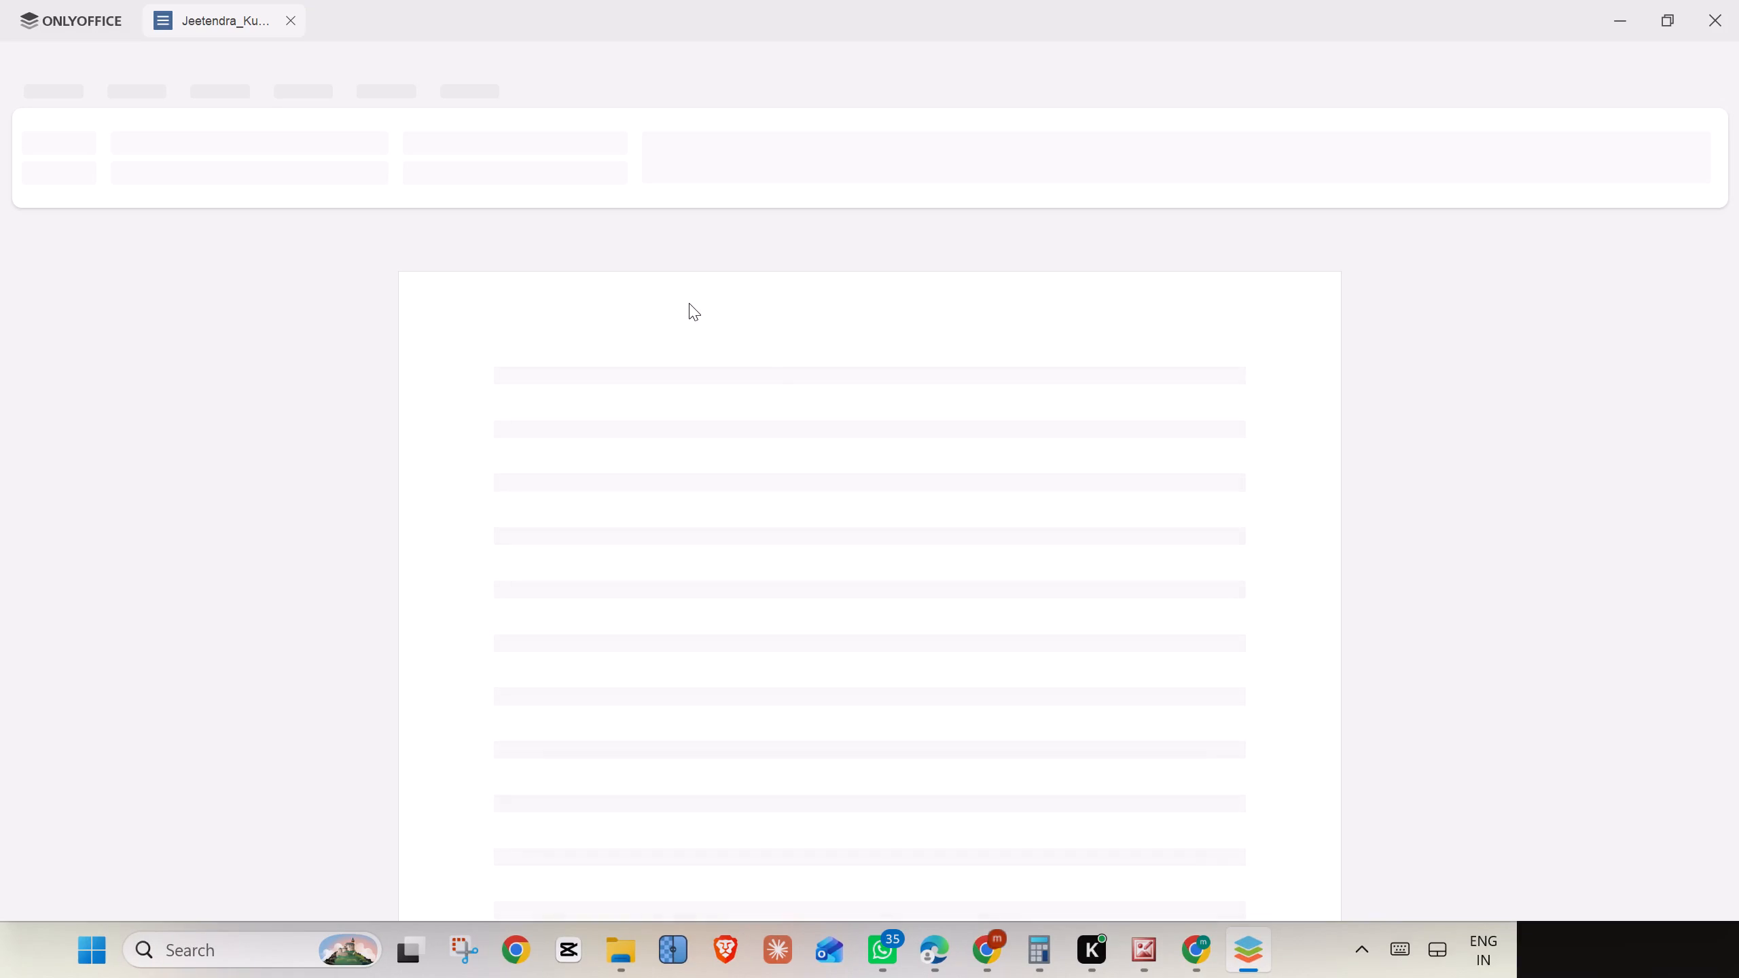
Look through the whole CV, from the header banner and profile down to the personal details and declaration.
scroll(770, 473, "down", 8)
scroll(679, 589, "up", 8)
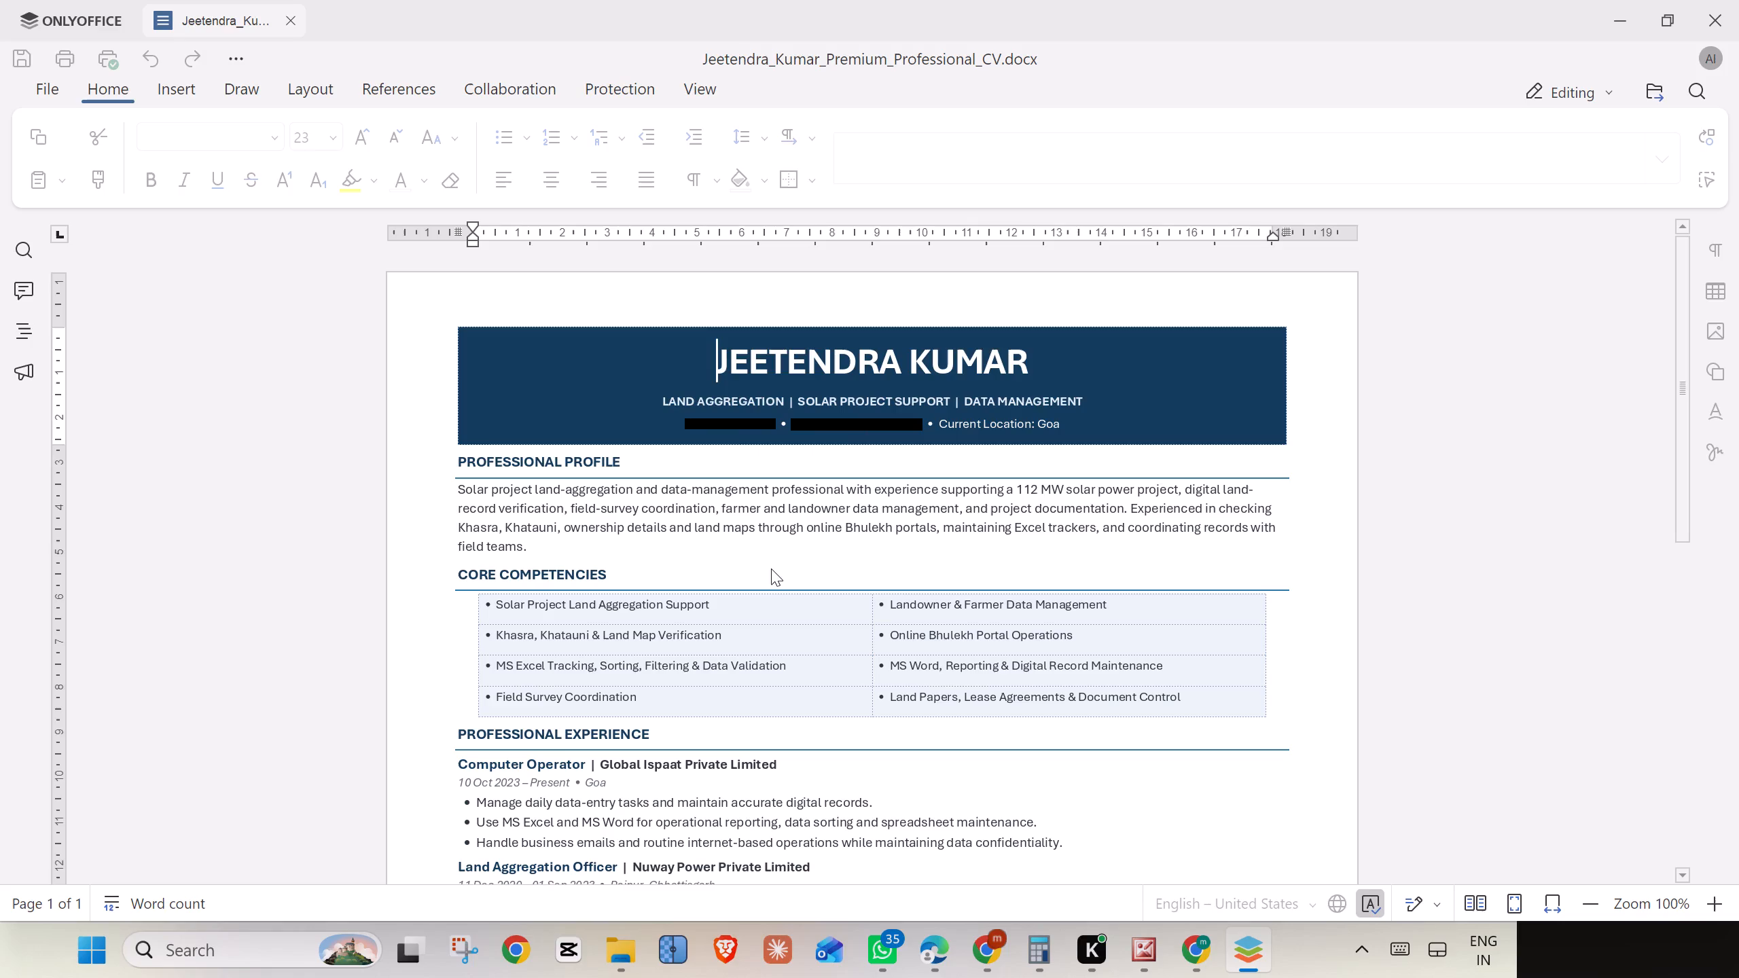
scroll(994, 798, "down", 6)
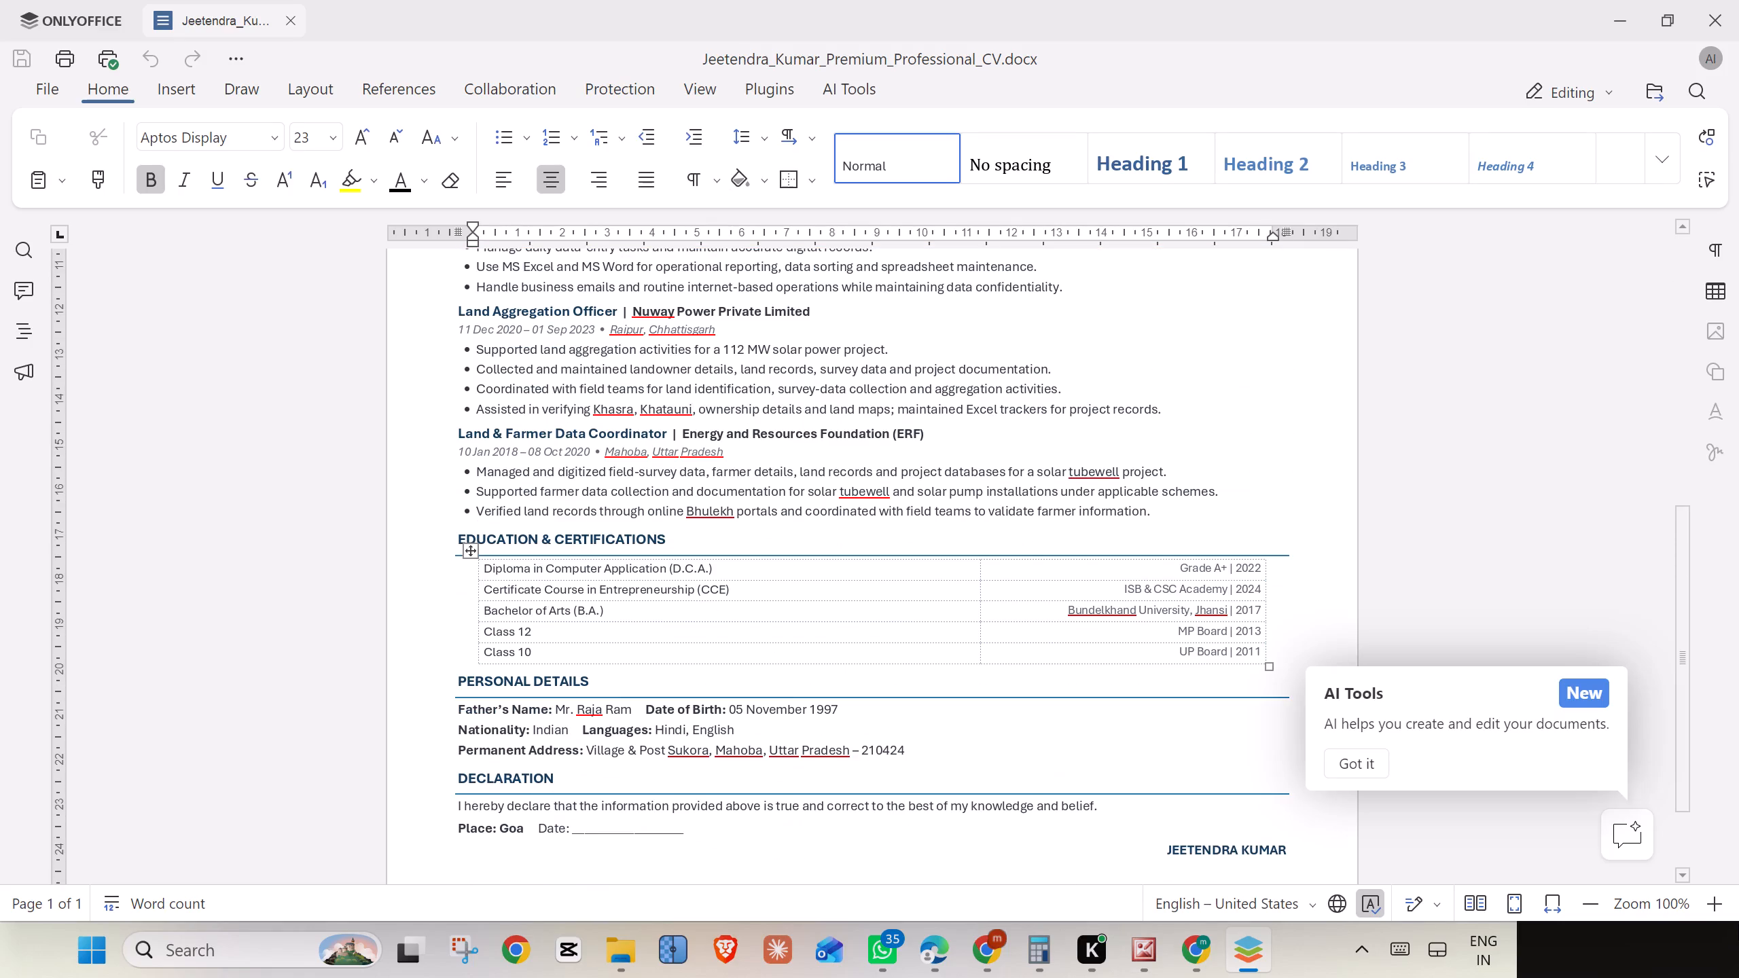
scroll(579, 691, "up", 2)
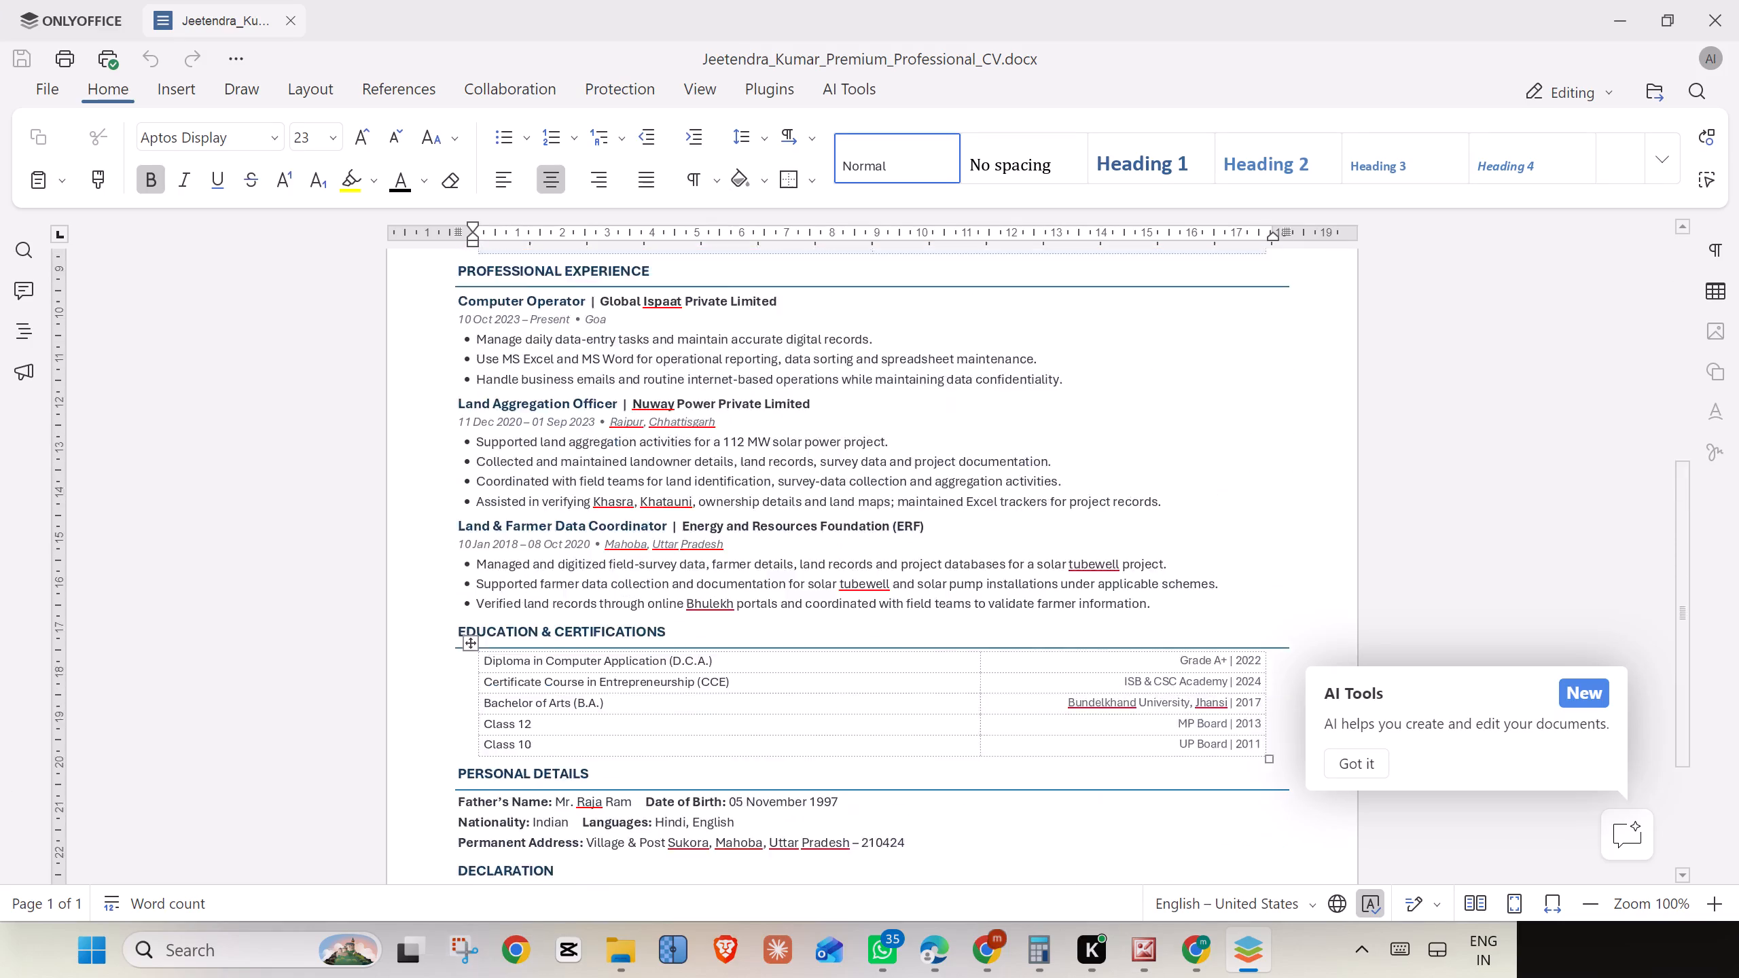
scroll(578, 690, "up", 5)
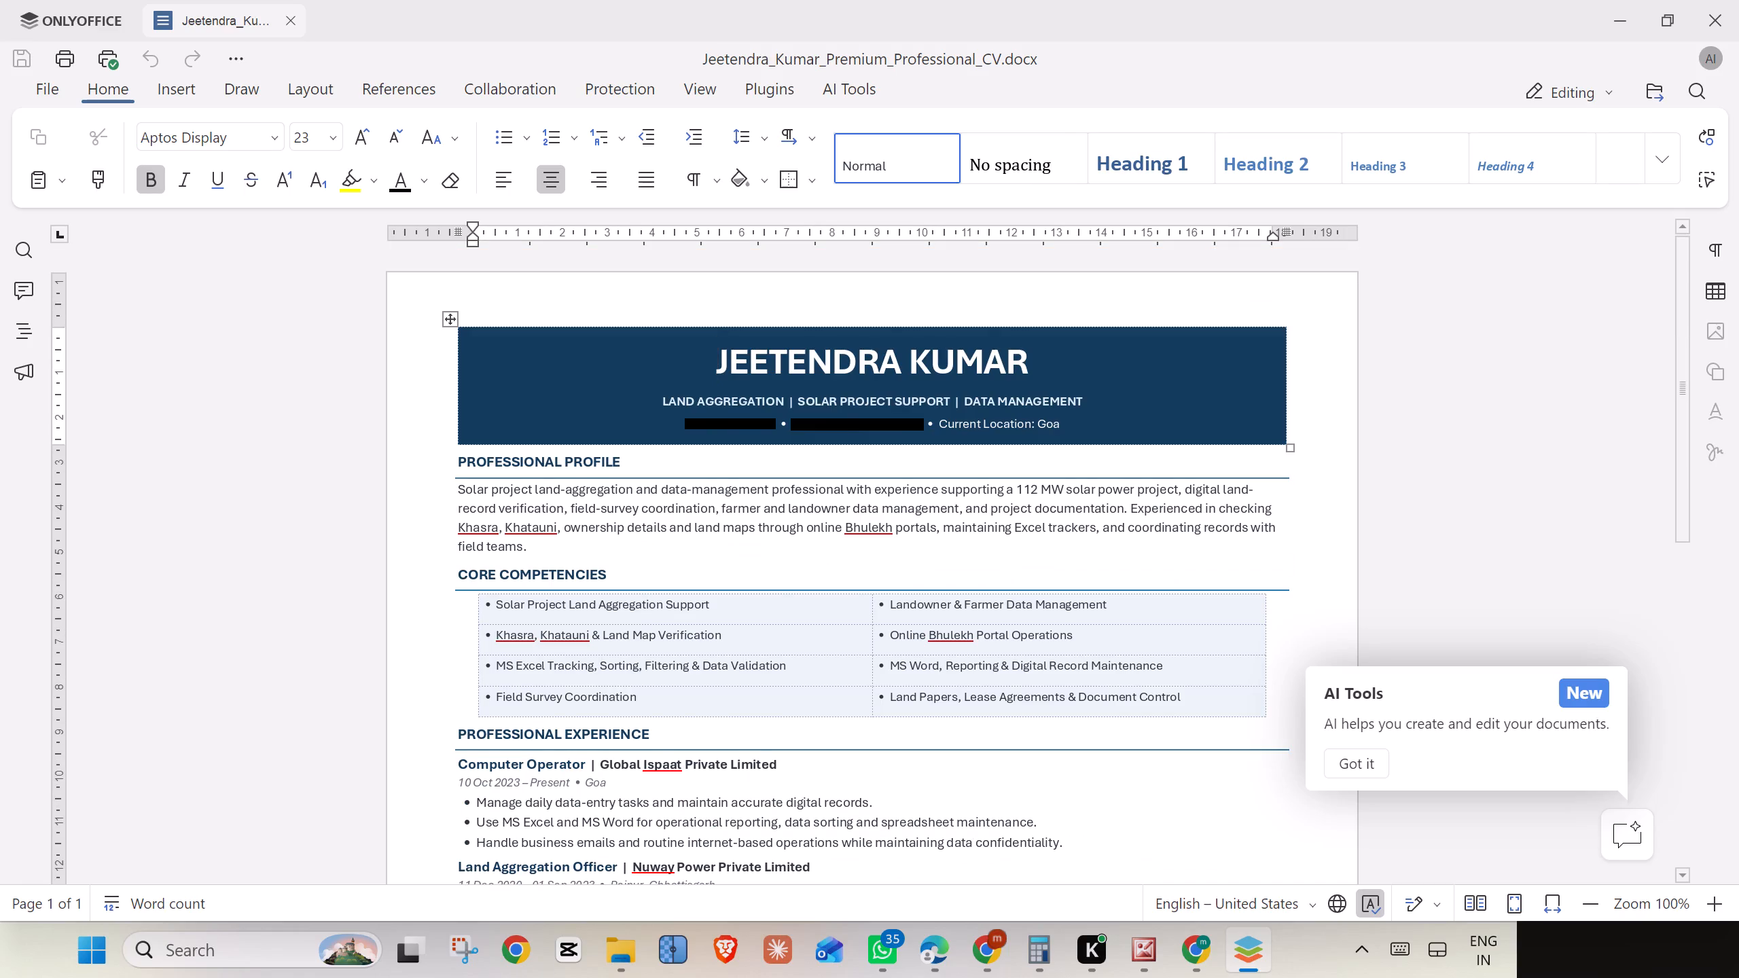
scroll(1143, 513, "down", 2)
left_click(723, 347)
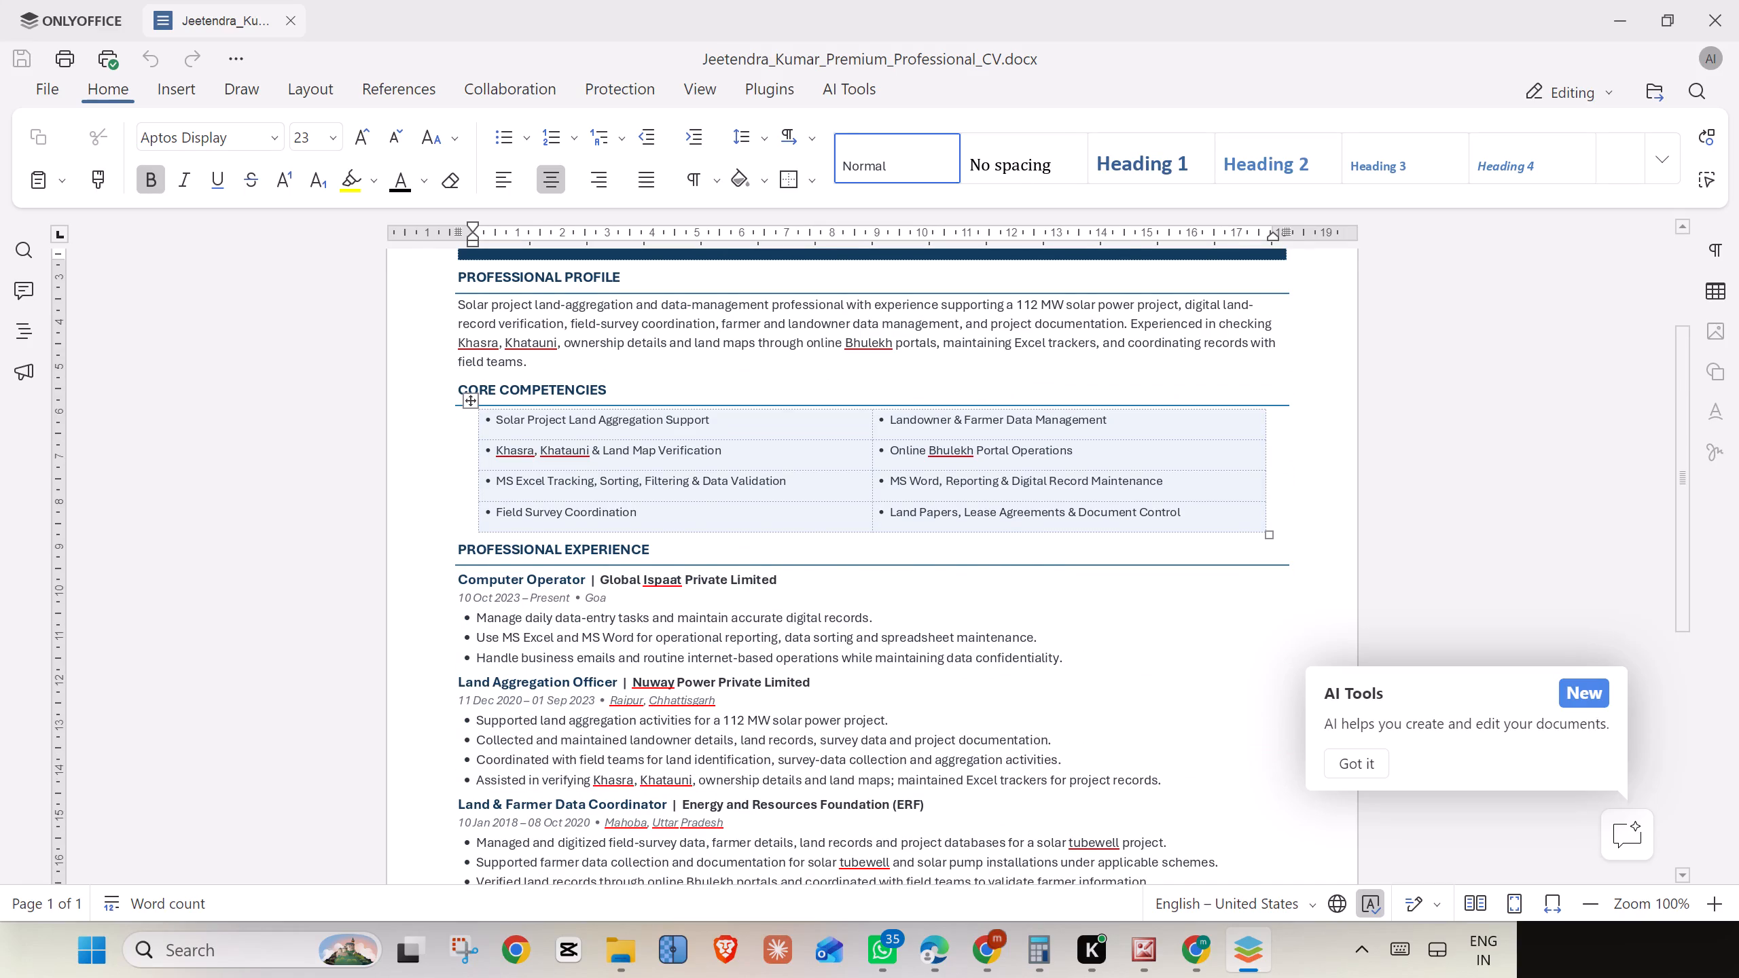
left_click(720, 330)
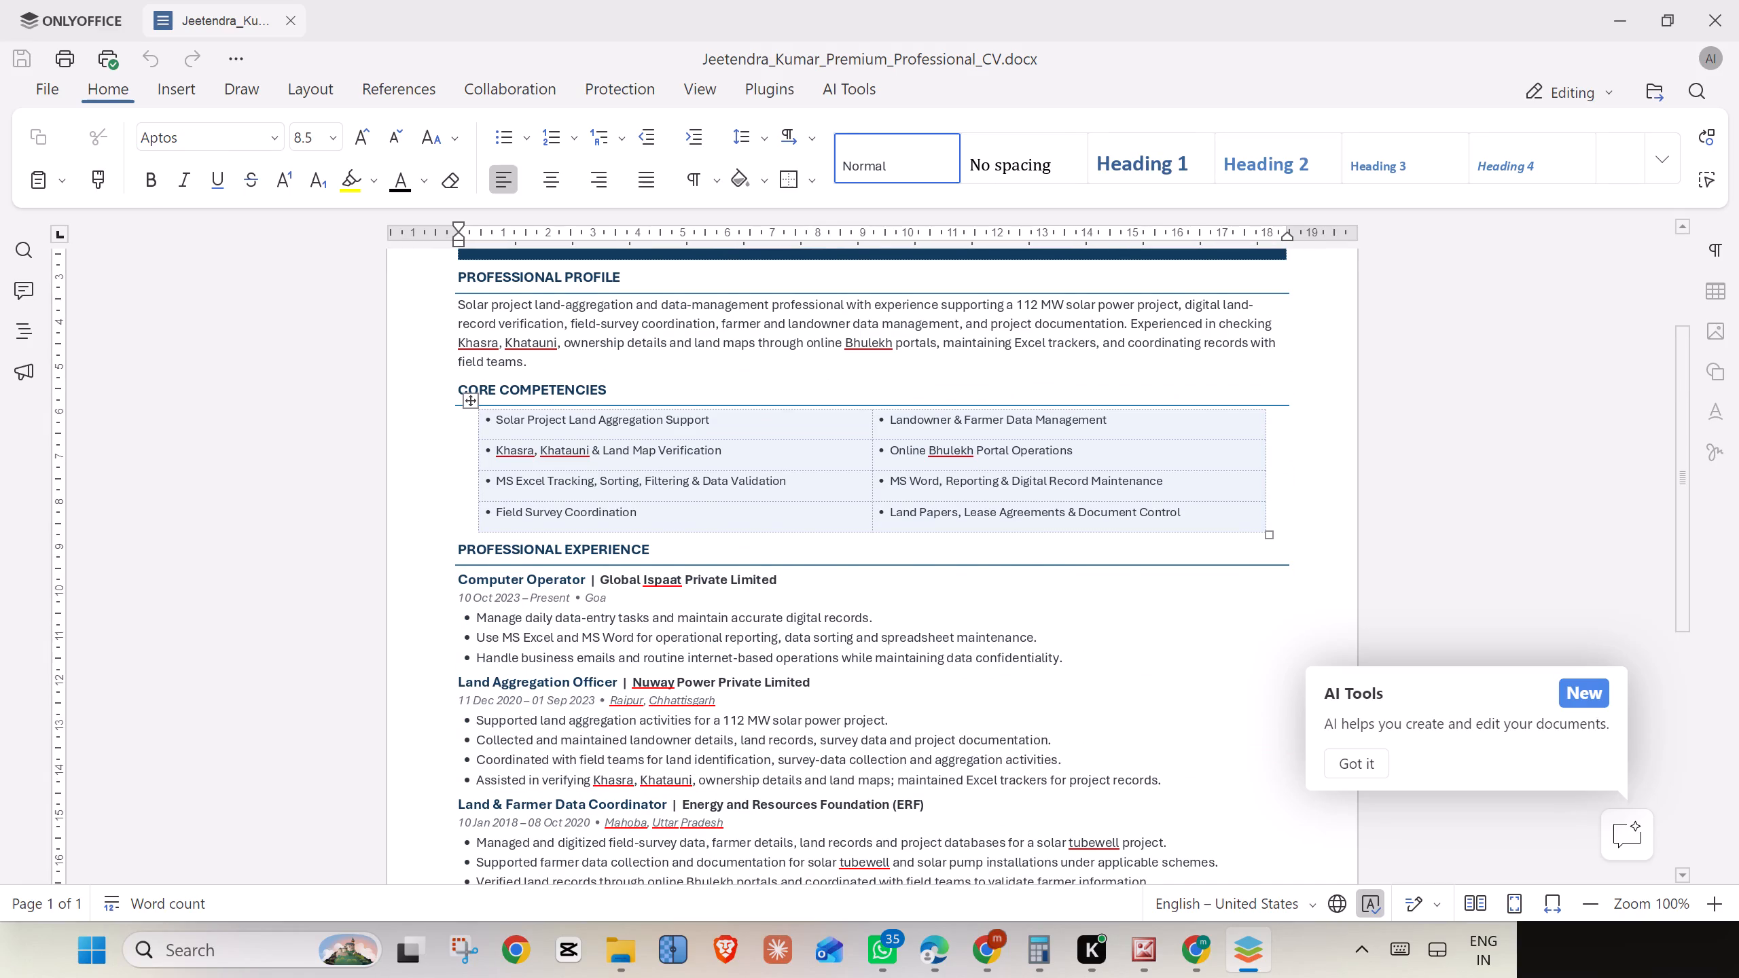
scroll(447, 323, "up", 1)
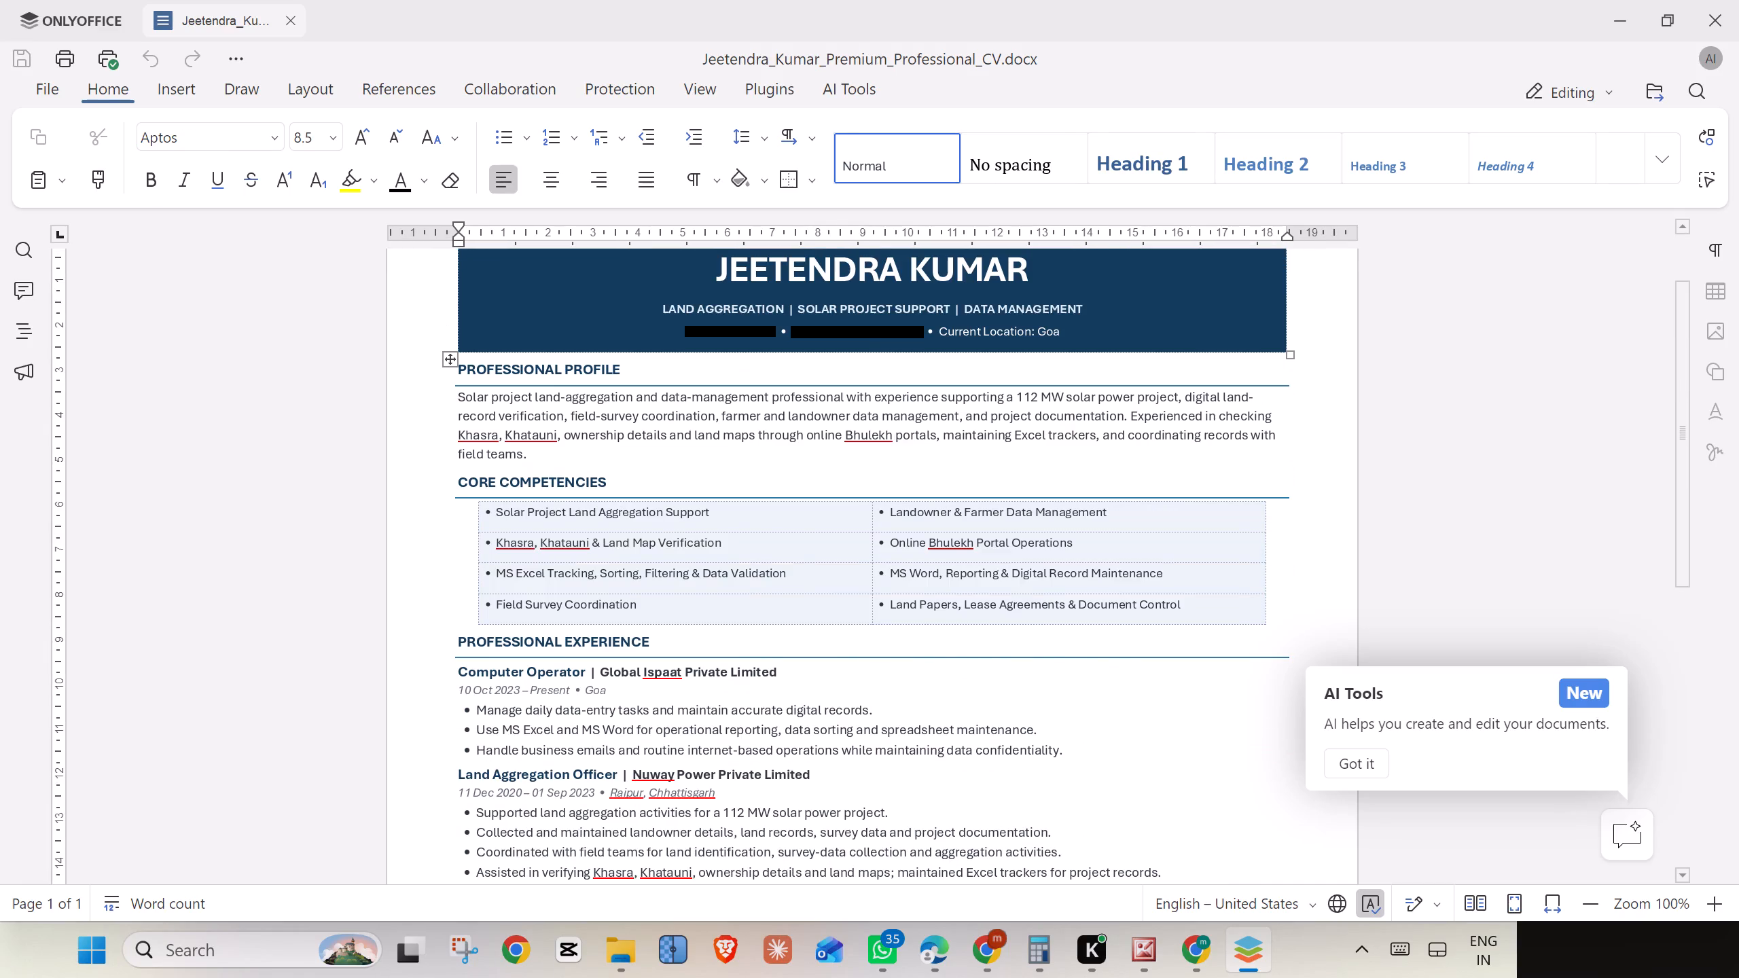
scroll(577, 382, "down", 12)
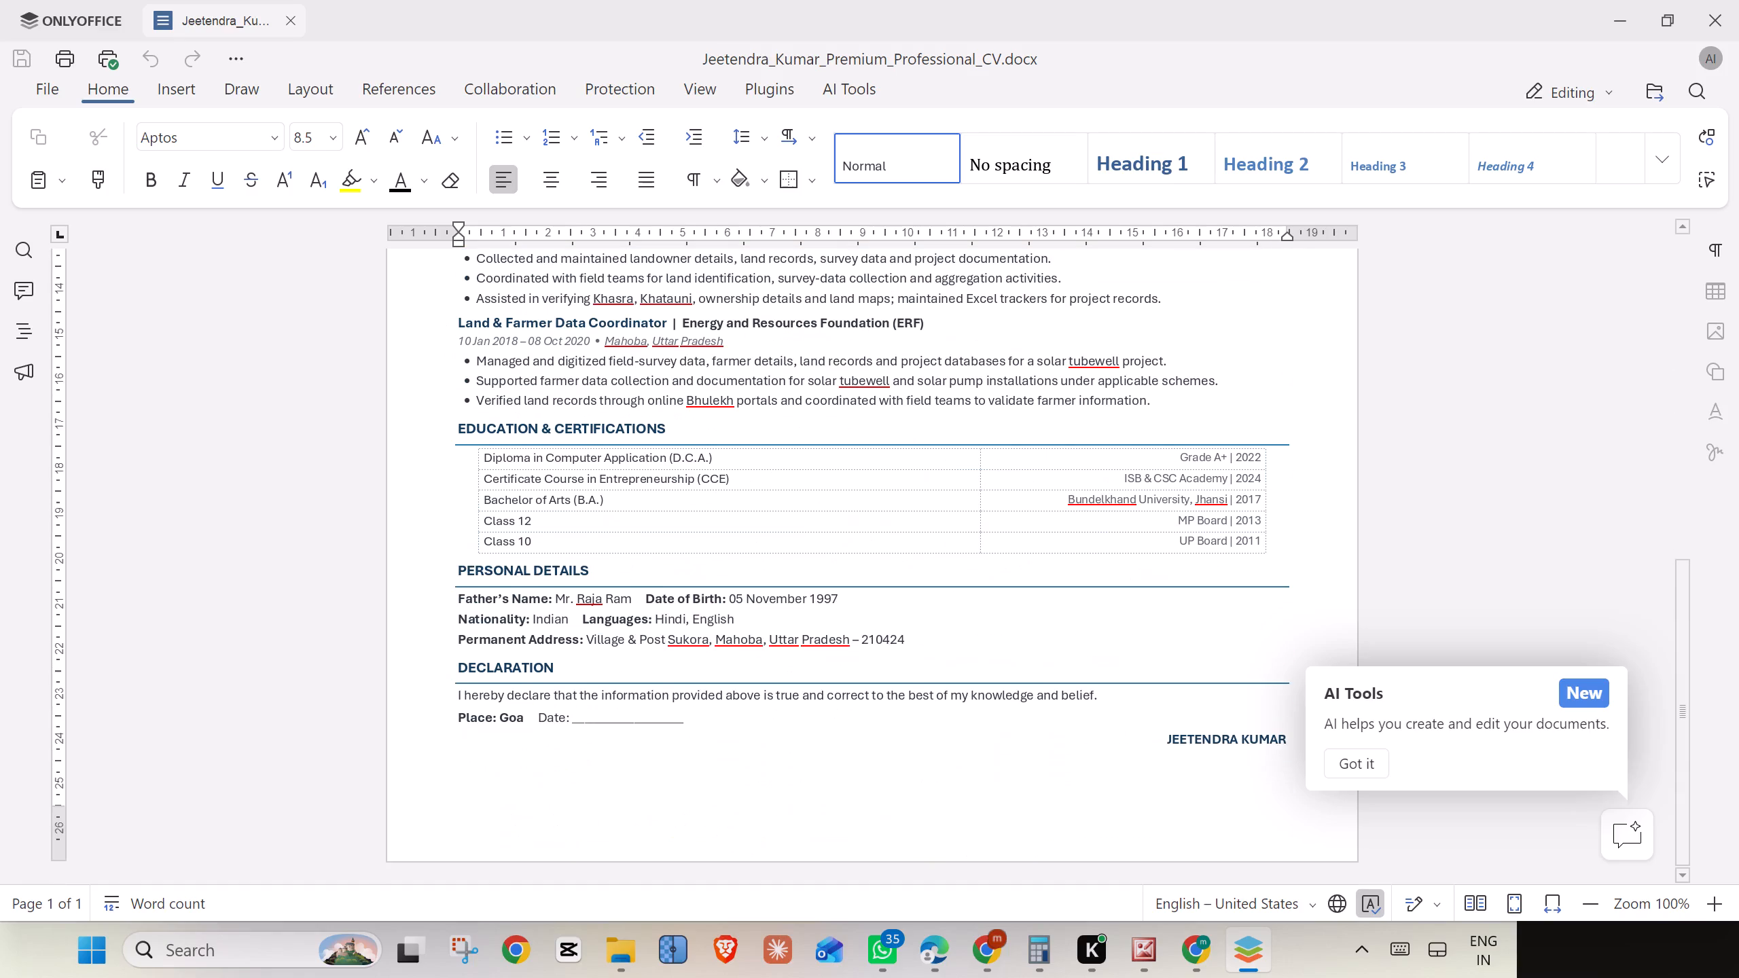
scroll(577, 382, "up", 4)
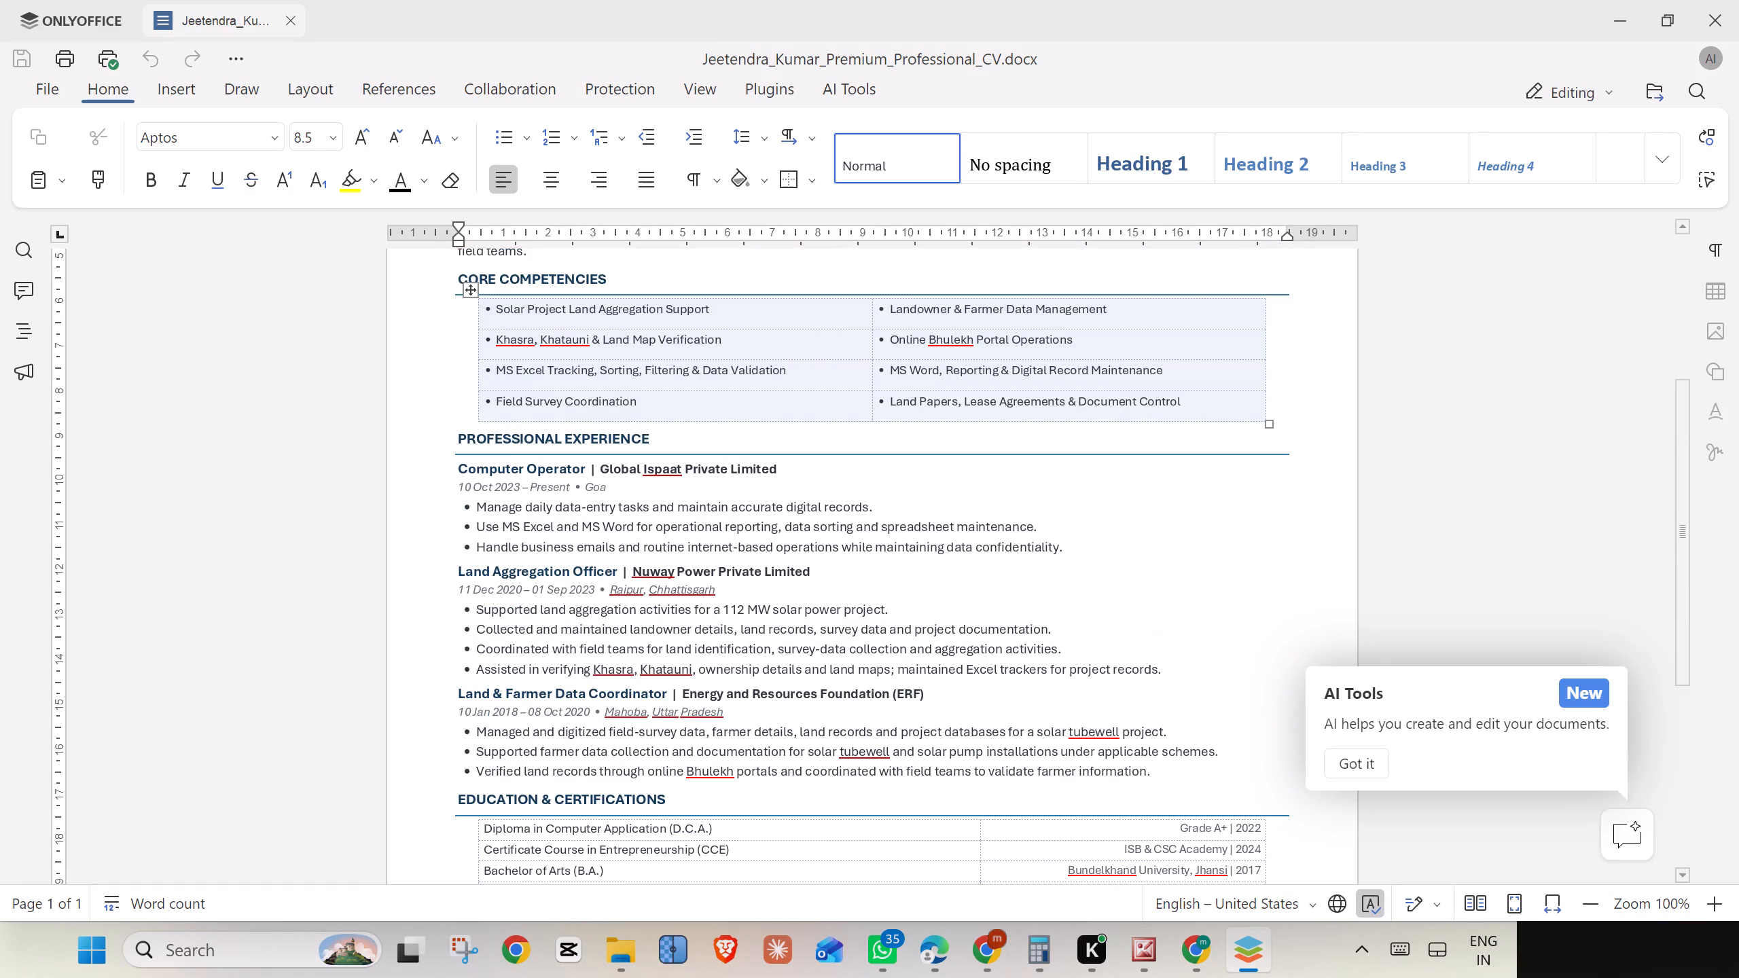
scroll(450, 476, "up", 3)
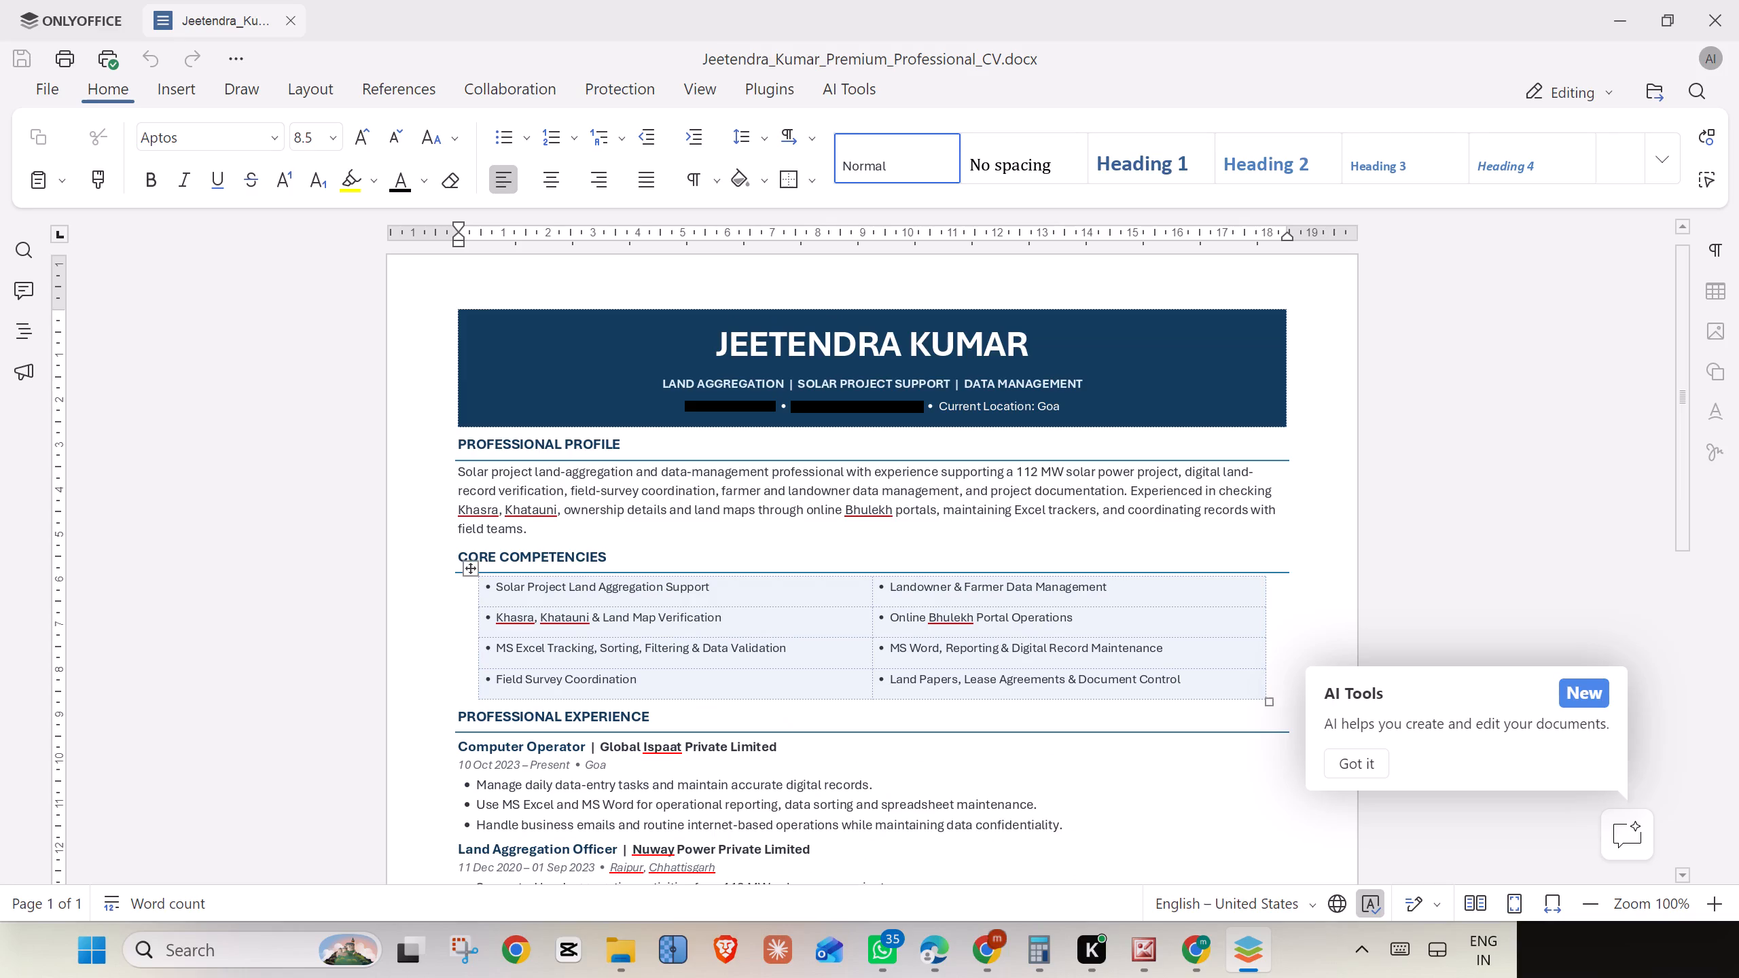
Dismiss the AI Tools tip.
left_click(1357, 765)
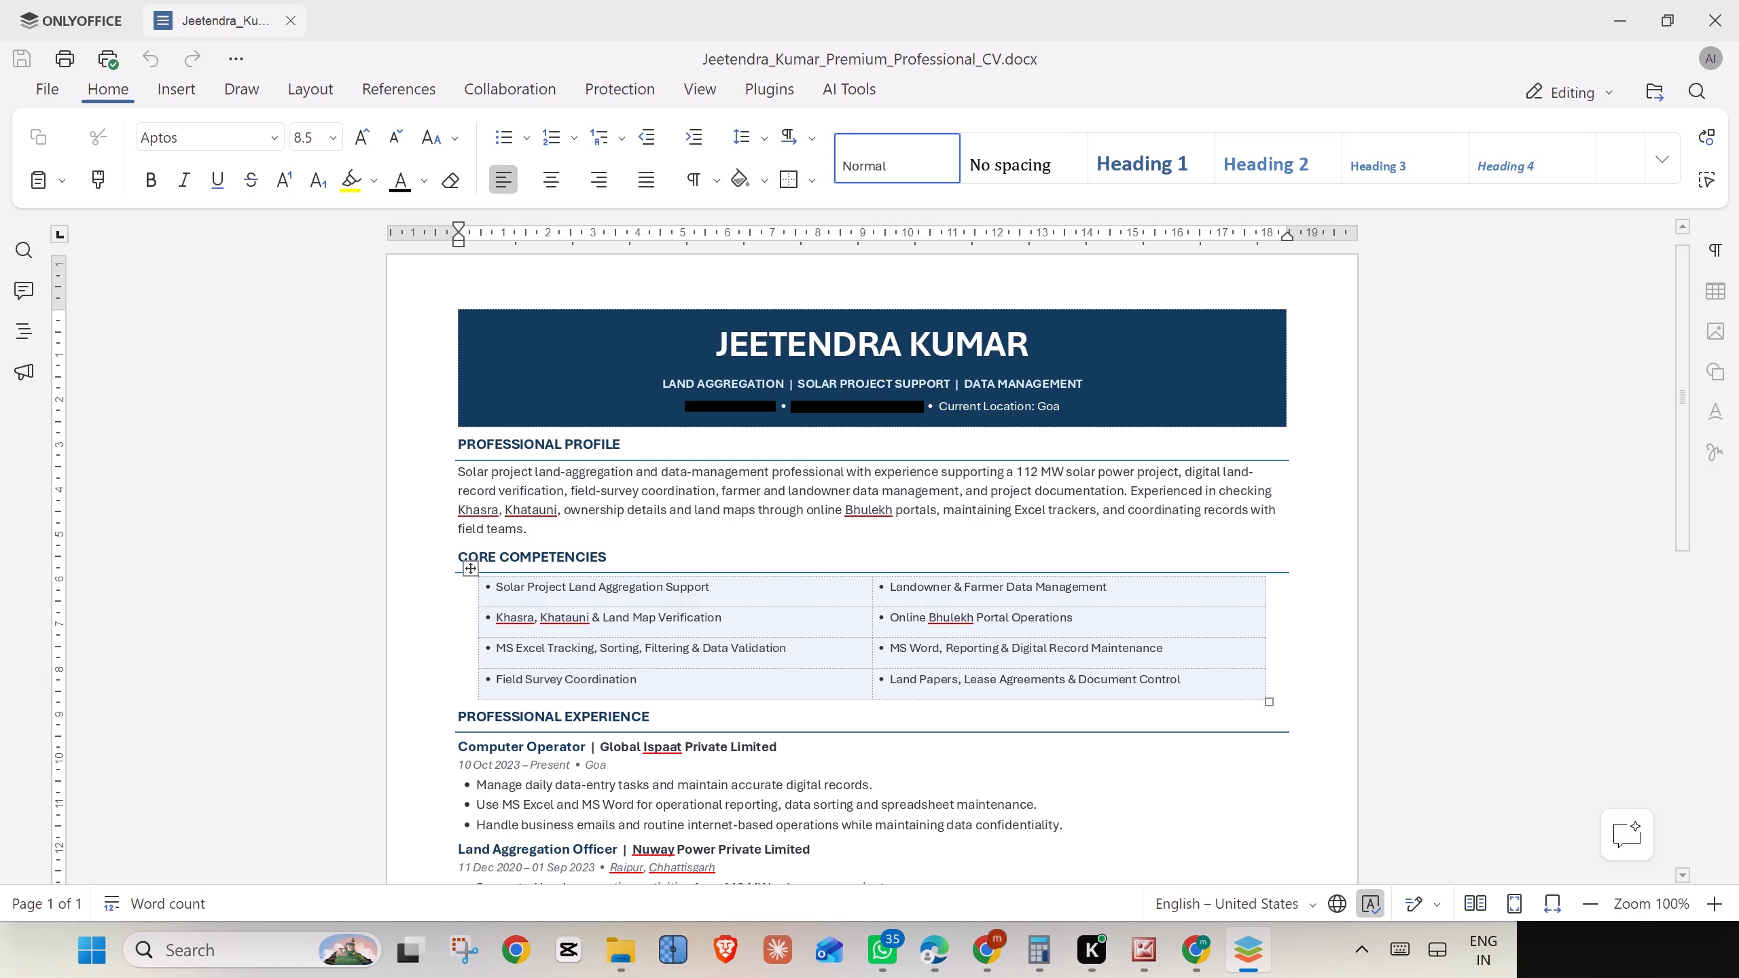
Increase the font size by two increments for all text from the Professional Profile heading to the closing signature name.
left_click_drag(450, 468, 630, 525)
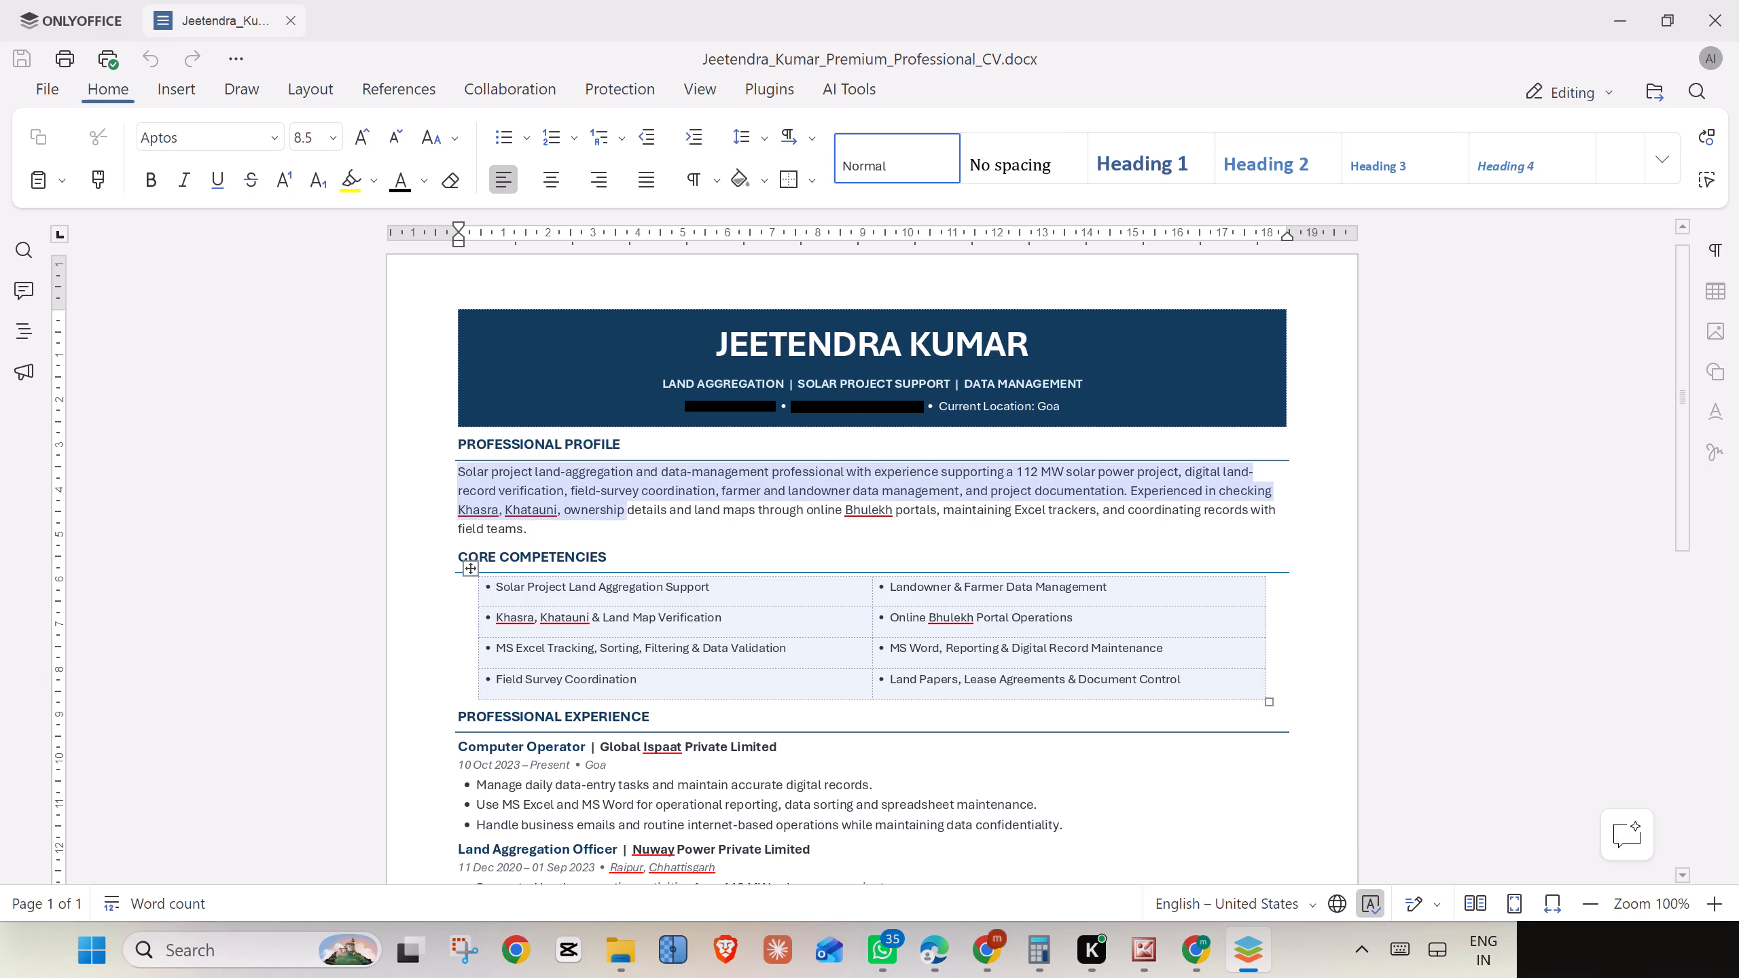
left_click_drag(630, 525, 630, 526)
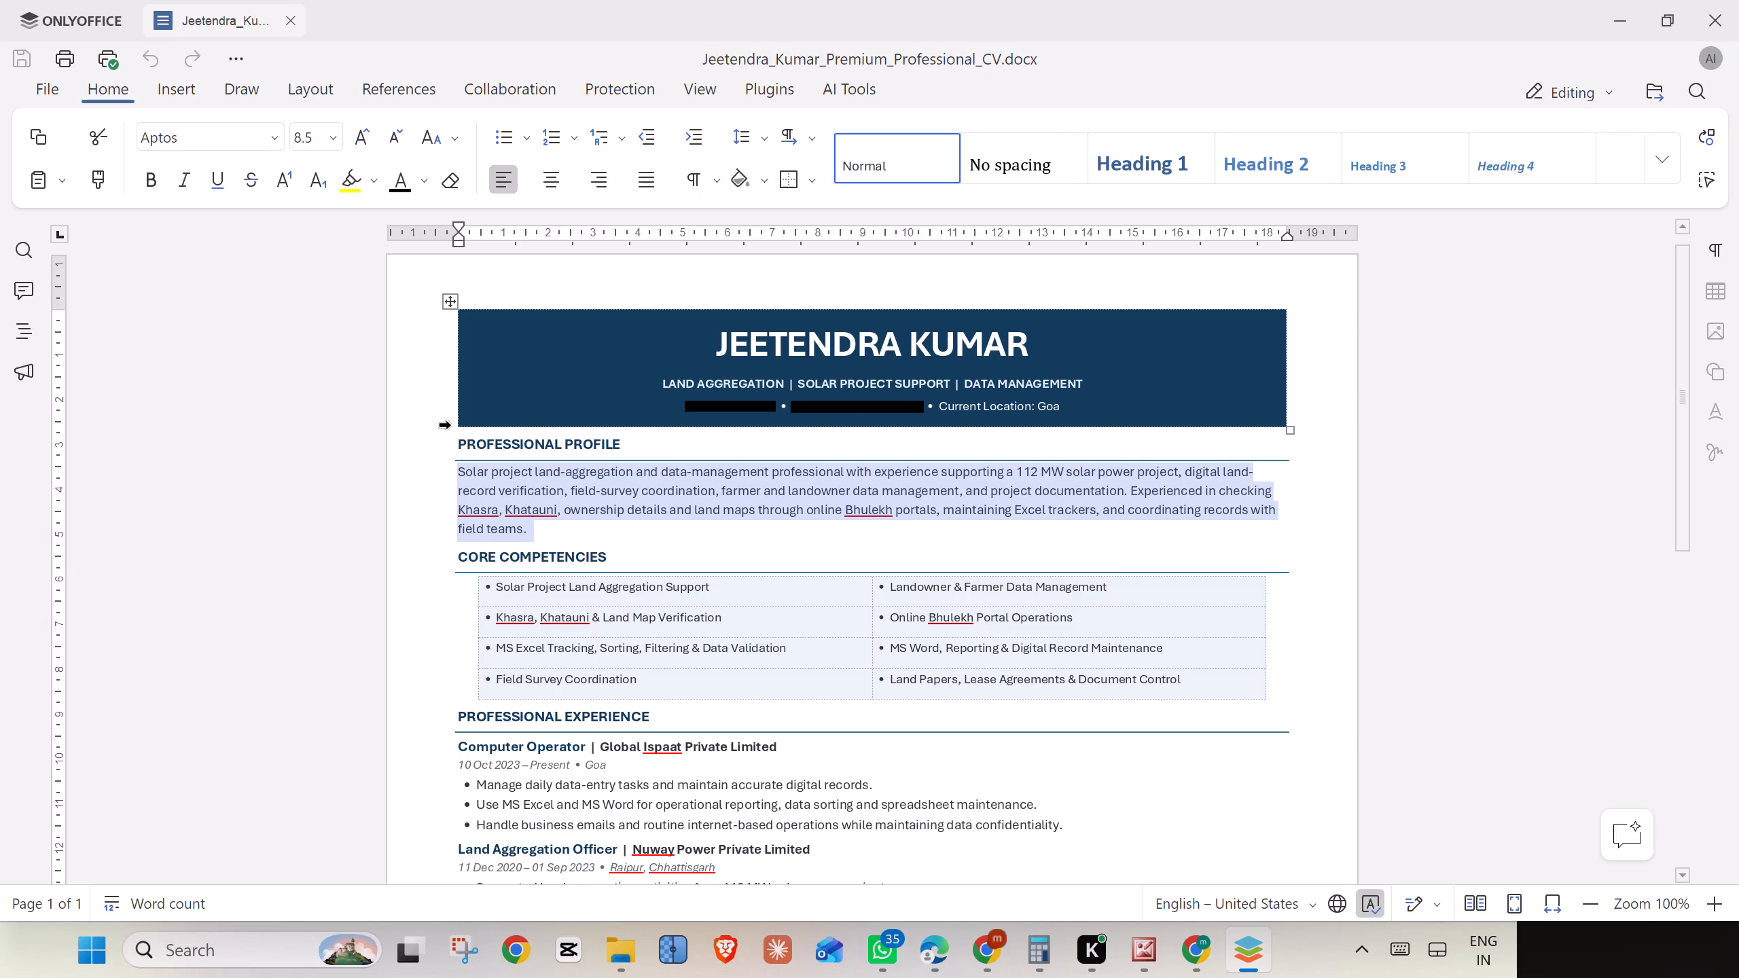
left_click_drag(451, 443, 658, 585)
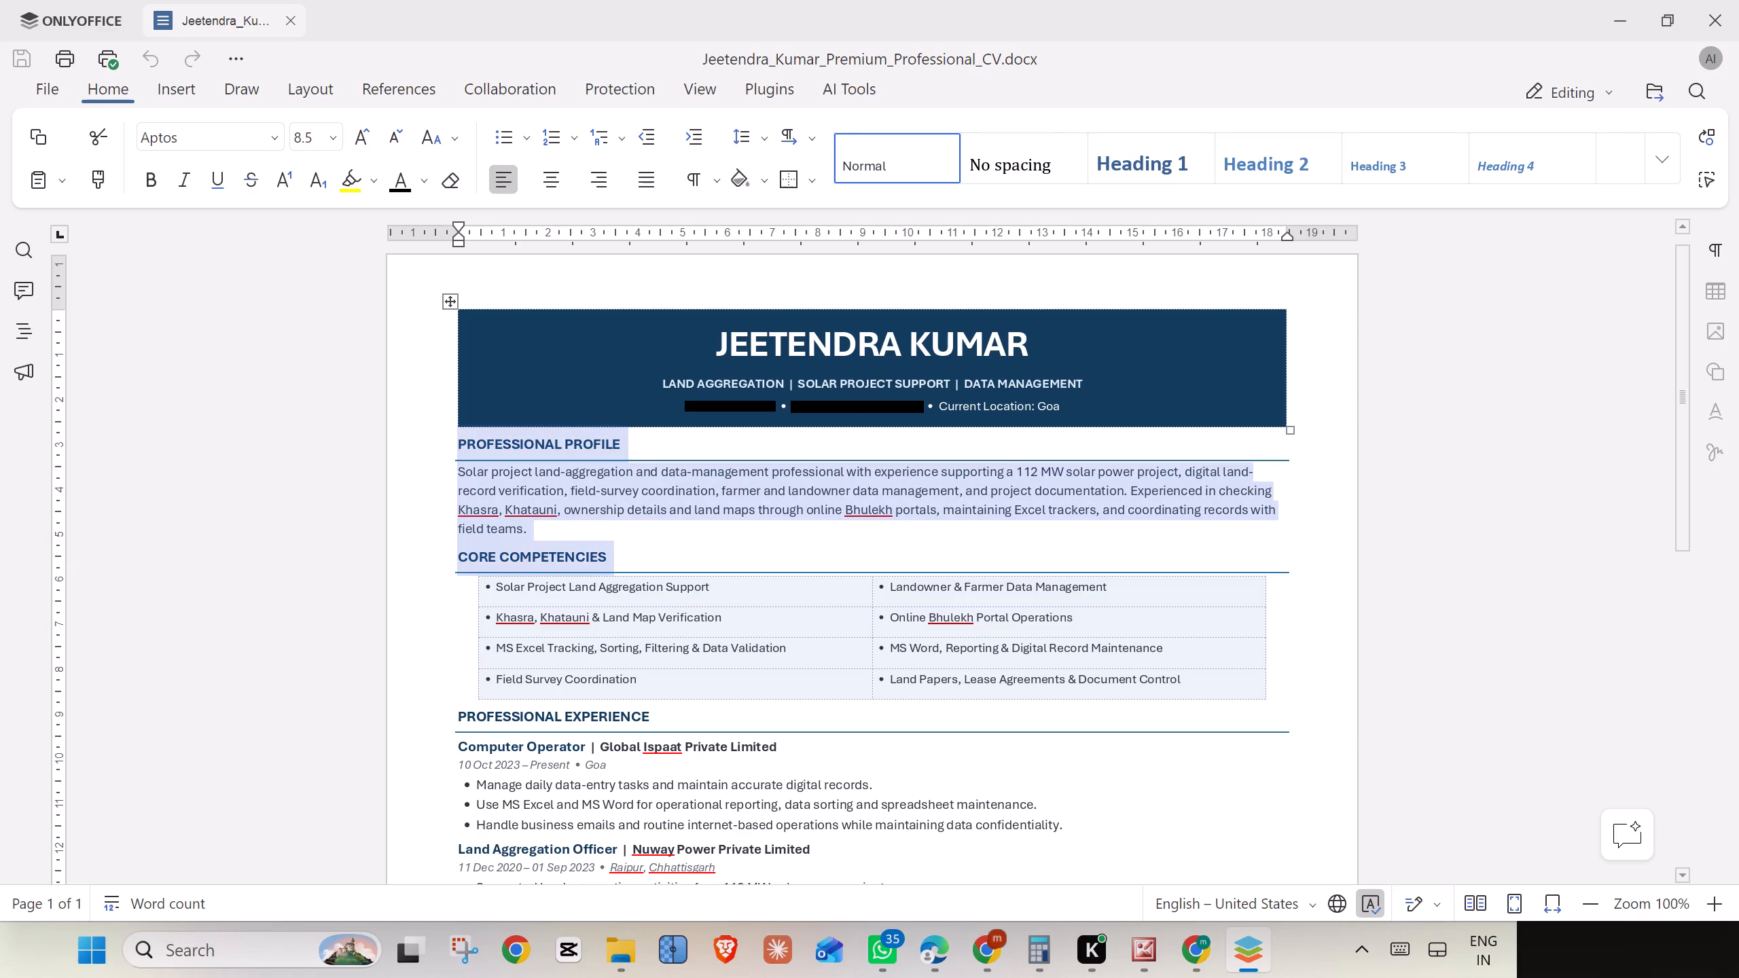
left_click_drag(658, 585, 1213, 803)
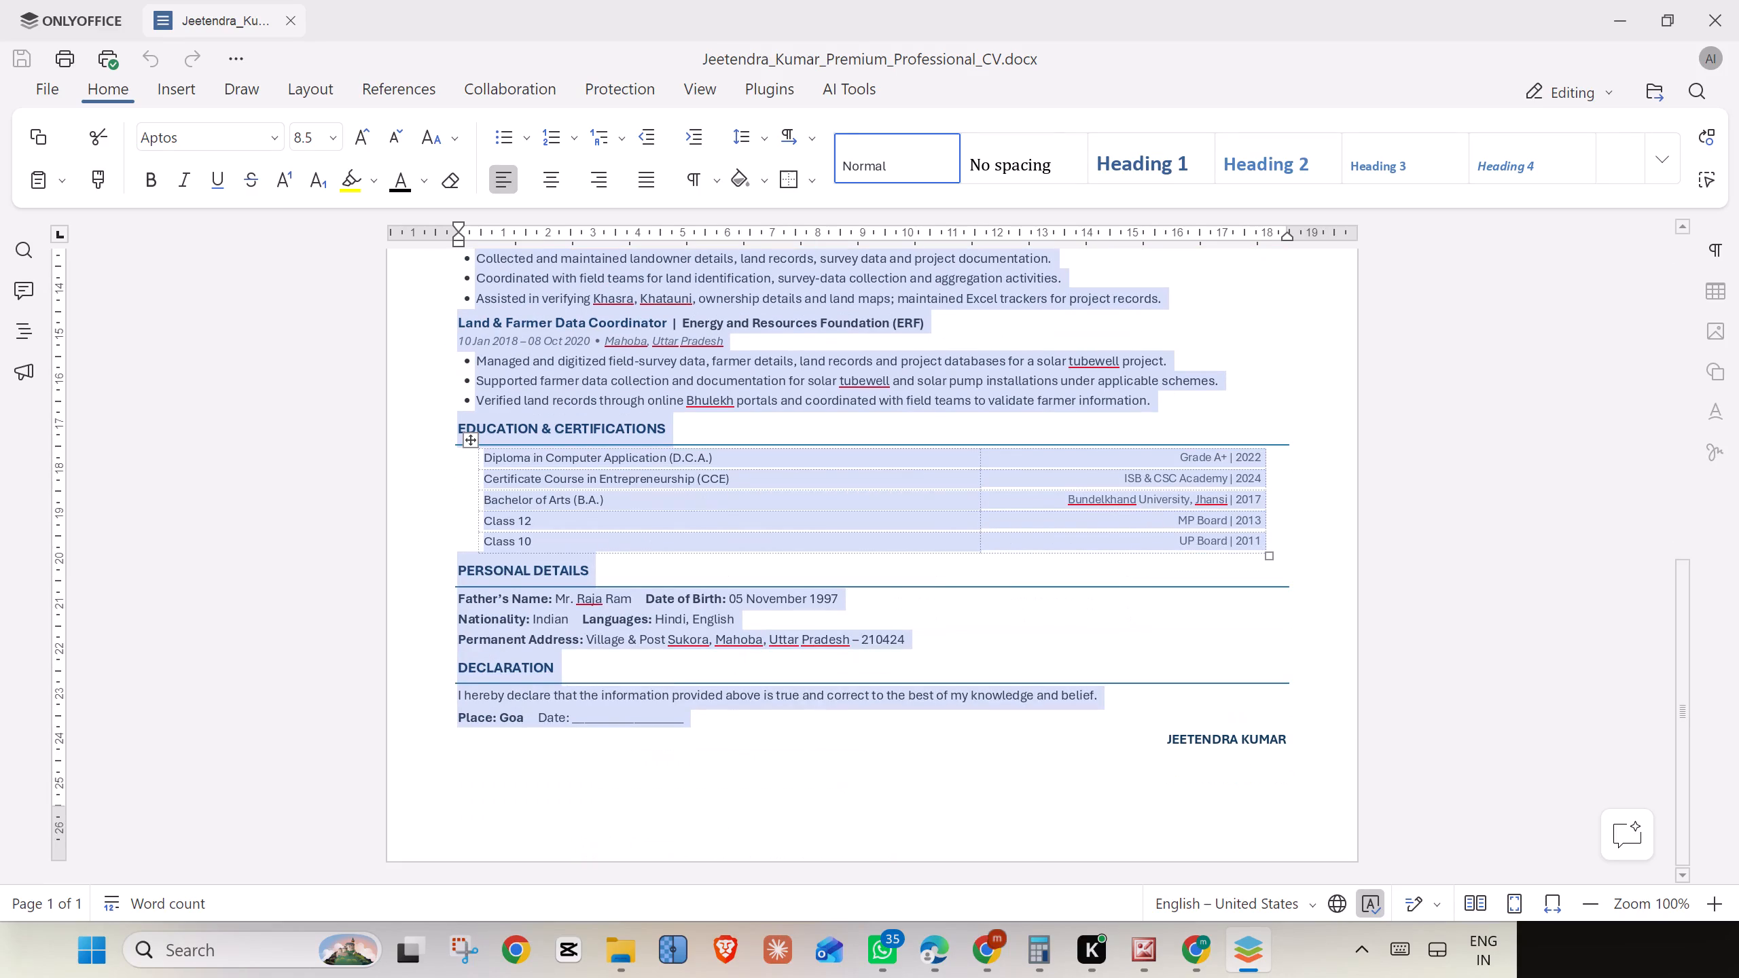
left_click_drag(1213, 803, 1424, 801)
left_click(356, 132)
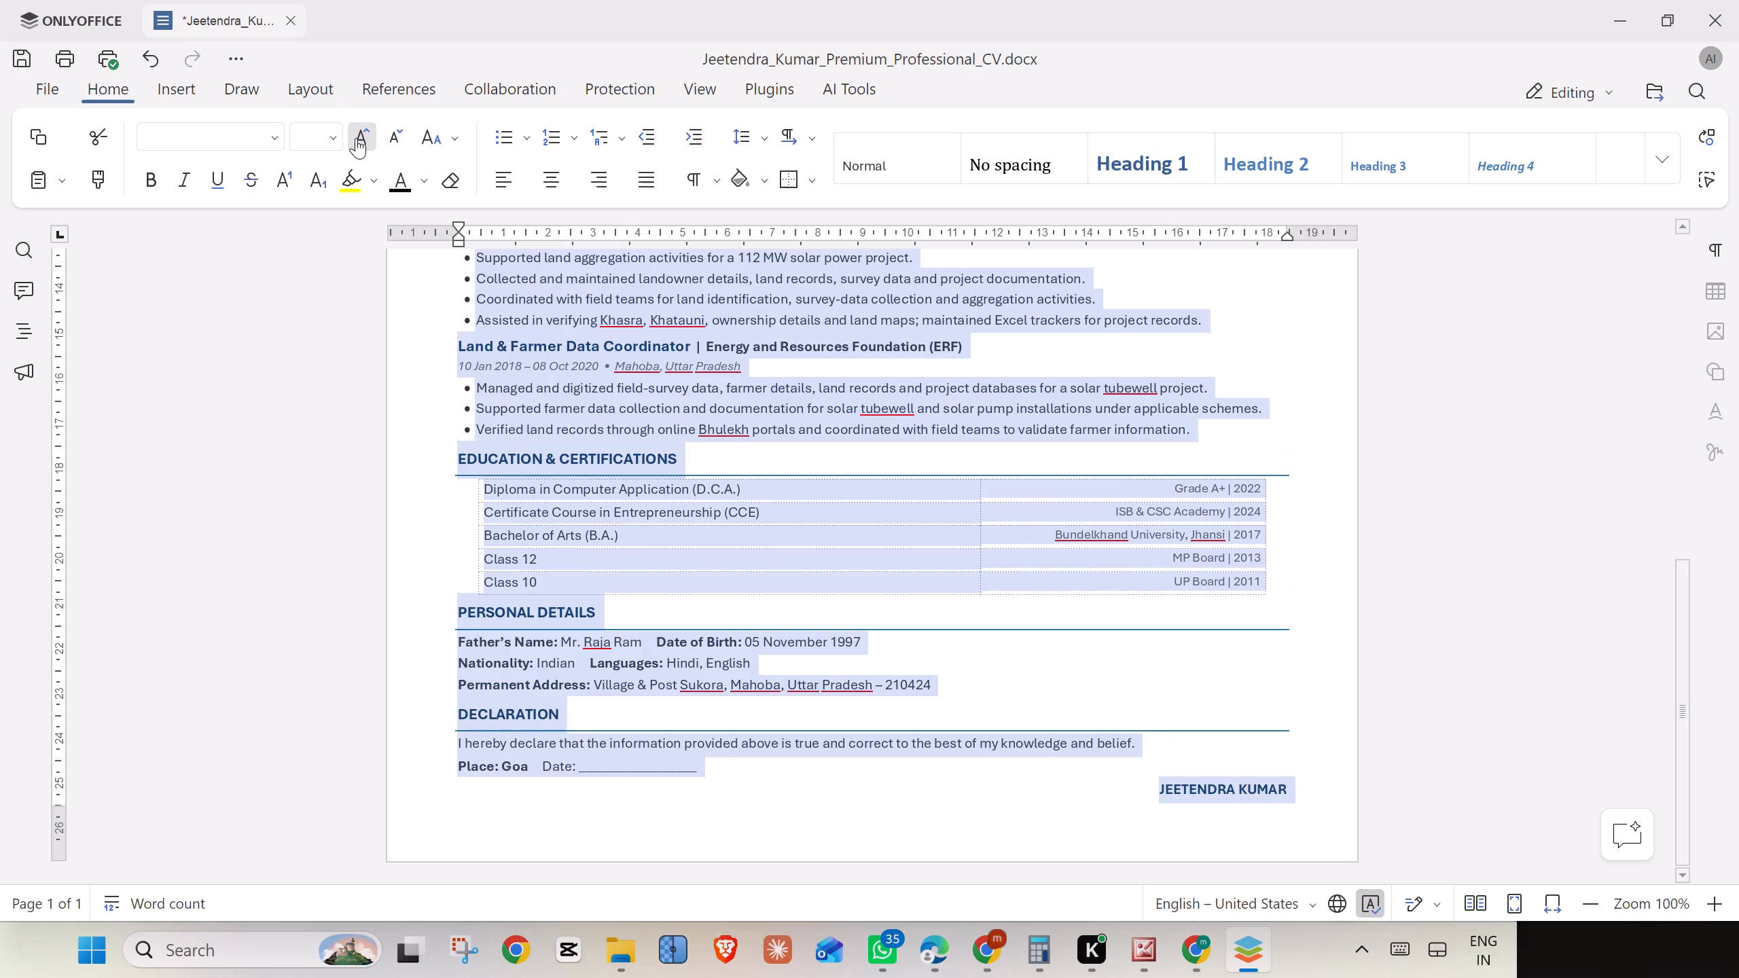
left_click(356, 138)
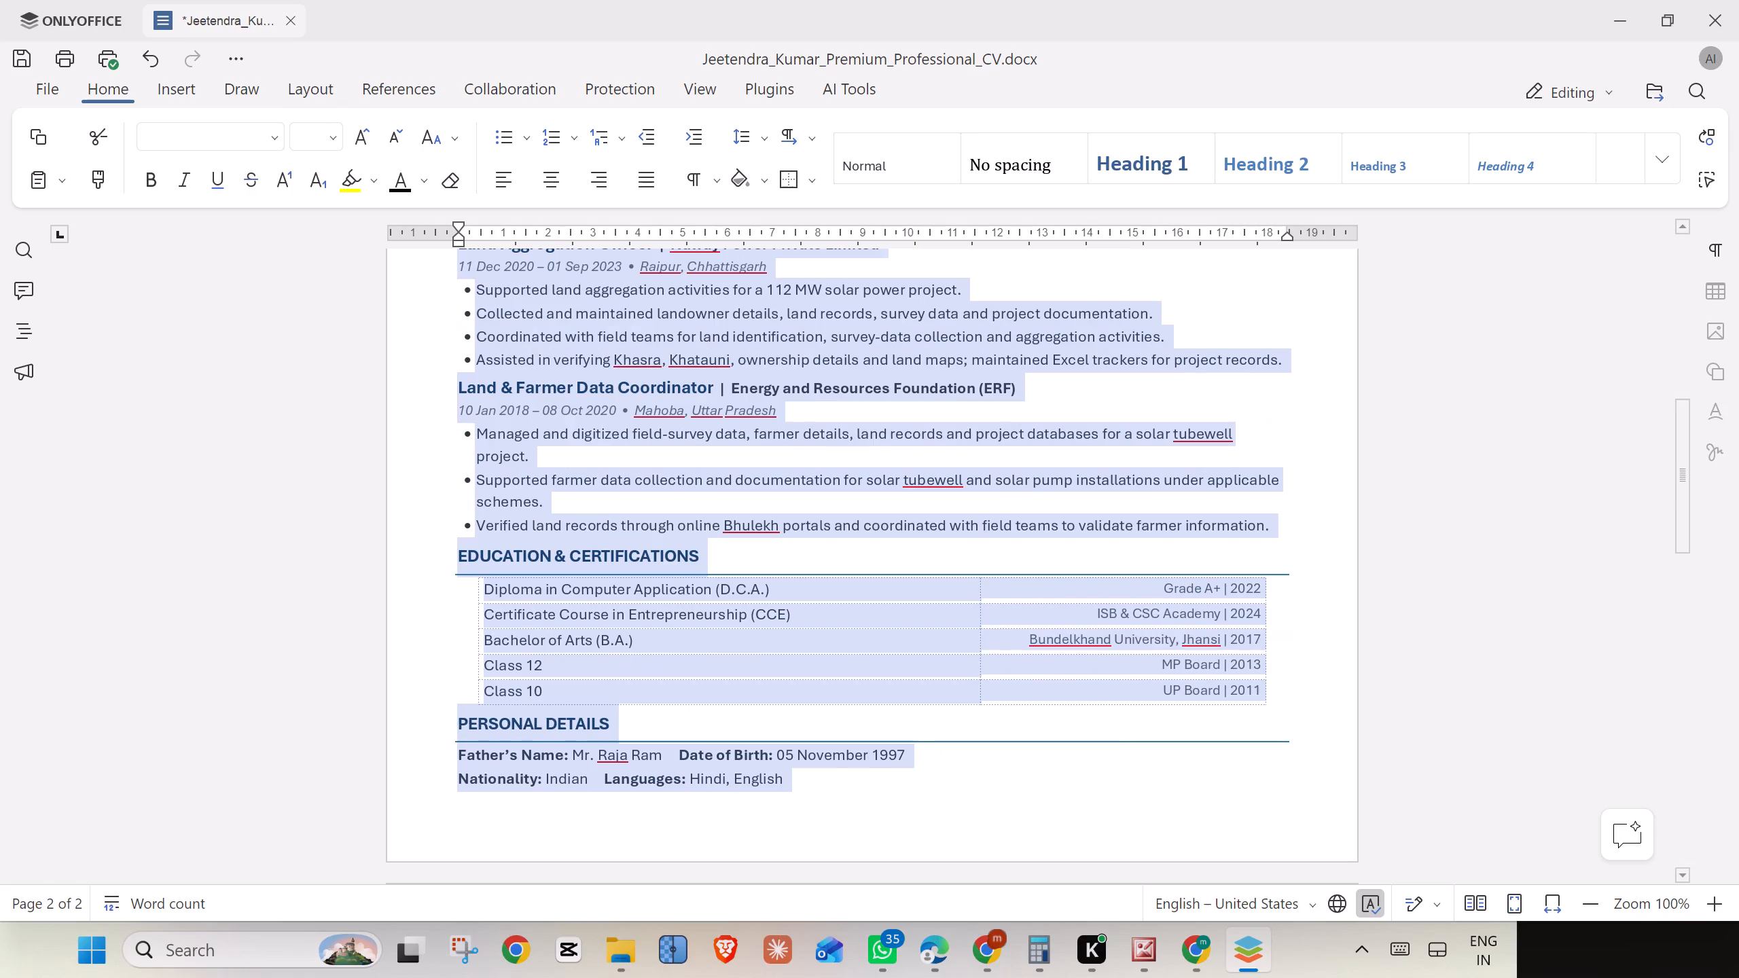
scroll(916, 597, "up", 10)
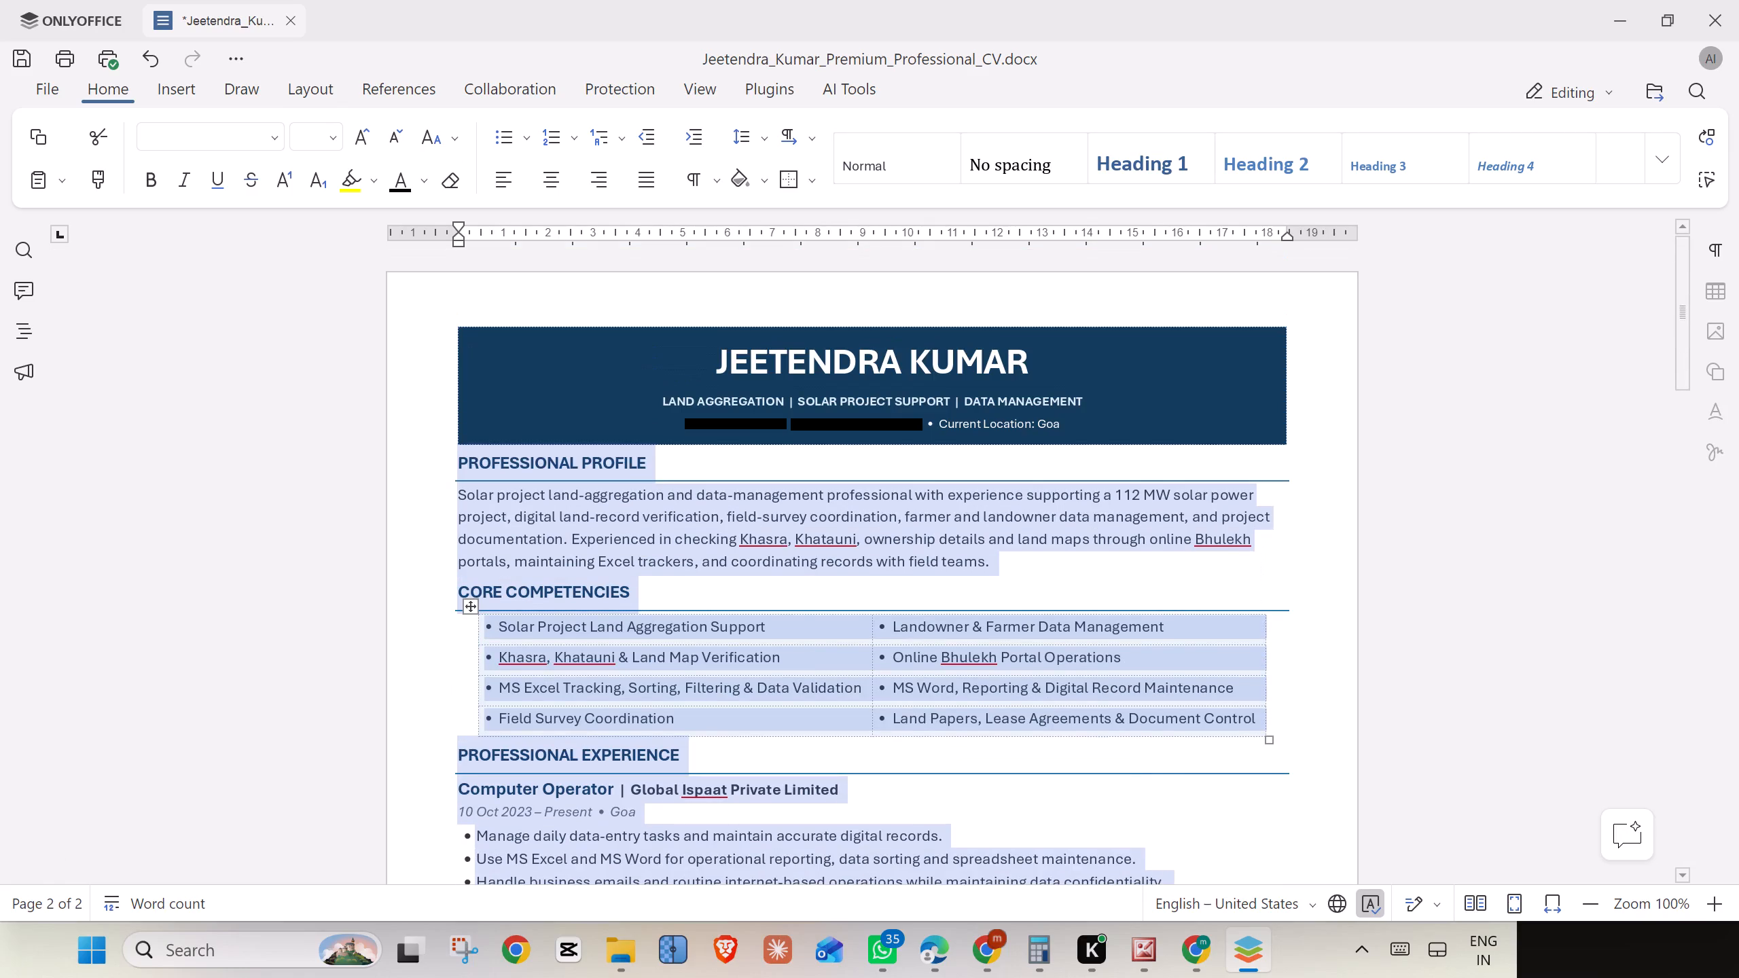
left_click(1105, 592)
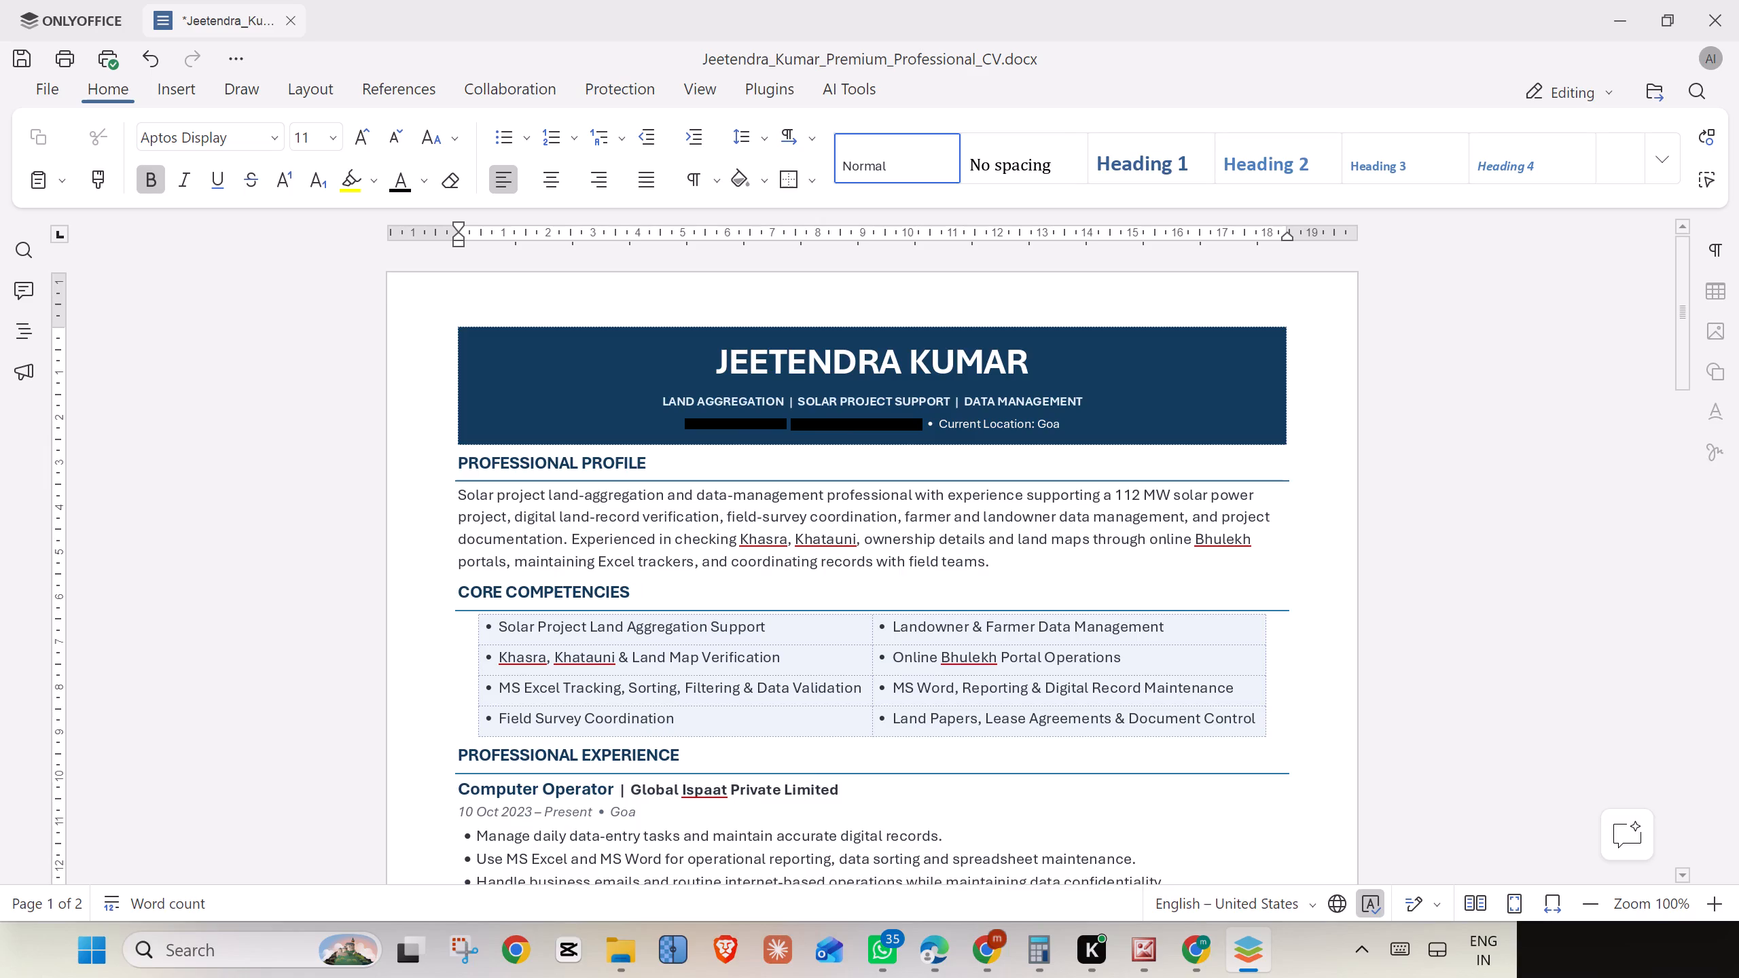
Widen the Education & Certifications table slightly by moving its left border outward.
scroll(806, 806, "down", 3)
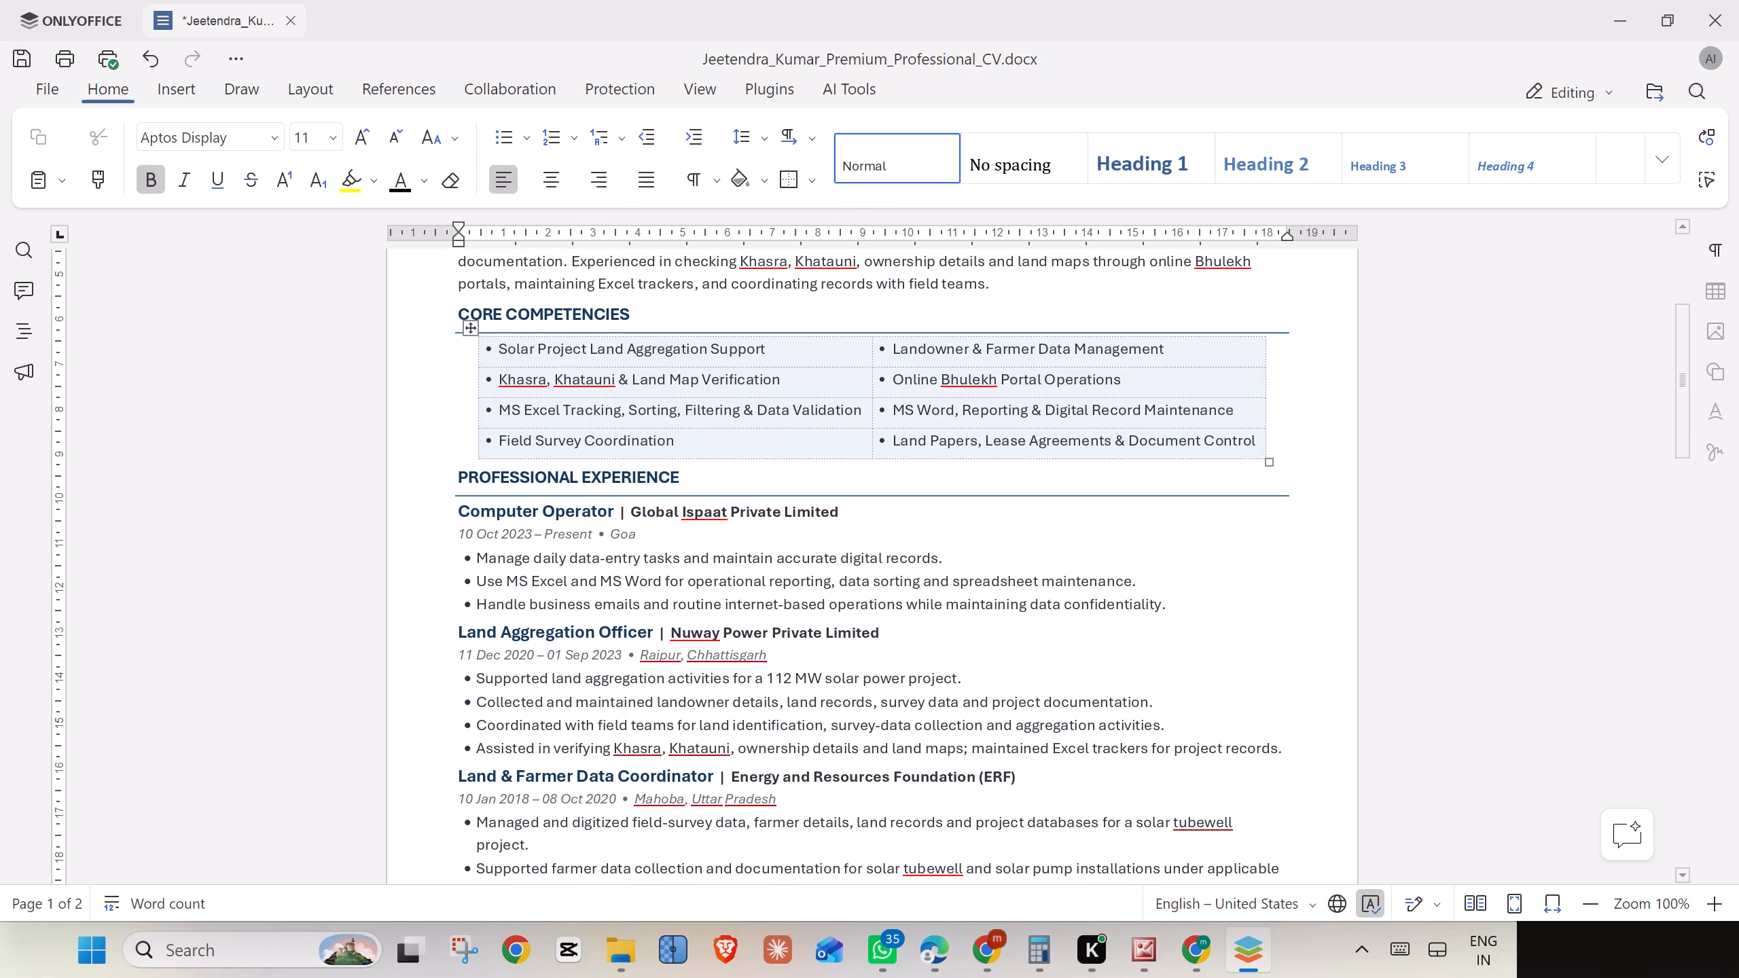
scroll(777, 784, "down", 3)
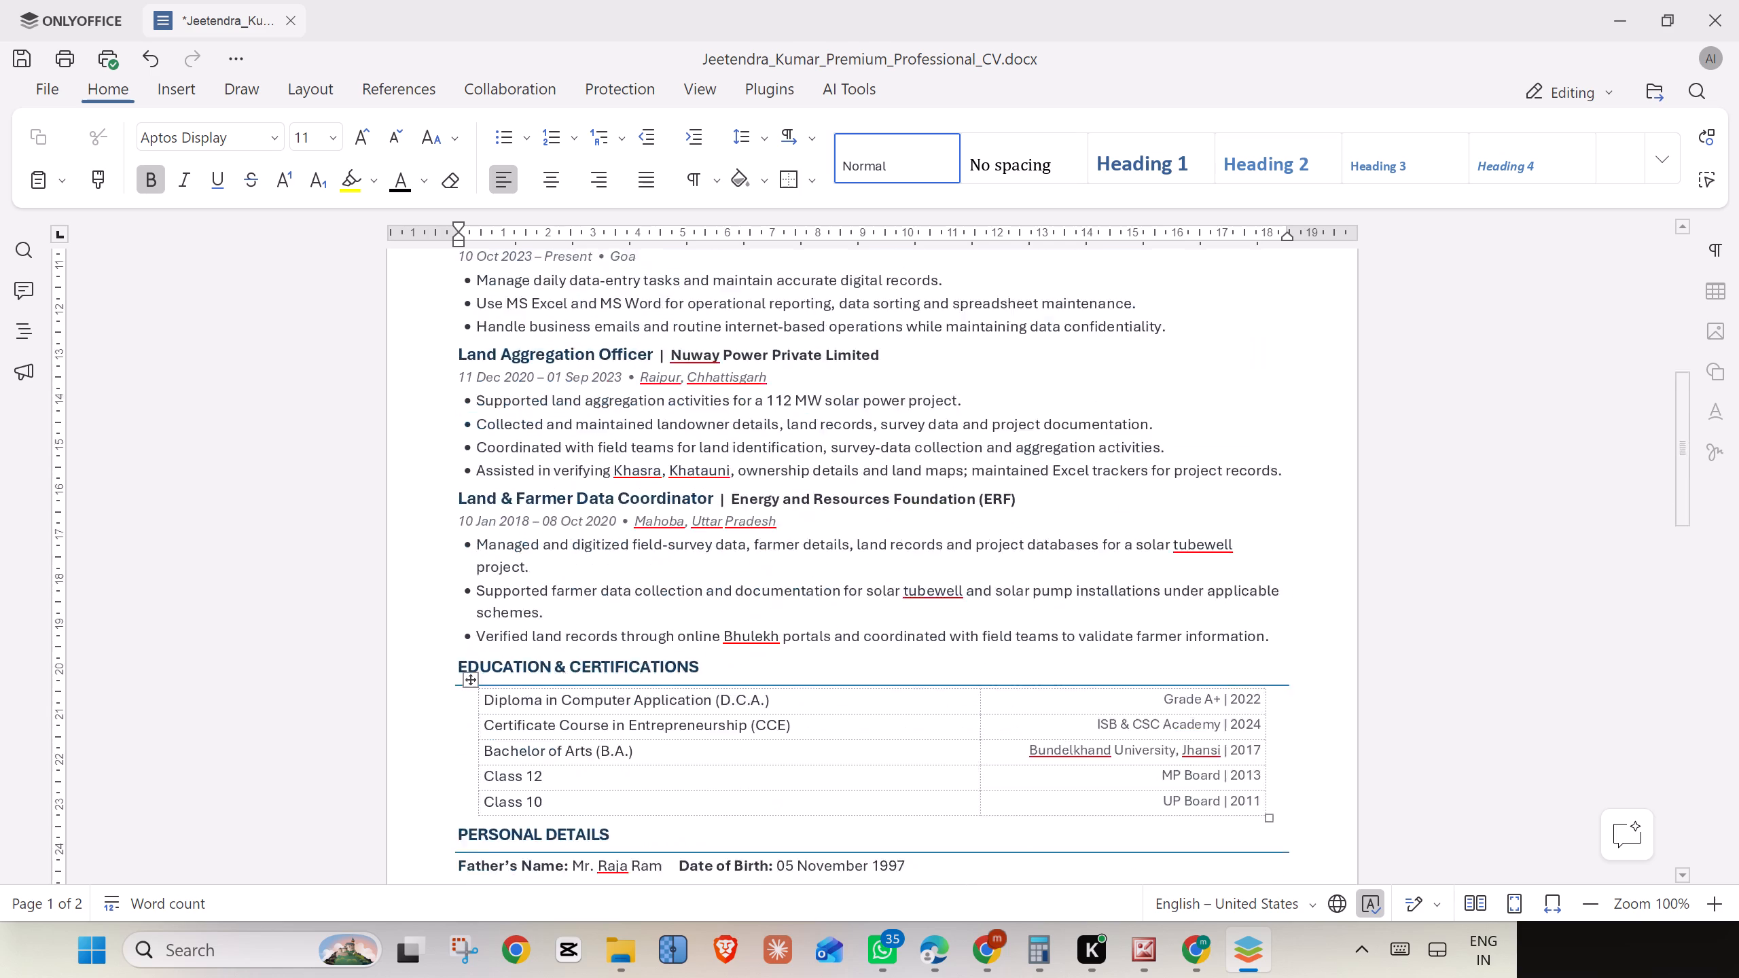
scroll(777, 784, "down", 1)
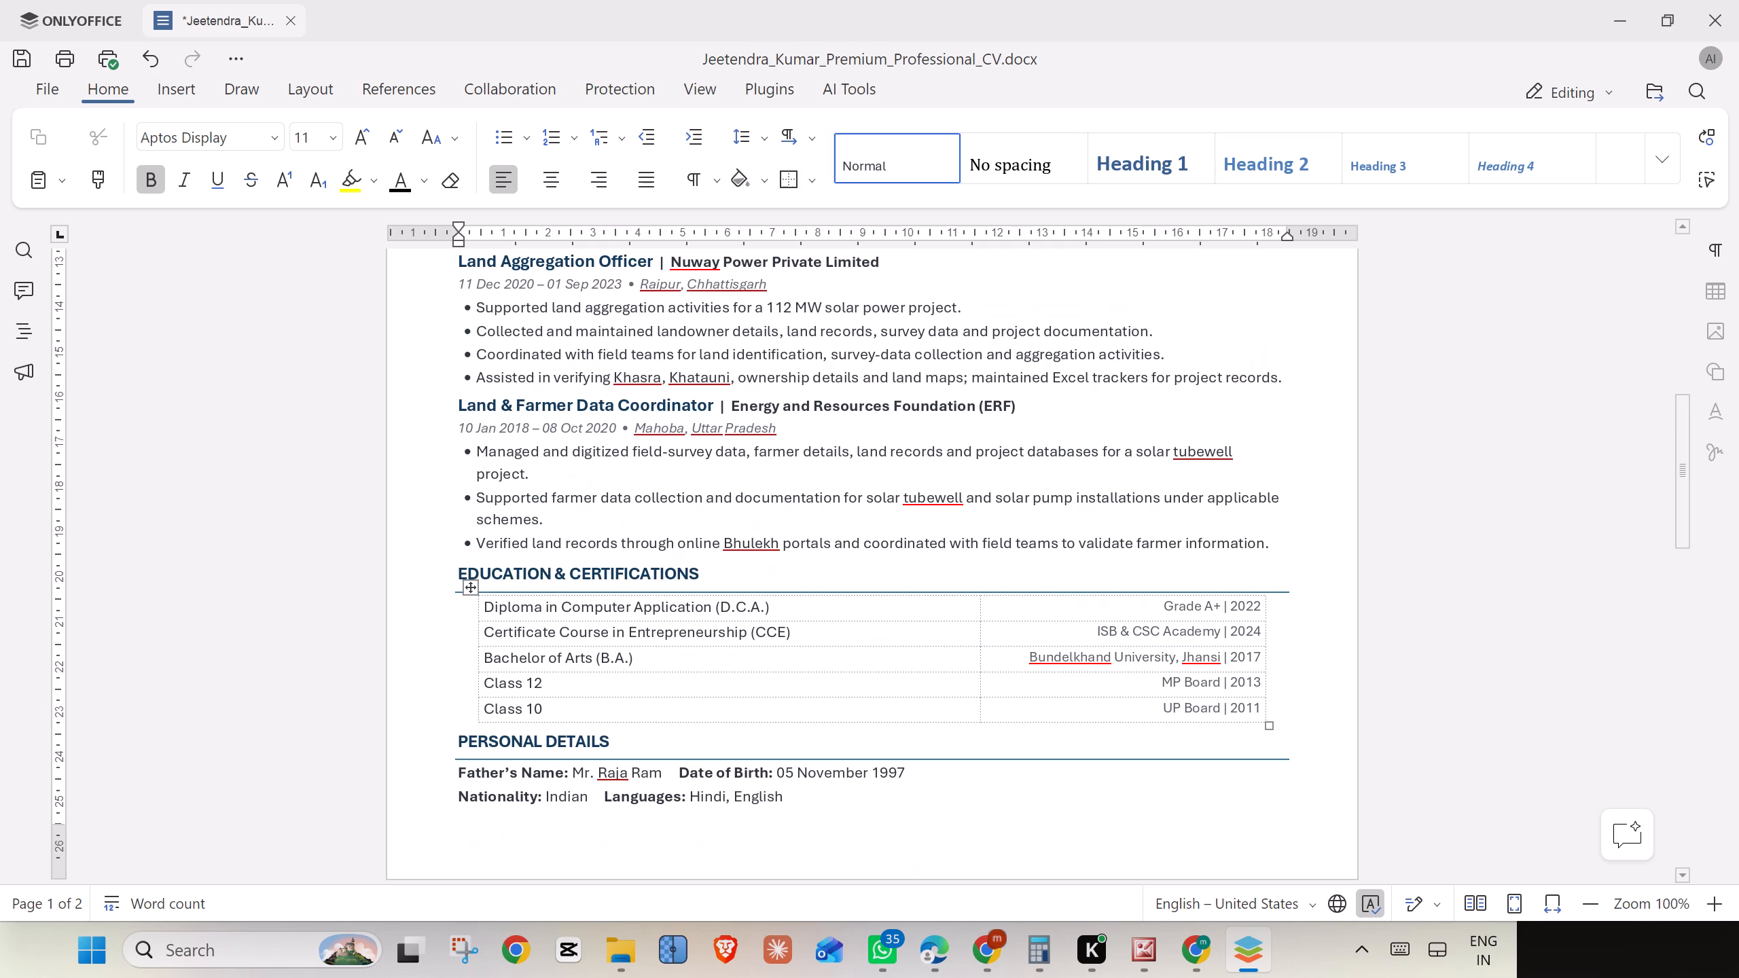
left_click(1126, 829)
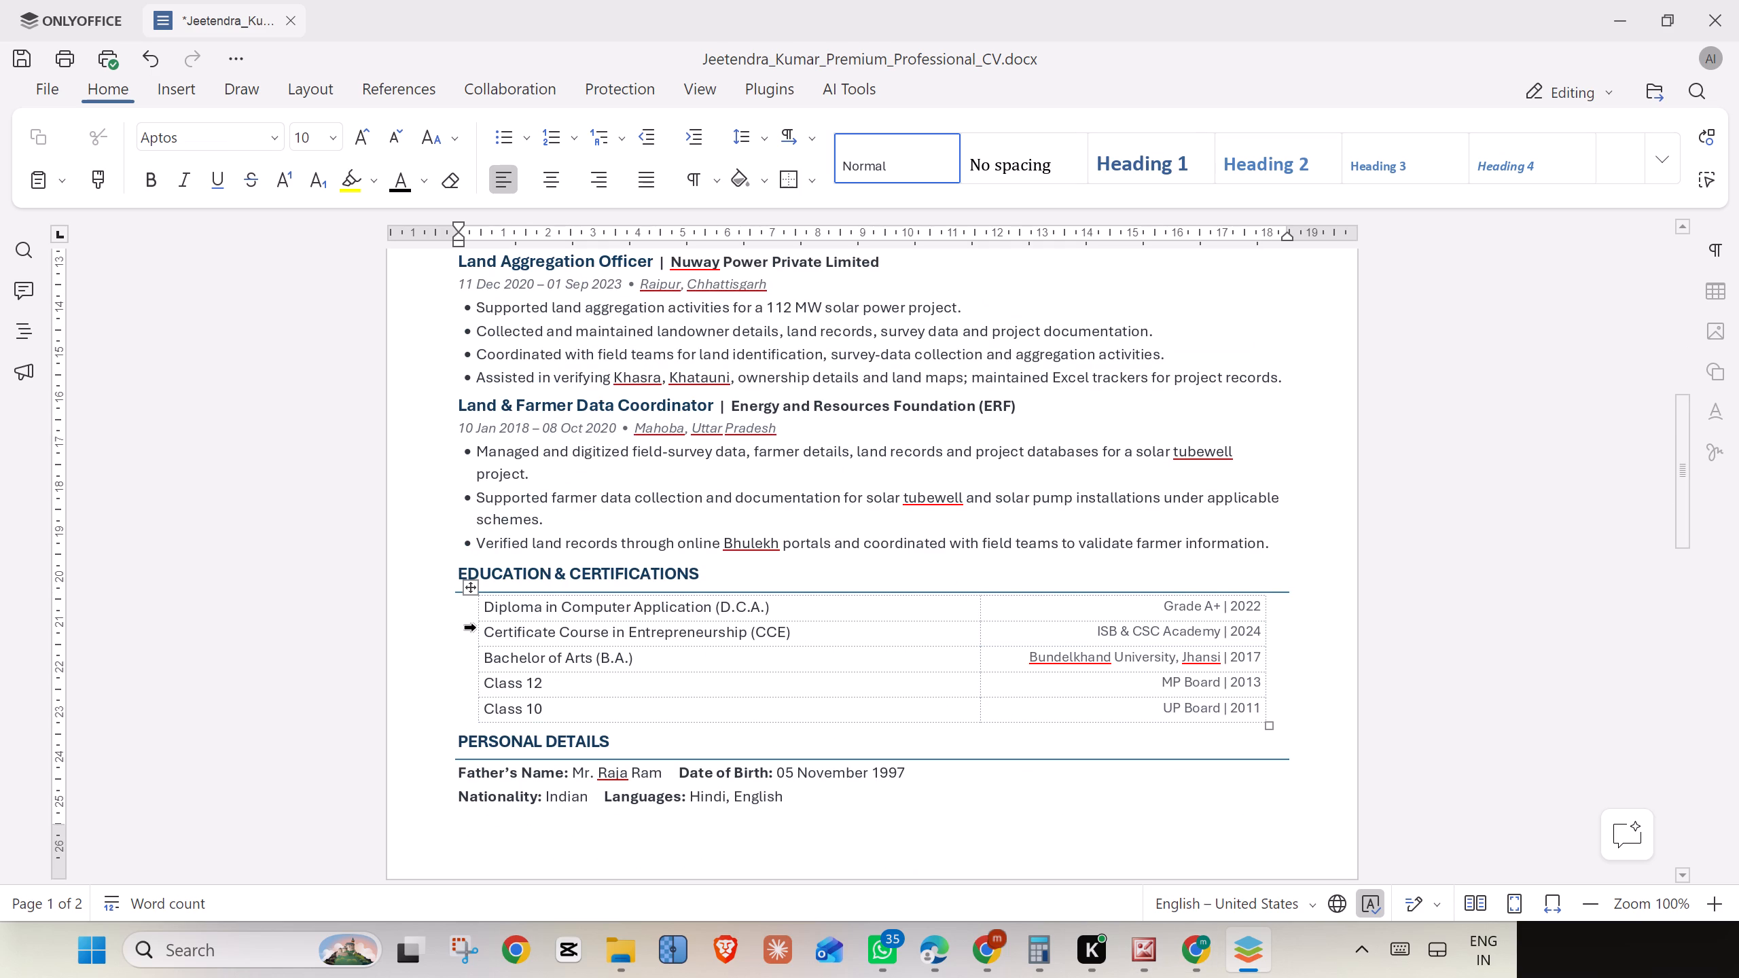
left_click_drag(482, 628, 478, 628)
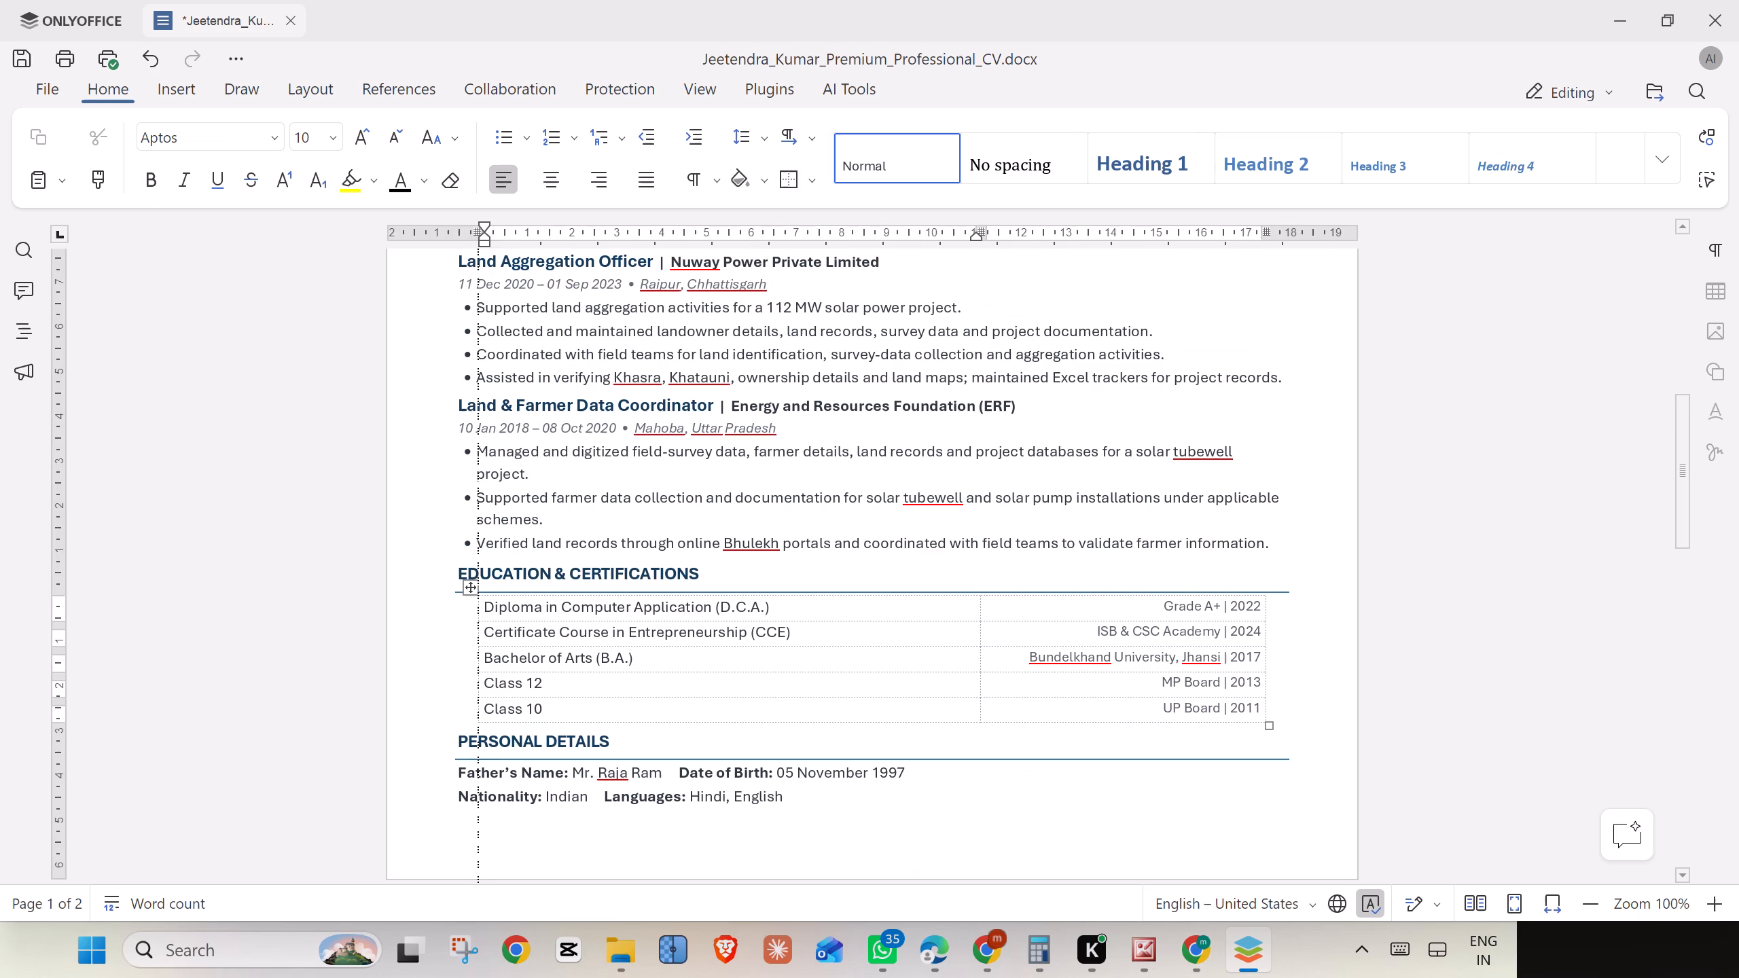
left_click_drag(478, 628, 465, 628)
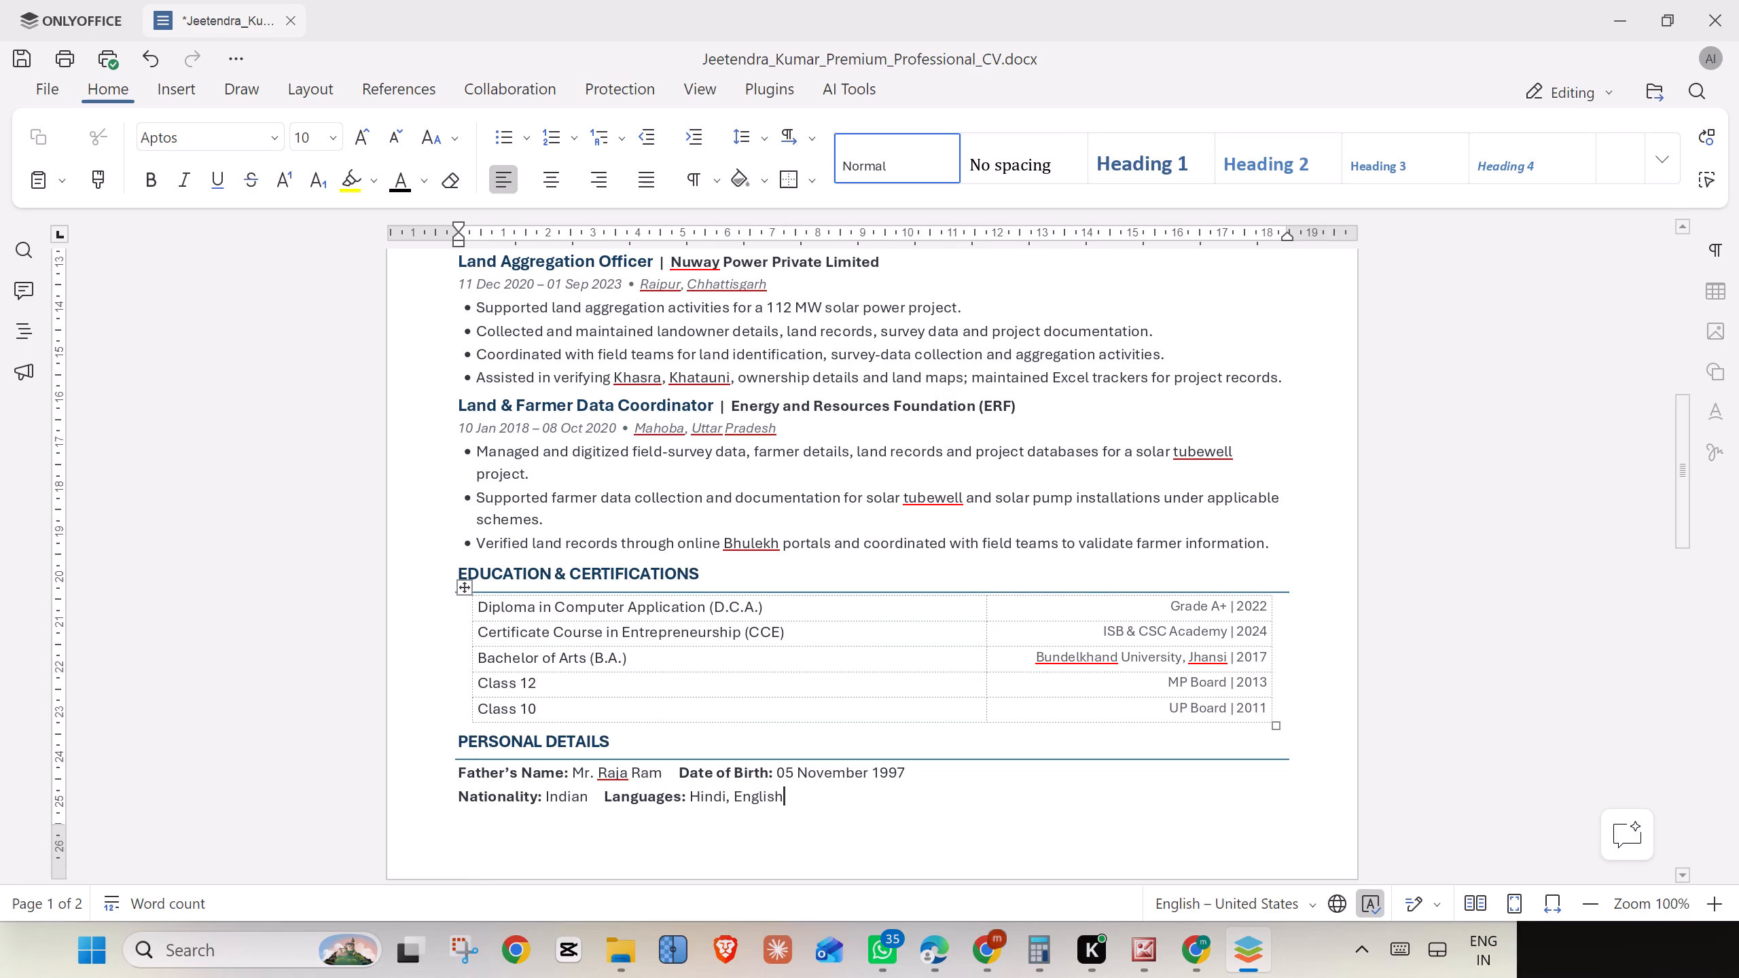
left_click(413, 714)
Change the font of the Professional Profile paragraph to Times New Roman.
scroll(641, 445, "up", 7)
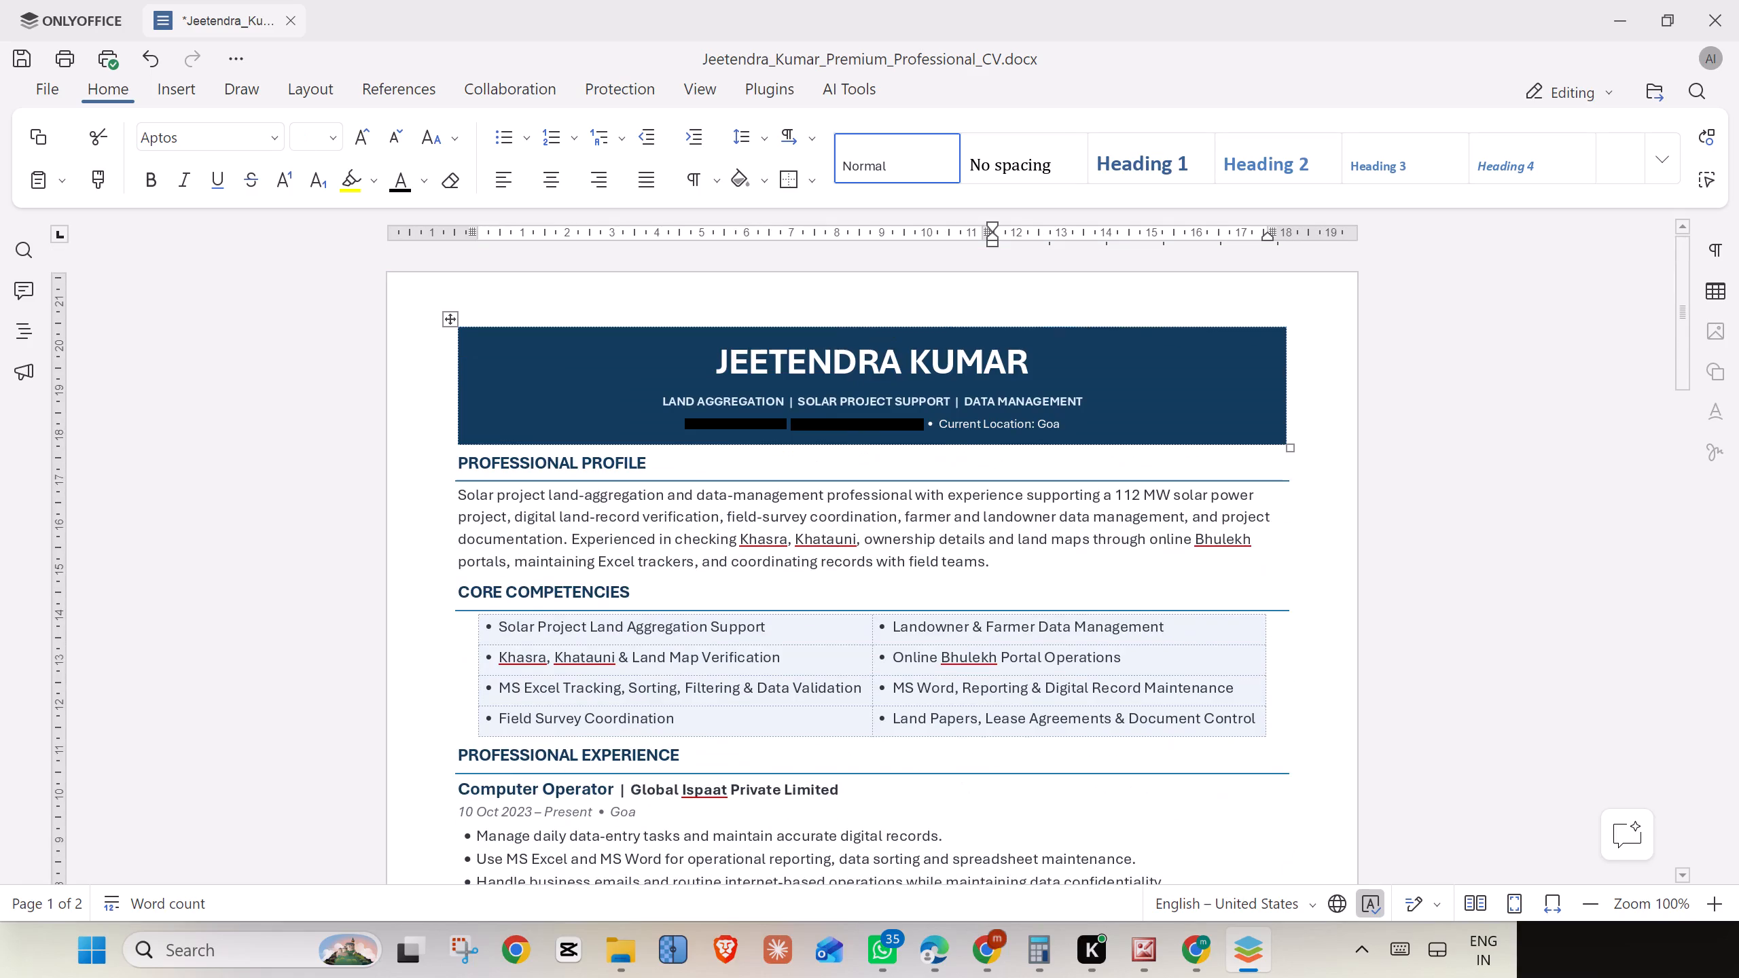
left_click(598, 513)
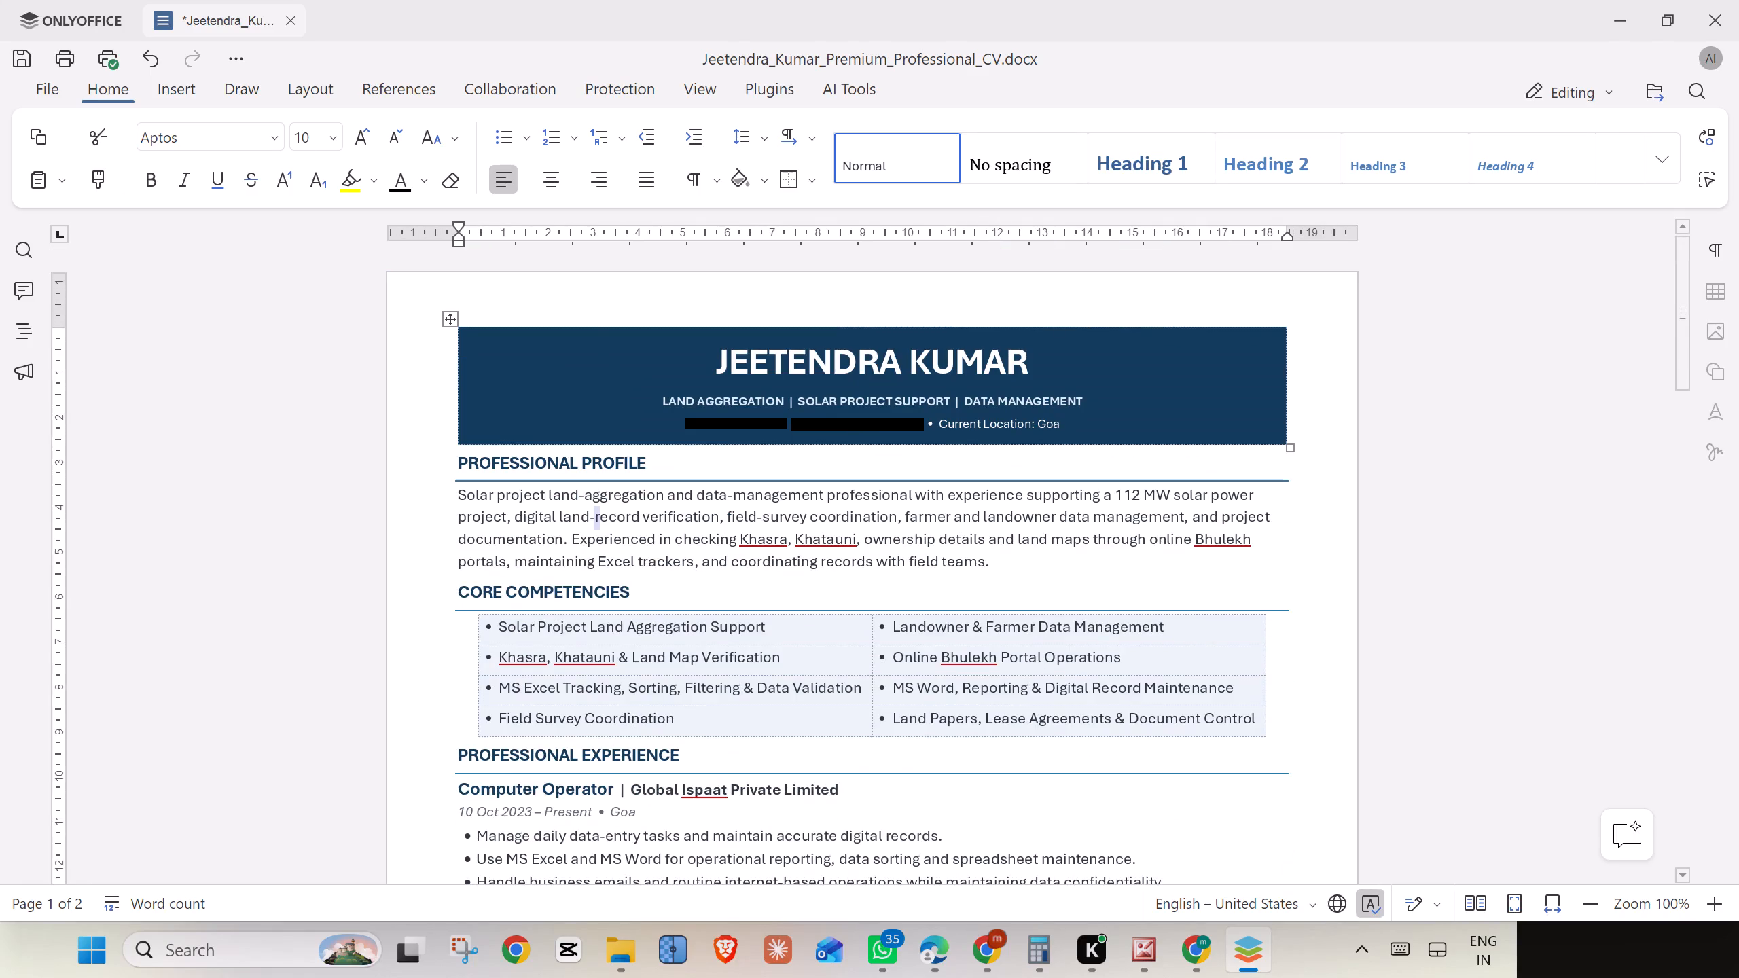
left_click_drag(458, 493, 894, 507)
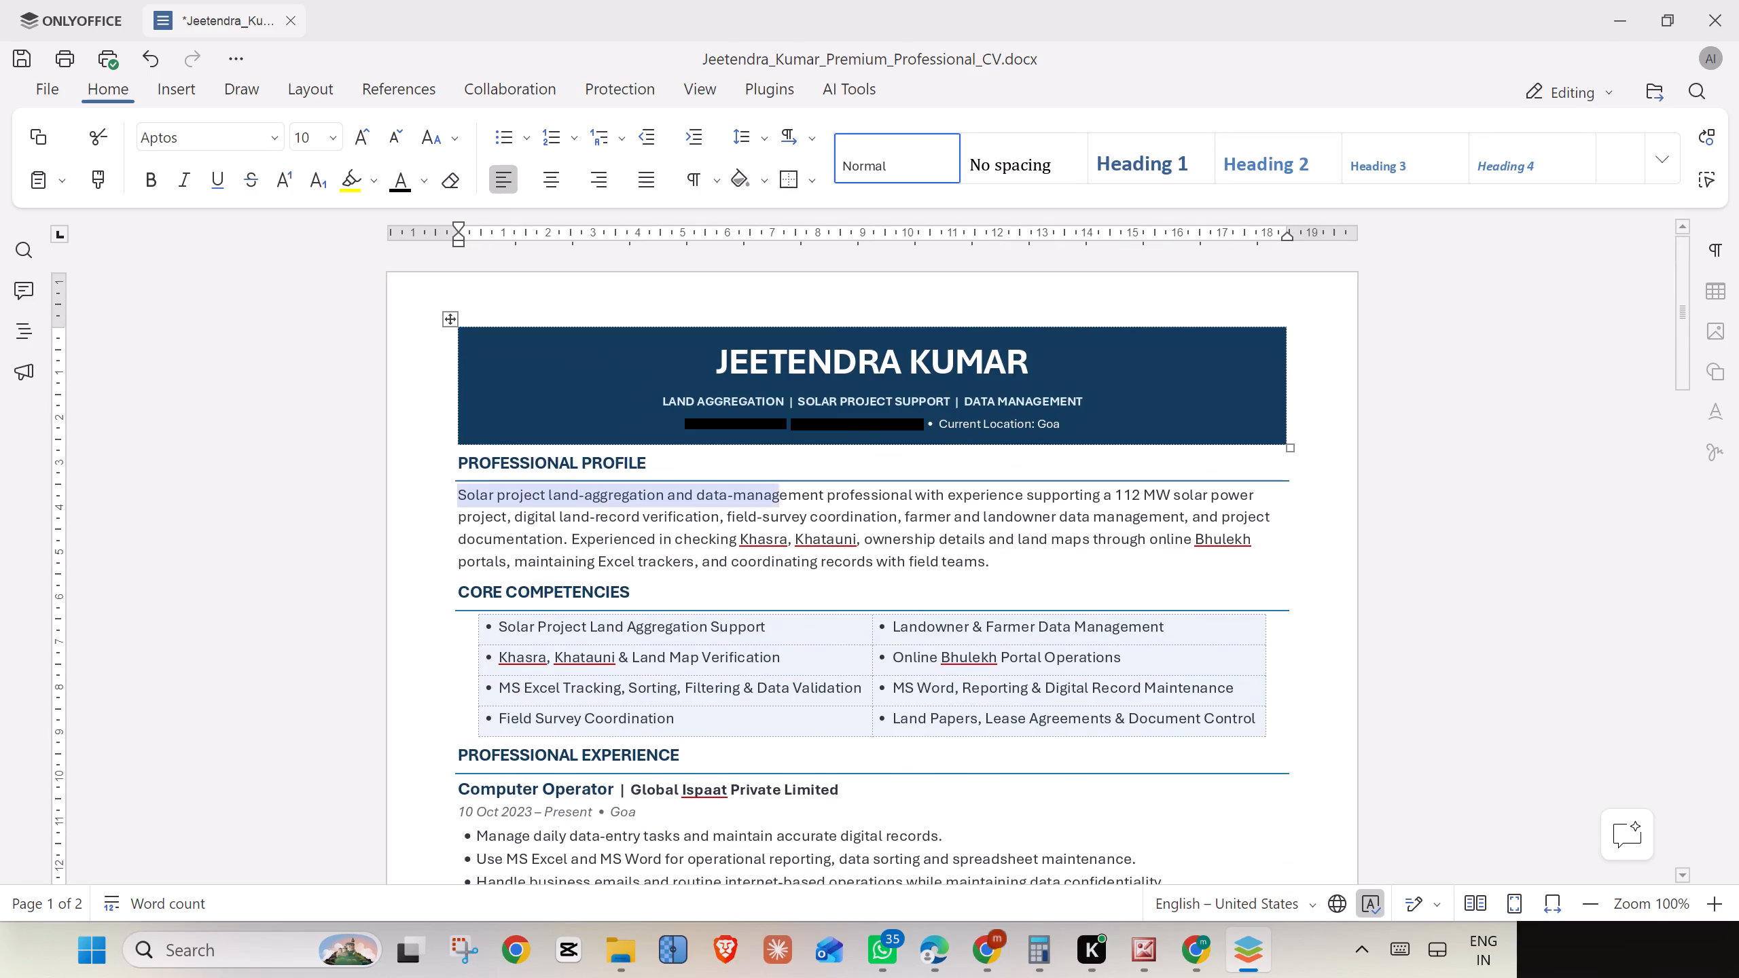
left_click_drag(894, 507, 1037, 558)
left_click(270, 137)
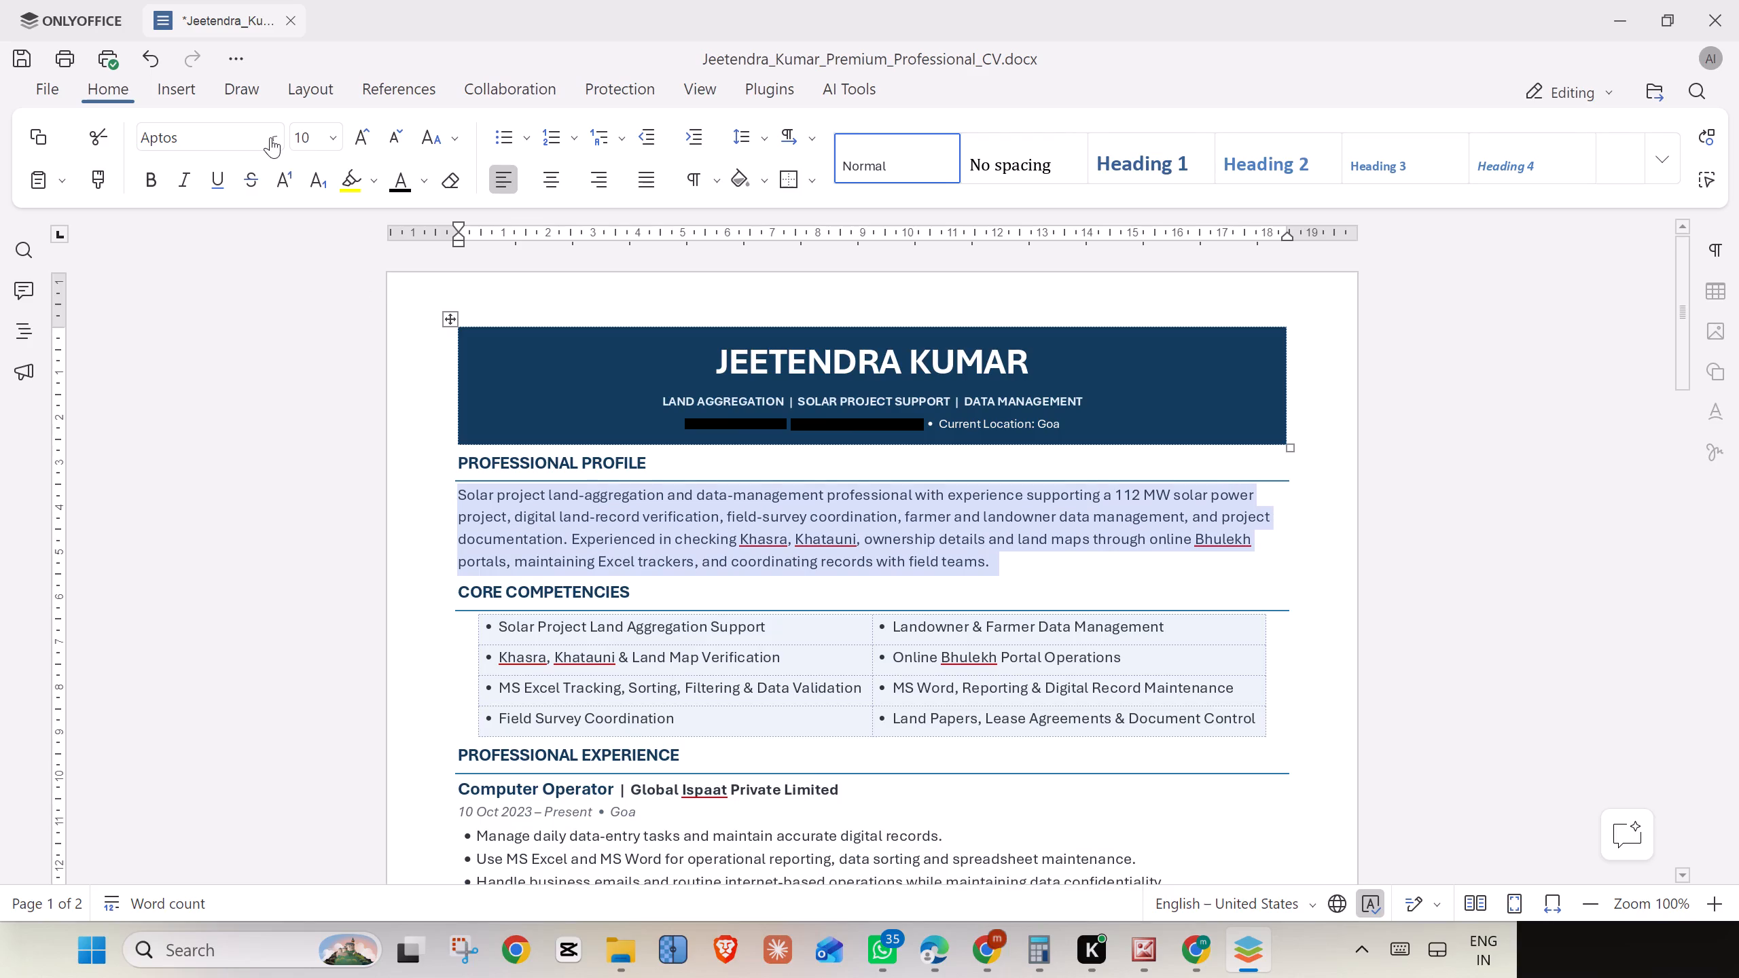
scroll(336, 475, "down", 4)
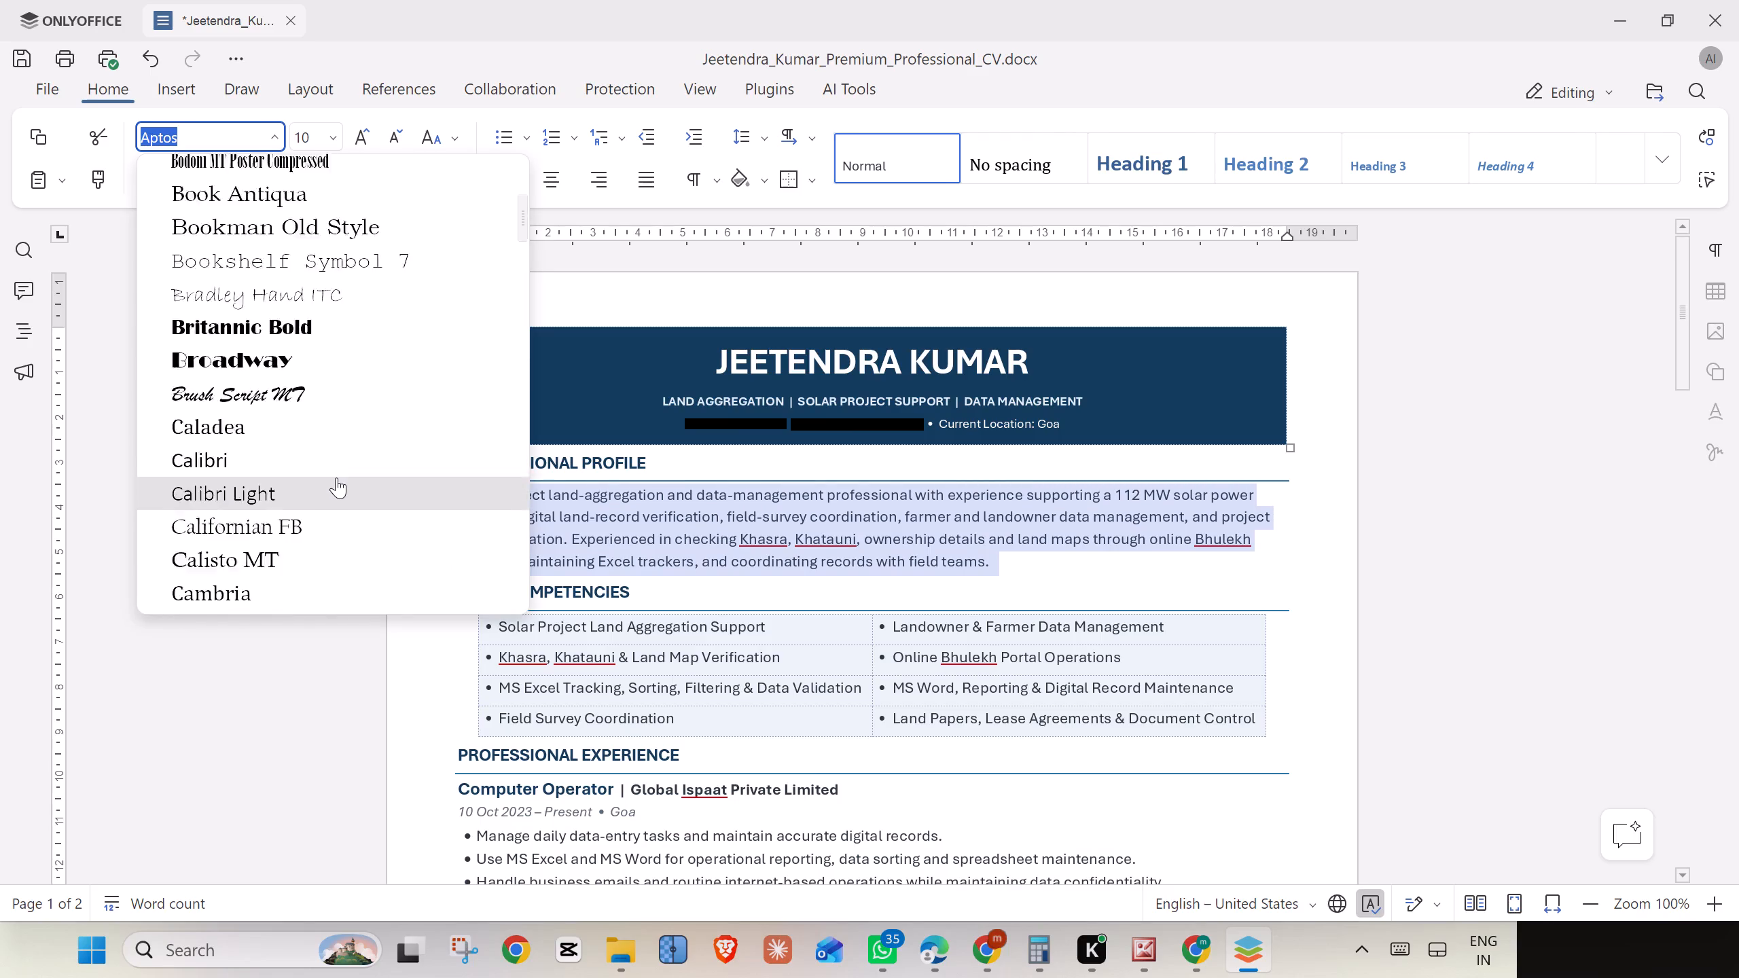
scroll(336, 477, "down", 7)
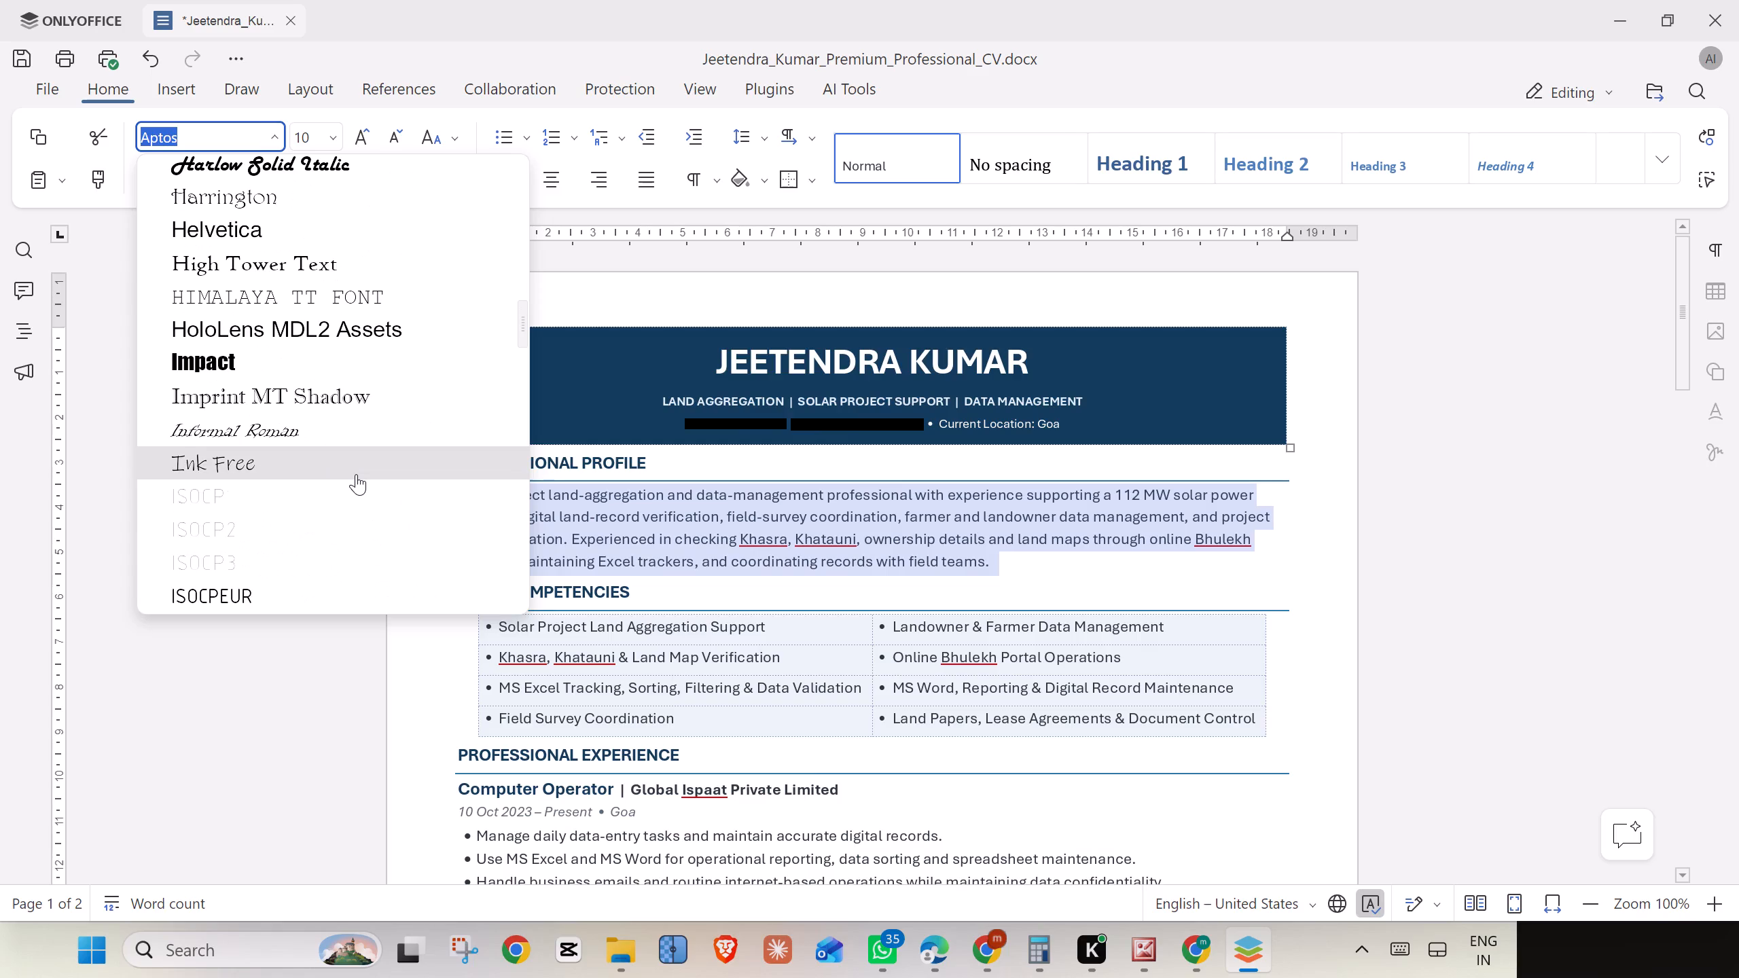
key("t")
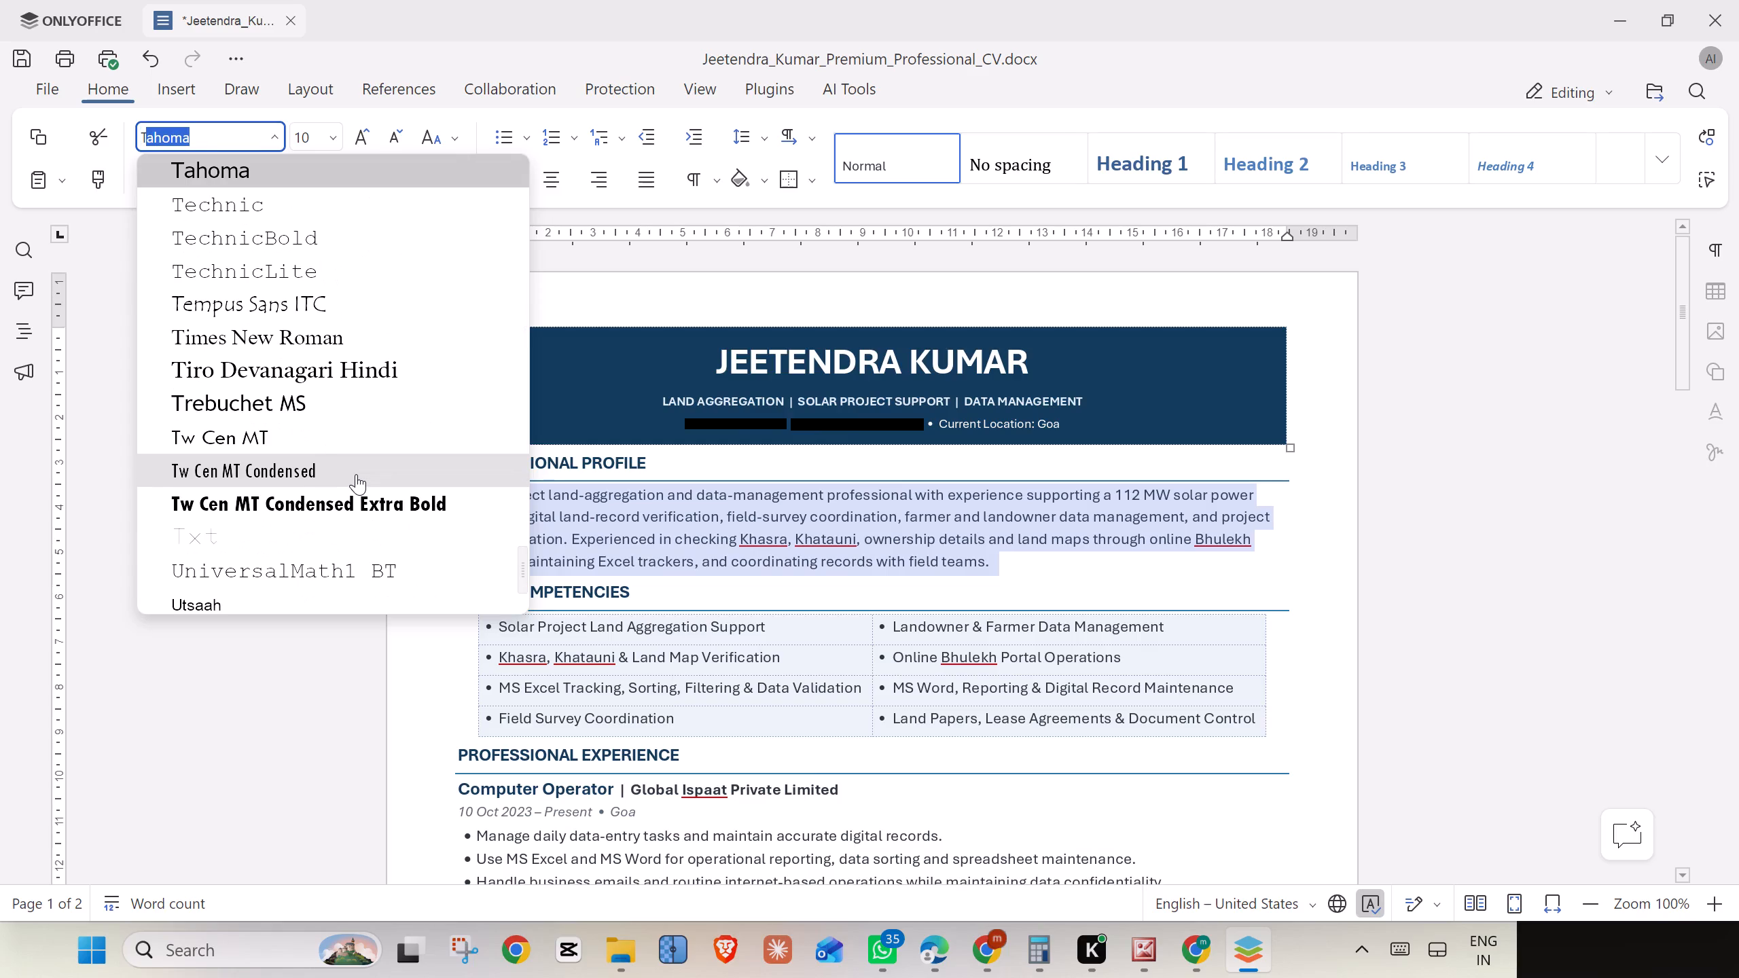
key("i")
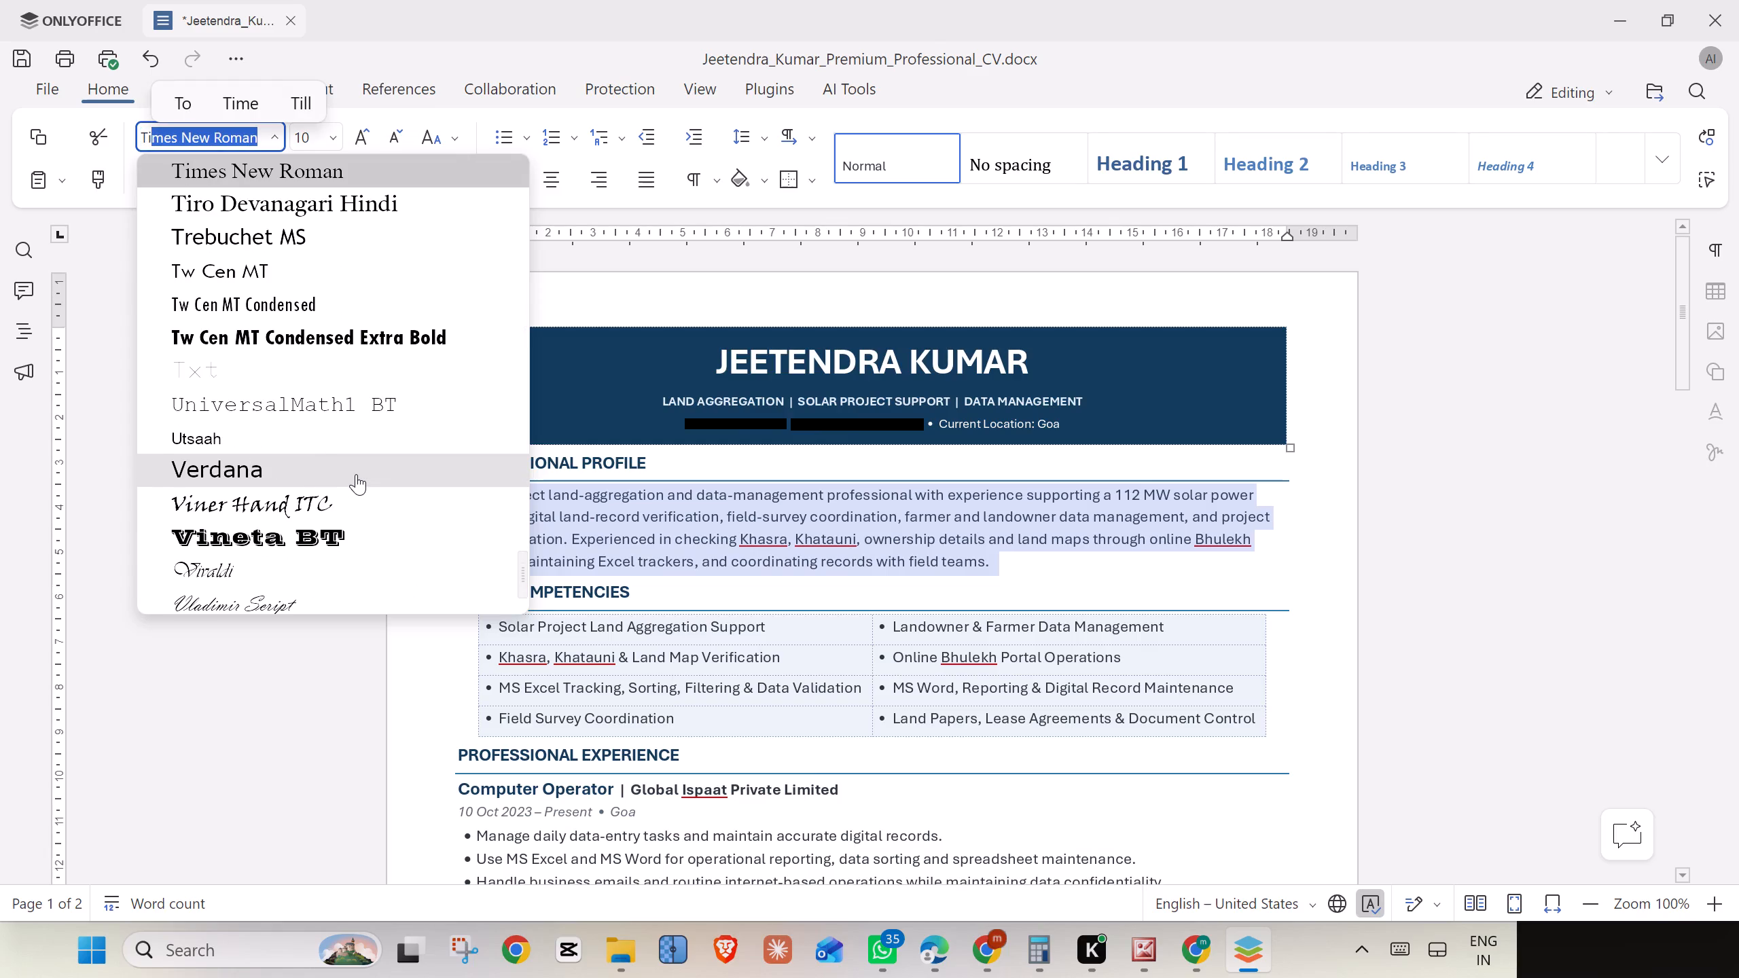
left_click(295, 173)
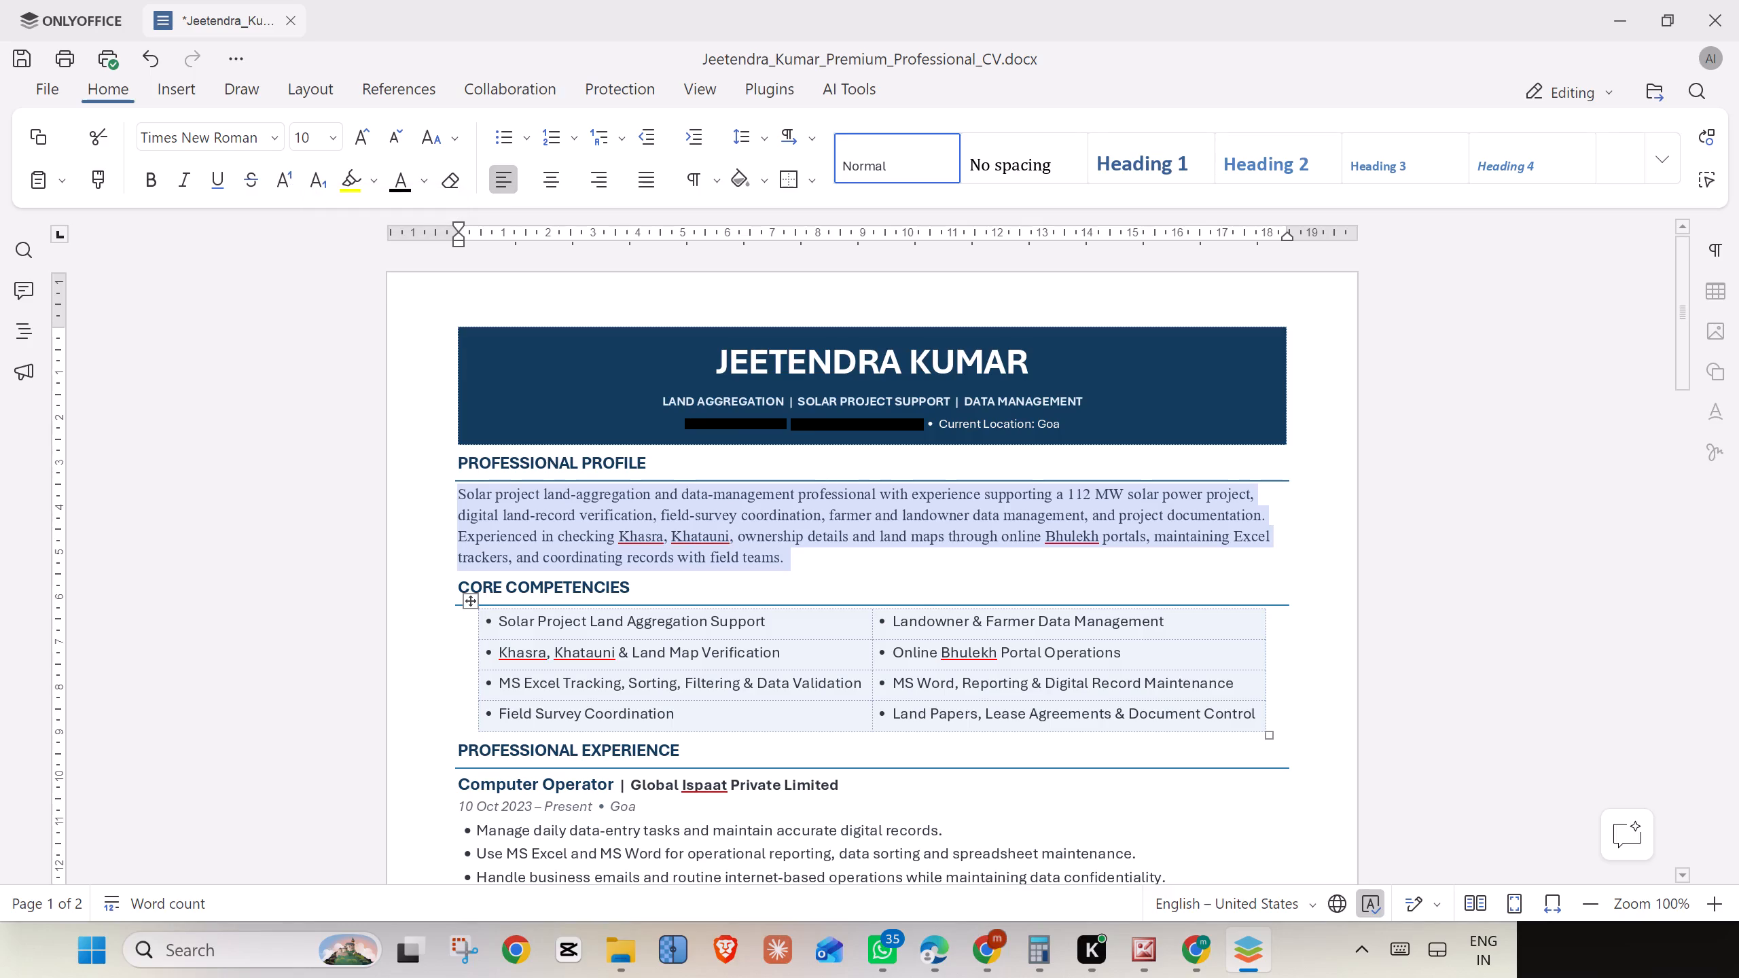
left_click(1175, 564)
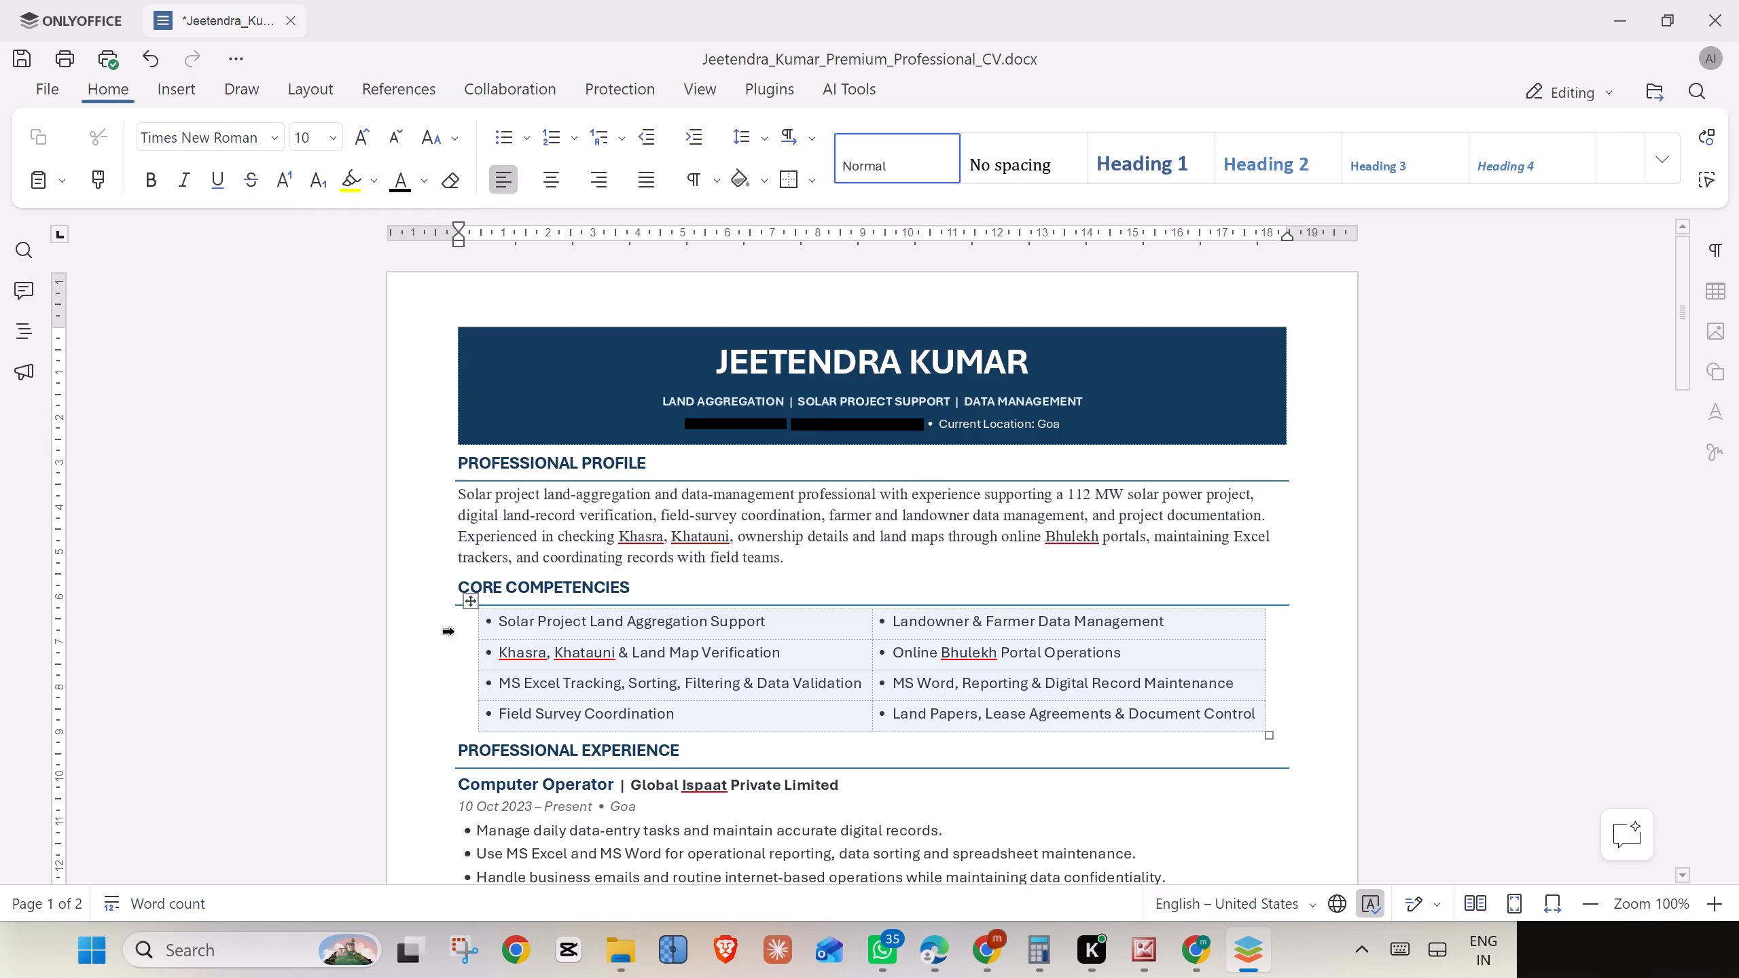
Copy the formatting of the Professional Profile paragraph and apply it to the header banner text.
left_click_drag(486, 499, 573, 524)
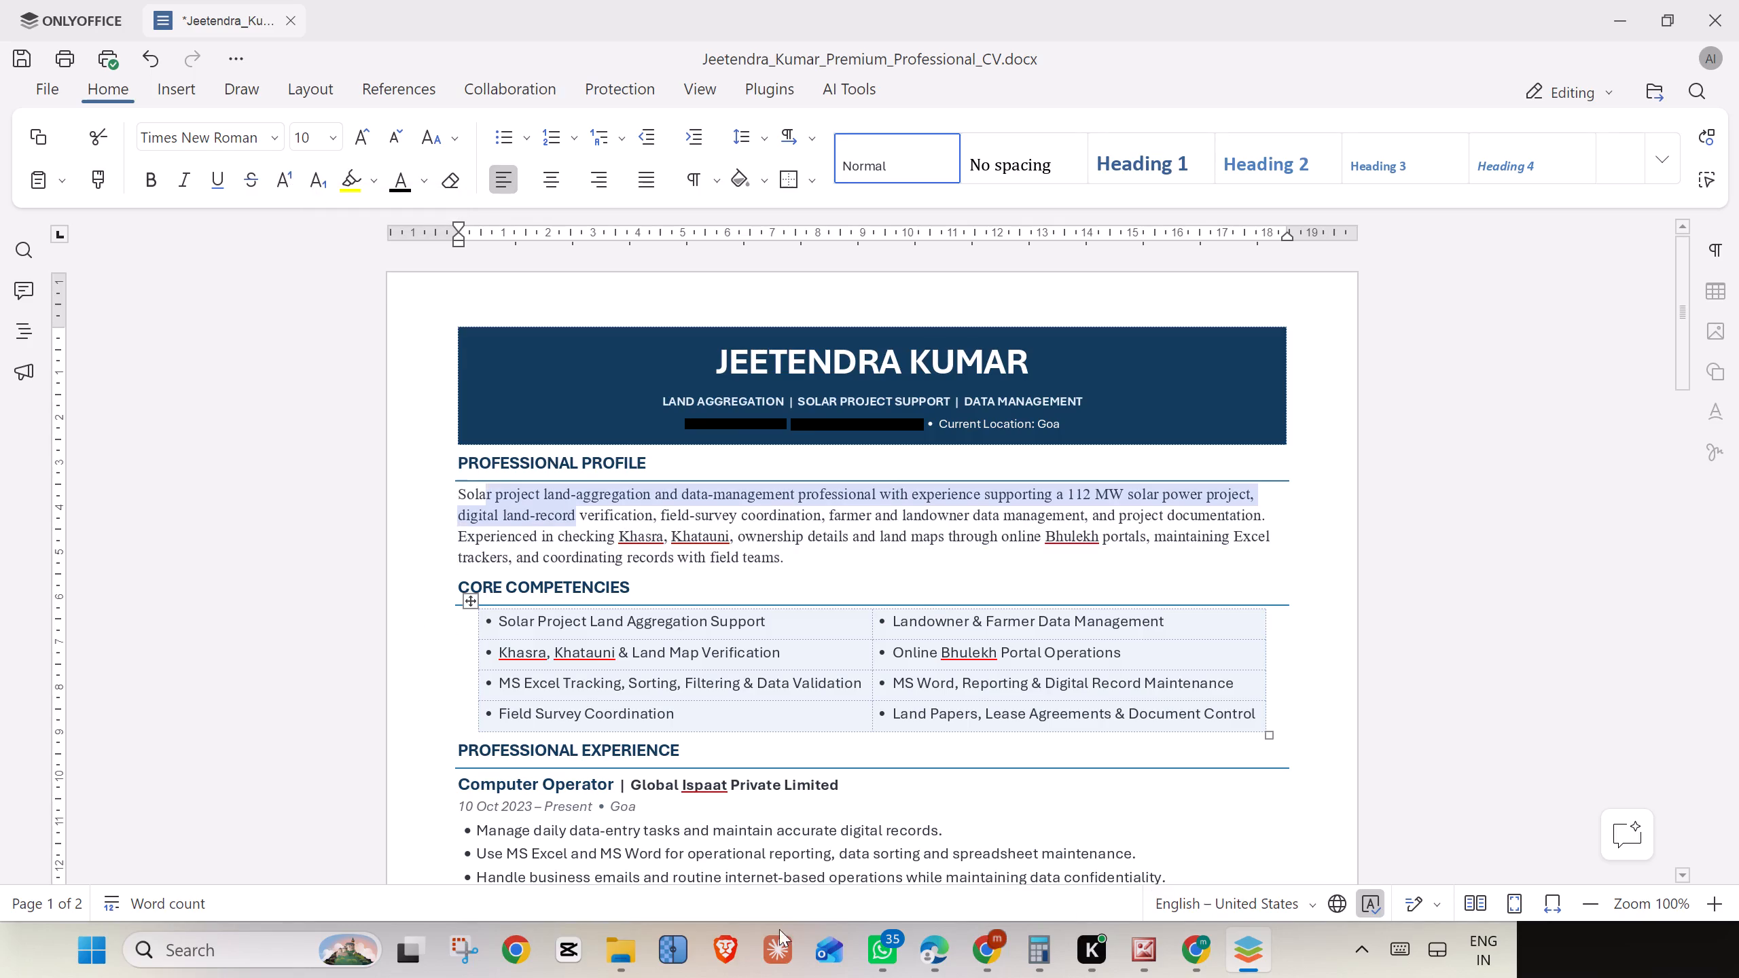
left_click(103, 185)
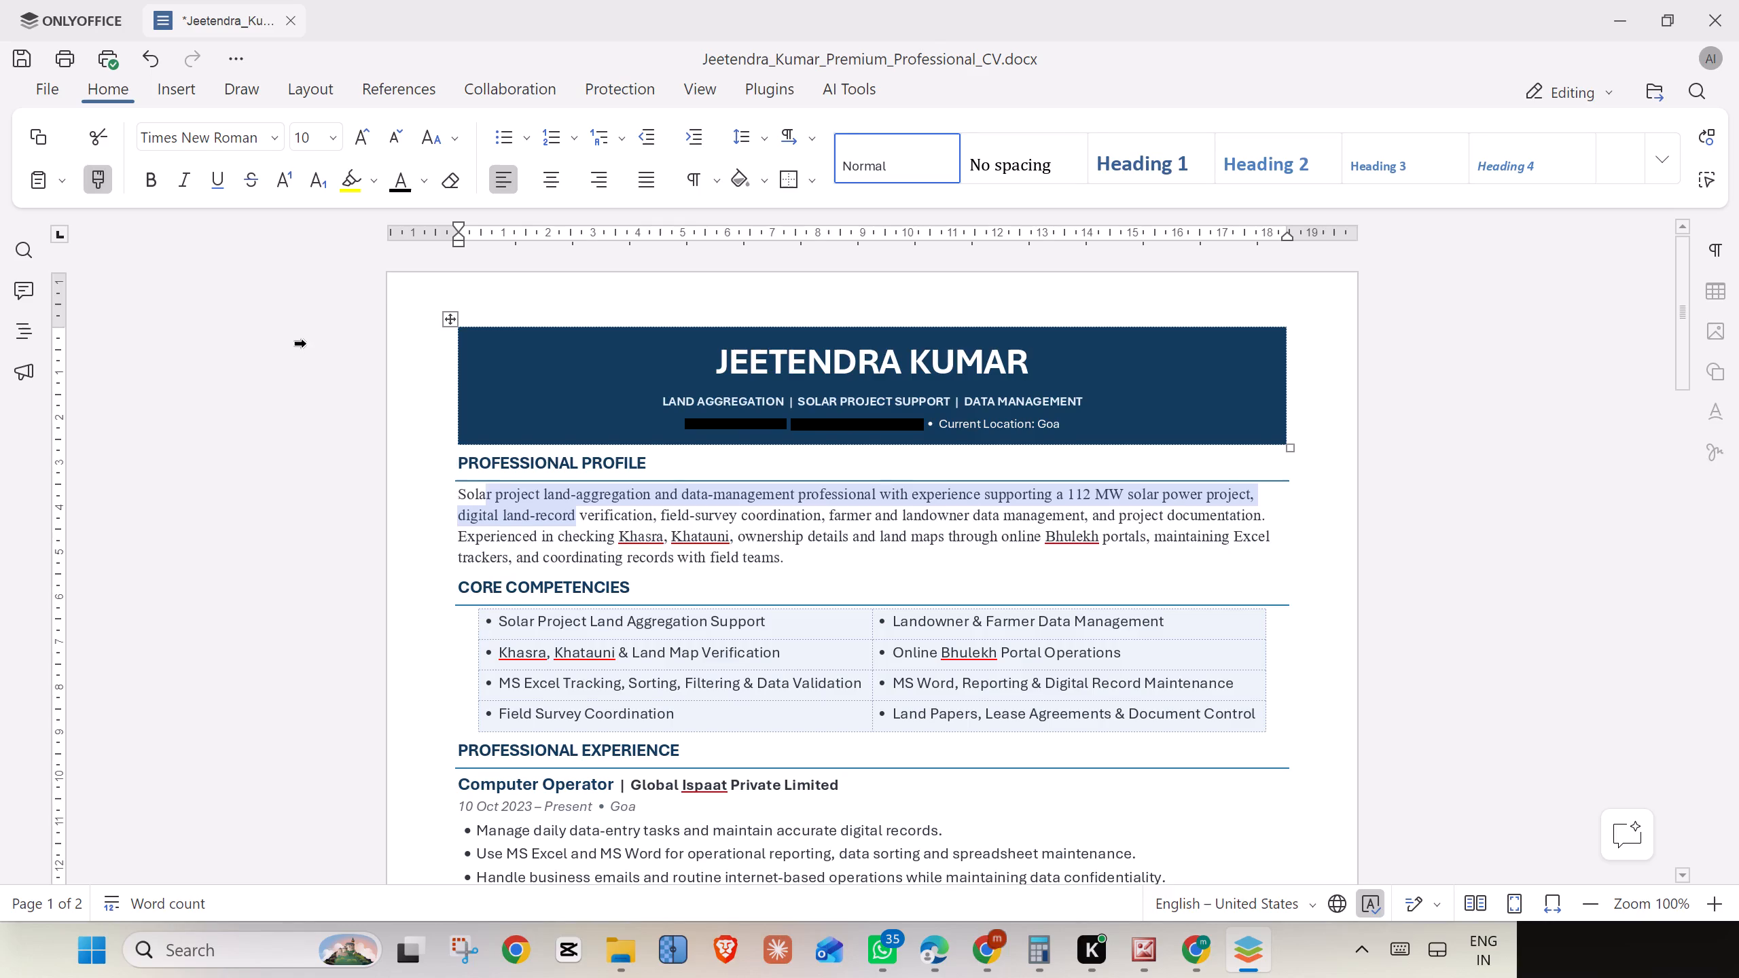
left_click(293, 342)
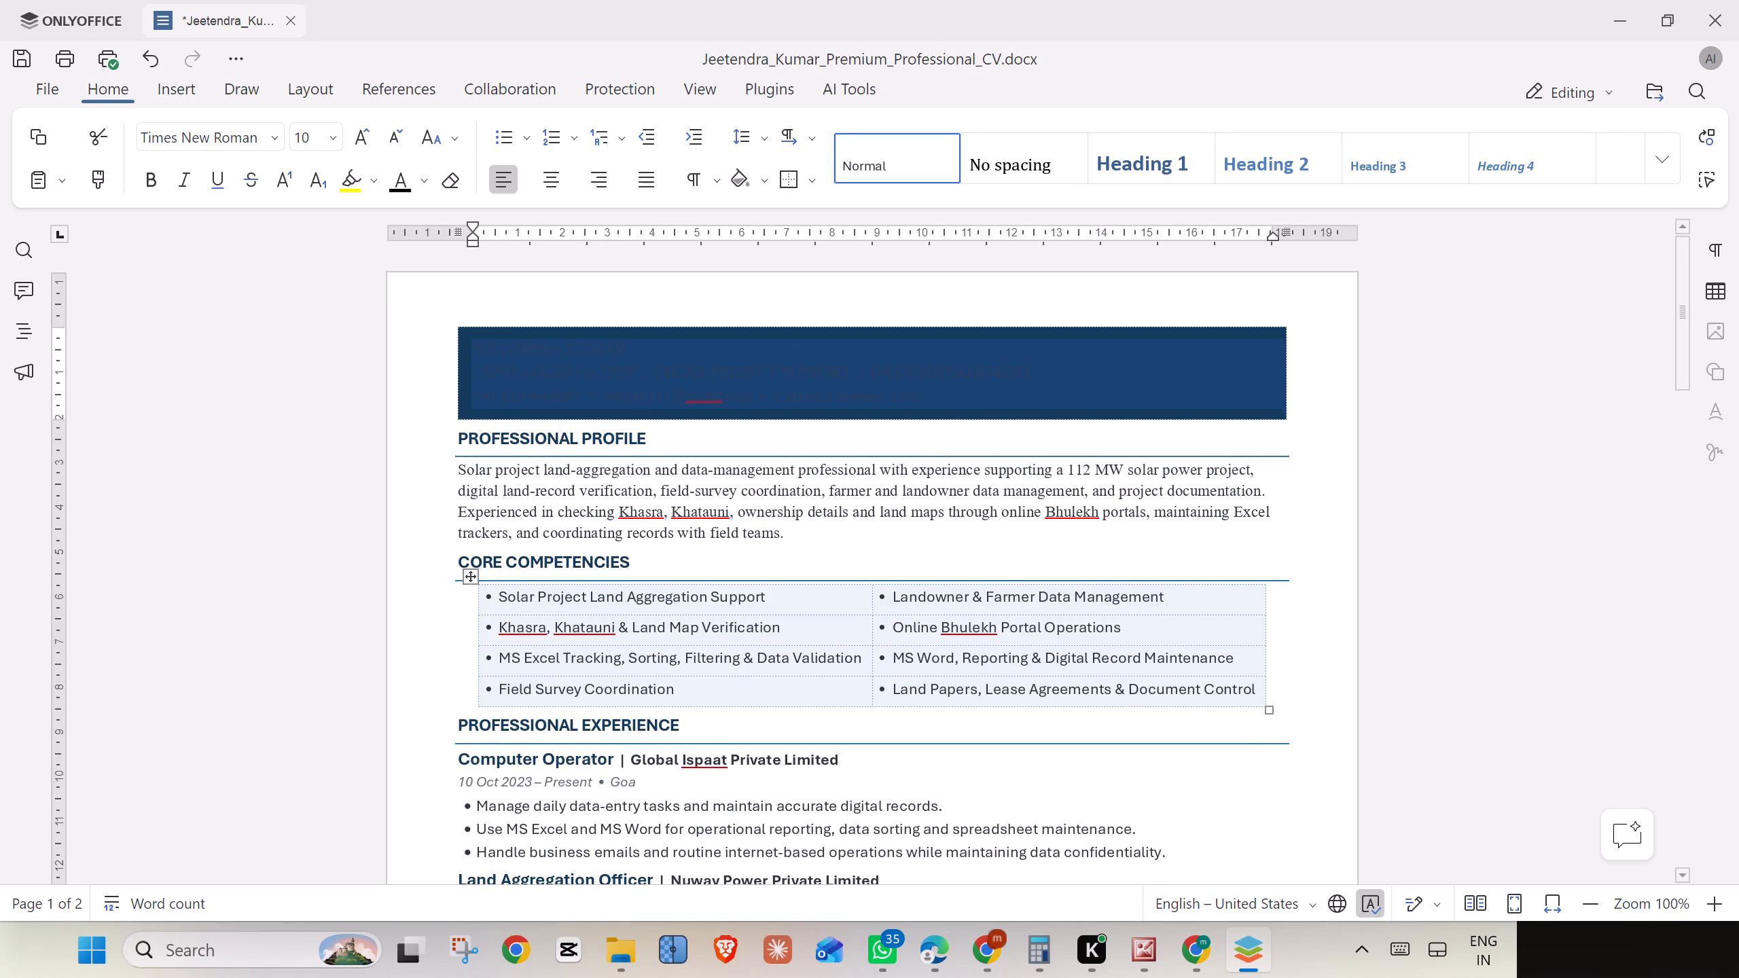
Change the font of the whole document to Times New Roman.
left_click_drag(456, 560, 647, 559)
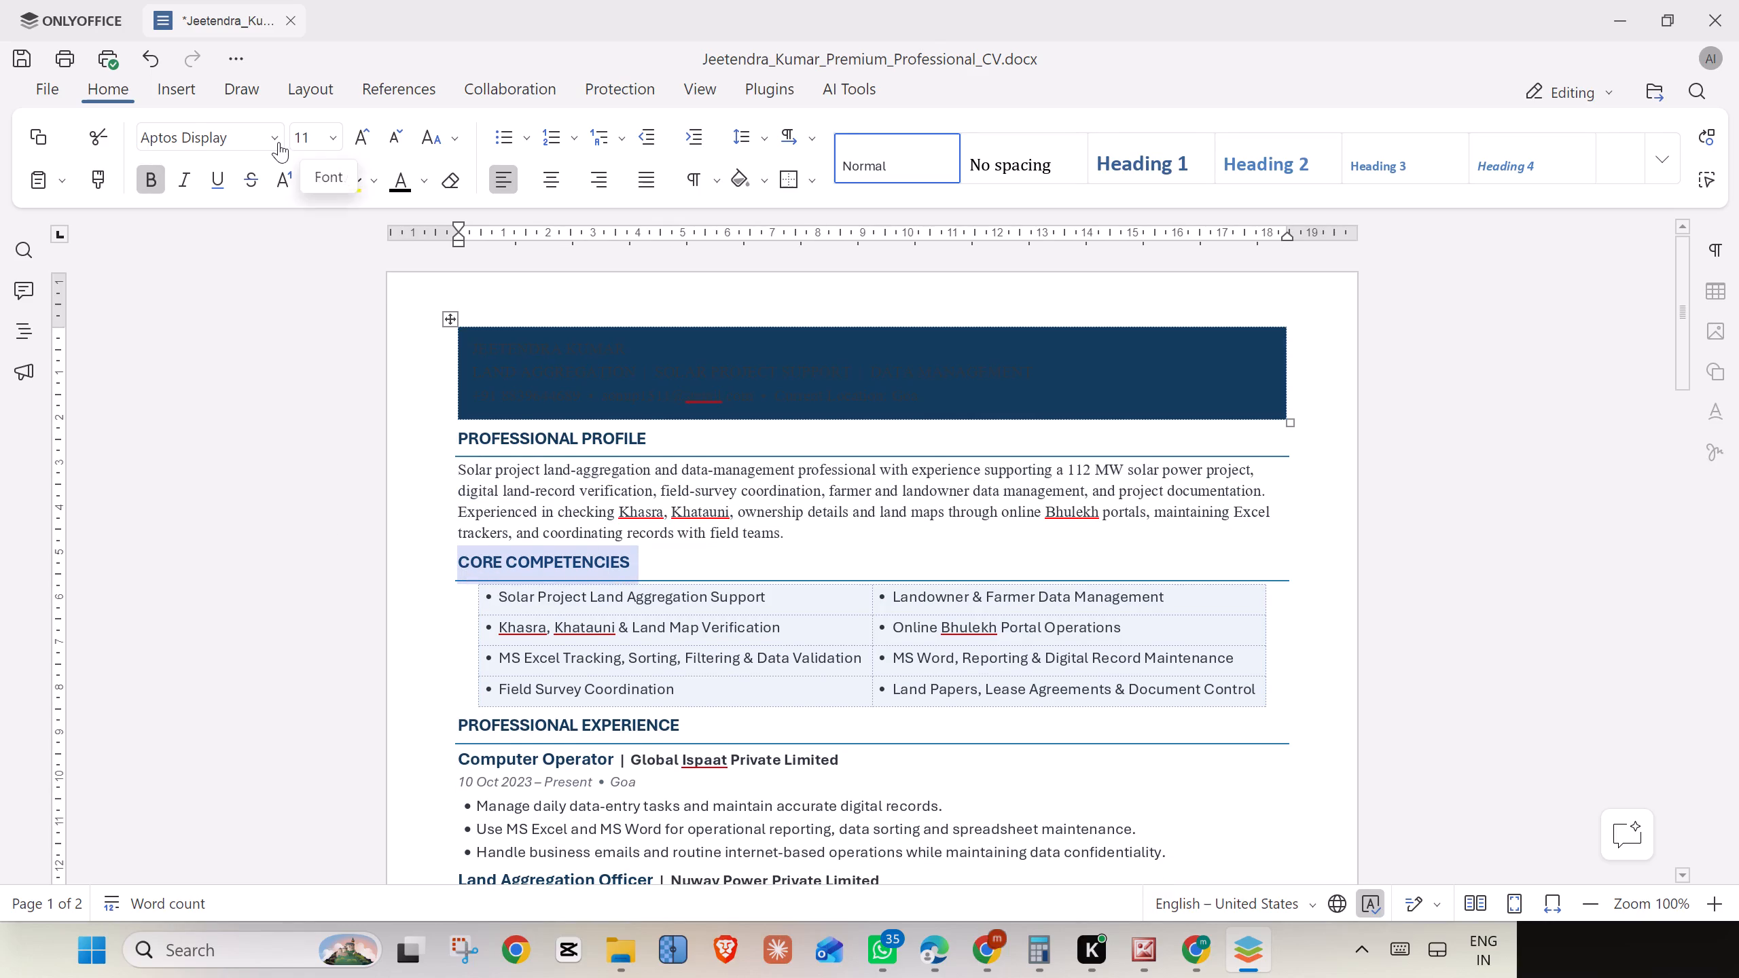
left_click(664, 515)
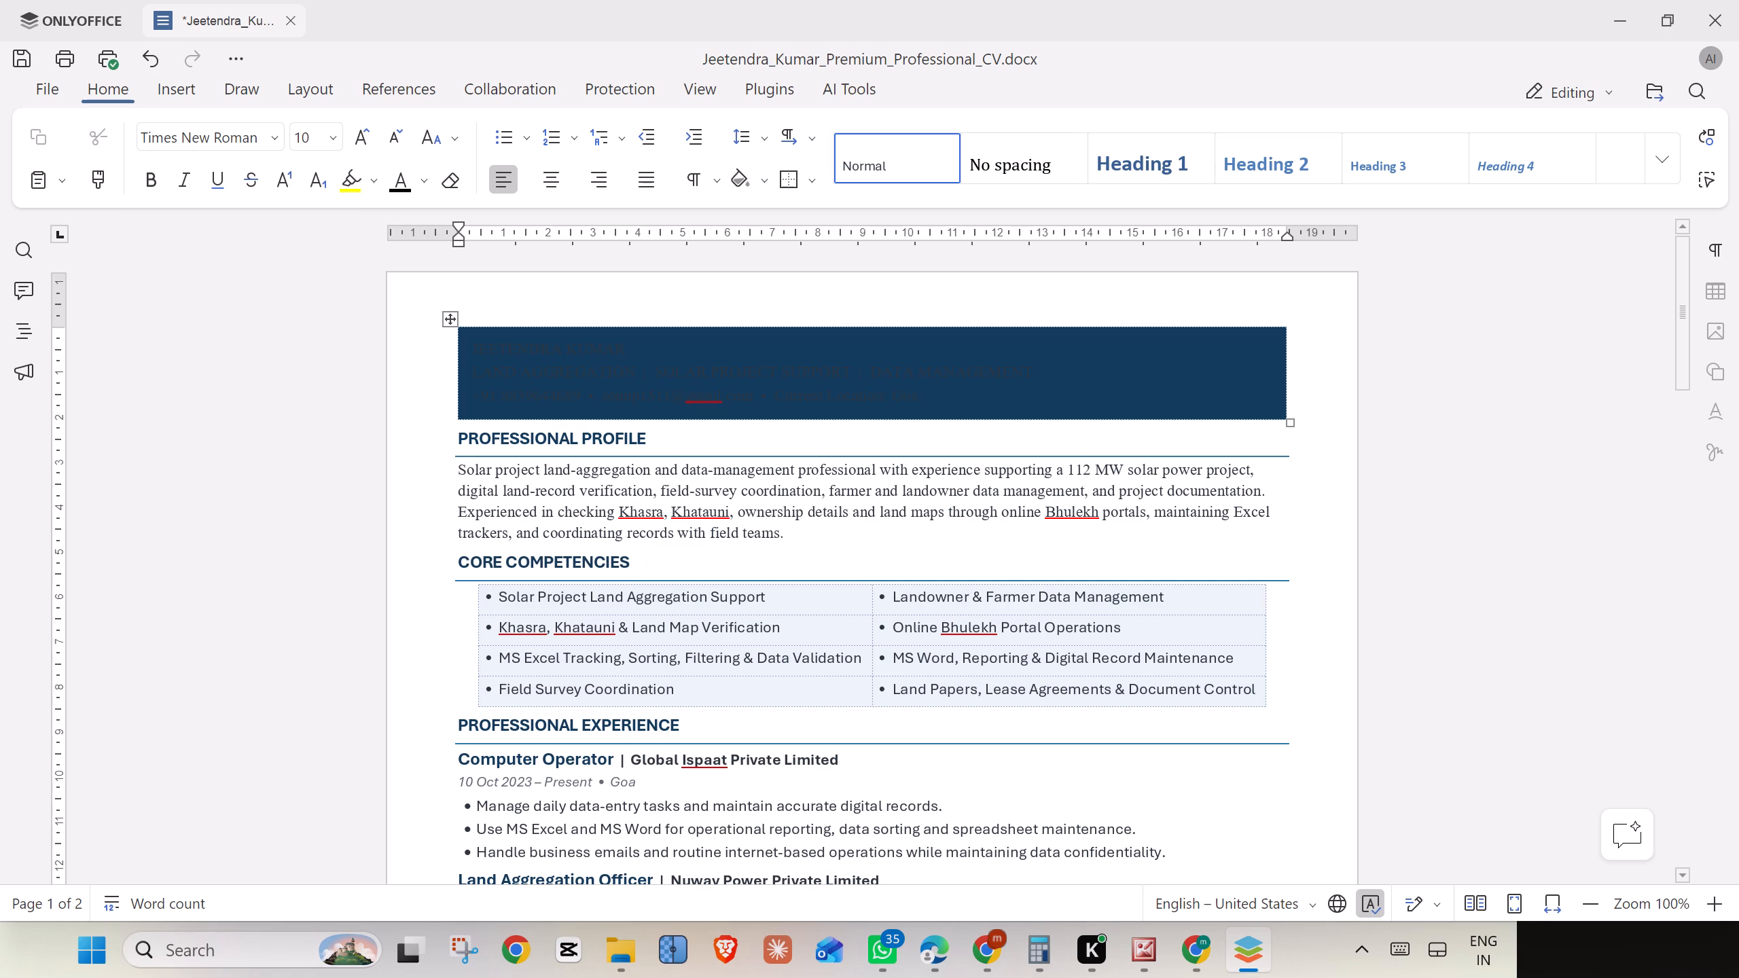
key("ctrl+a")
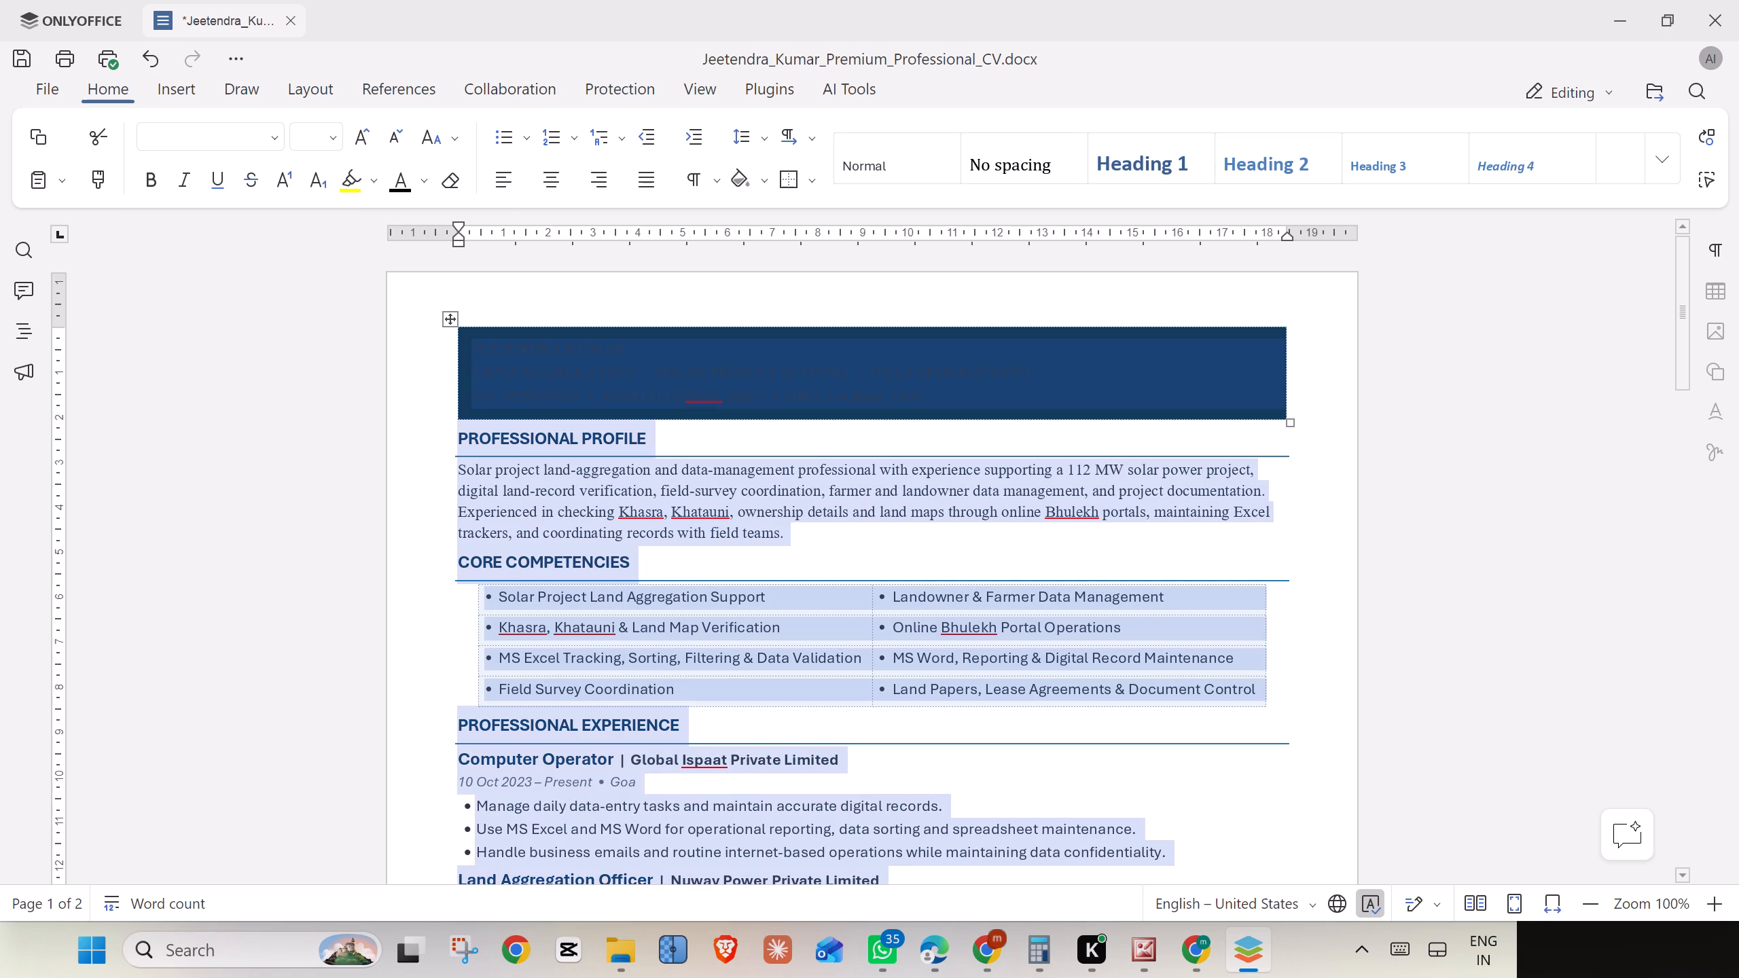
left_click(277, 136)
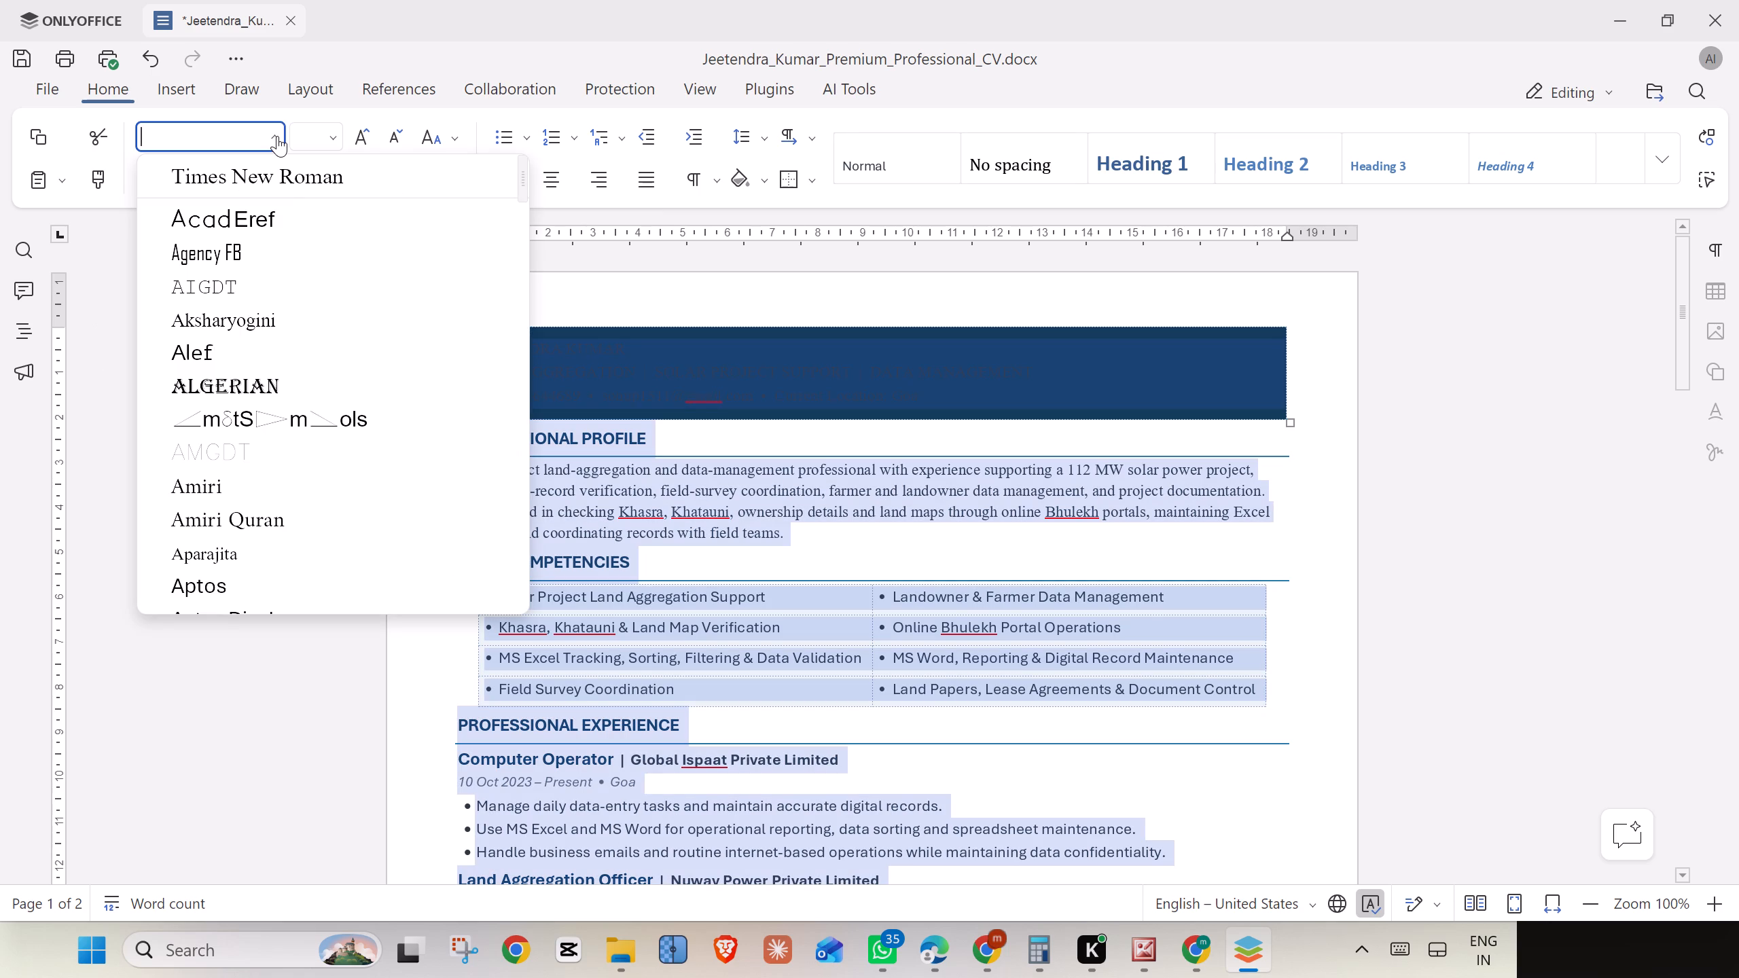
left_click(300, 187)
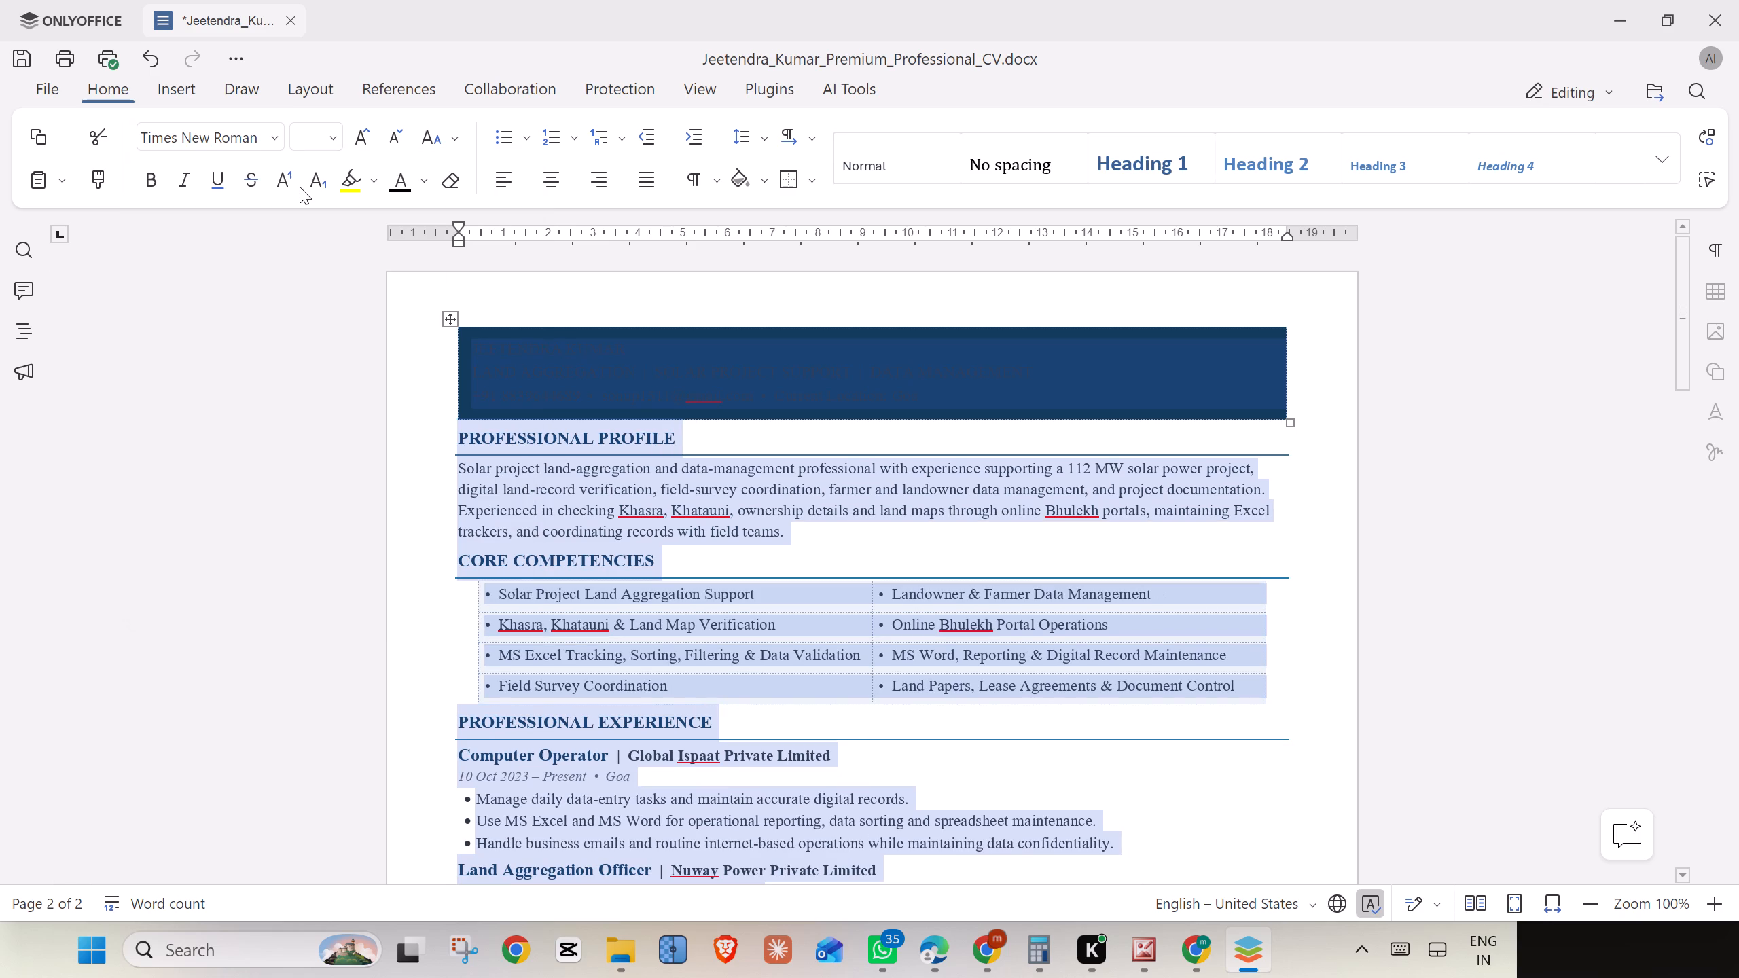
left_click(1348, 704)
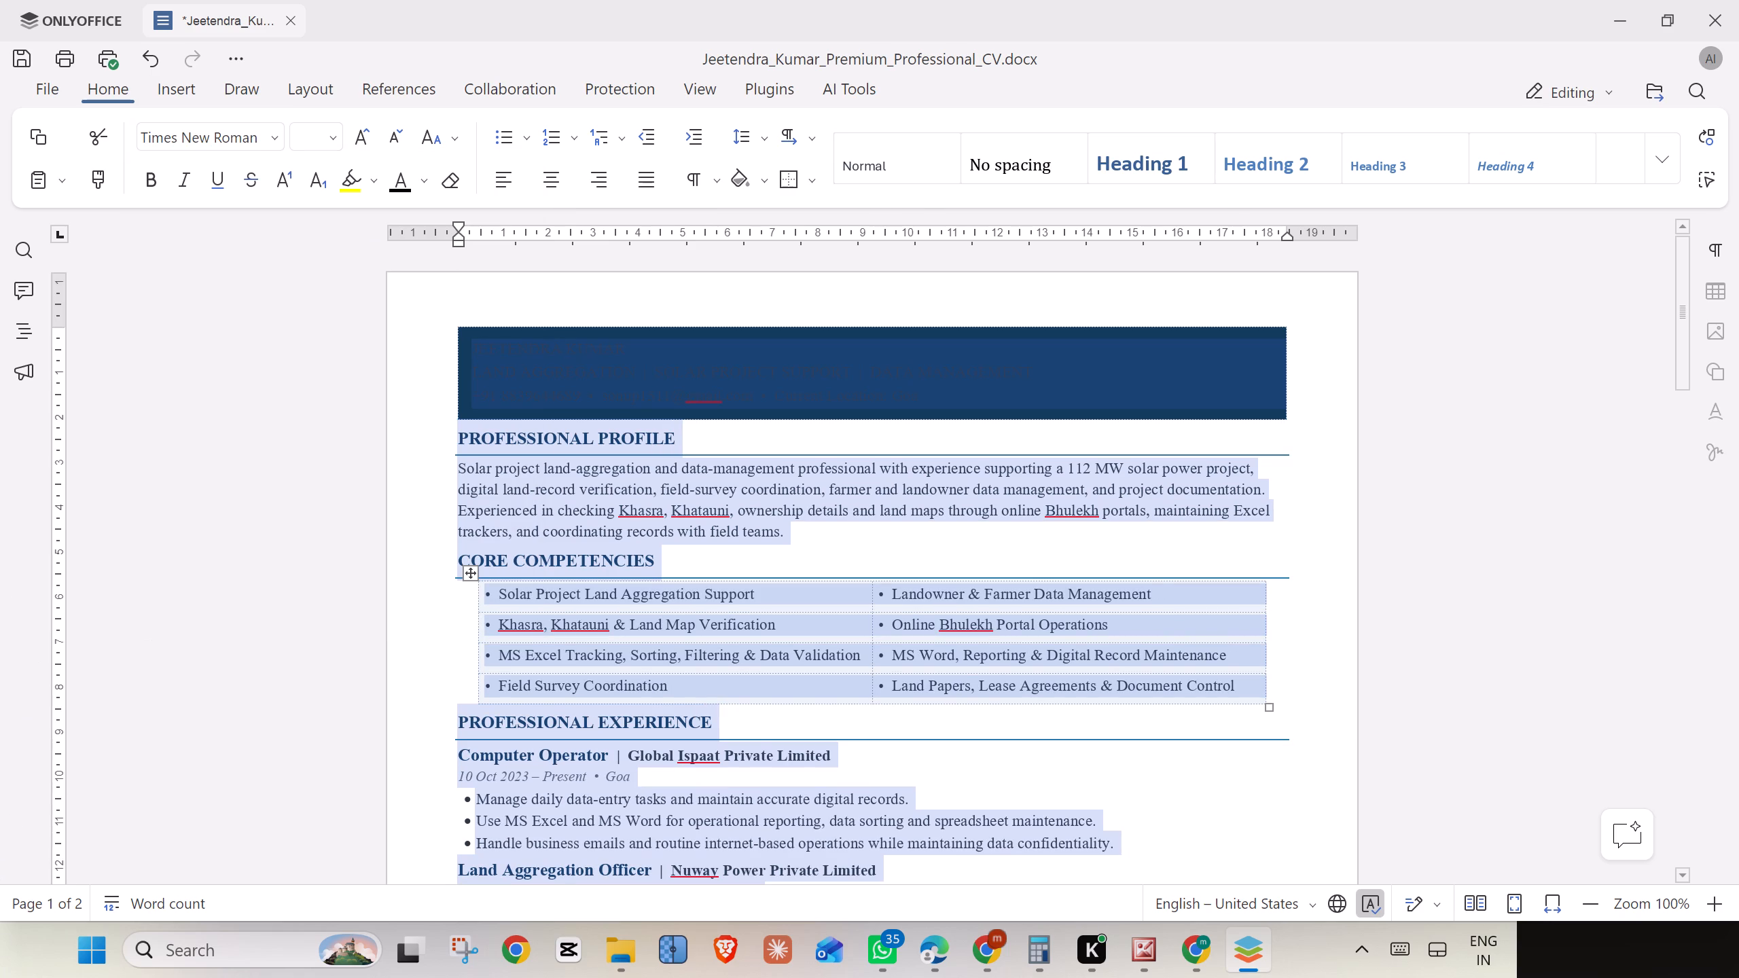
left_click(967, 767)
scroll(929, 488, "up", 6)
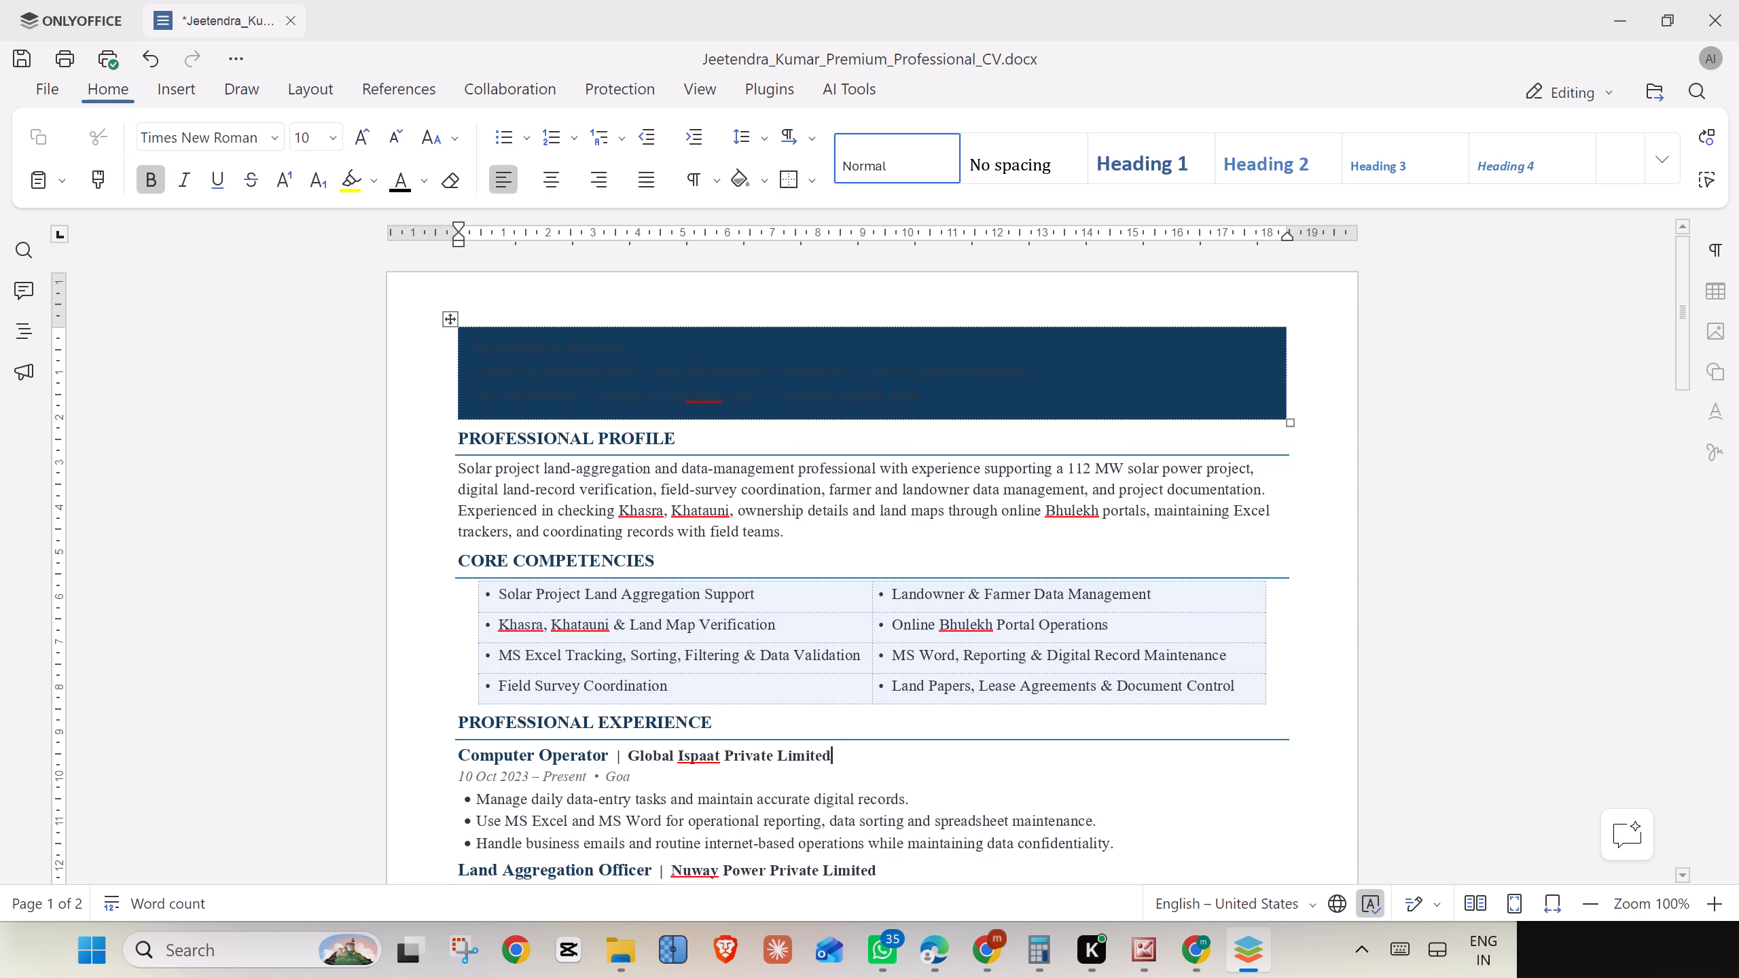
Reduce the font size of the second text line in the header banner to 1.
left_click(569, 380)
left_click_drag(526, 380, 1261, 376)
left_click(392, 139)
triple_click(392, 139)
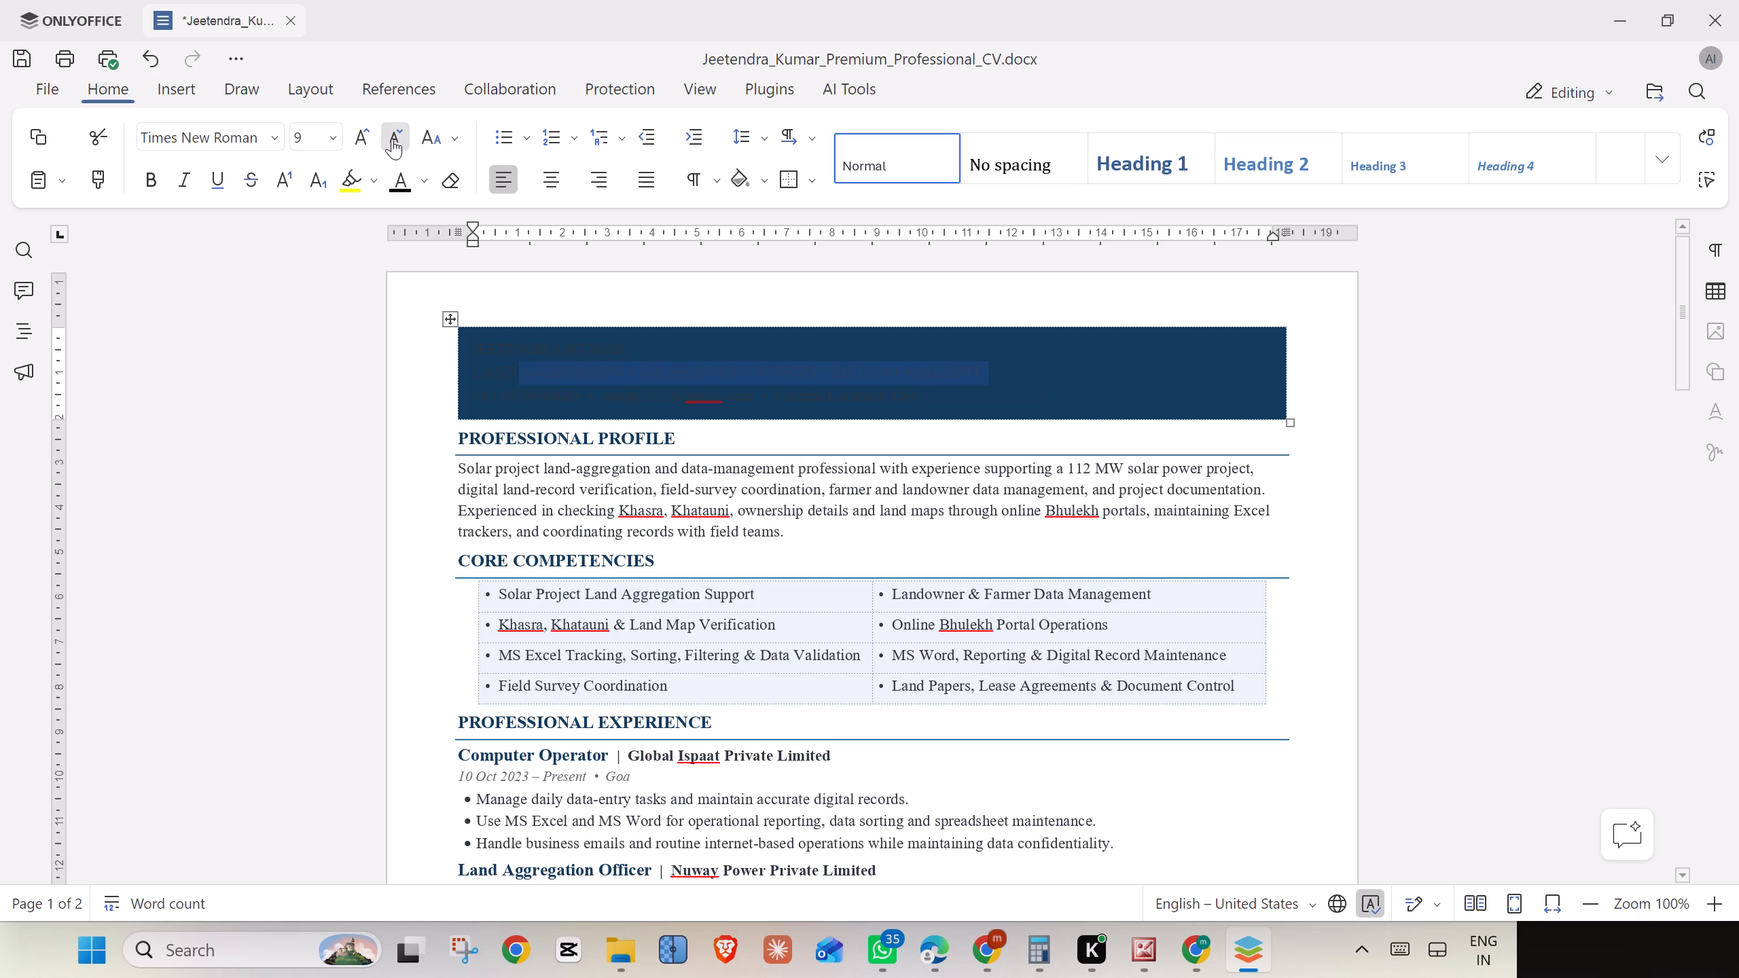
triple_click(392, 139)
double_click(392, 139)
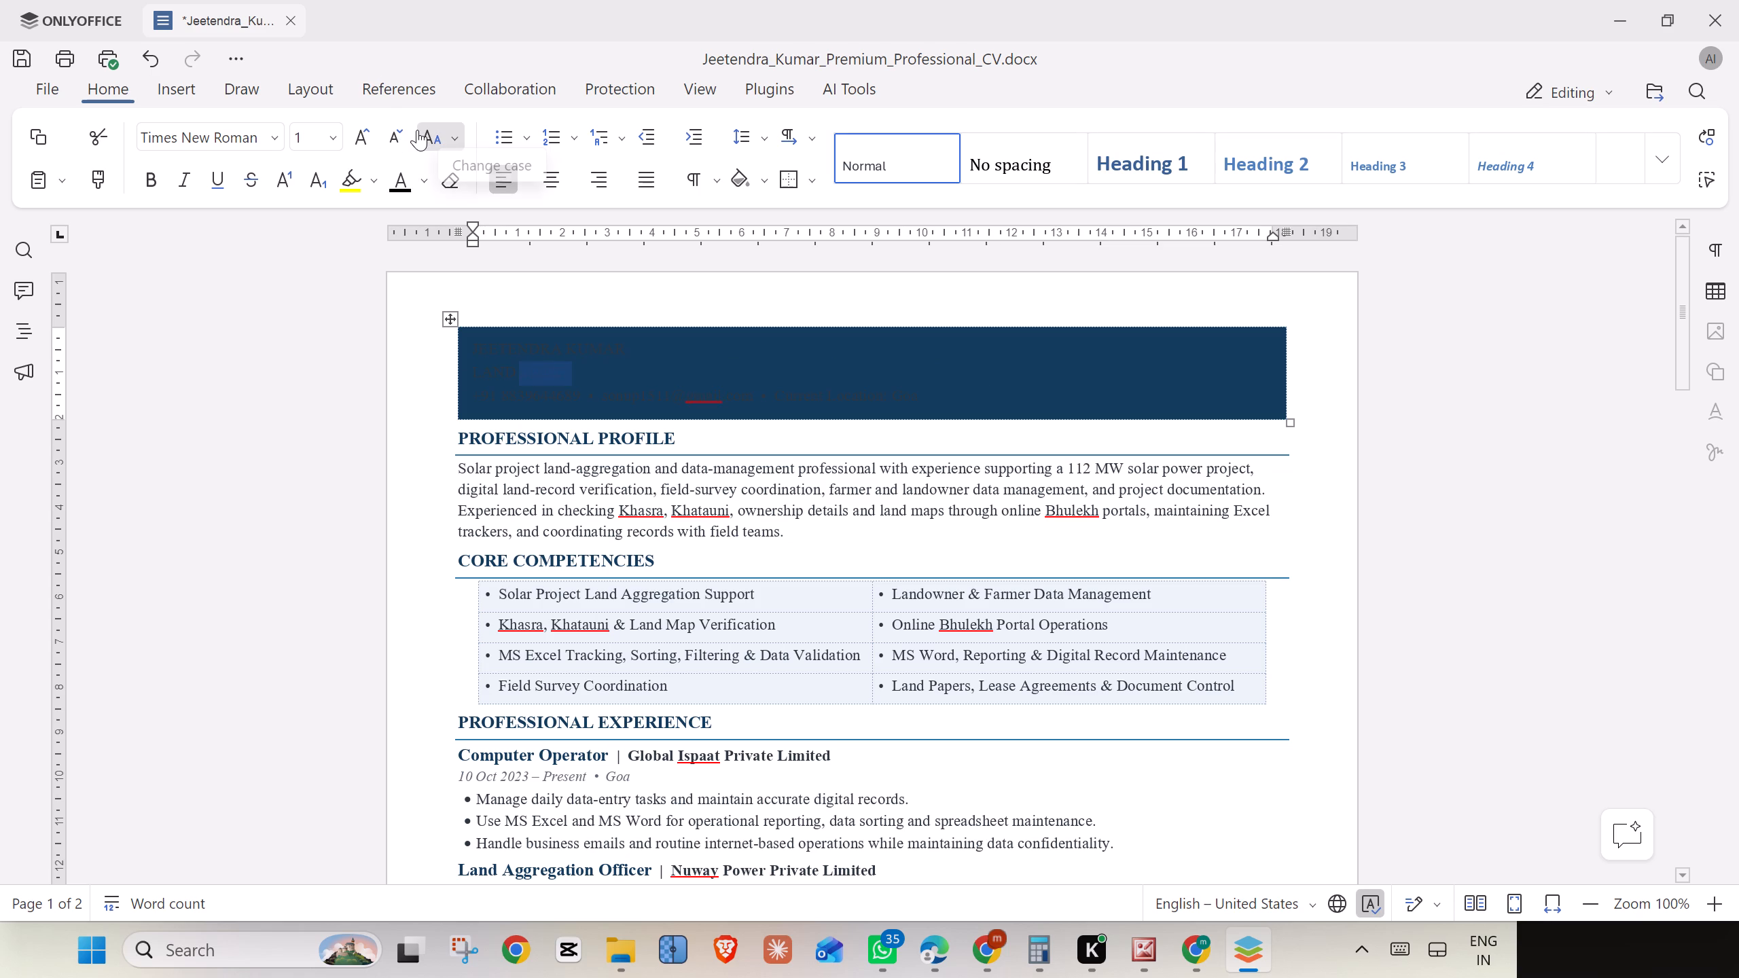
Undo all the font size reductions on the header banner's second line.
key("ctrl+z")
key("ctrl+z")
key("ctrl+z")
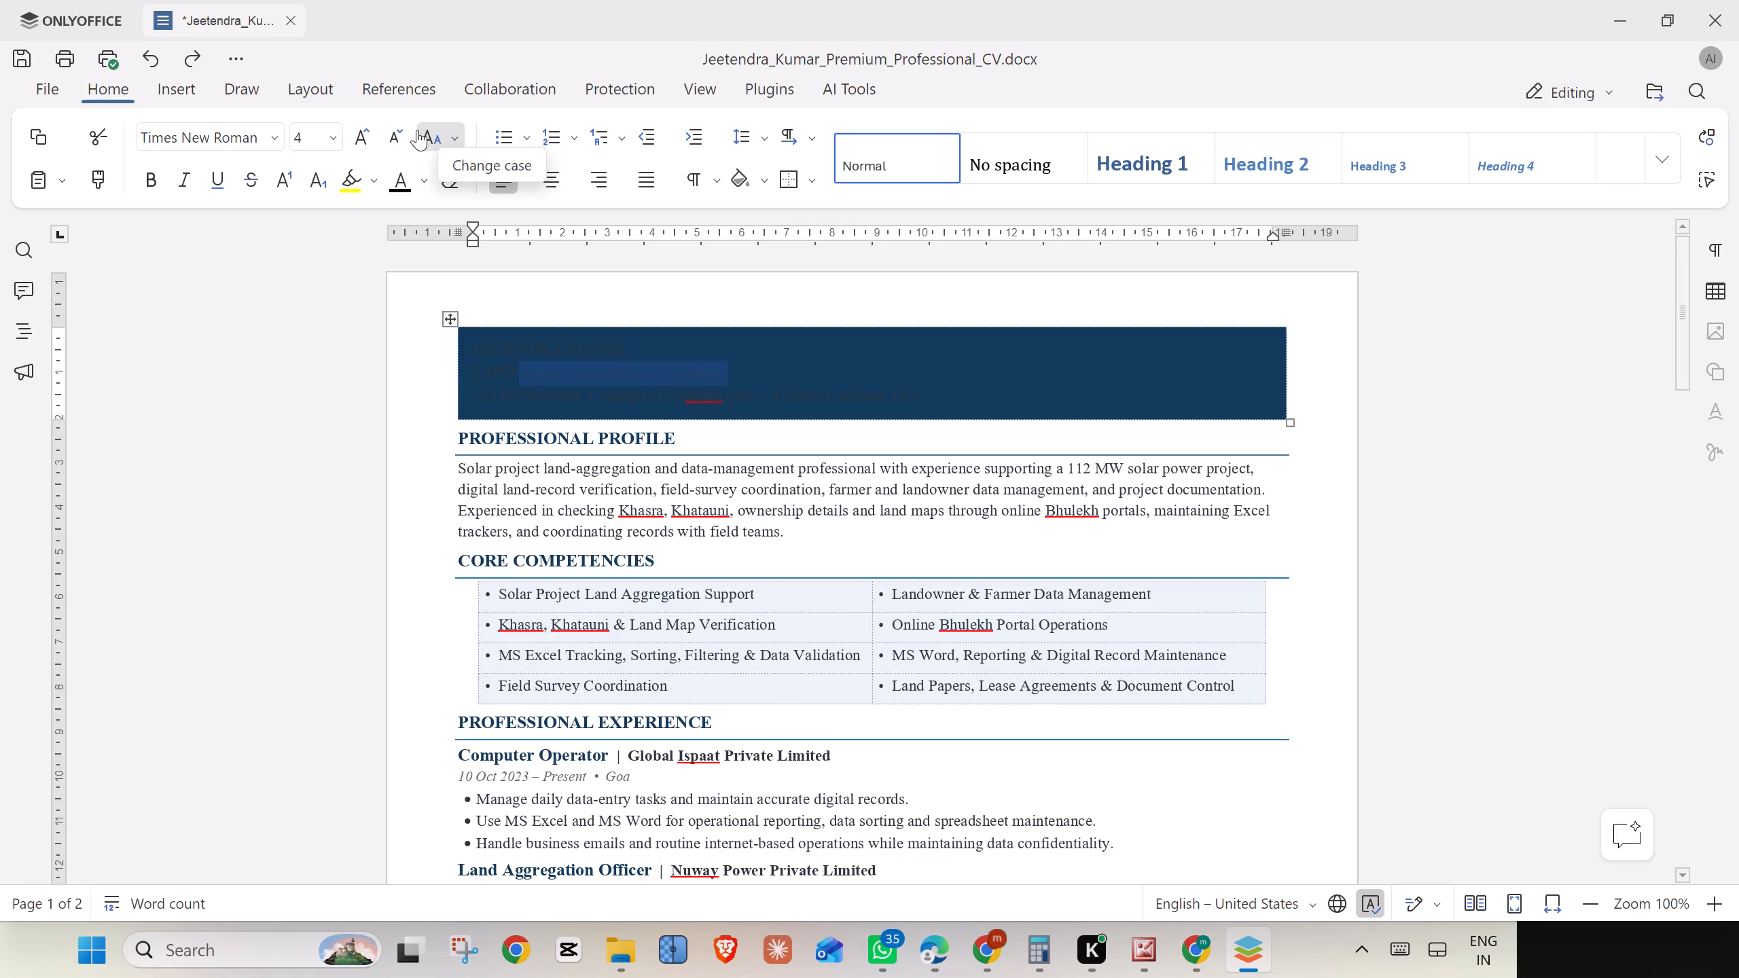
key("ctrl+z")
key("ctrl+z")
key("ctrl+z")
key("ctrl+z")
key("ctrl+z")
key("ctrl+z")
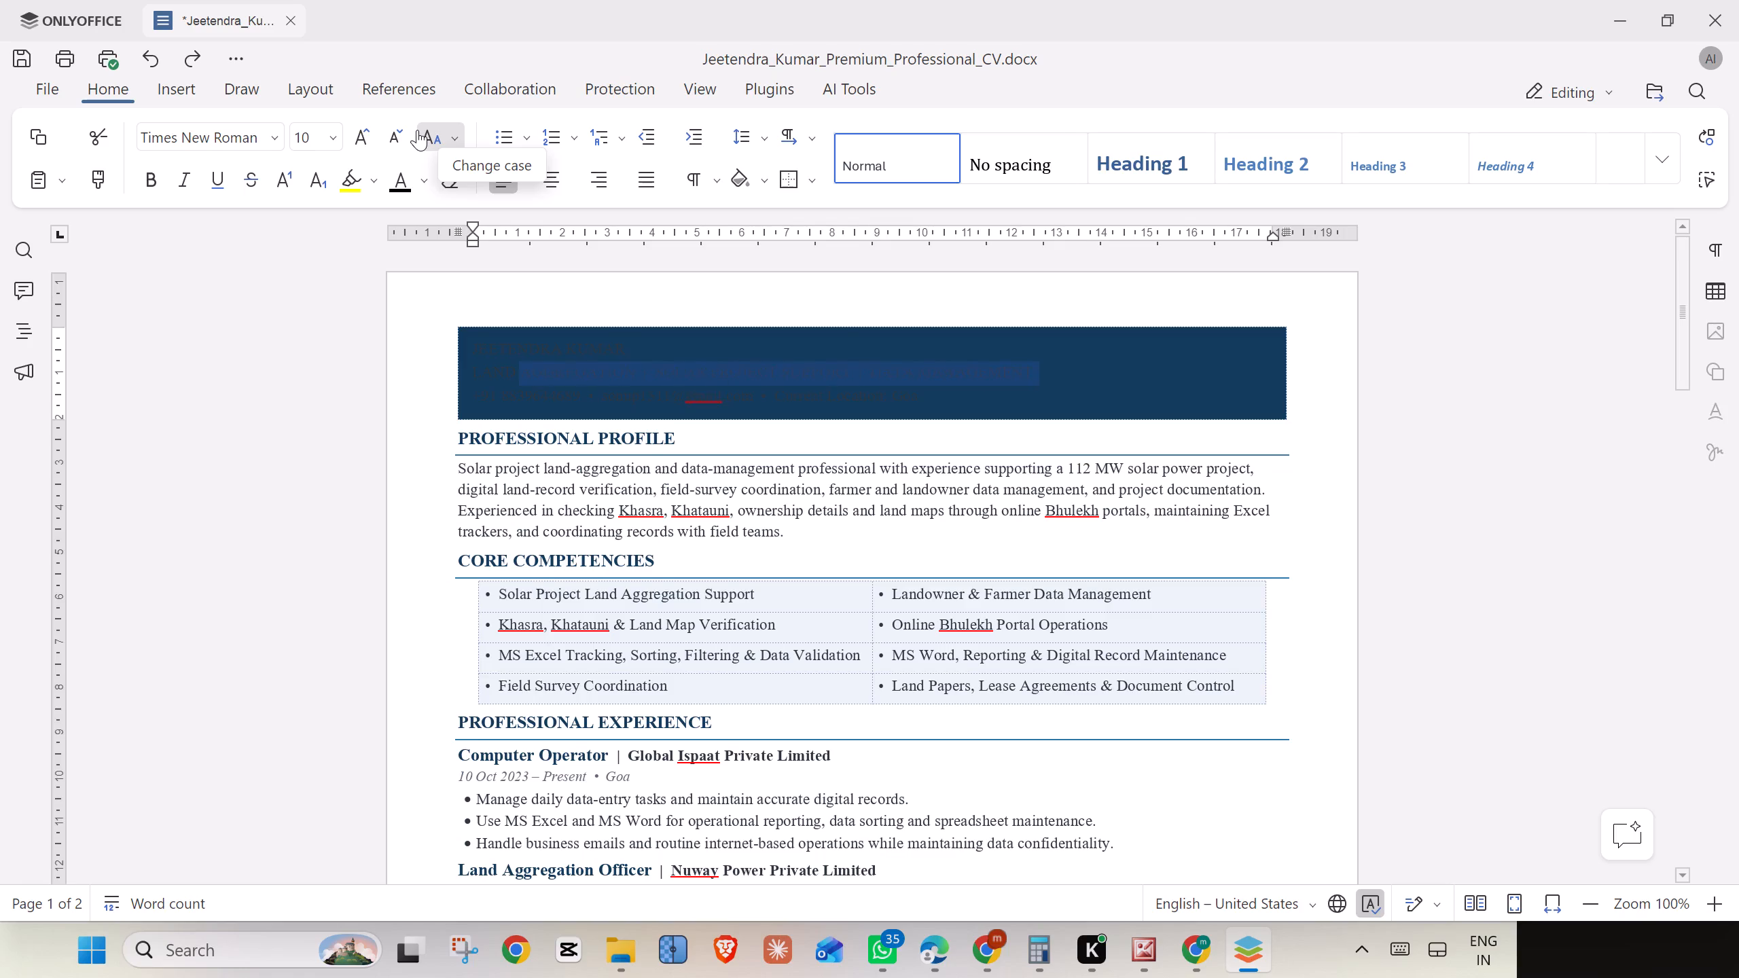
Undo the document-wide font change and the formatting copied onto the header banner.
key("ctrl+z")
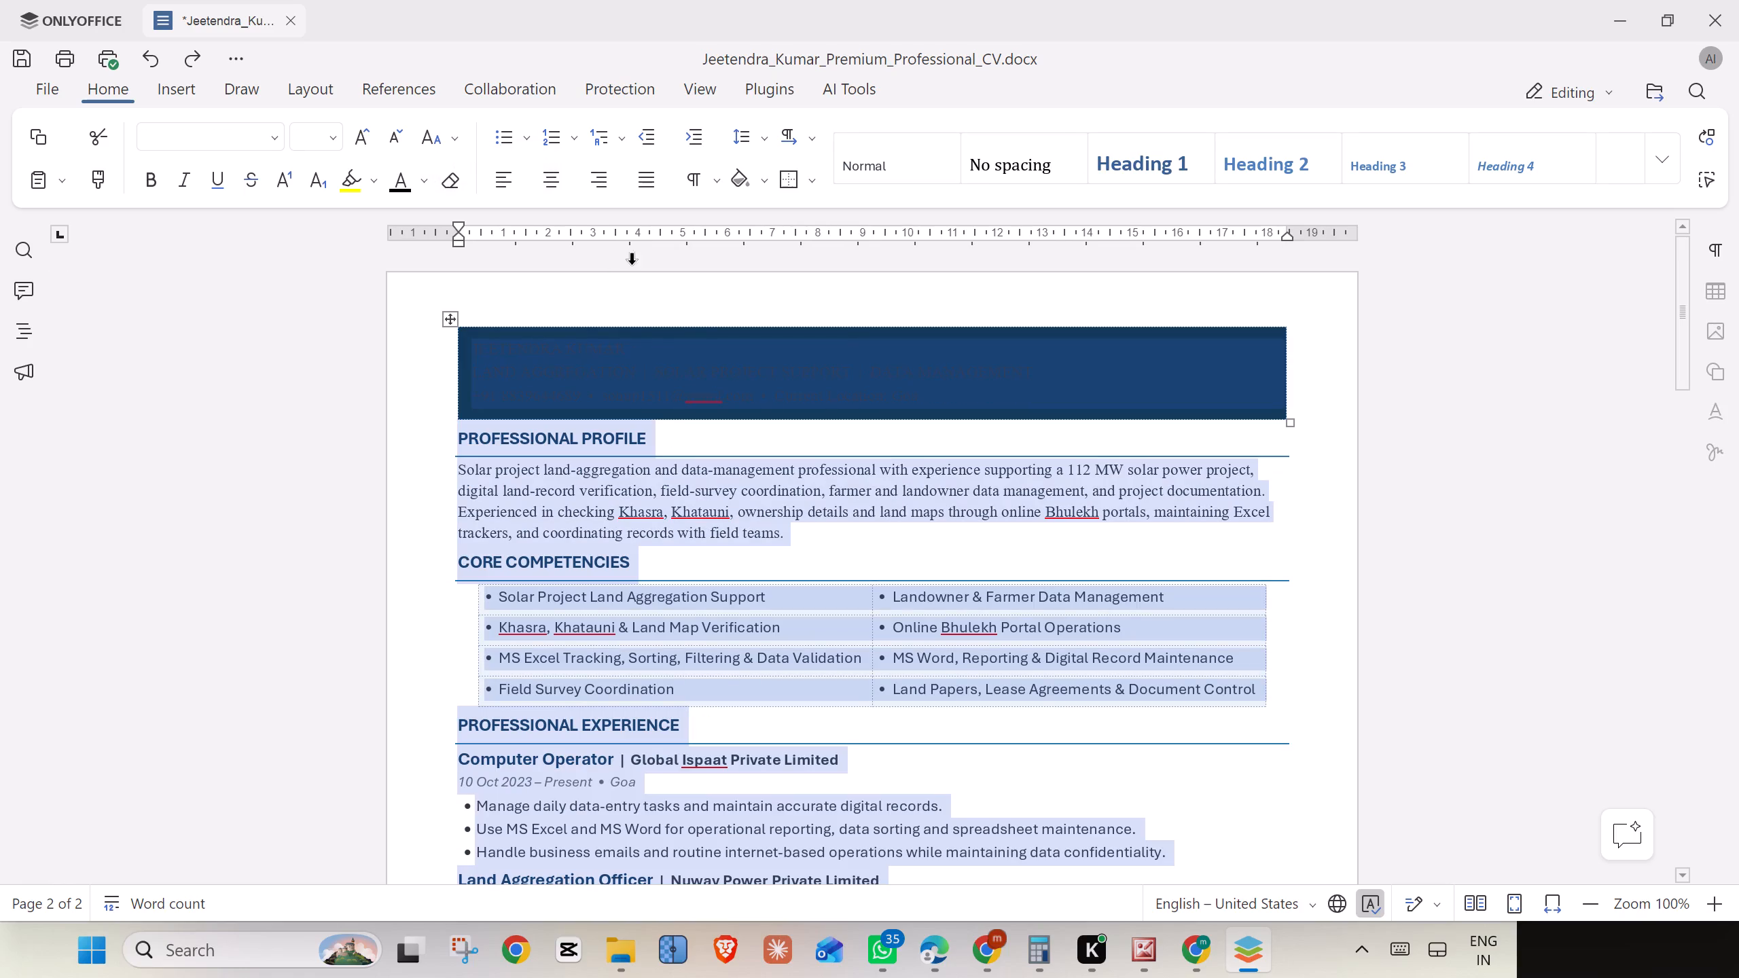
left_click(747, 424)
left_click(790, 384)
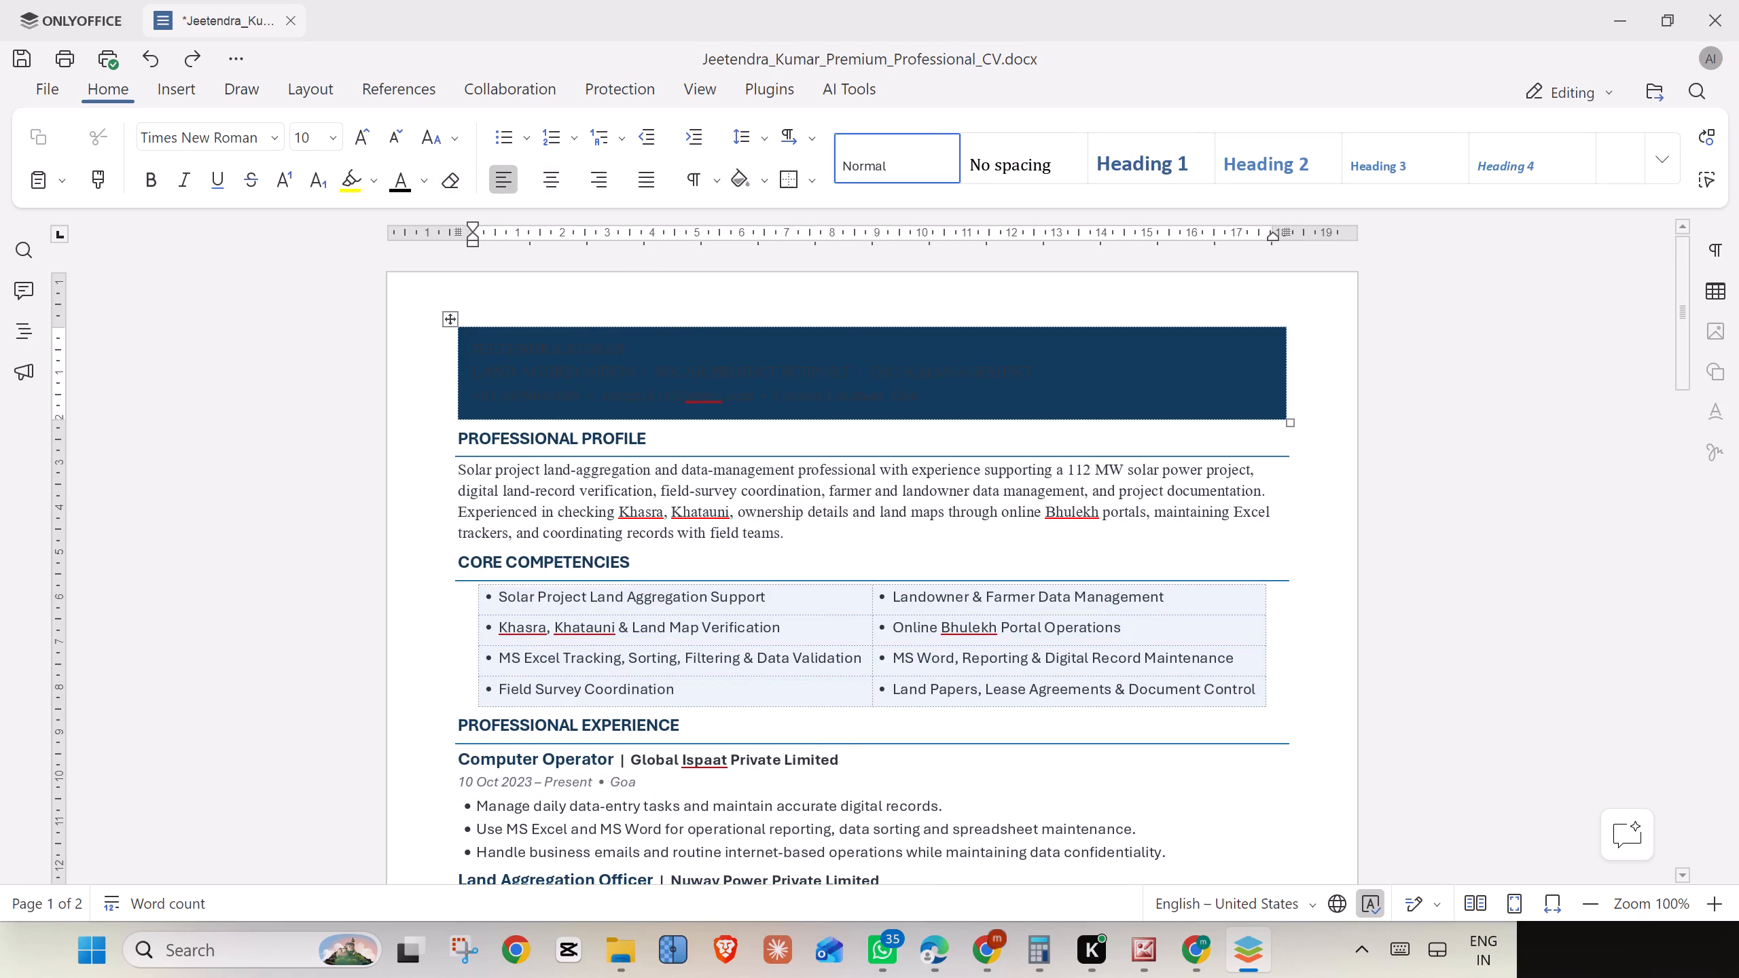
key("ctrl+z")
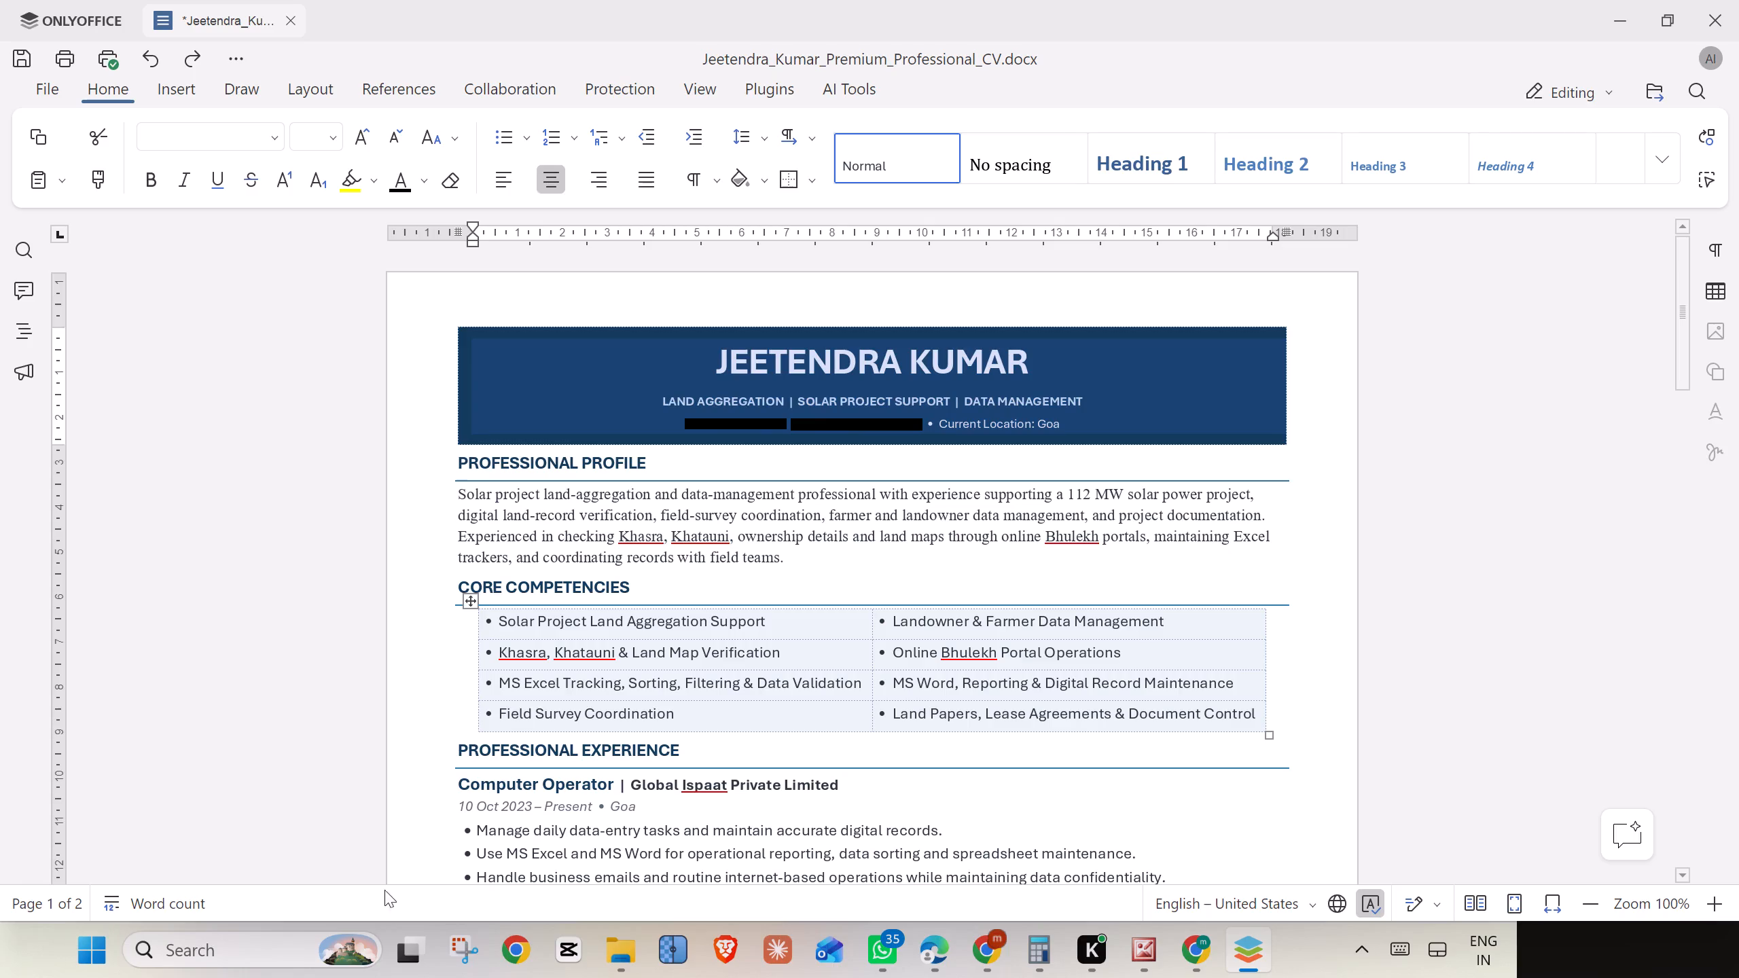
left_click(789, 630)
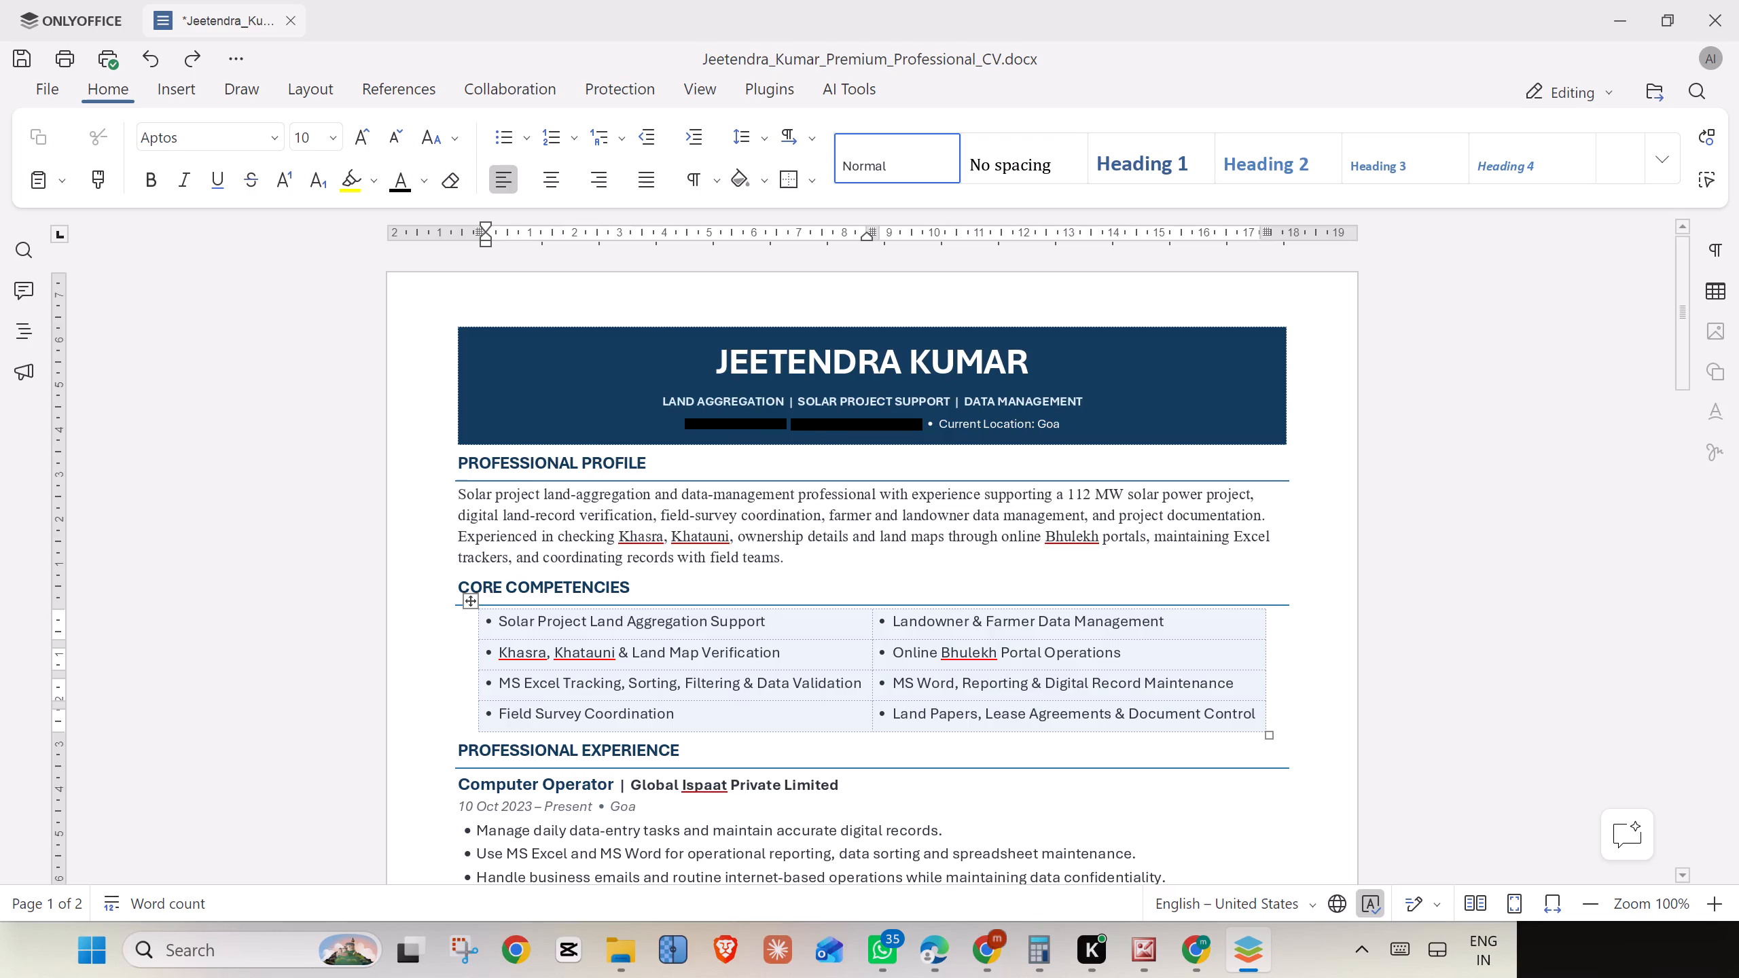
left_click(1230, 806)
Change the font of all cells in the Core Competencies table to Times New Roman.
scroll(1232, 806, "up", 7)
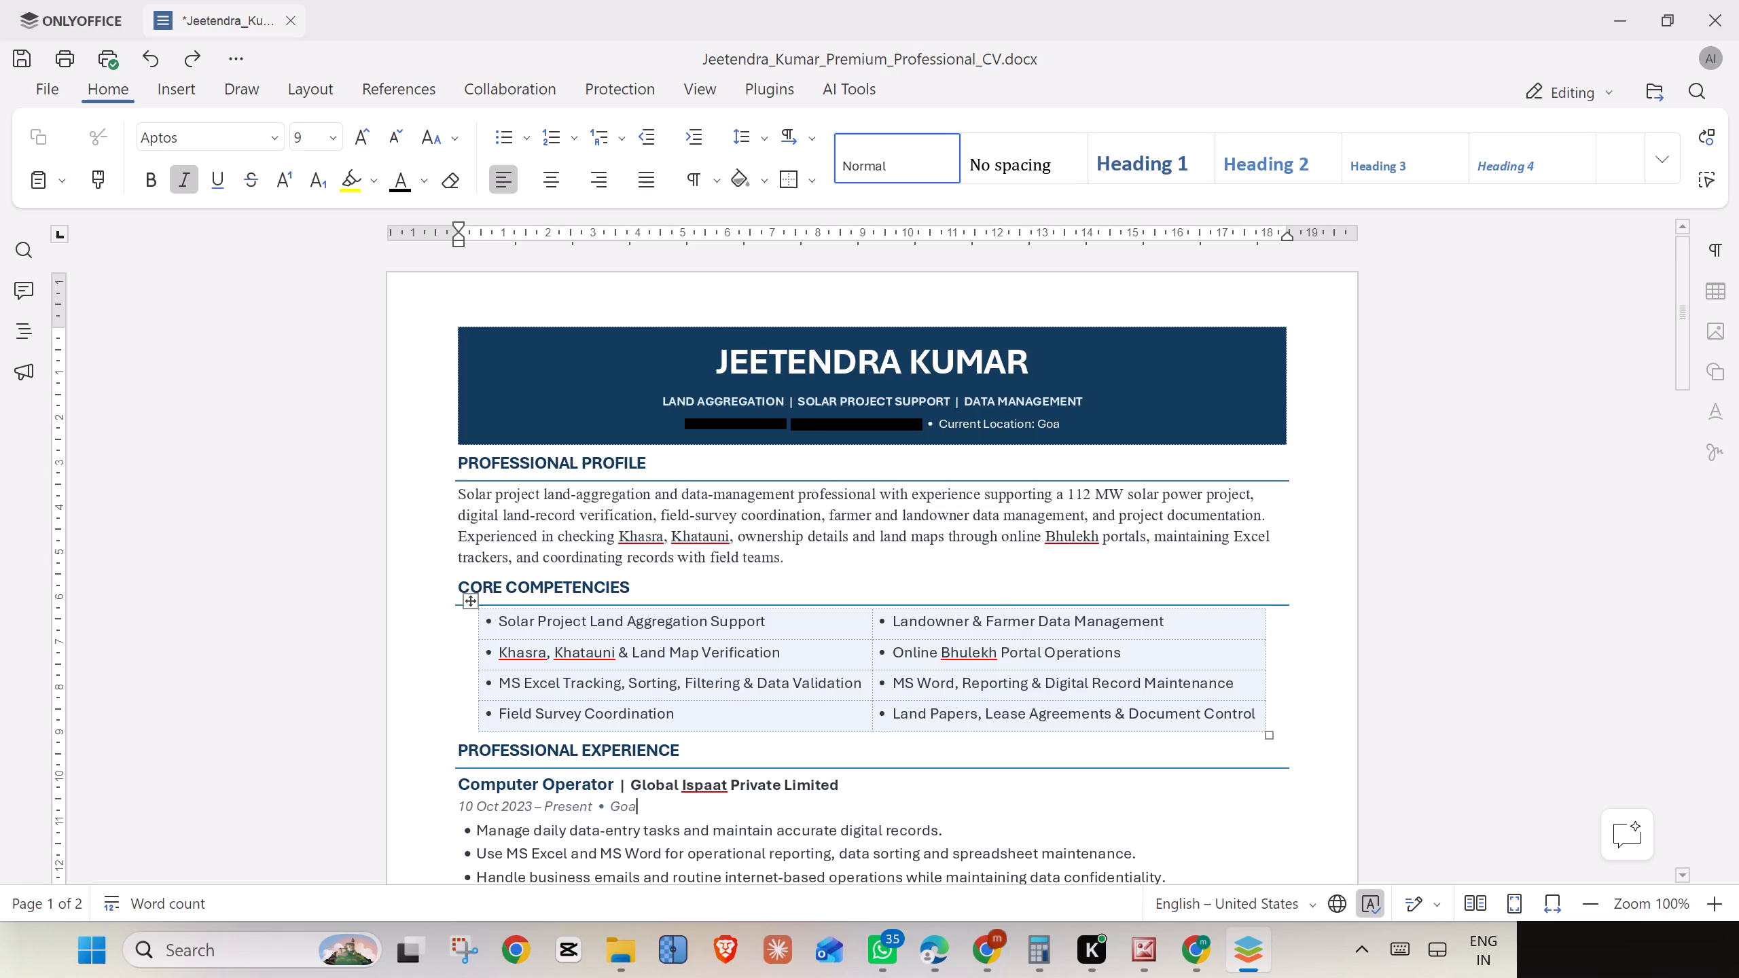
left_click_drag(501, 617, 988, 728)
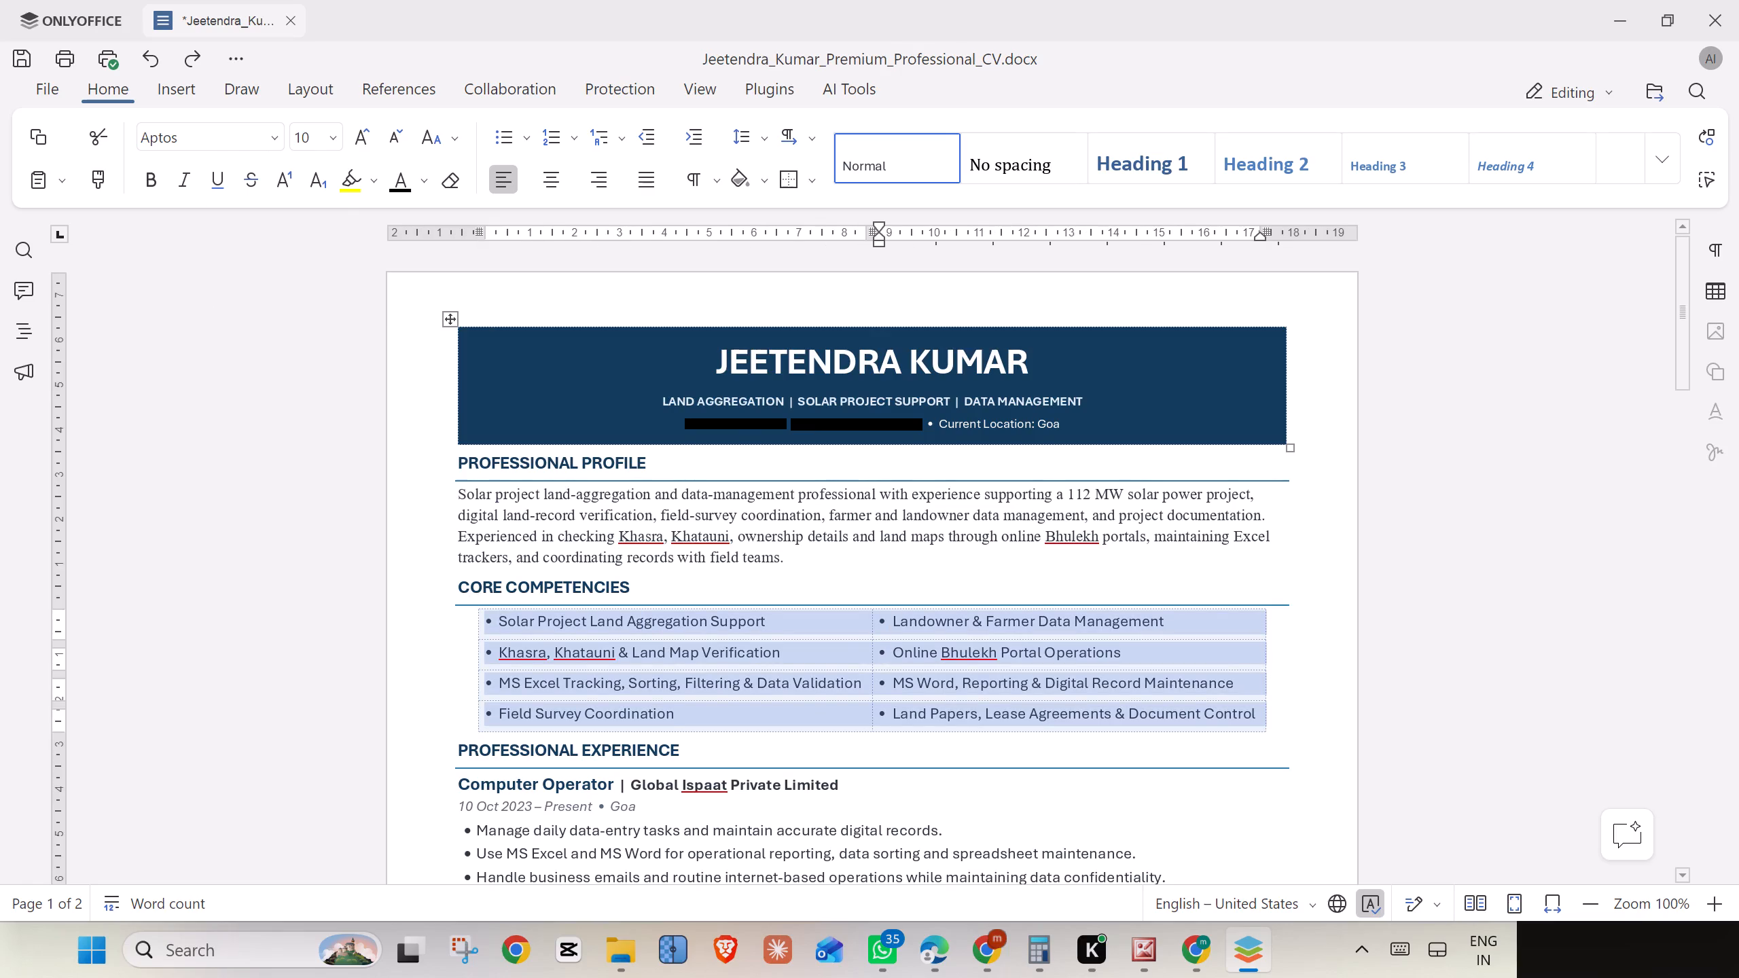
left_click(275, 141)
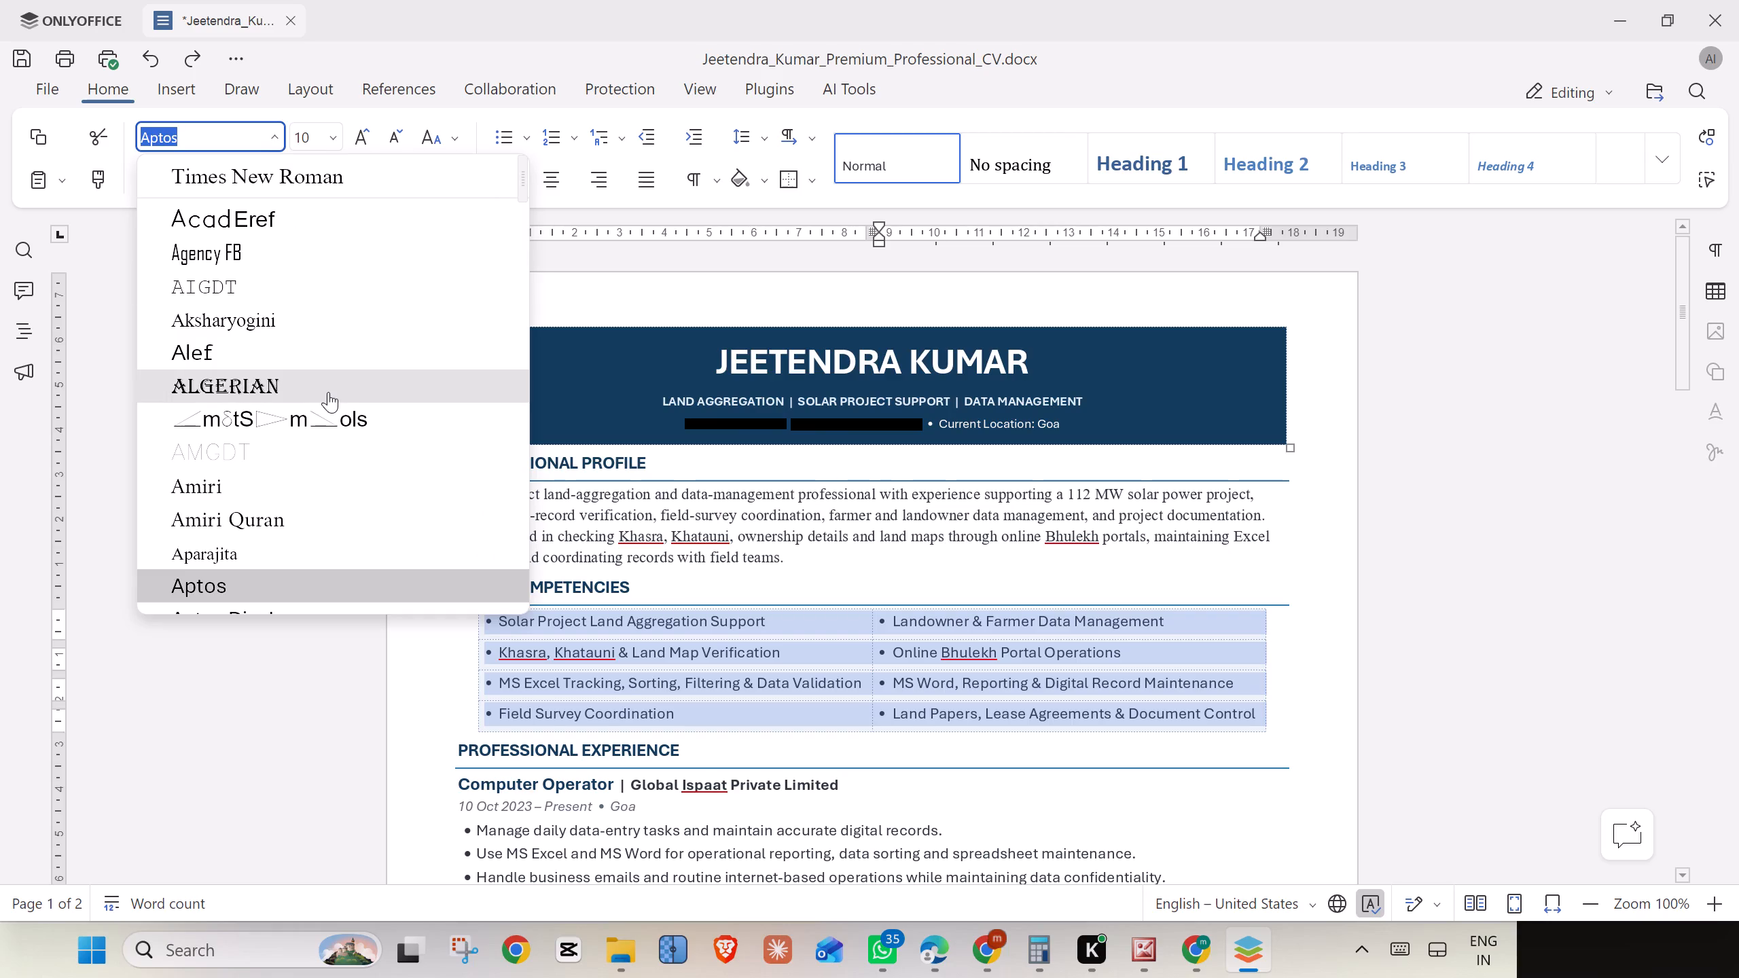
scroll(325, 384, "up", 4)
left_click(308, 175)
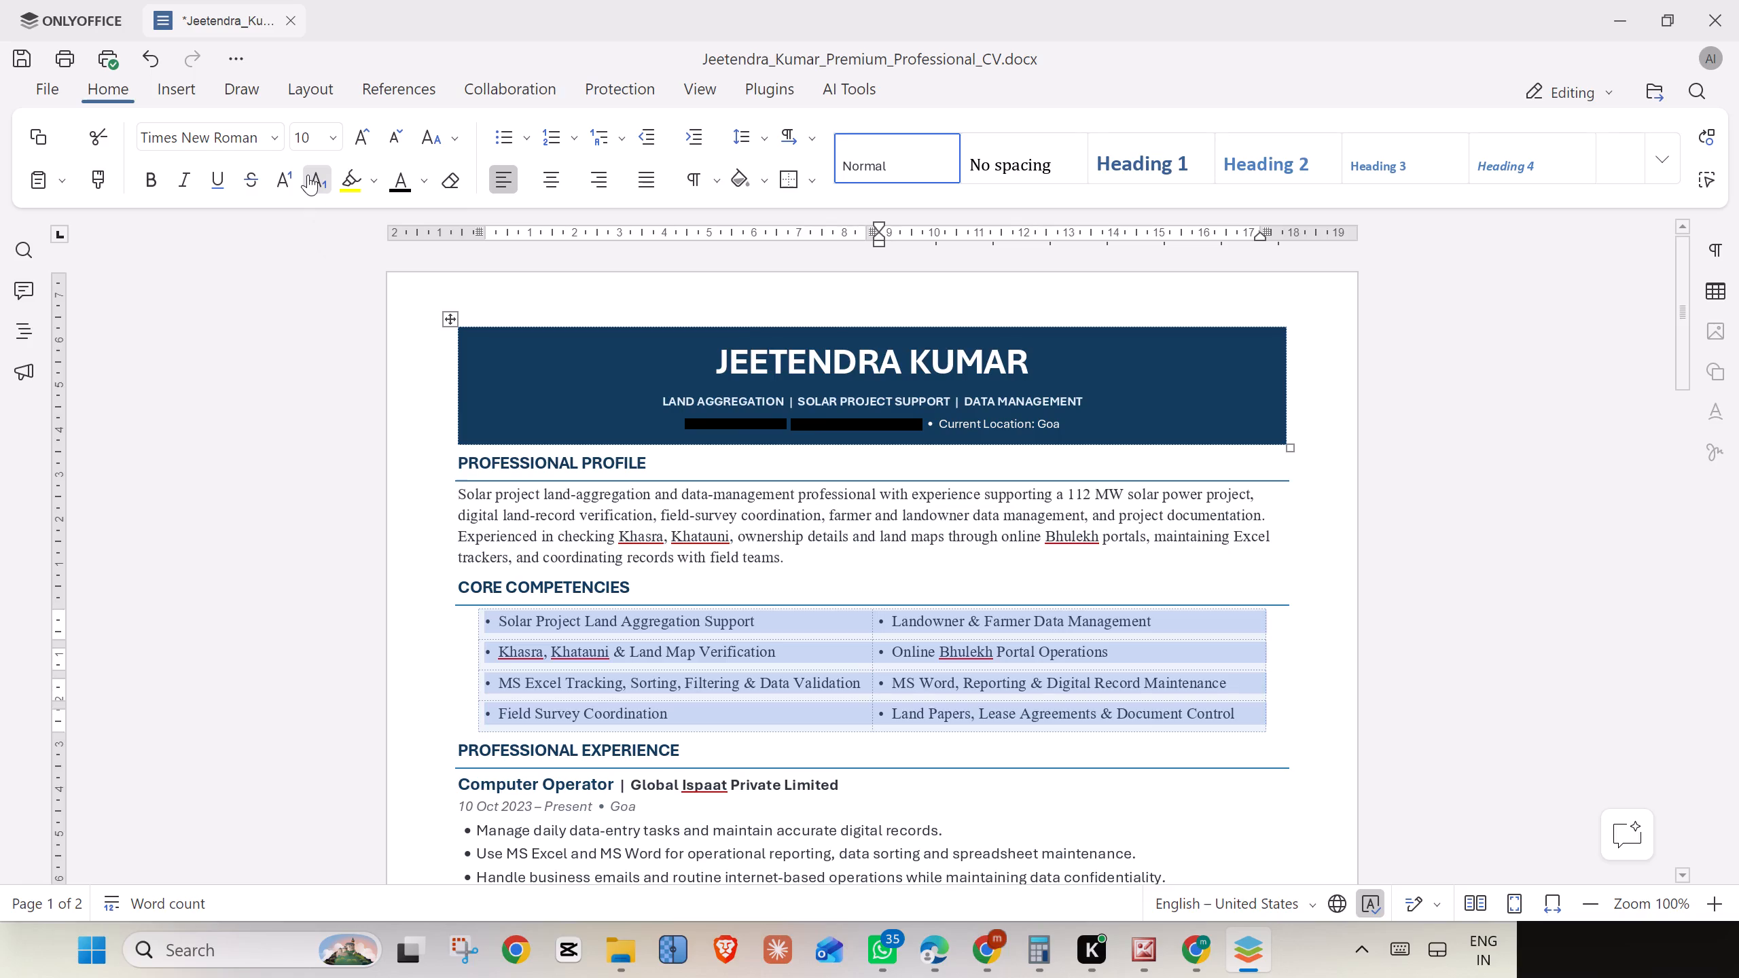
left_click(1308, 661)
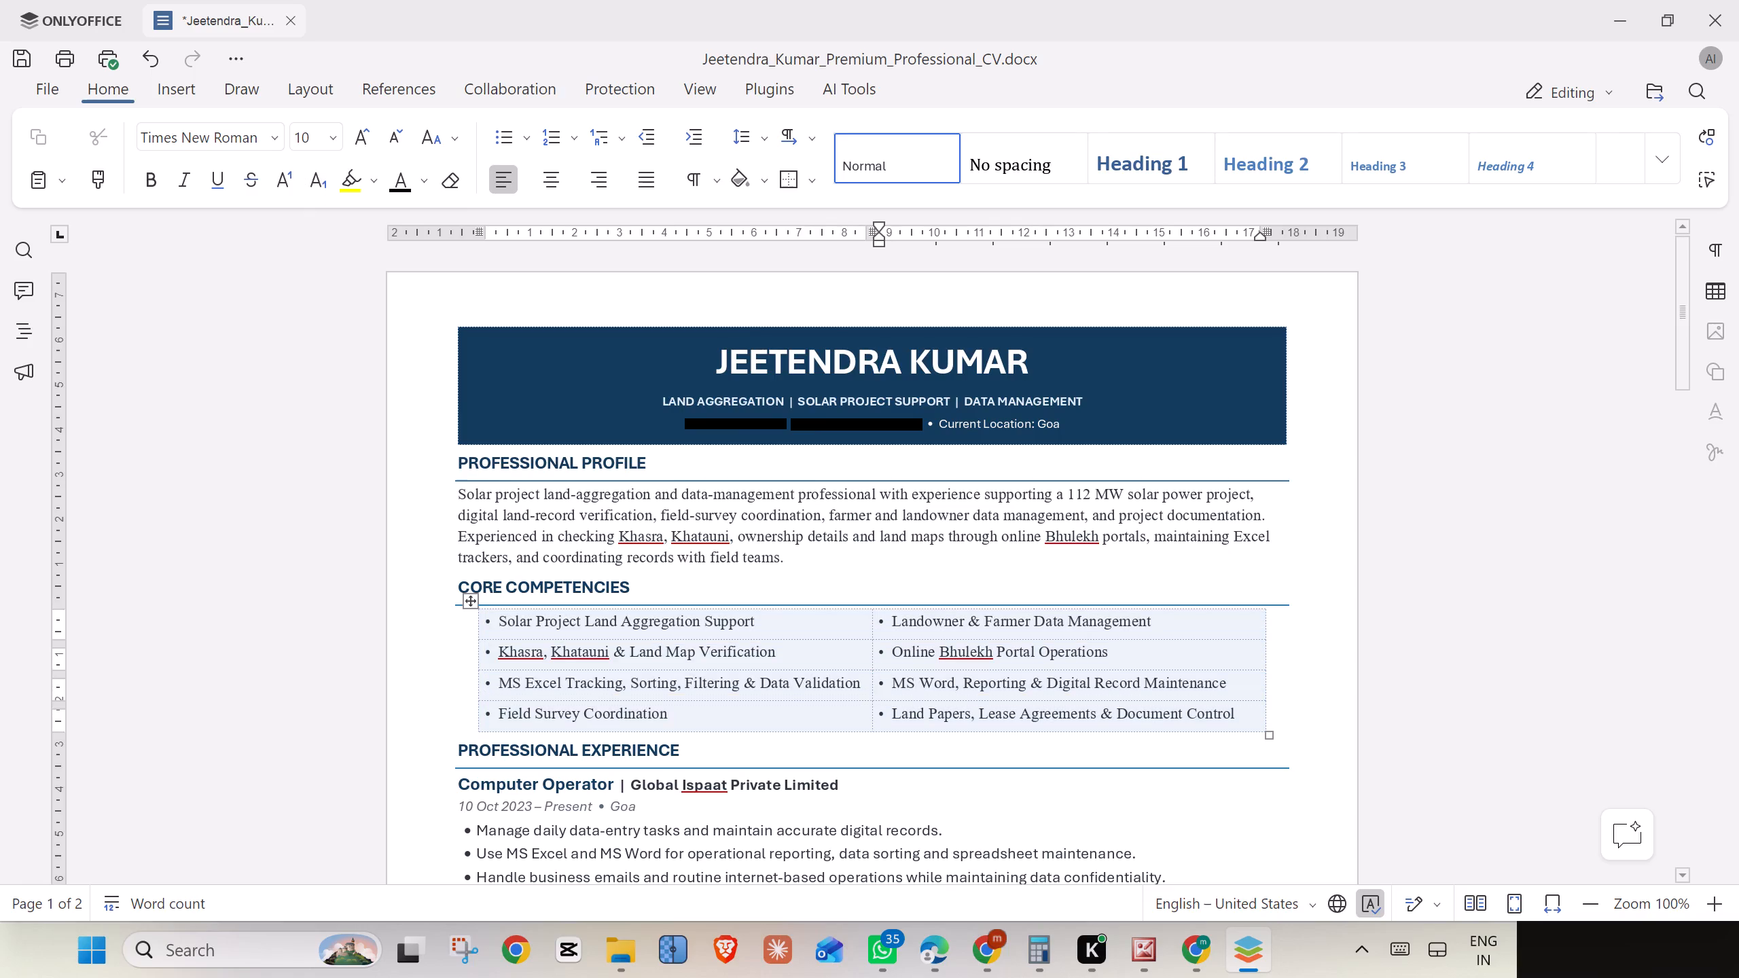
Widen the Core Competencies table slightly by moving its right border outward.
left_click(1130, 684)
left_click_drag(1270, 658, 1287, 663)
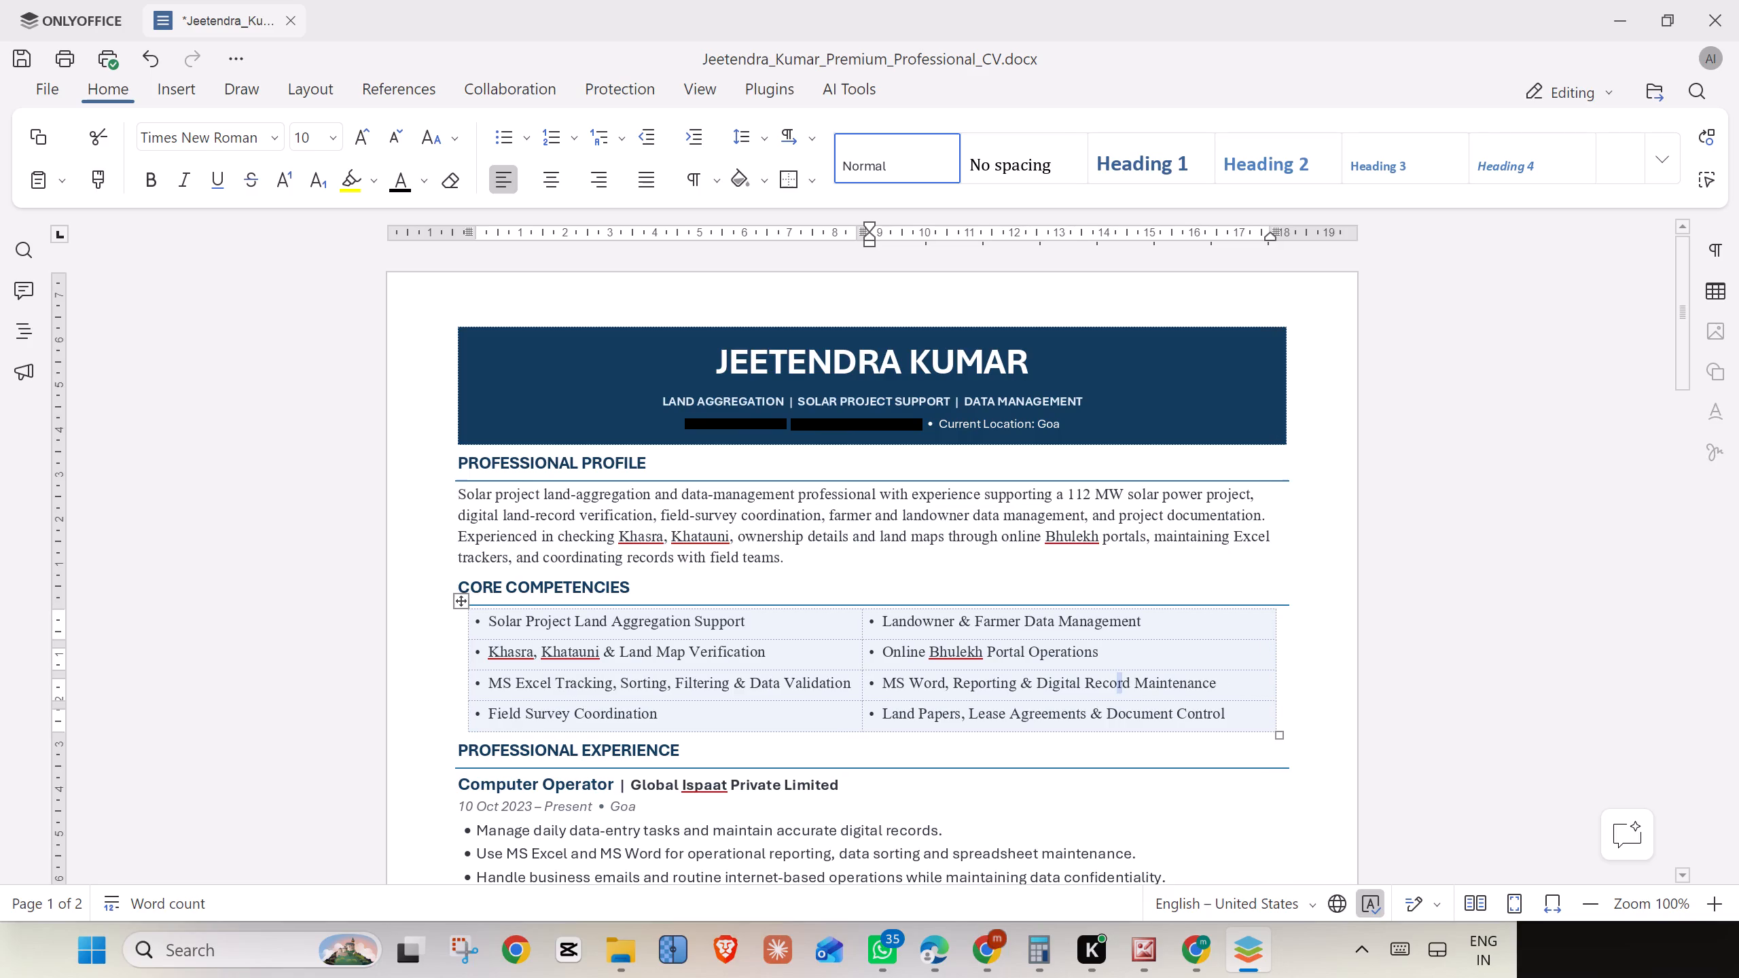
left_click(1017, 726)
left_click(734, 695)
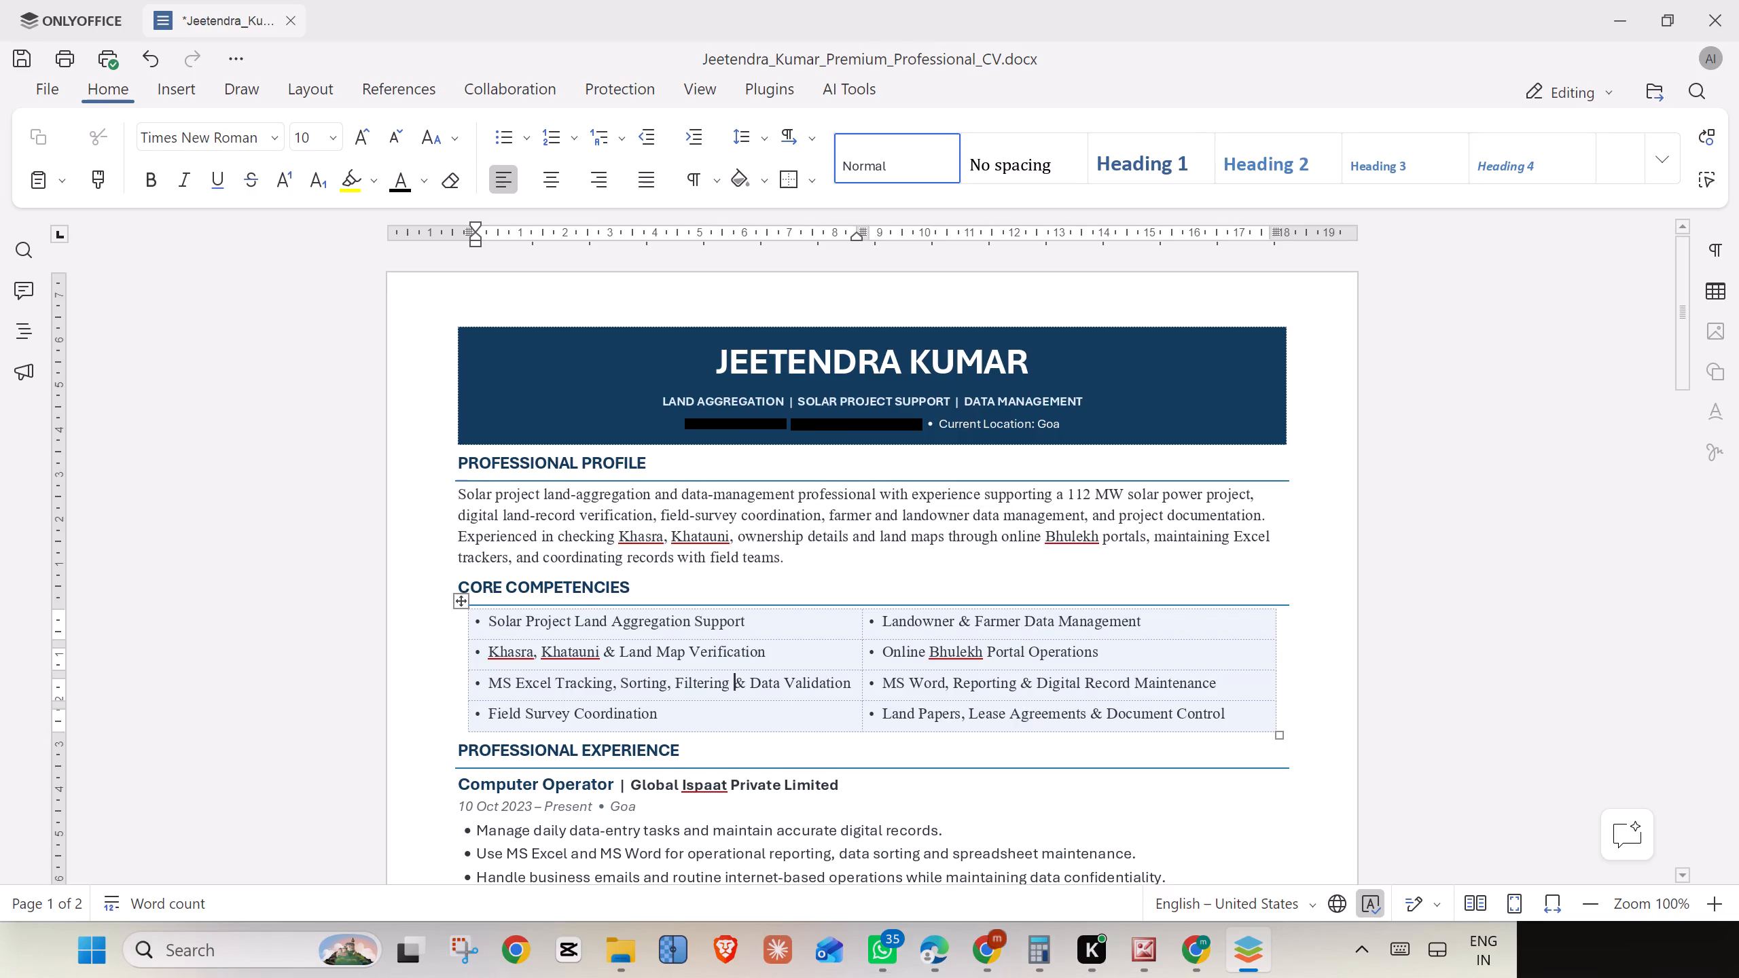
Justify the Professional Profile paragraph.
scroll(843, 685, "down", 1)
left_click_drag(435, 398, 609, 408)
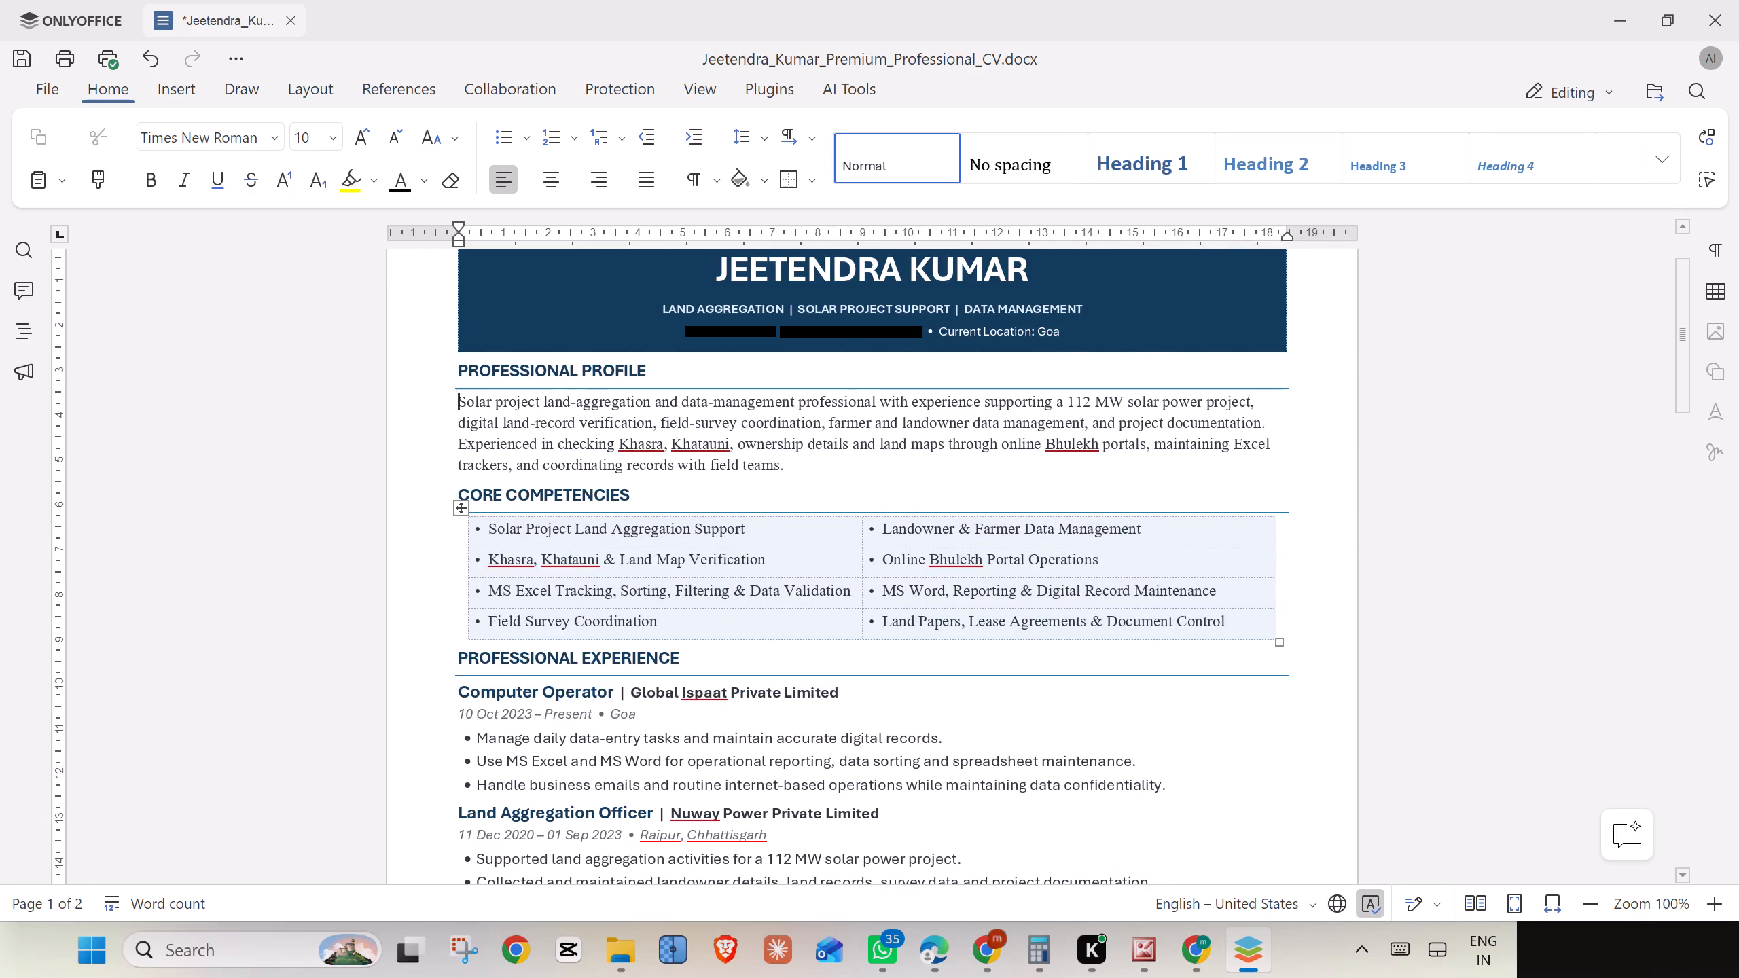
left_click_drag(609, 408, 832, 465)
left_click(649, 185)
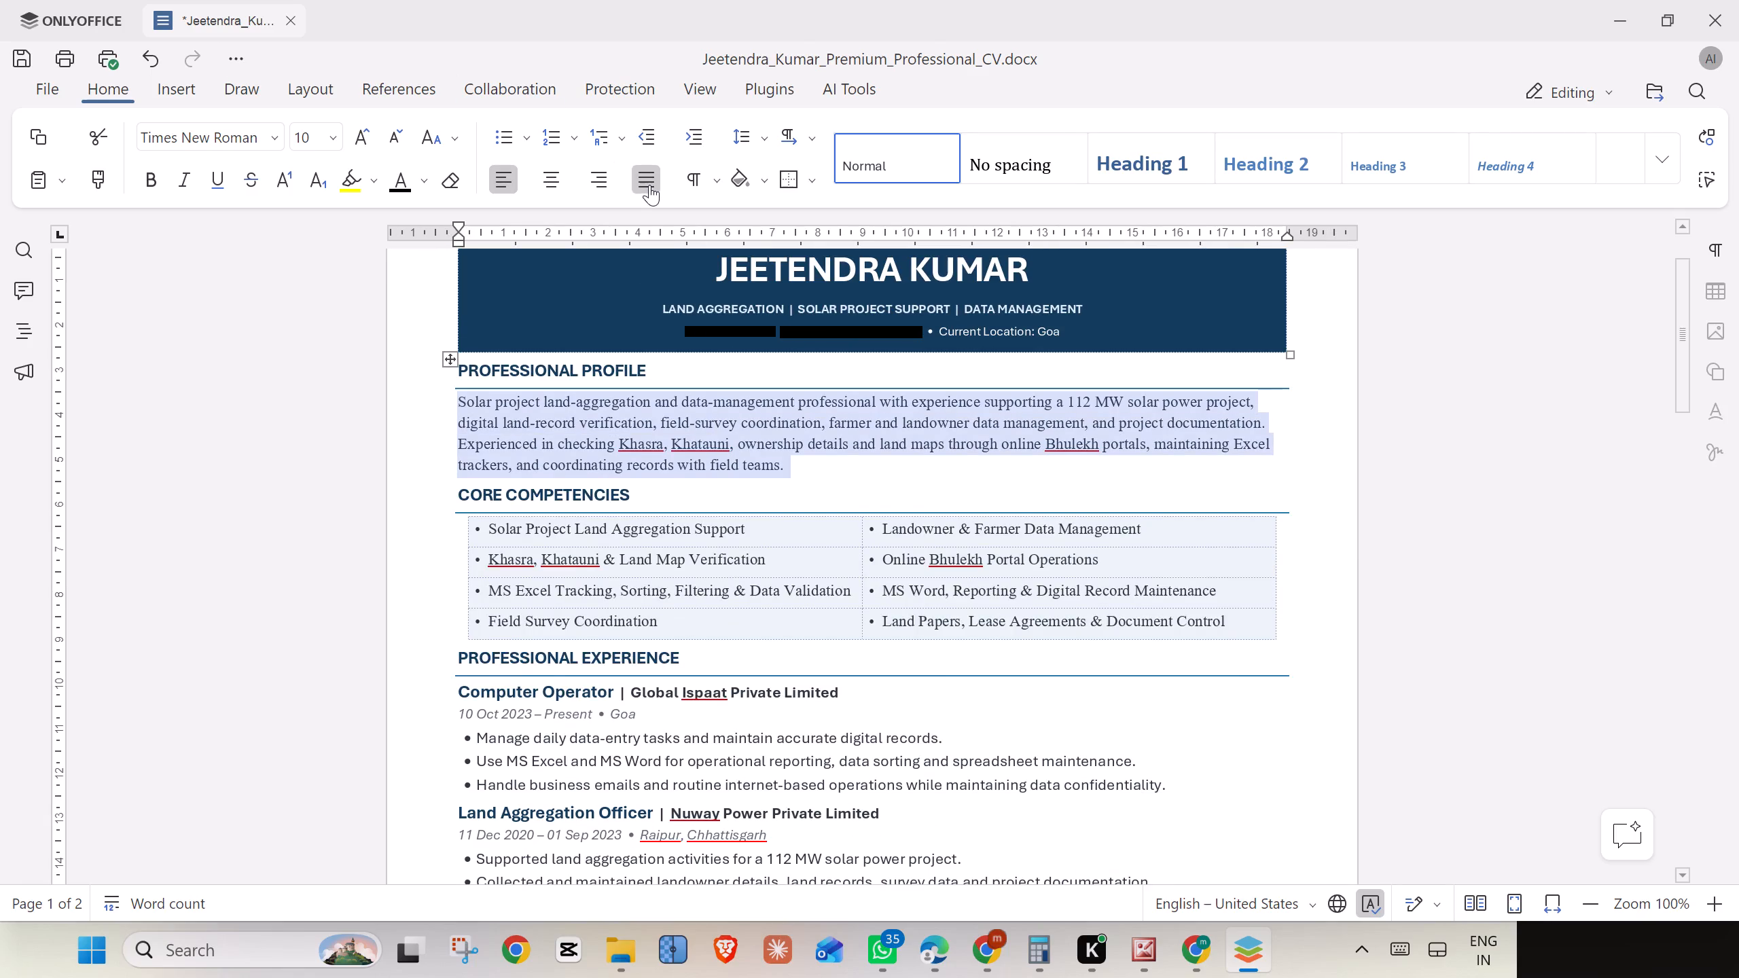
left_click(1214, 488)
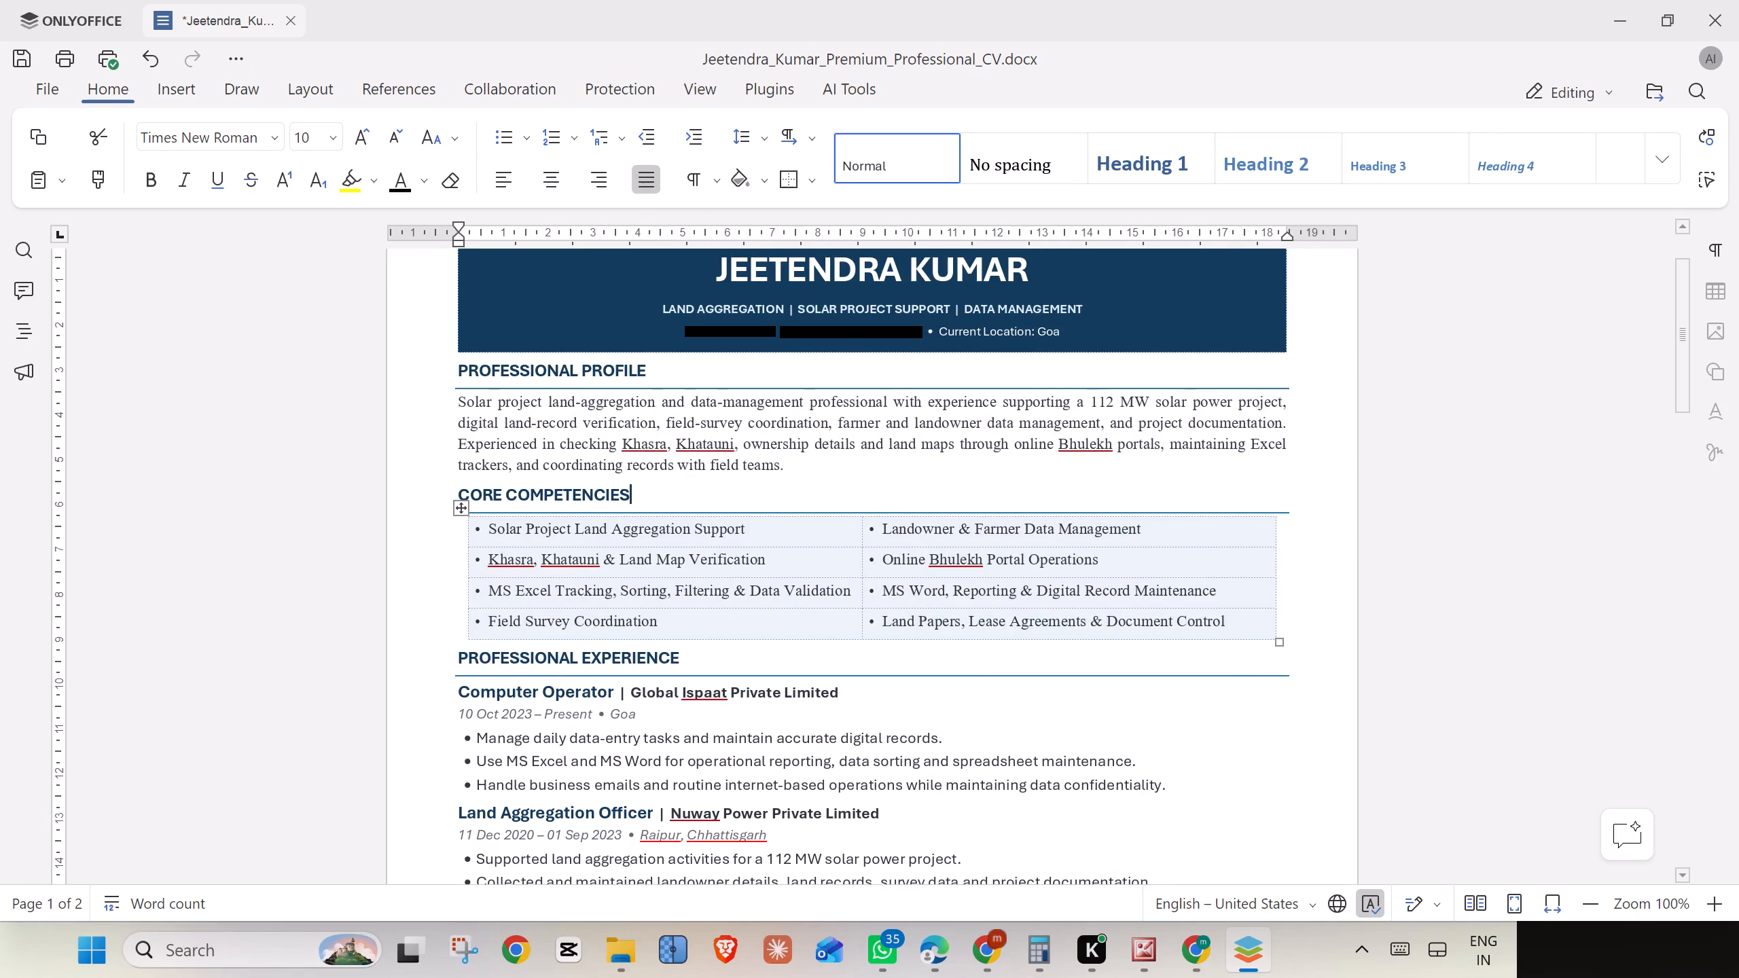
Enlarge the Core Competencies table slightly from its bottom-right corner, bringing its width closer to the heading line's.
scroll(1255, 486, "down", 1)
left_click(1290, 640)
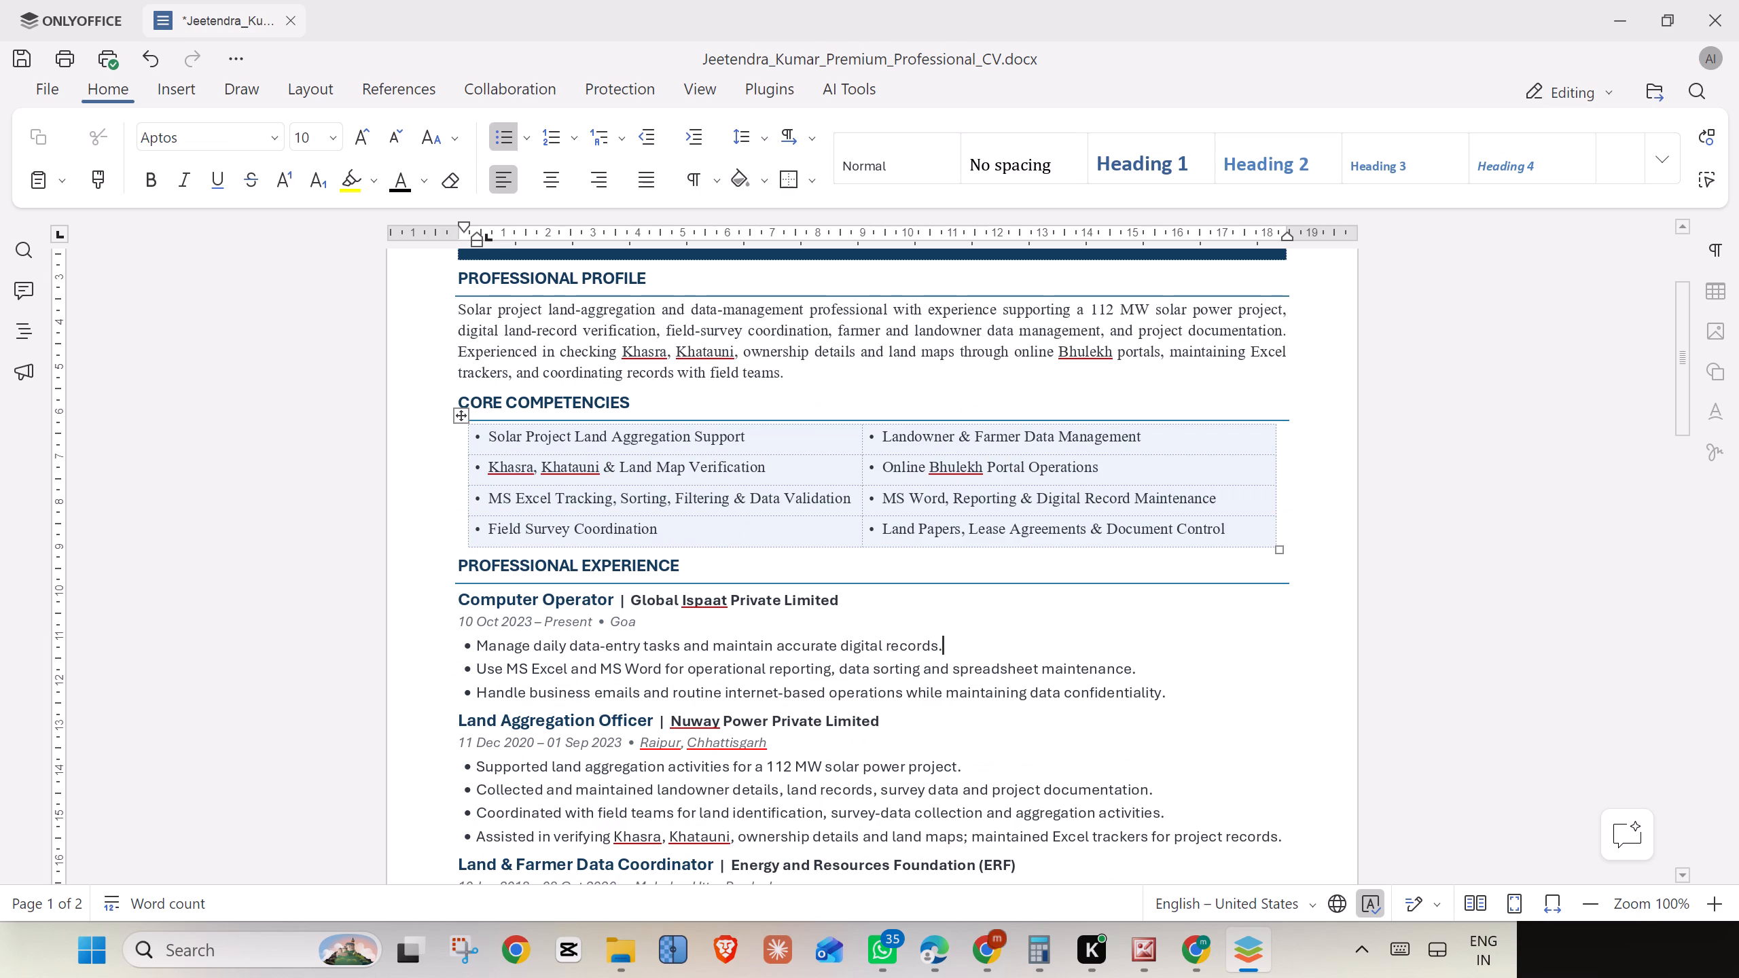
left_click_drag(1282, 547, 1281, 548)
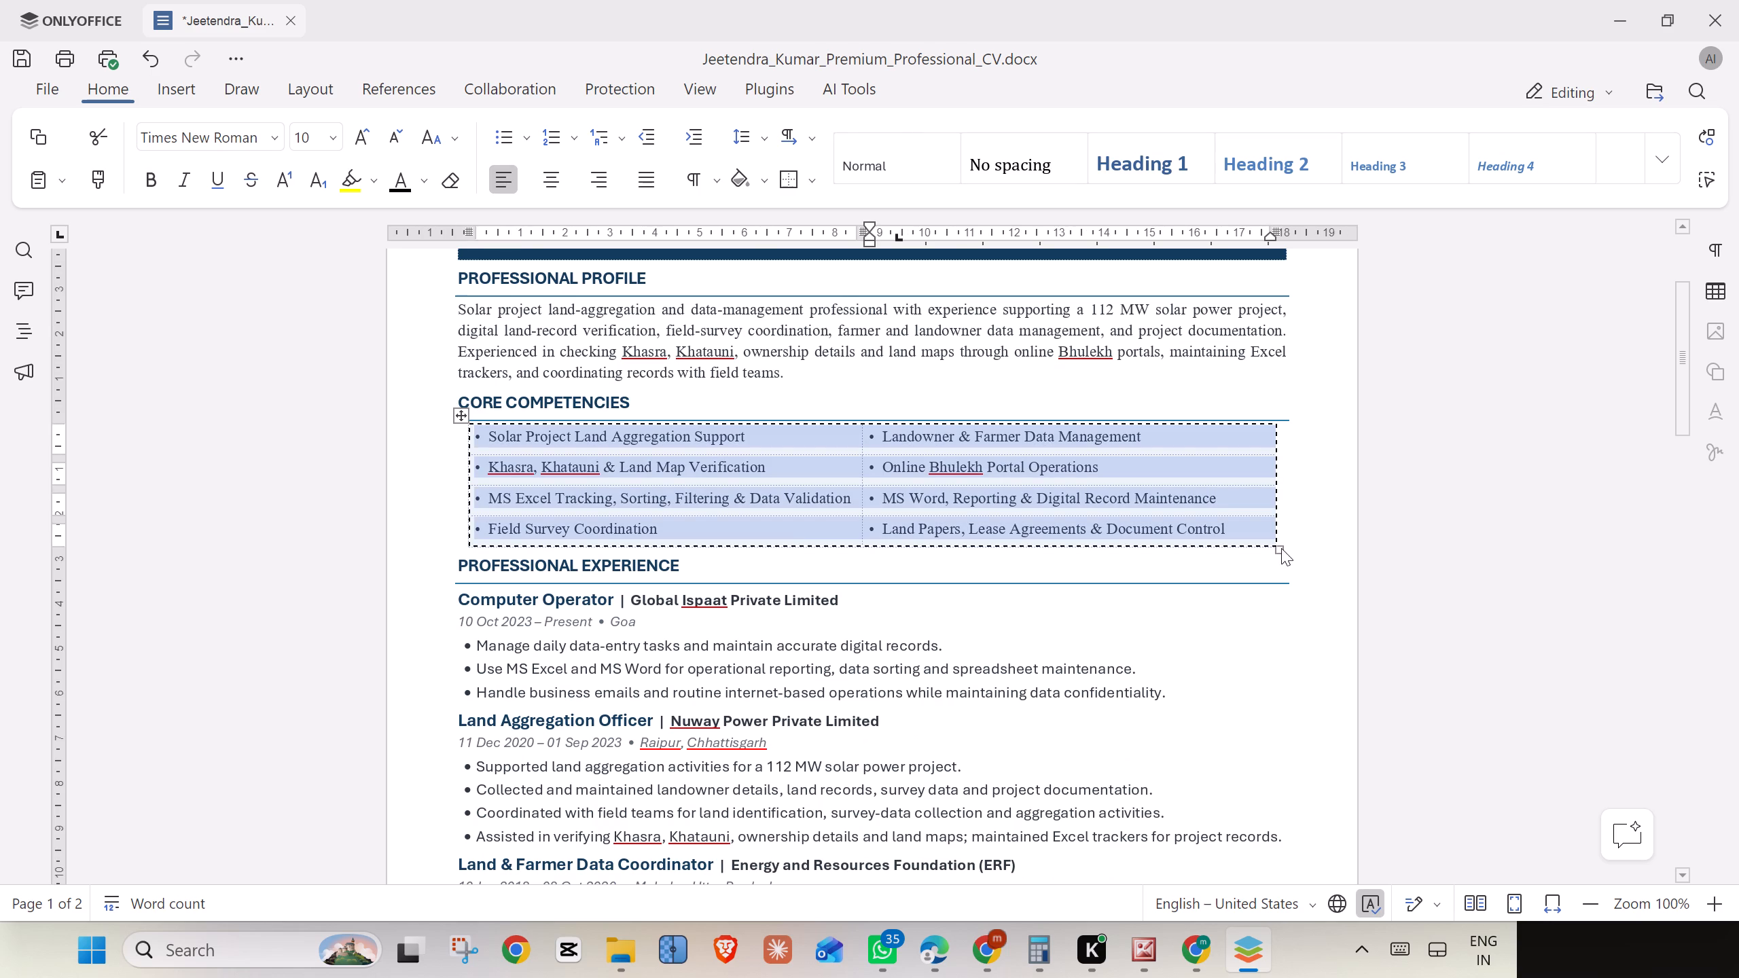
left_click_drag(1281, 548, 1304, 564)
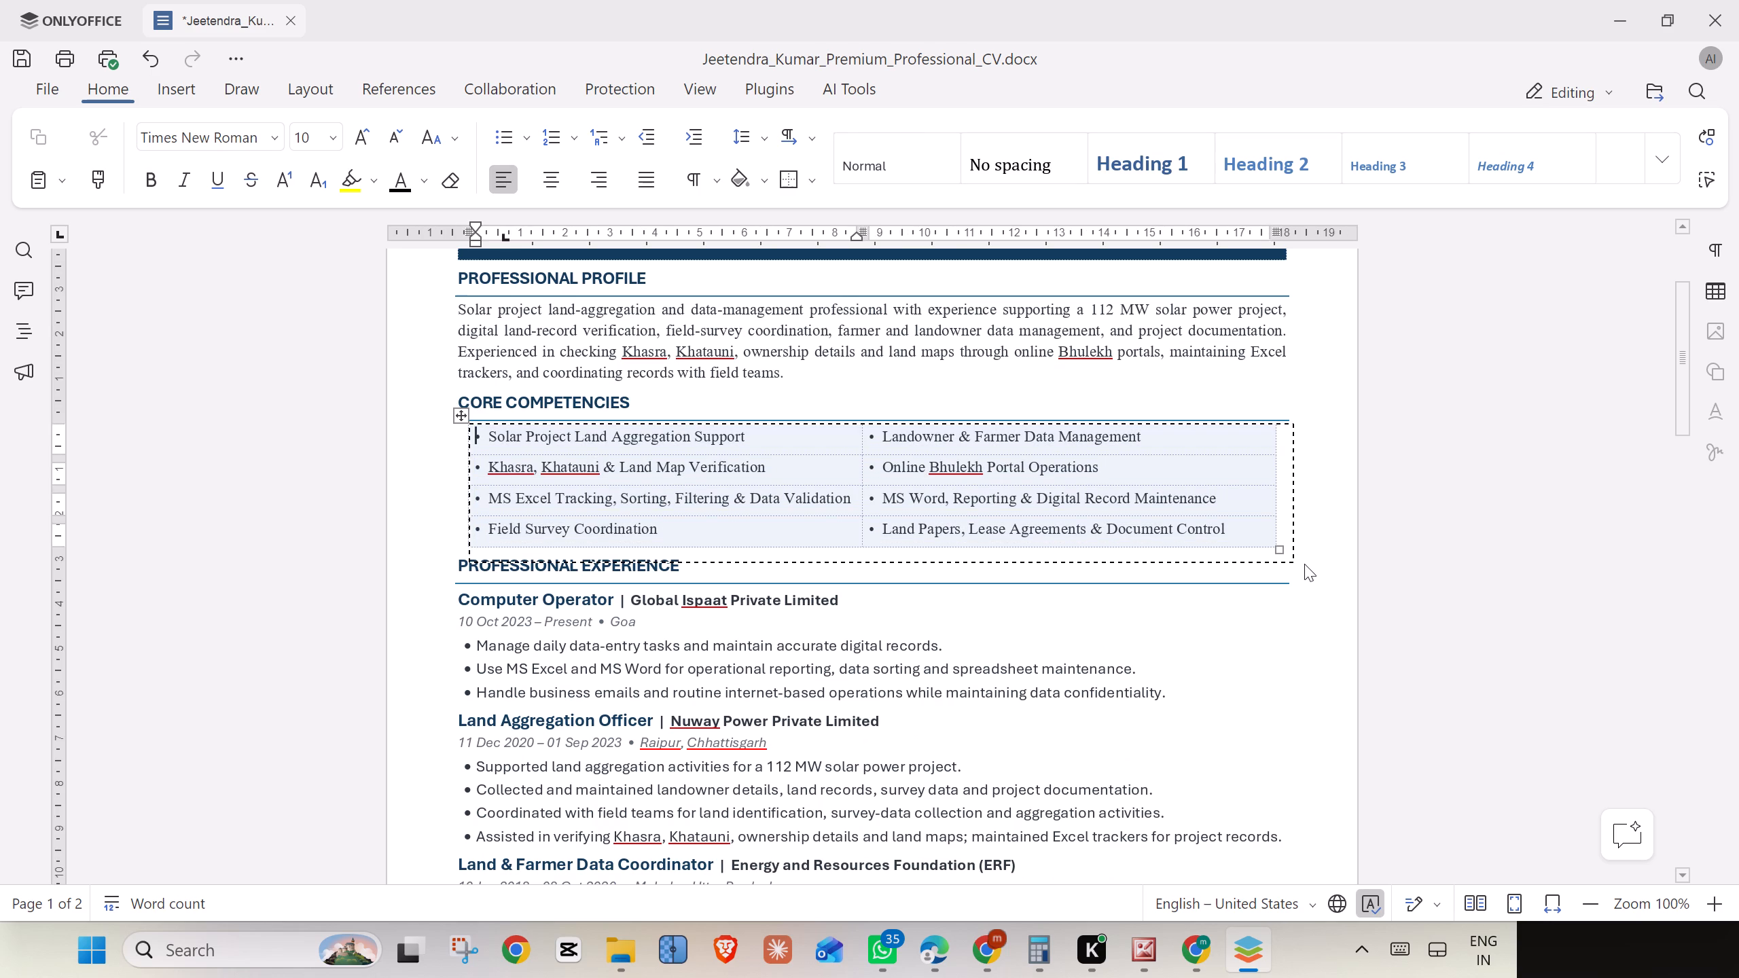
left_click_drag(1304, 564, 1295, 559)
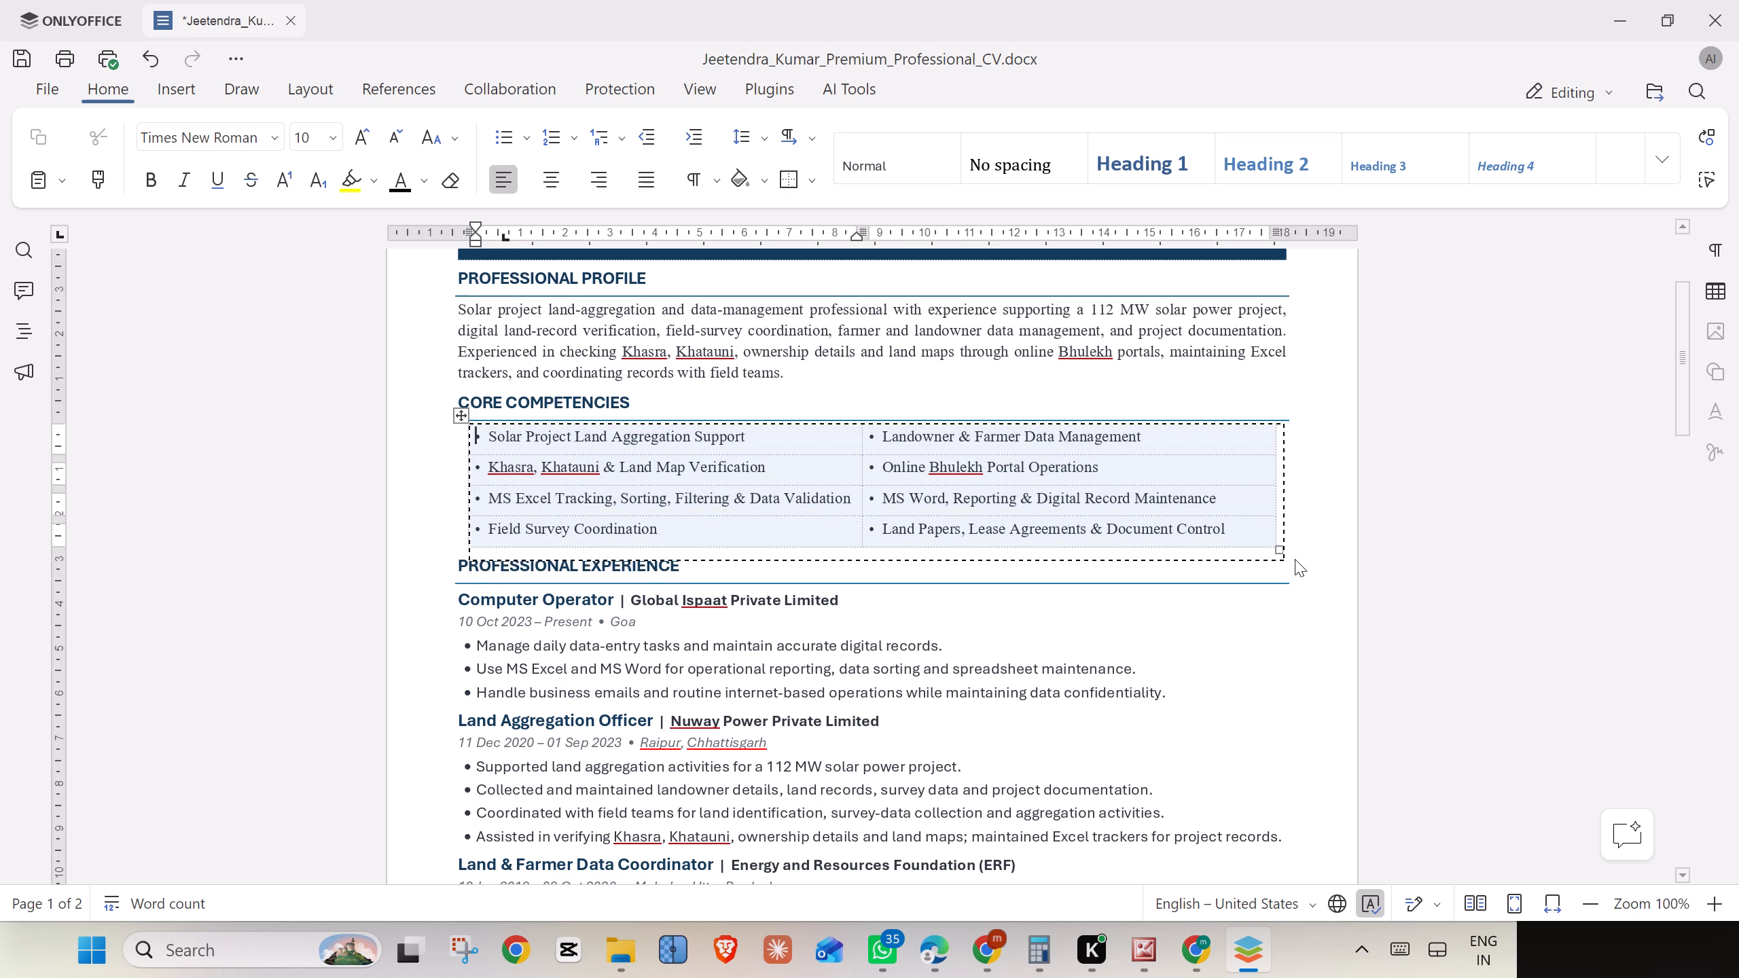
left_click_drag(1295, 559, 1293, 549)
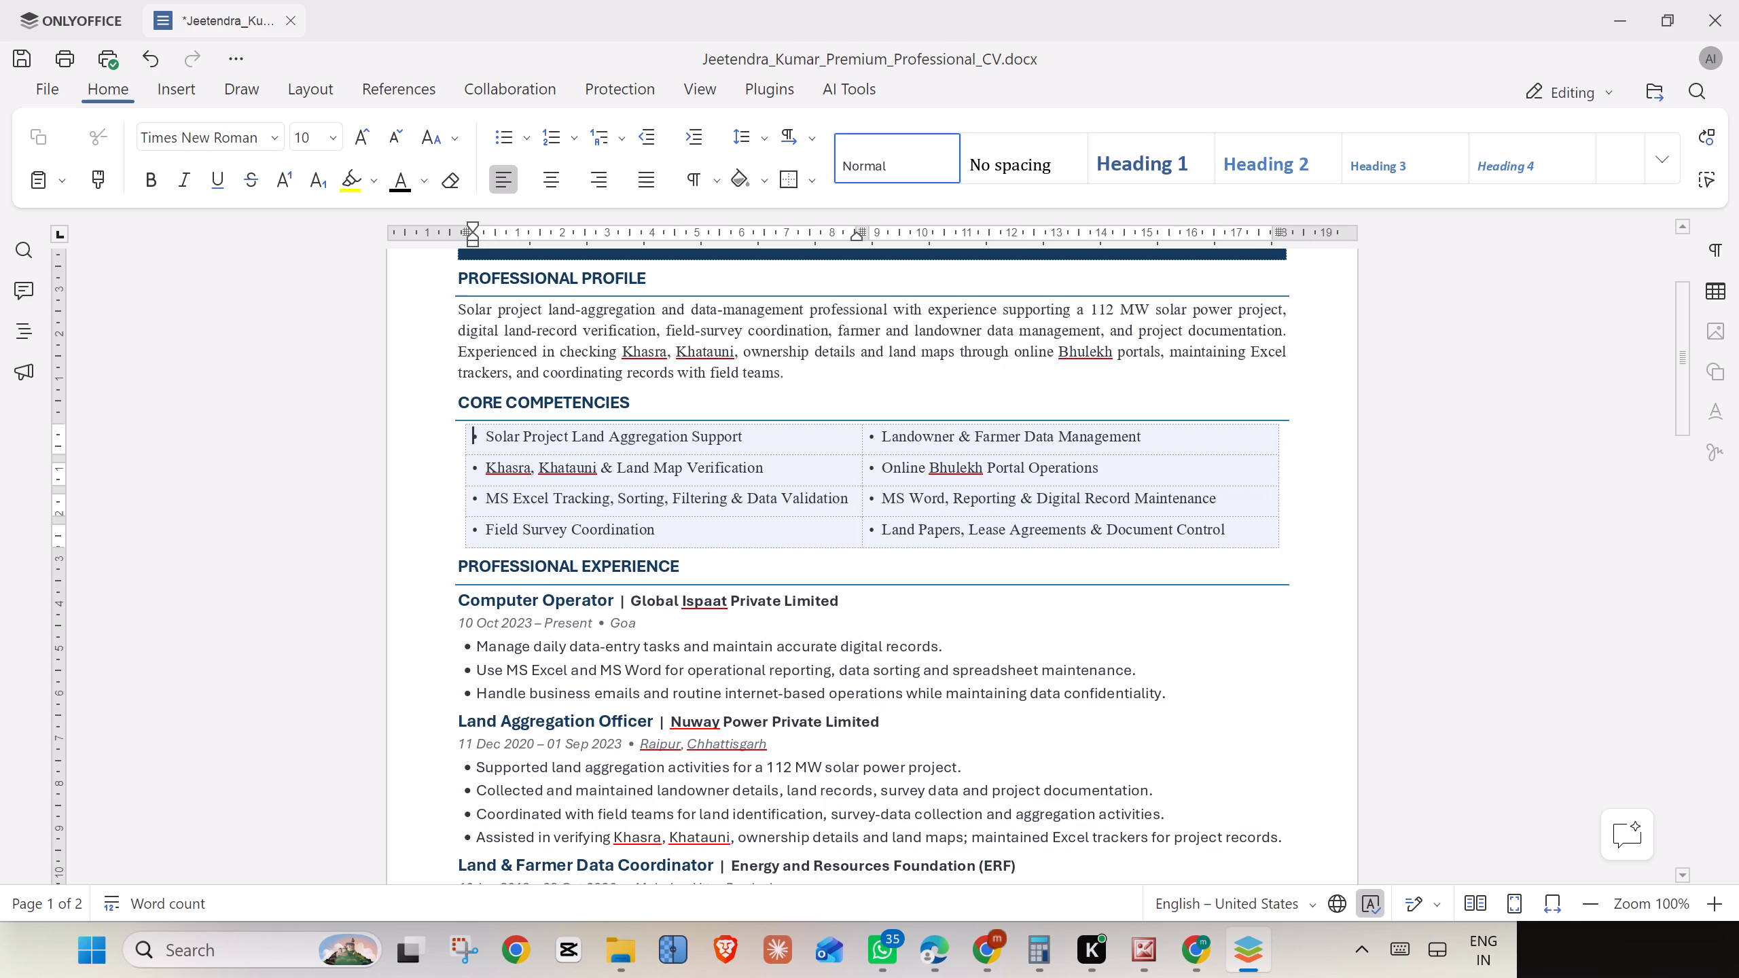
Insert a blank line above the Professional Experience heading to separate it from the Core Competencies table.
left_click(450, 568)
key("Return")
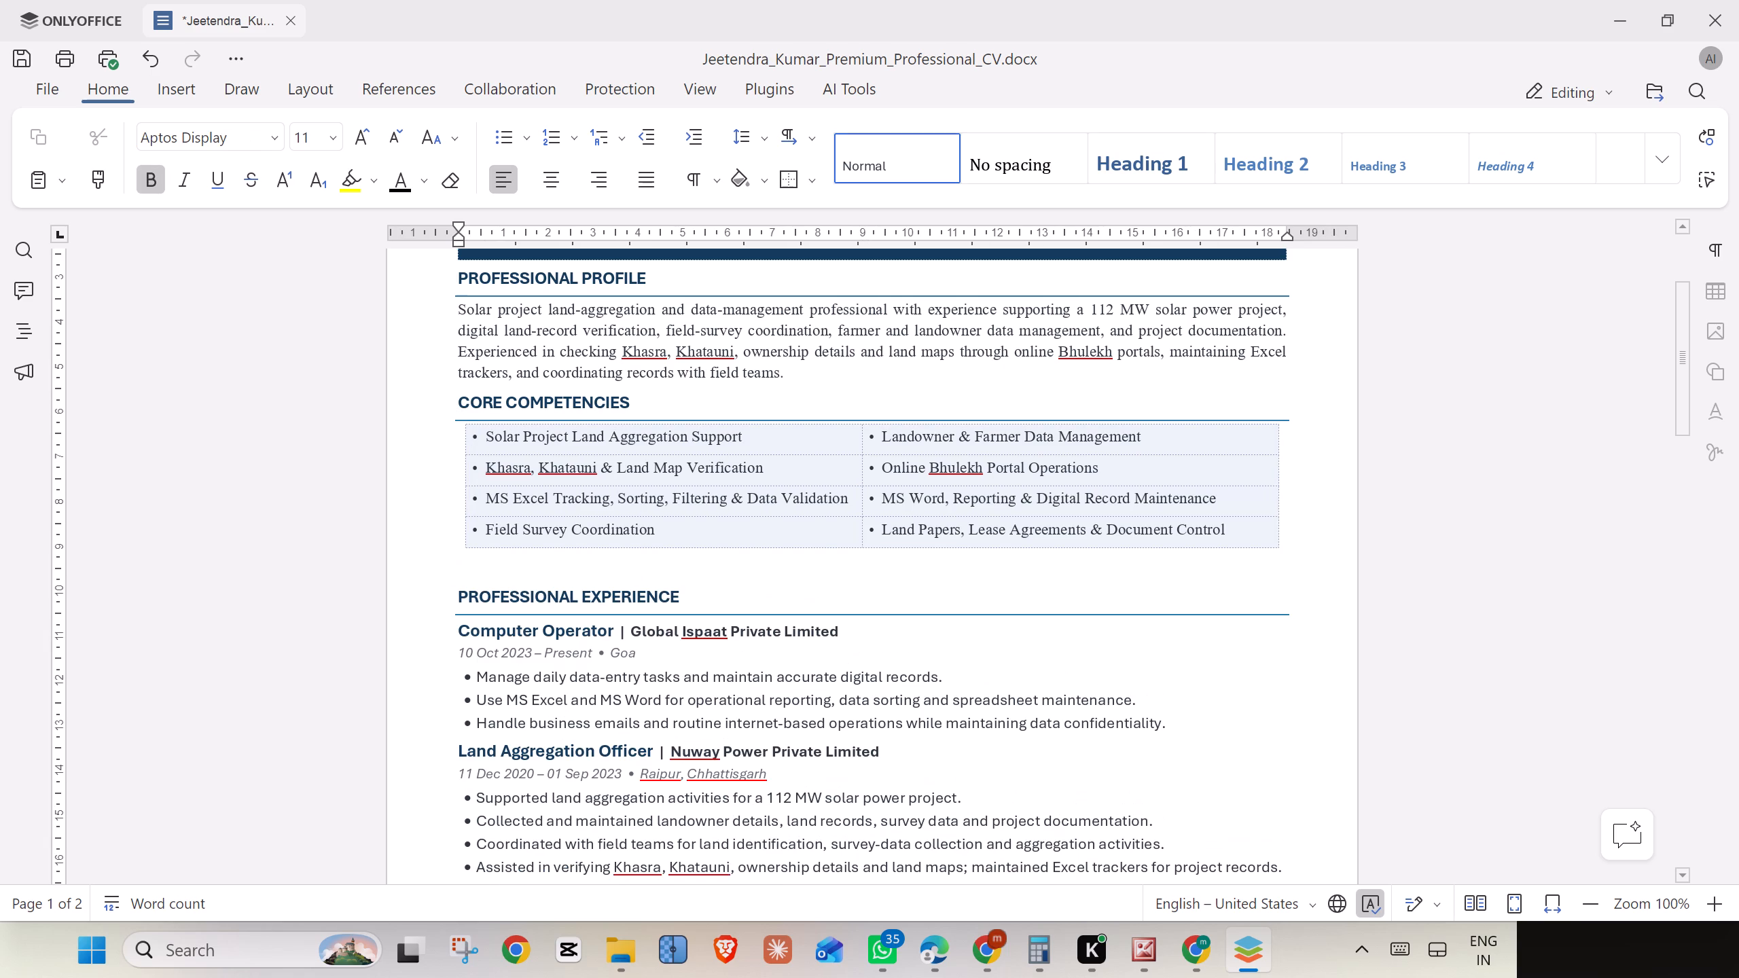
left_click(605, 516)
left_click(448, 568)
Enlarge the Core Competencies table from its bottom-right corner, making its rows taller and its width slightly larger.
left_click_drag(1286, 552, 1302, 576)
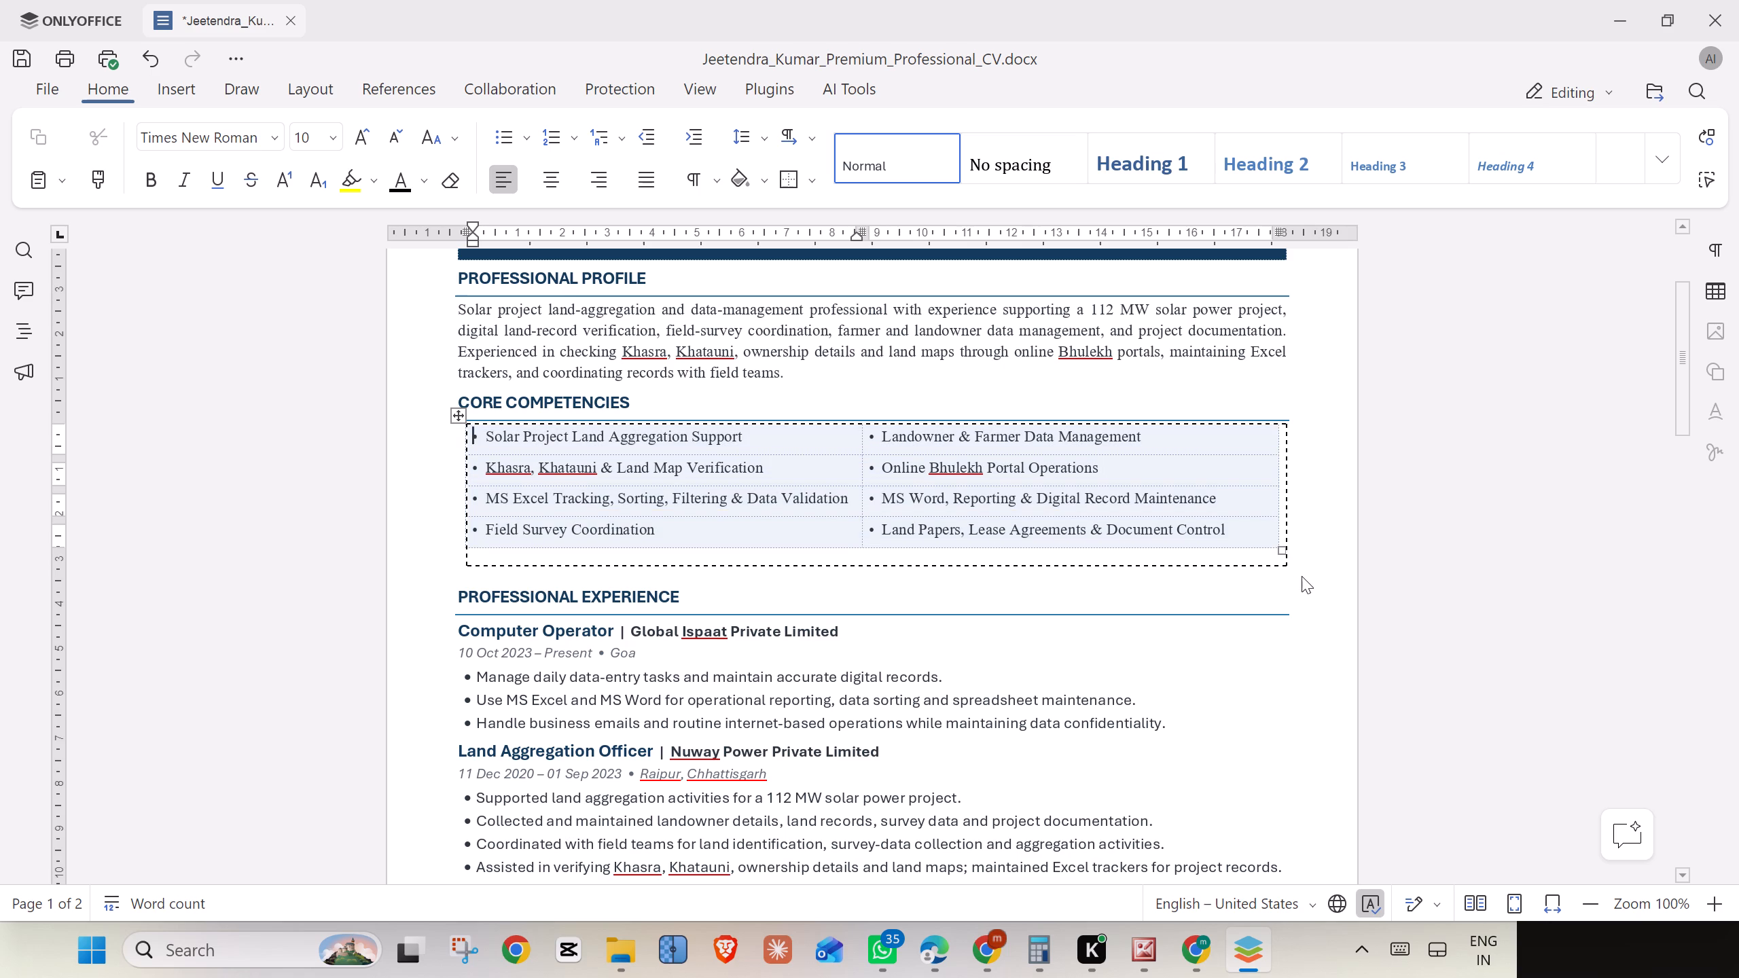
left_click_drag(1302, 576, 1302, 587)
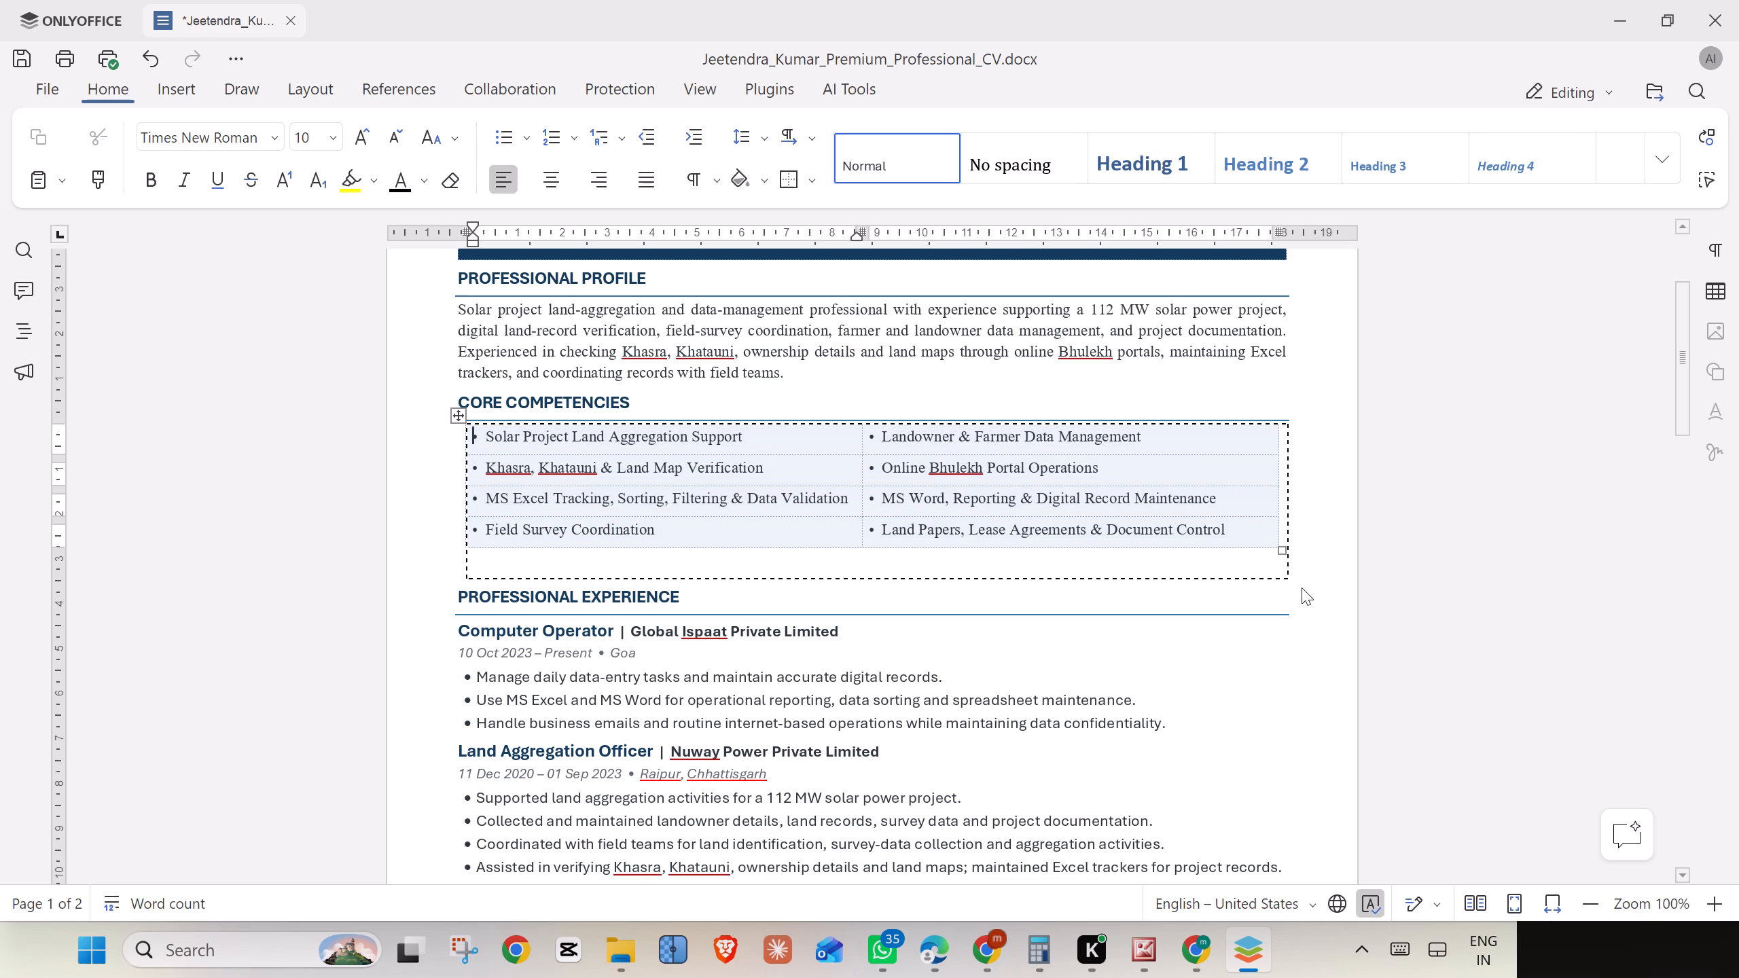
left_click_drag(1302, 587, 1295, 575)
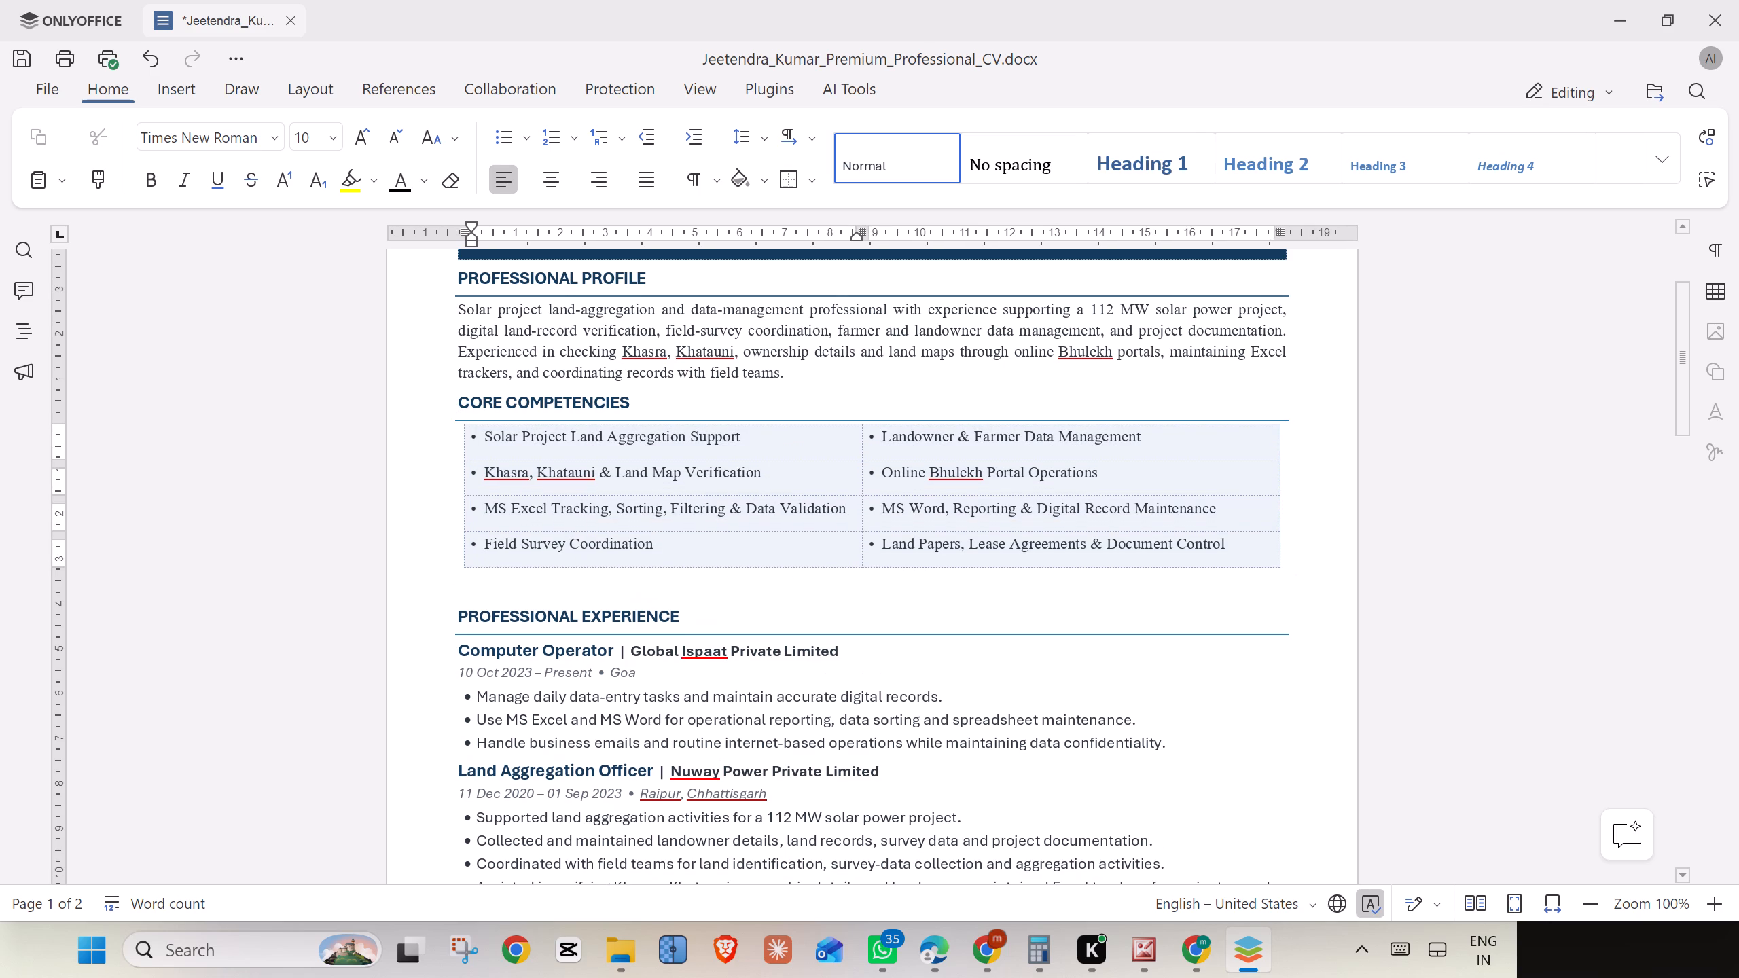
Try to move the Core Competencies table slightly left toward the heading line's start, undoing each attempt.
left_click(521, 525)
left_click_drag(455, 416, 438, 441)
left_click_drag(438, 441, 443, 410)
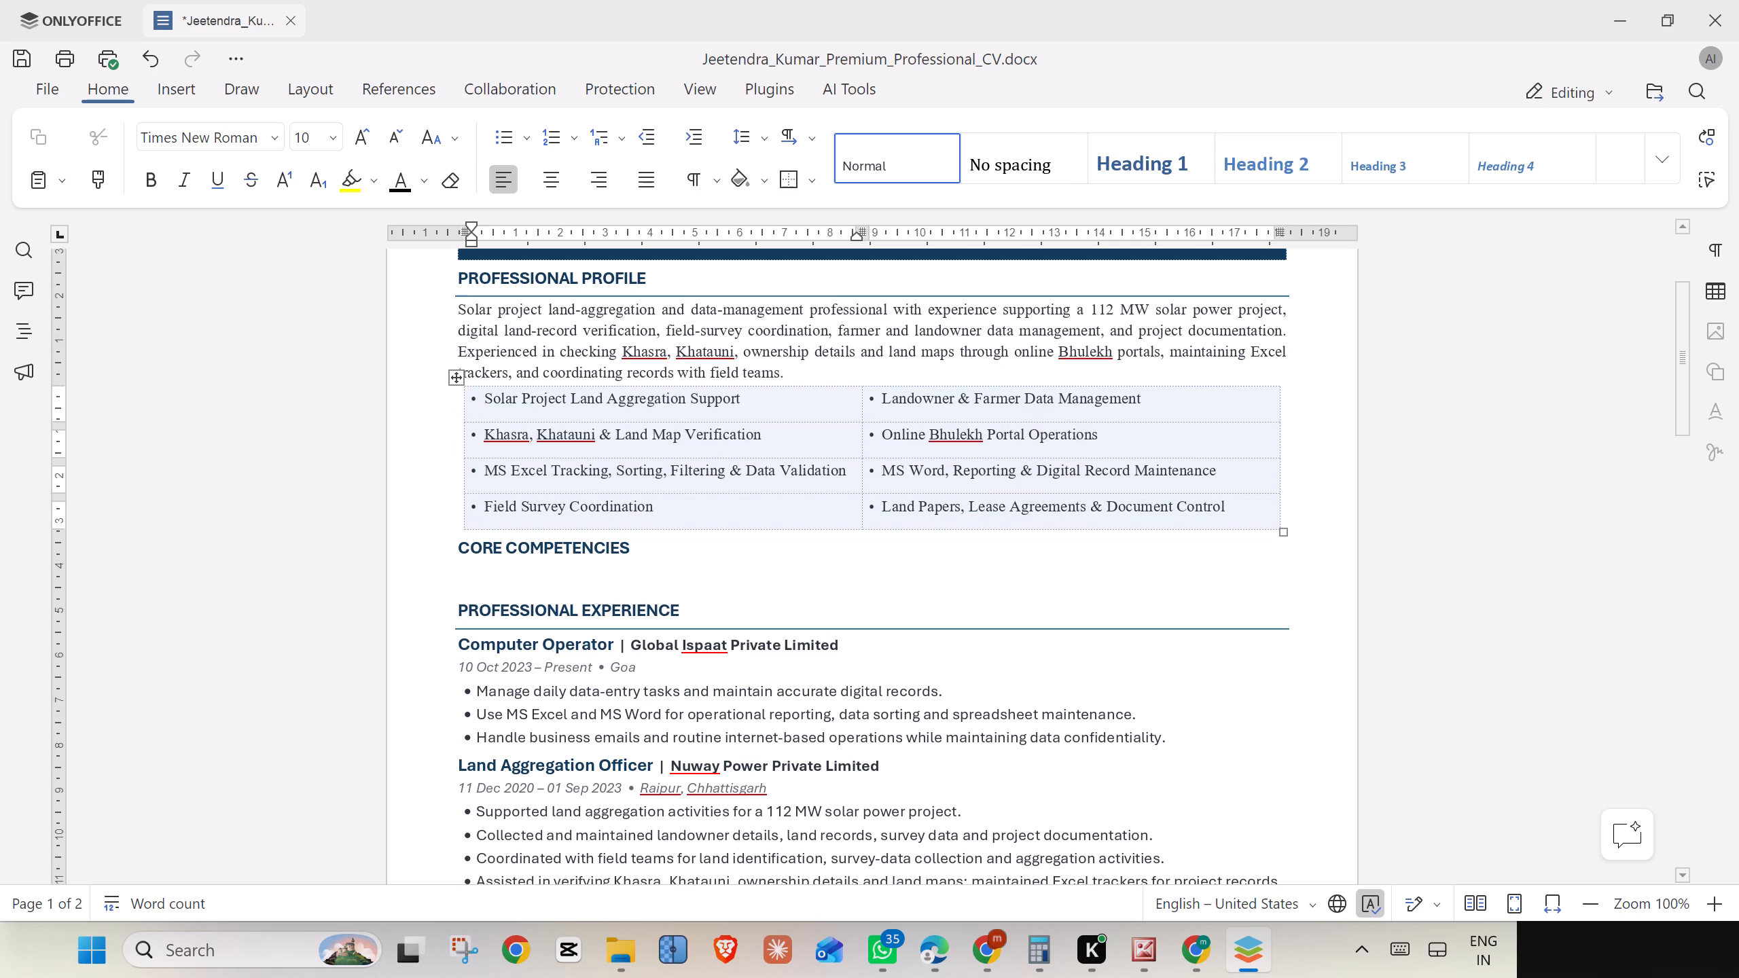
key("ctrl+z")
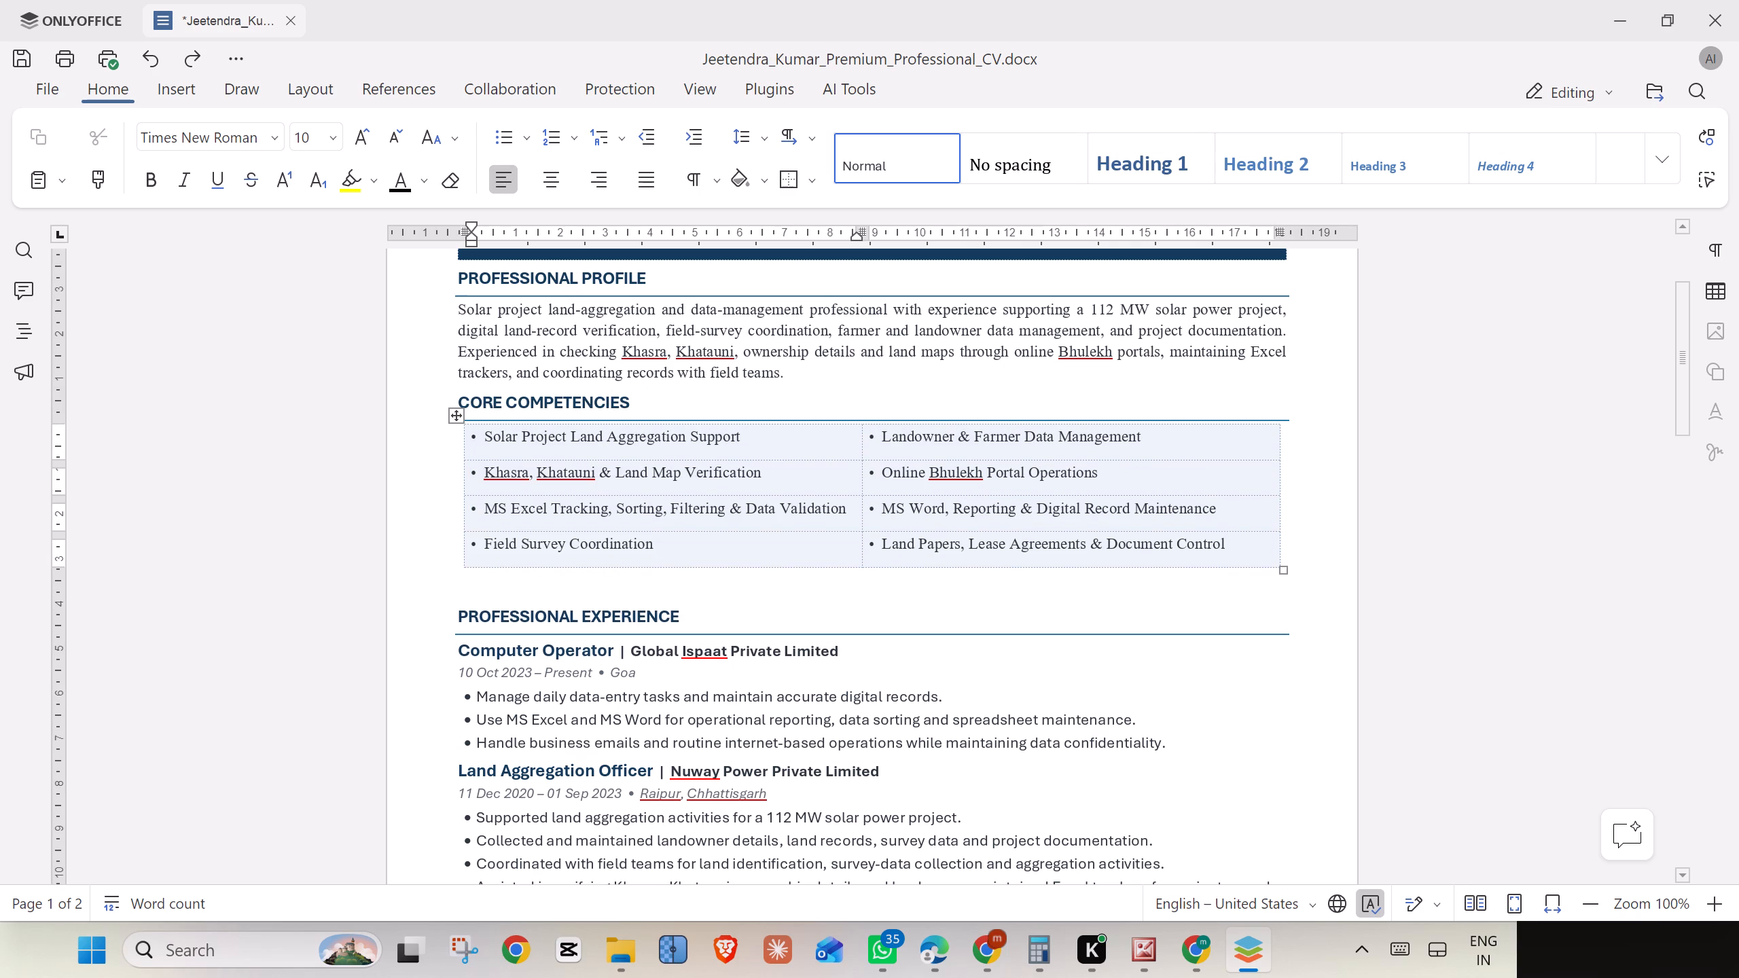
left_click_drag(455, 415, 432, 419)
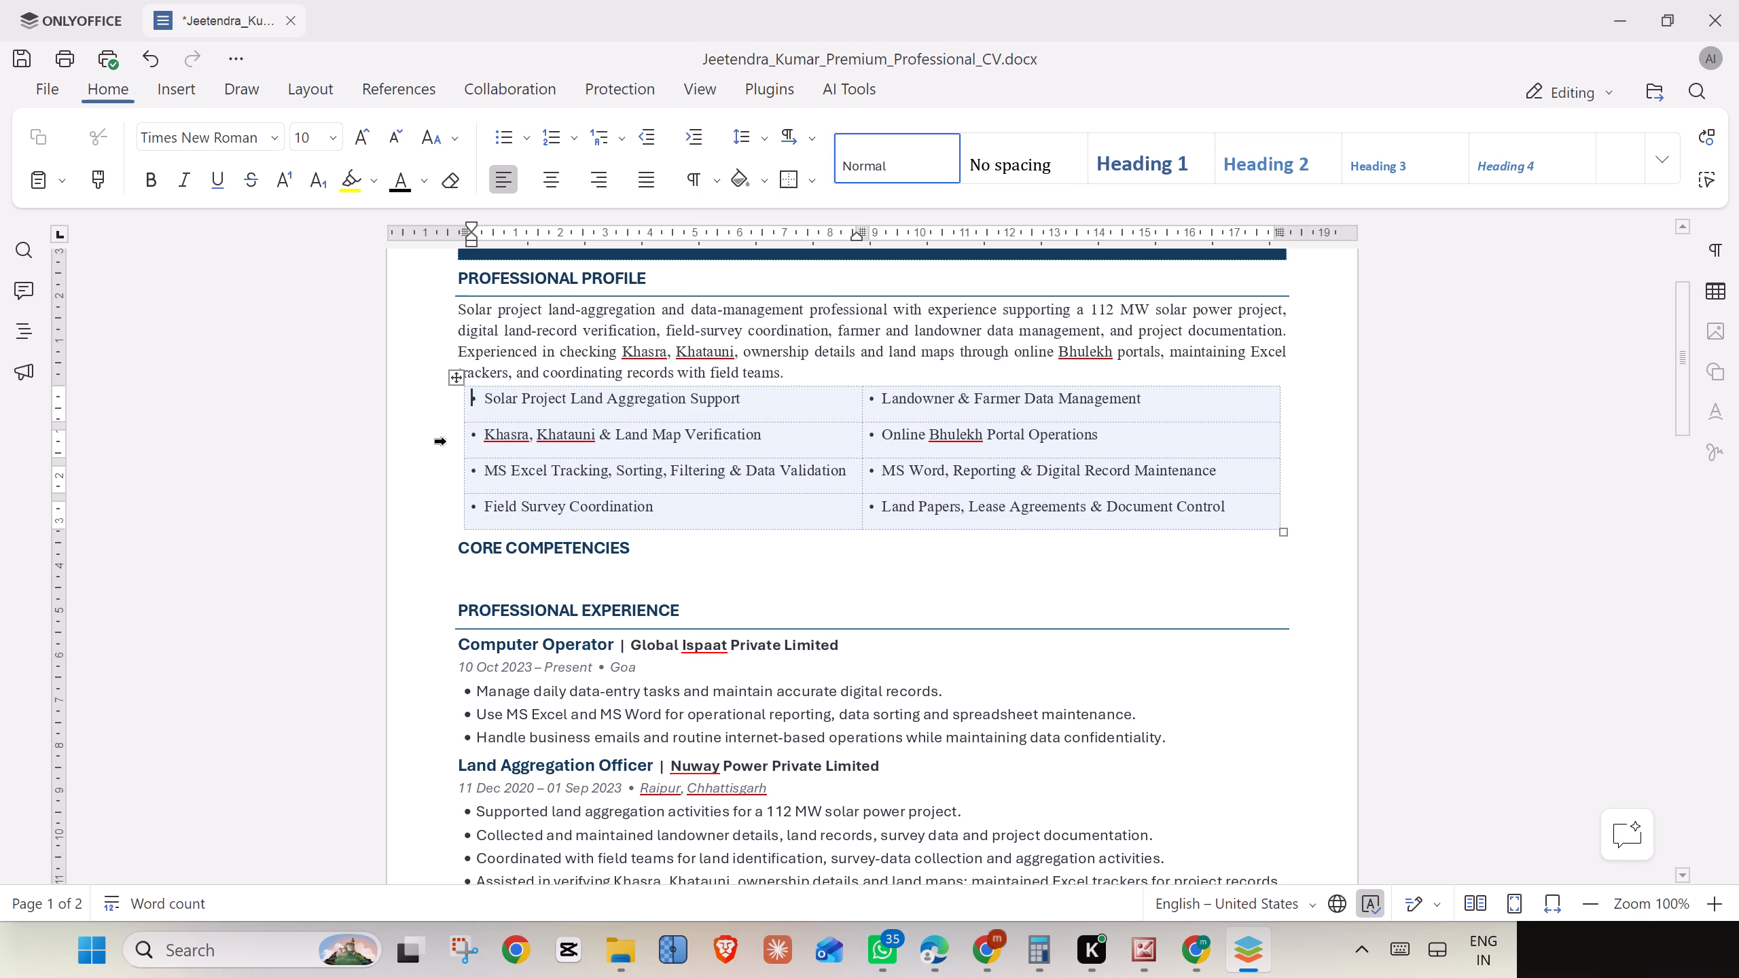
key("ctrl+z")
Insert a blank line above the Core Competencies heading and another between the heading and its table.
left_click(1215, 602)
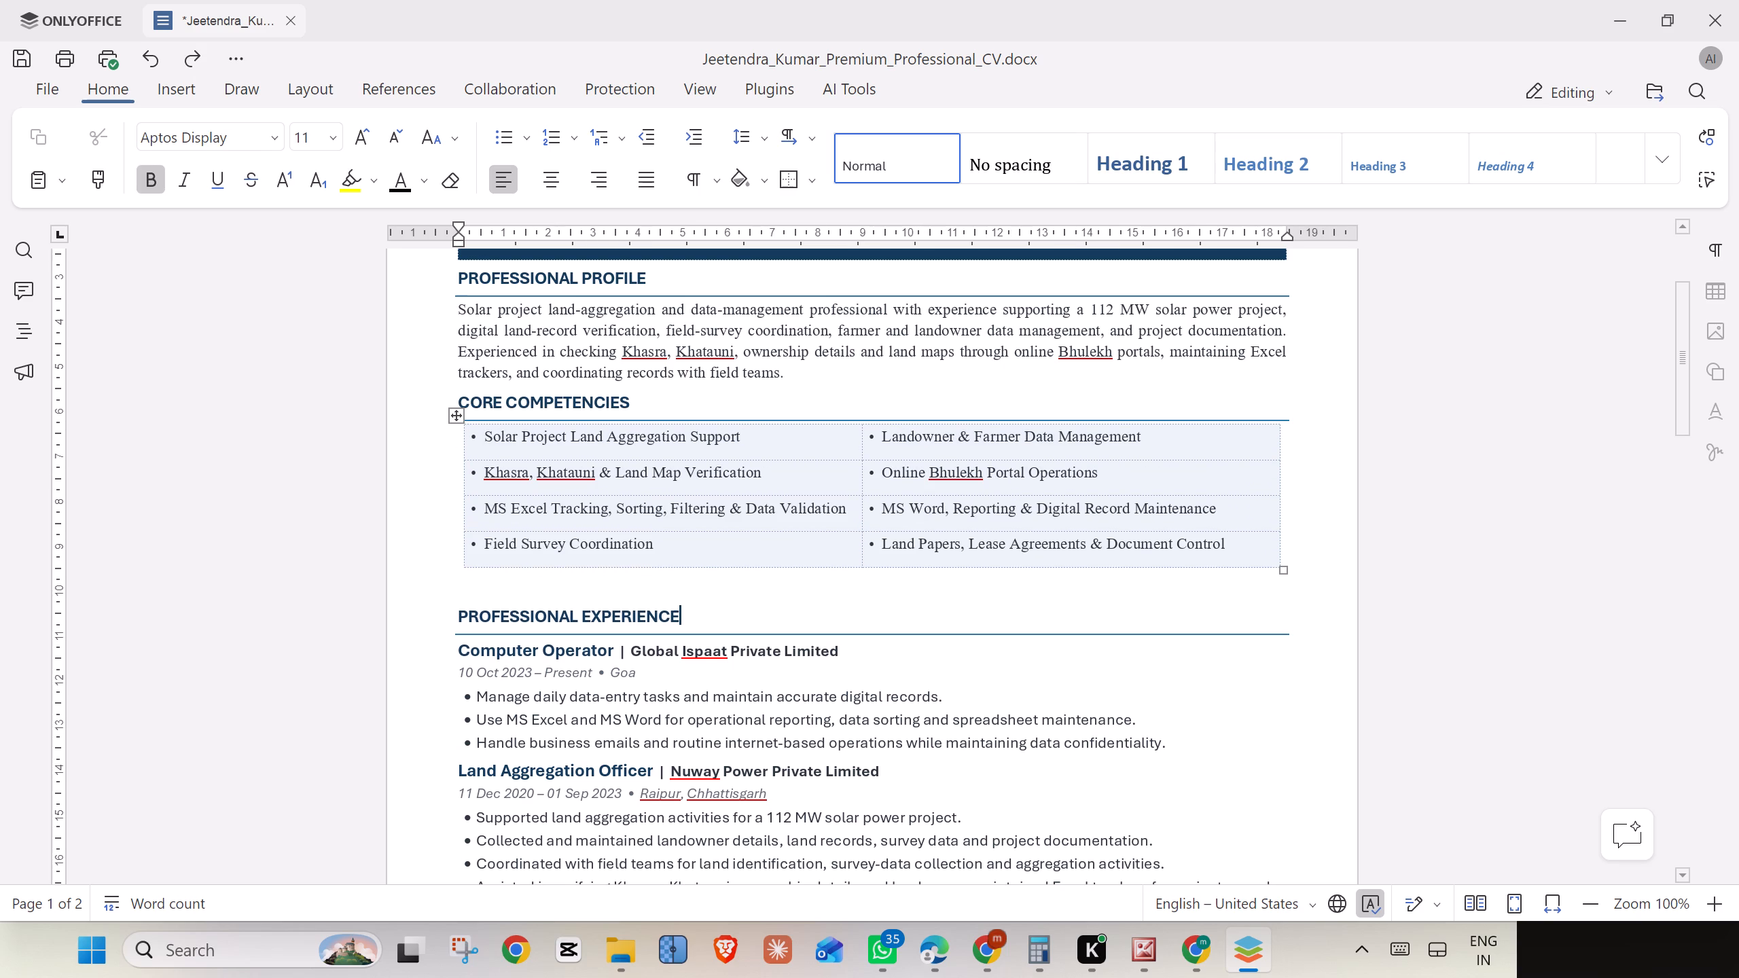
left_click(1054, 602)
left_click(458, 399)
key("Return")
left_click(634, 422)
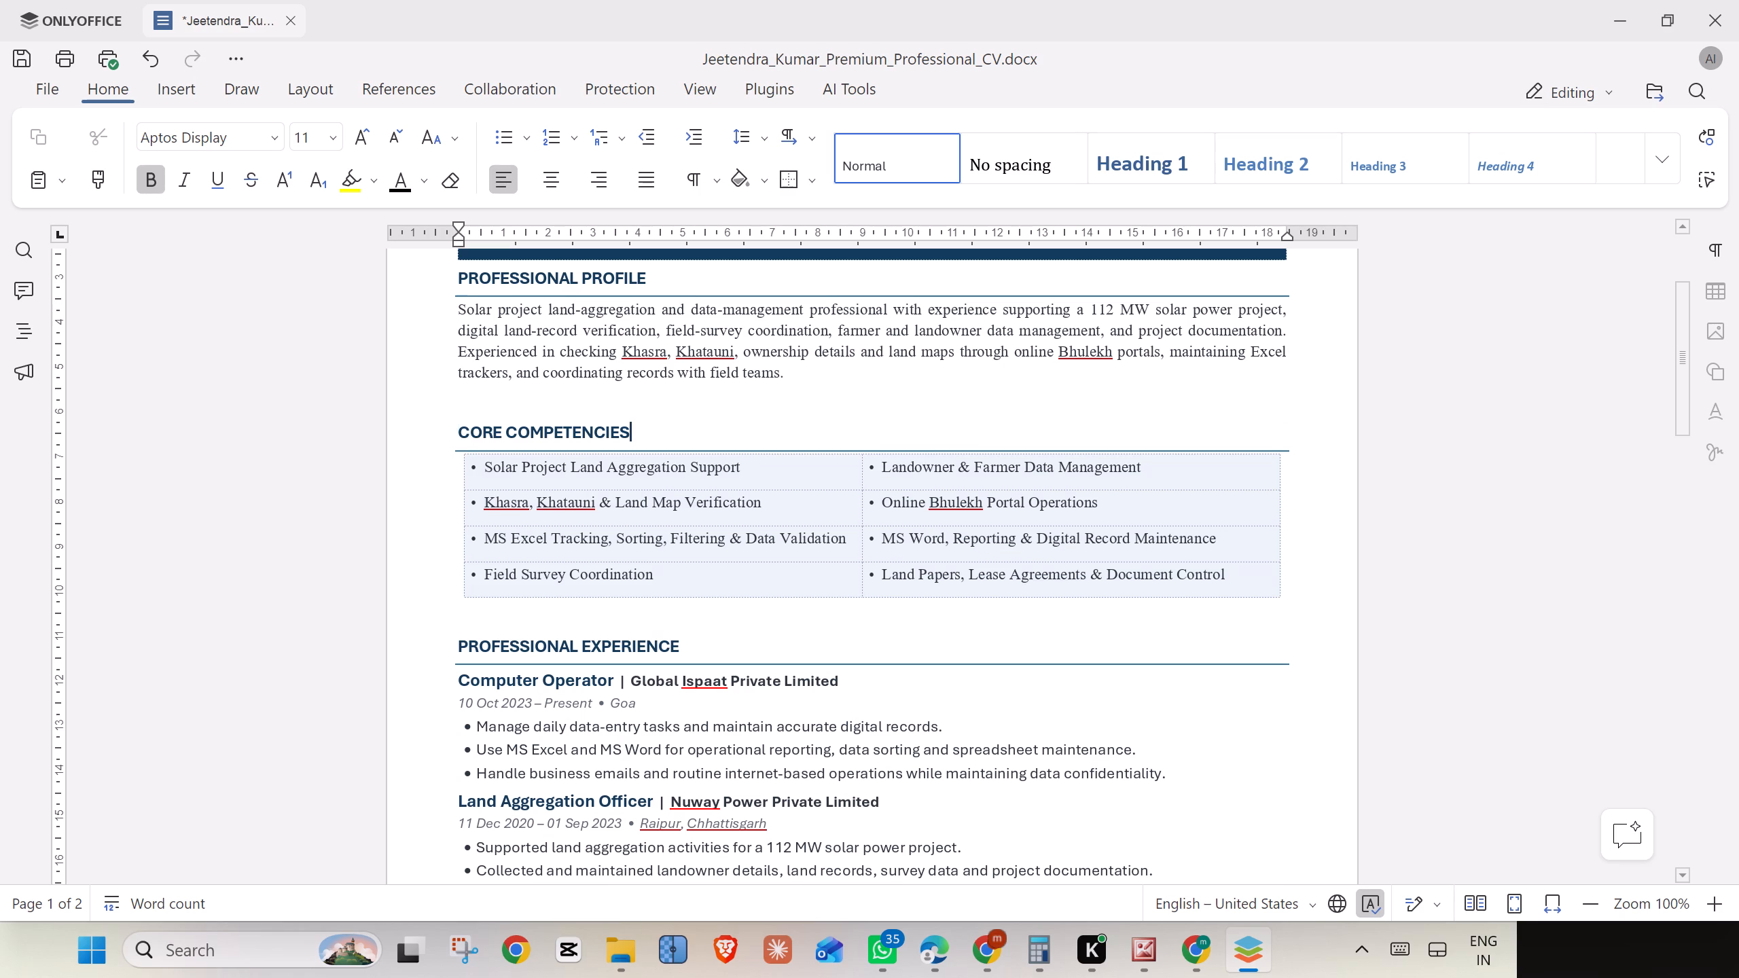
key("Return")
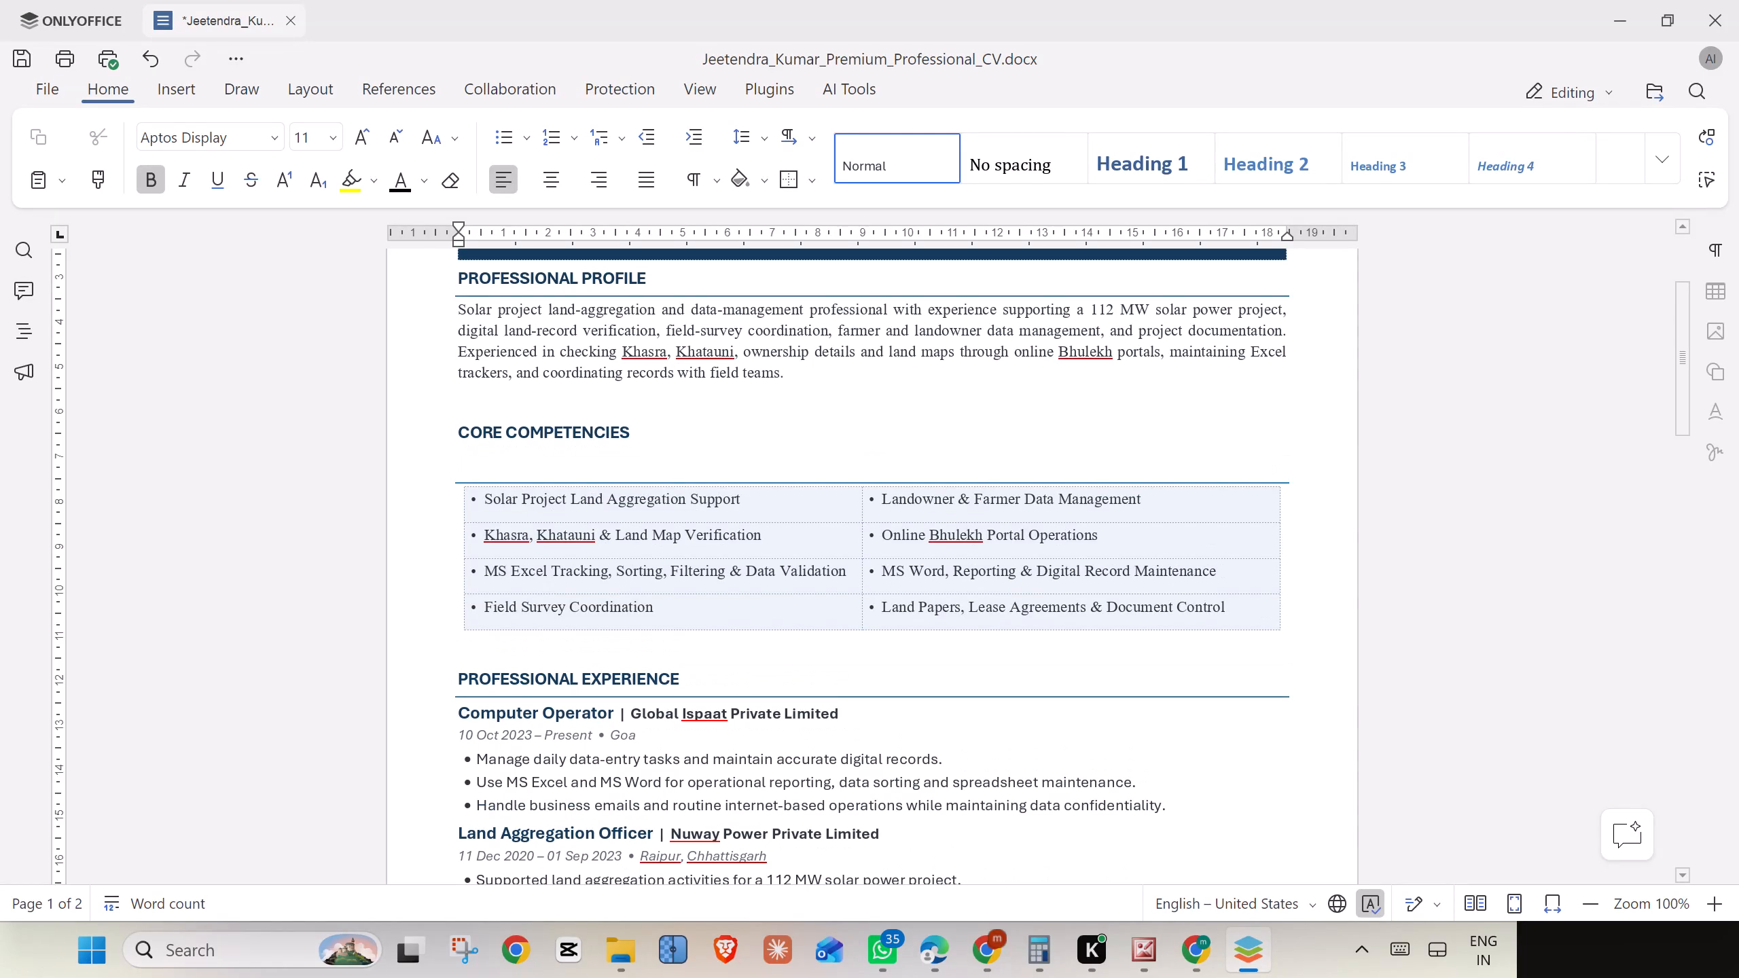
Reduce the font size of the blank line above the Core Competencies heading to 7.
left_click(464, 399)
triple_click(395, 137)
left_click(393, 139)
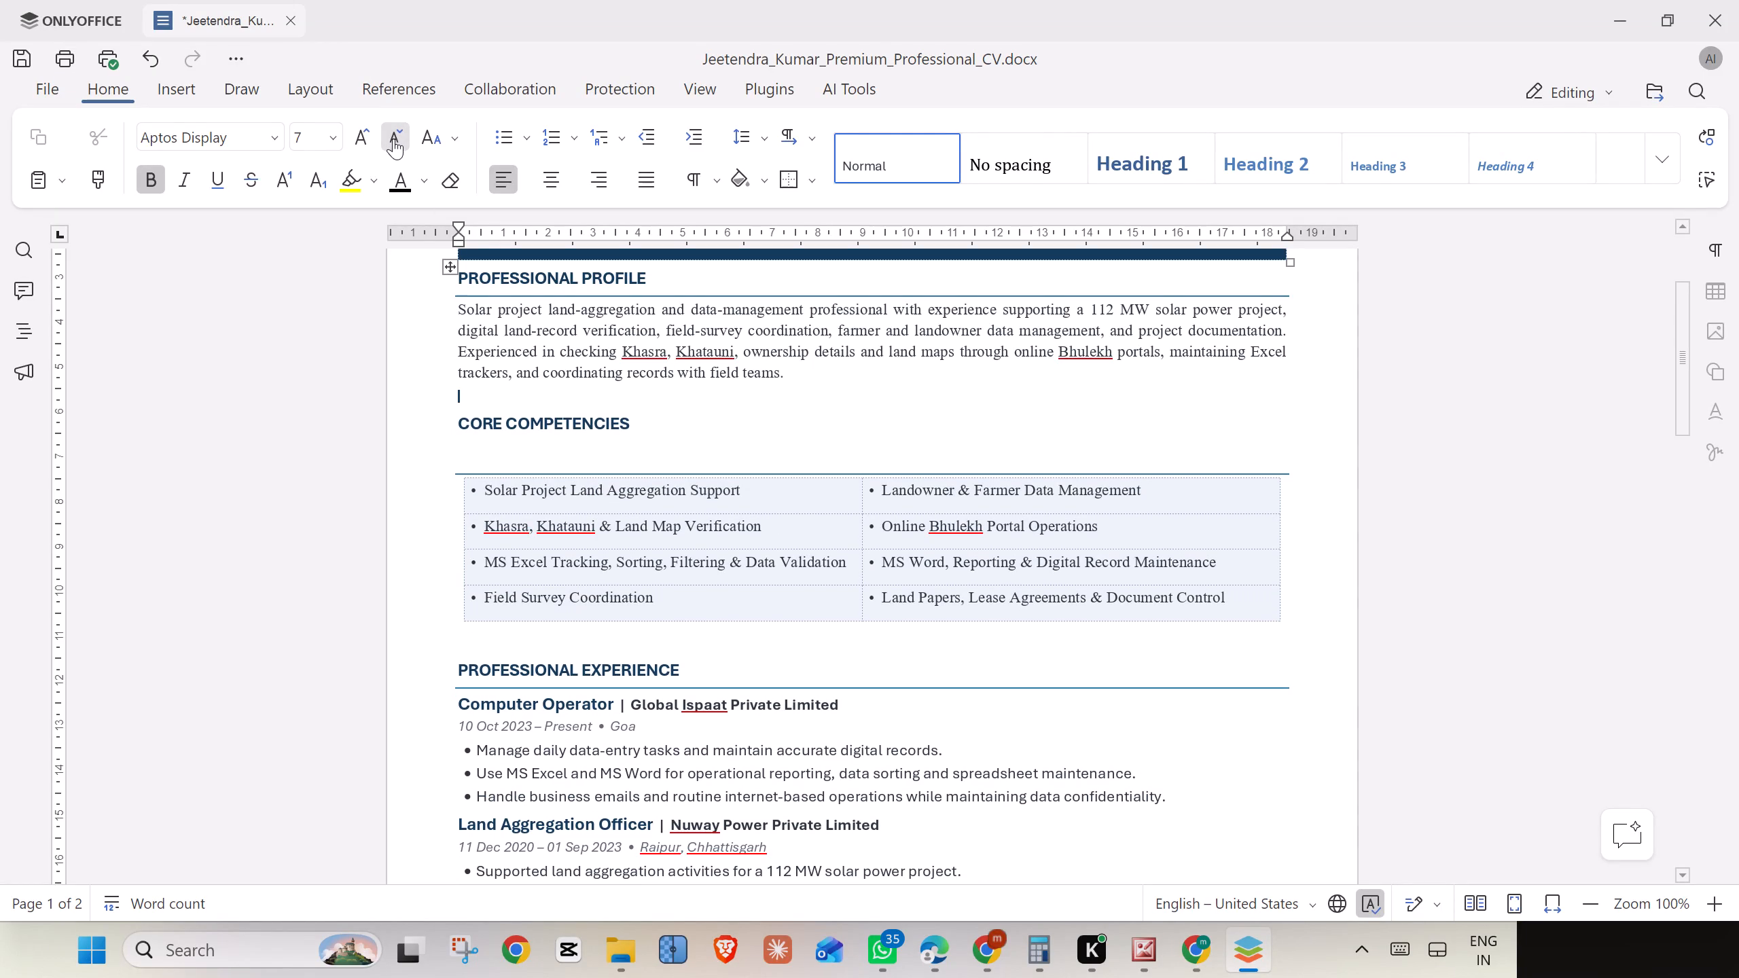
Insert a blank line between the Professional Profile heading and its paragraph.
left_click(459, 310)
key("Return")
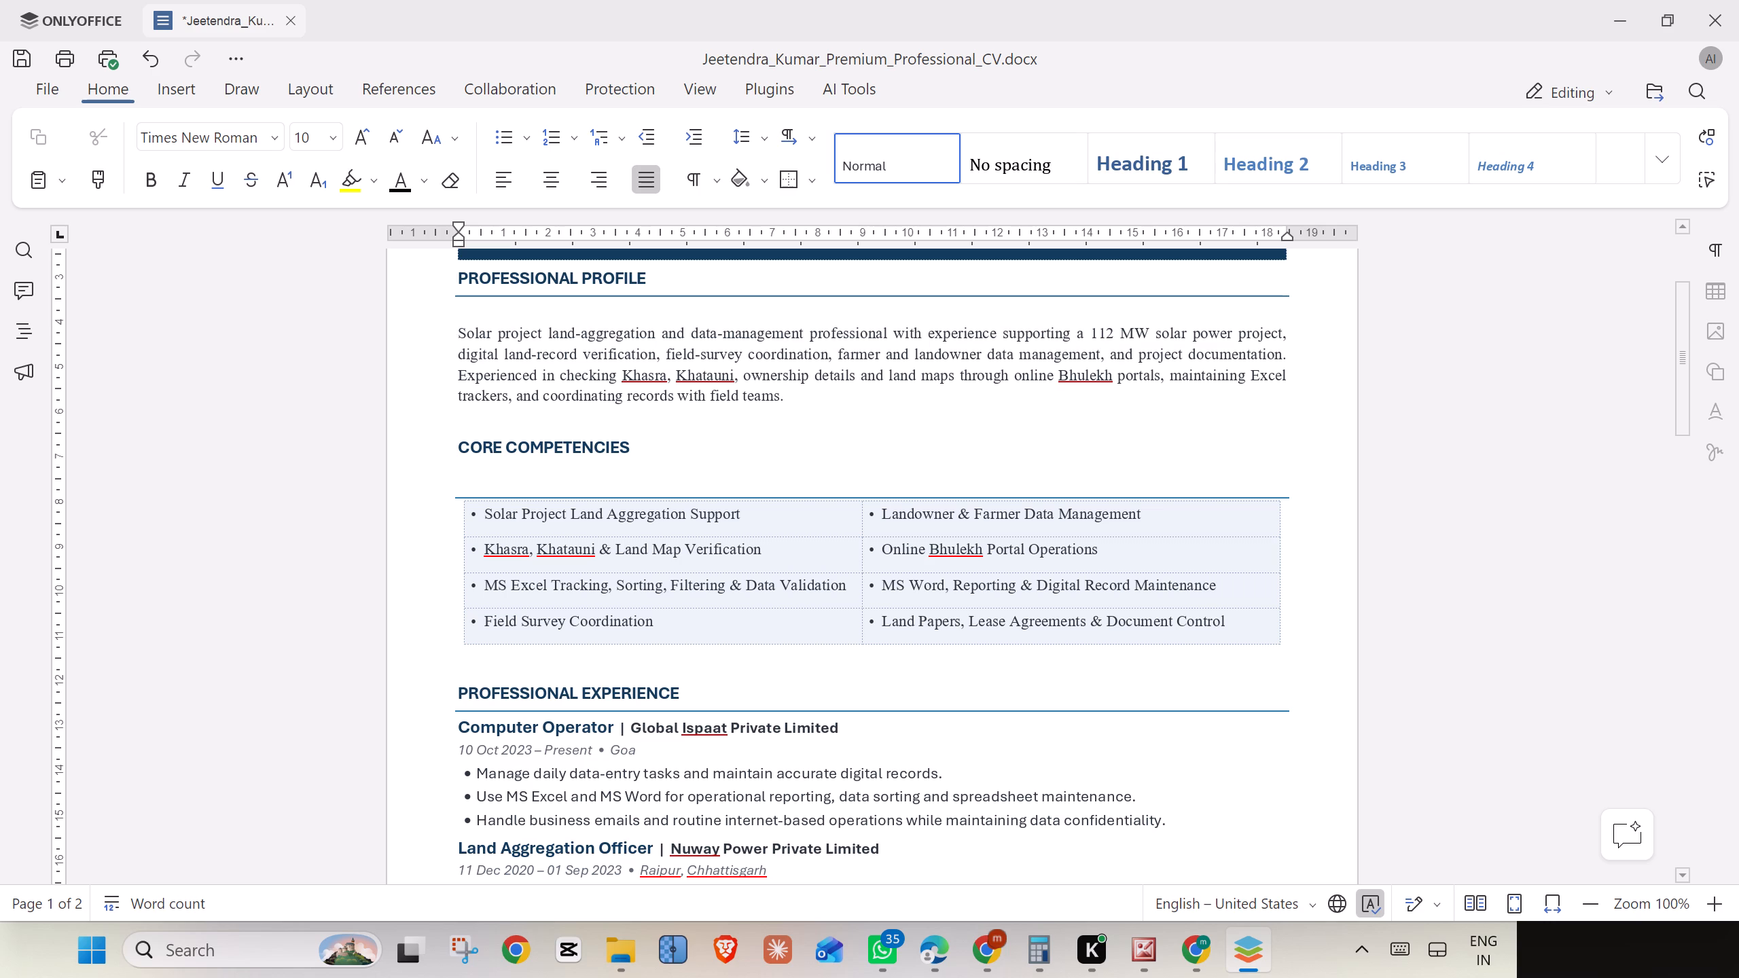
Tighten the blank lines around the Core Competencies heading, setting the one above to size 7 and the one below to size 6.
left_click(486, 424)
triple_click(401, 147)
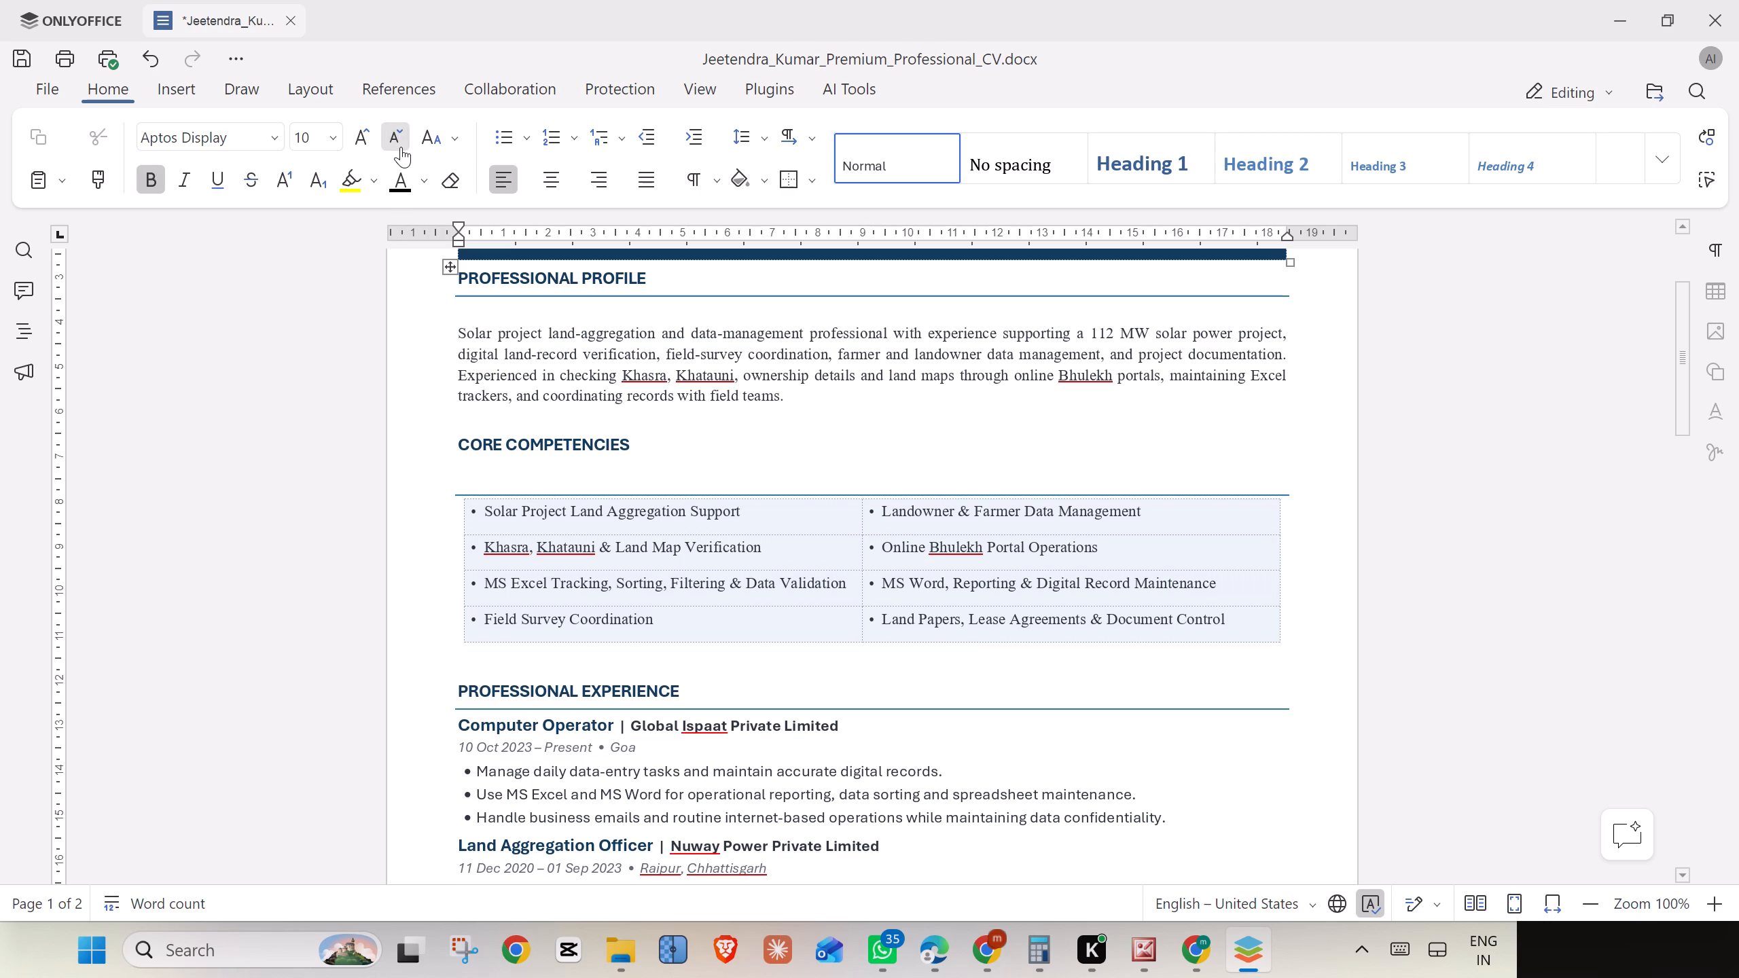
left_click(401, 147)
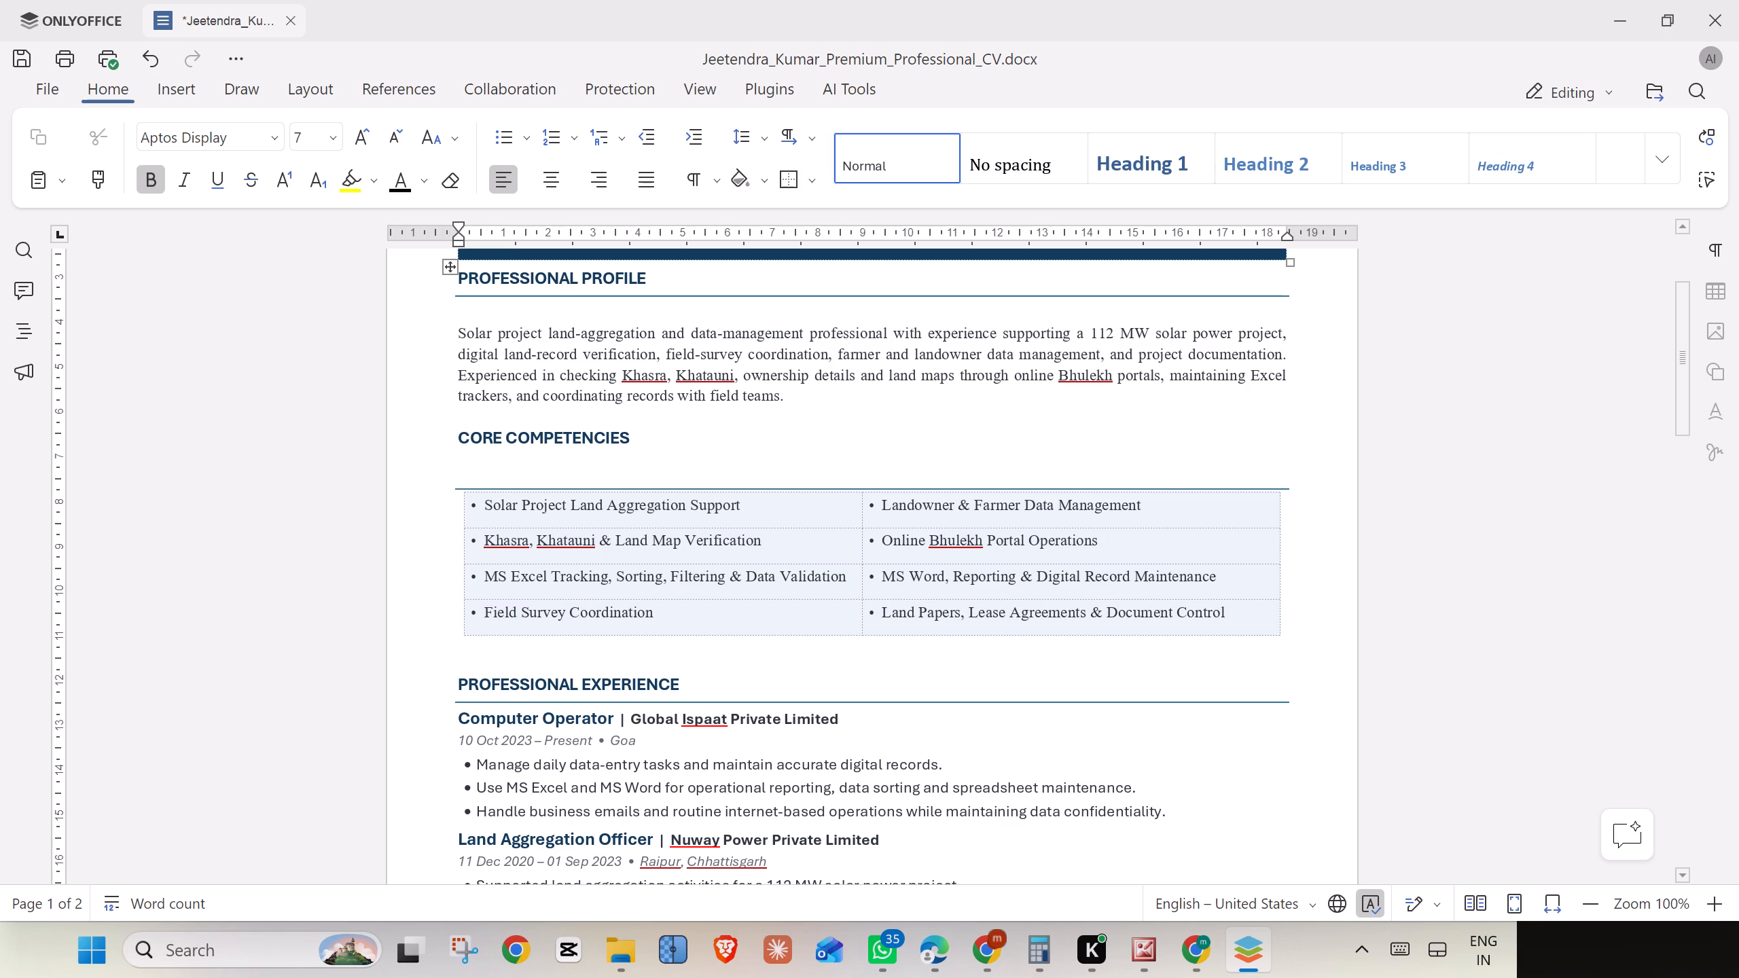
left_click(494, 469)
triple_click(393, 142)
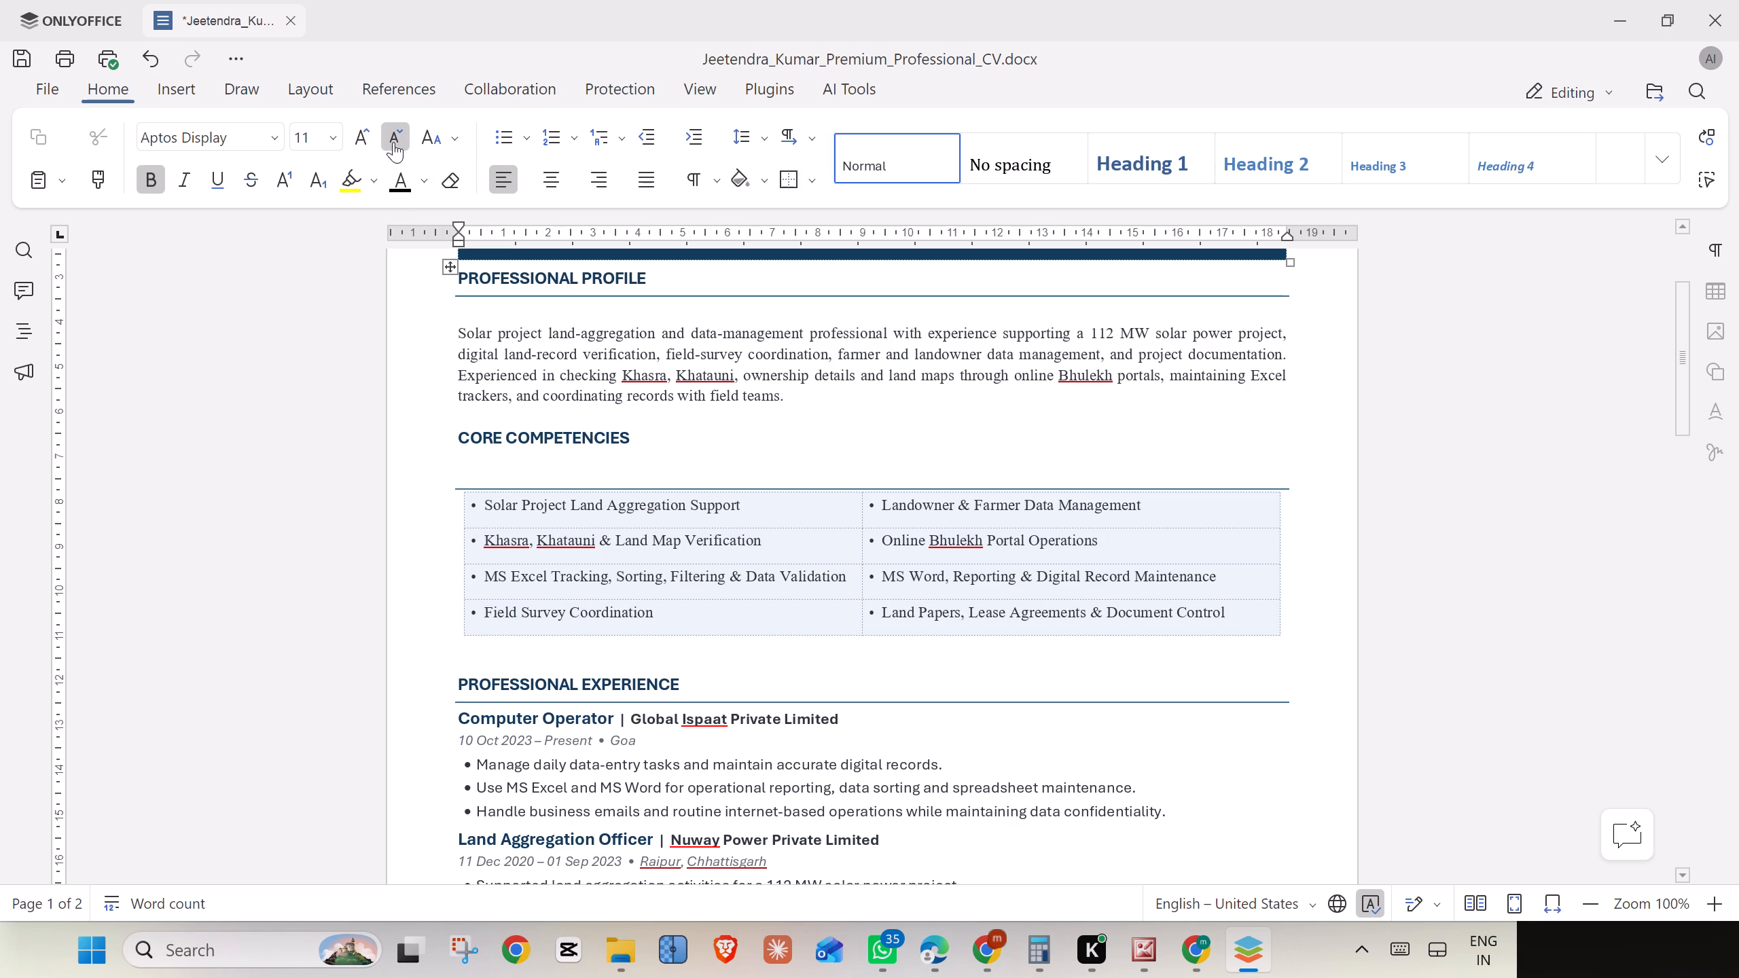
double_click(393, 142)
Change the font of the Professional Experience heading to Times New Roman.
scroll(928, 675, "down", 1)
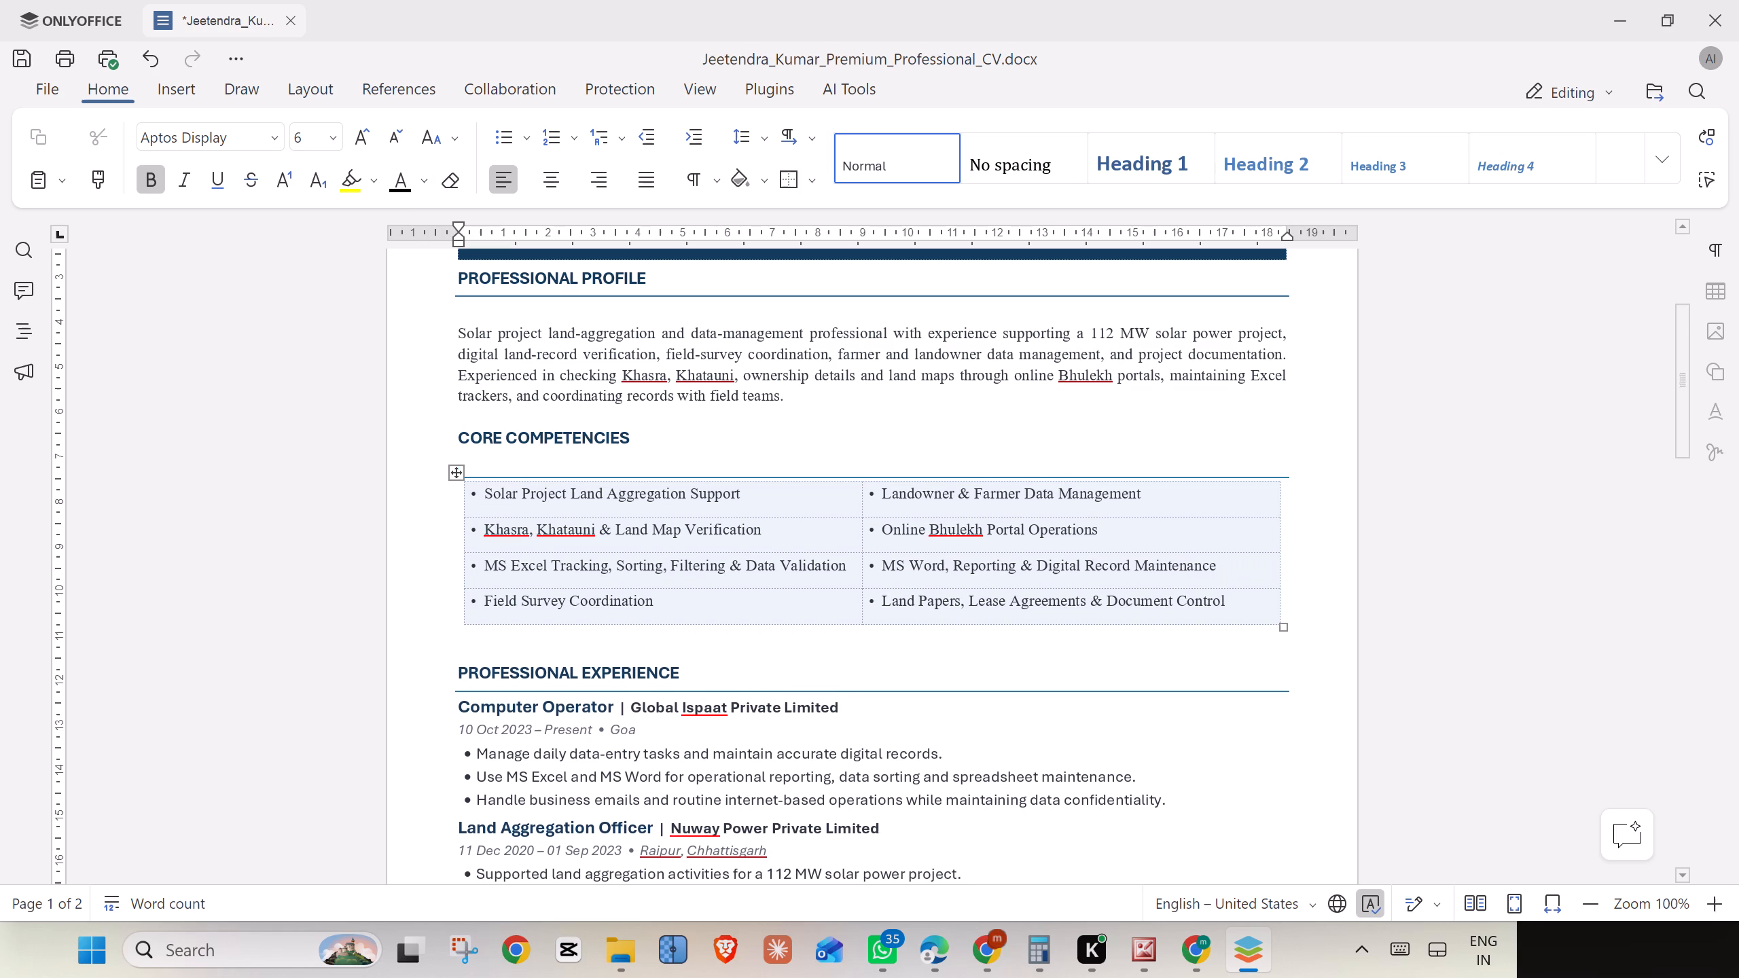
scroll(928, 675, "down", 1)
left_click_drag(454, 486, 643, 486)
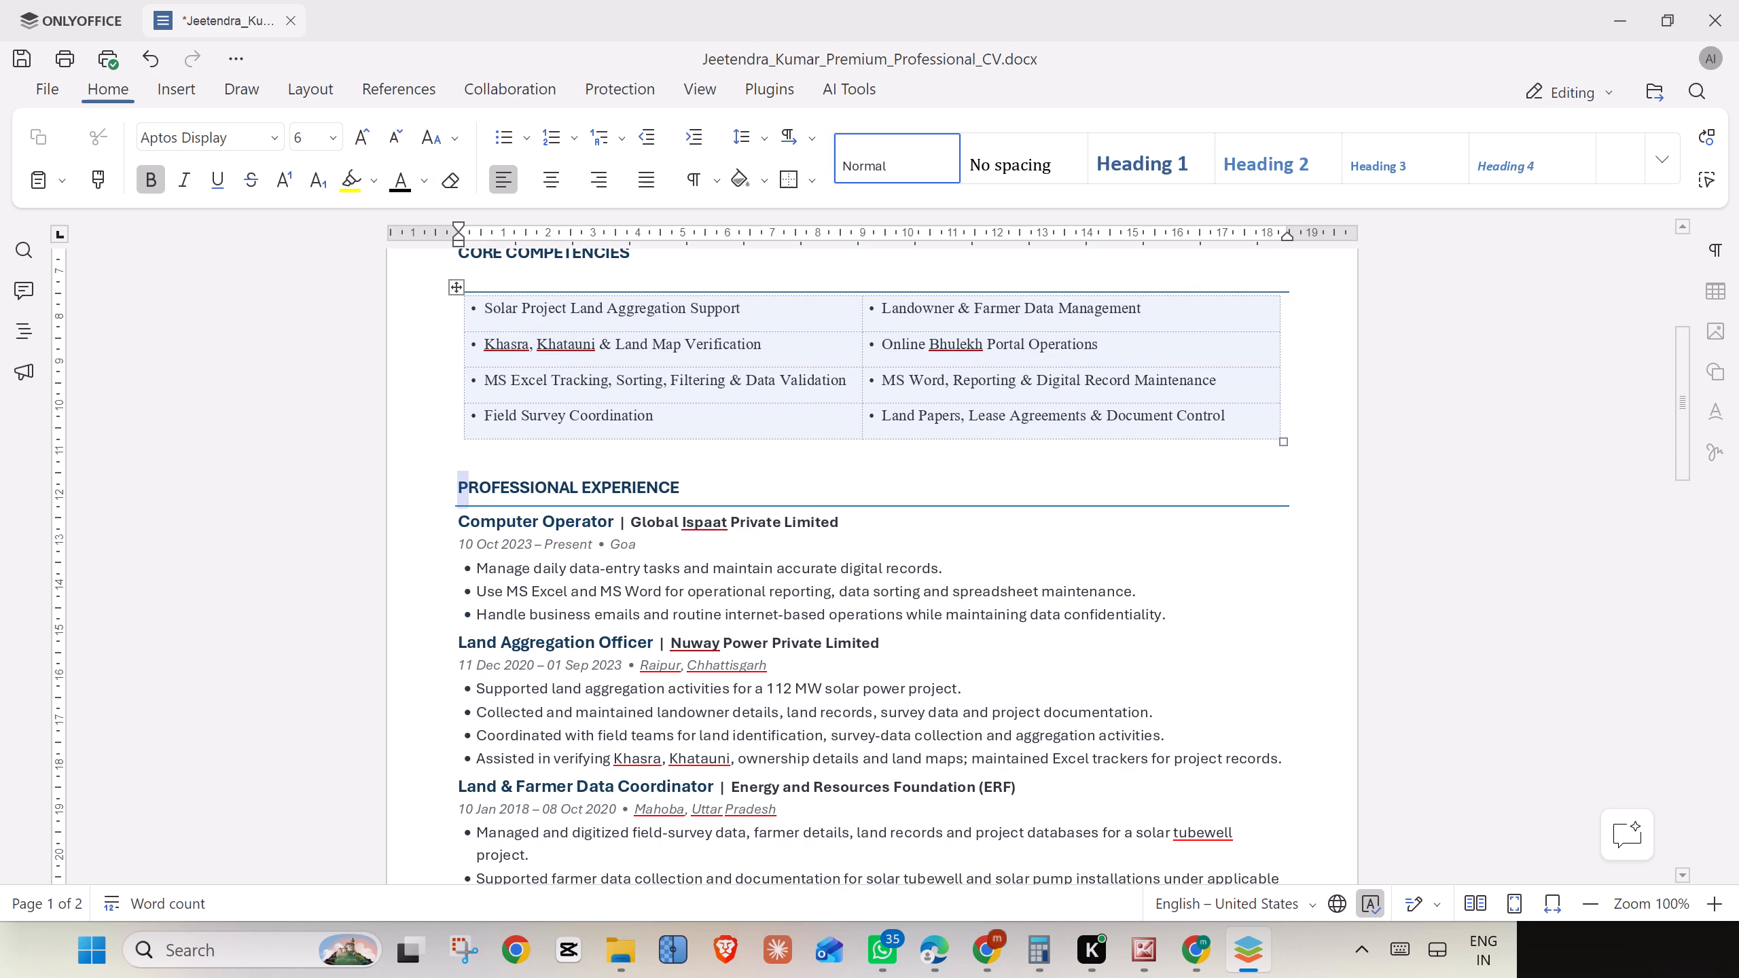
left_click_drag(643, 486, 724, 486)
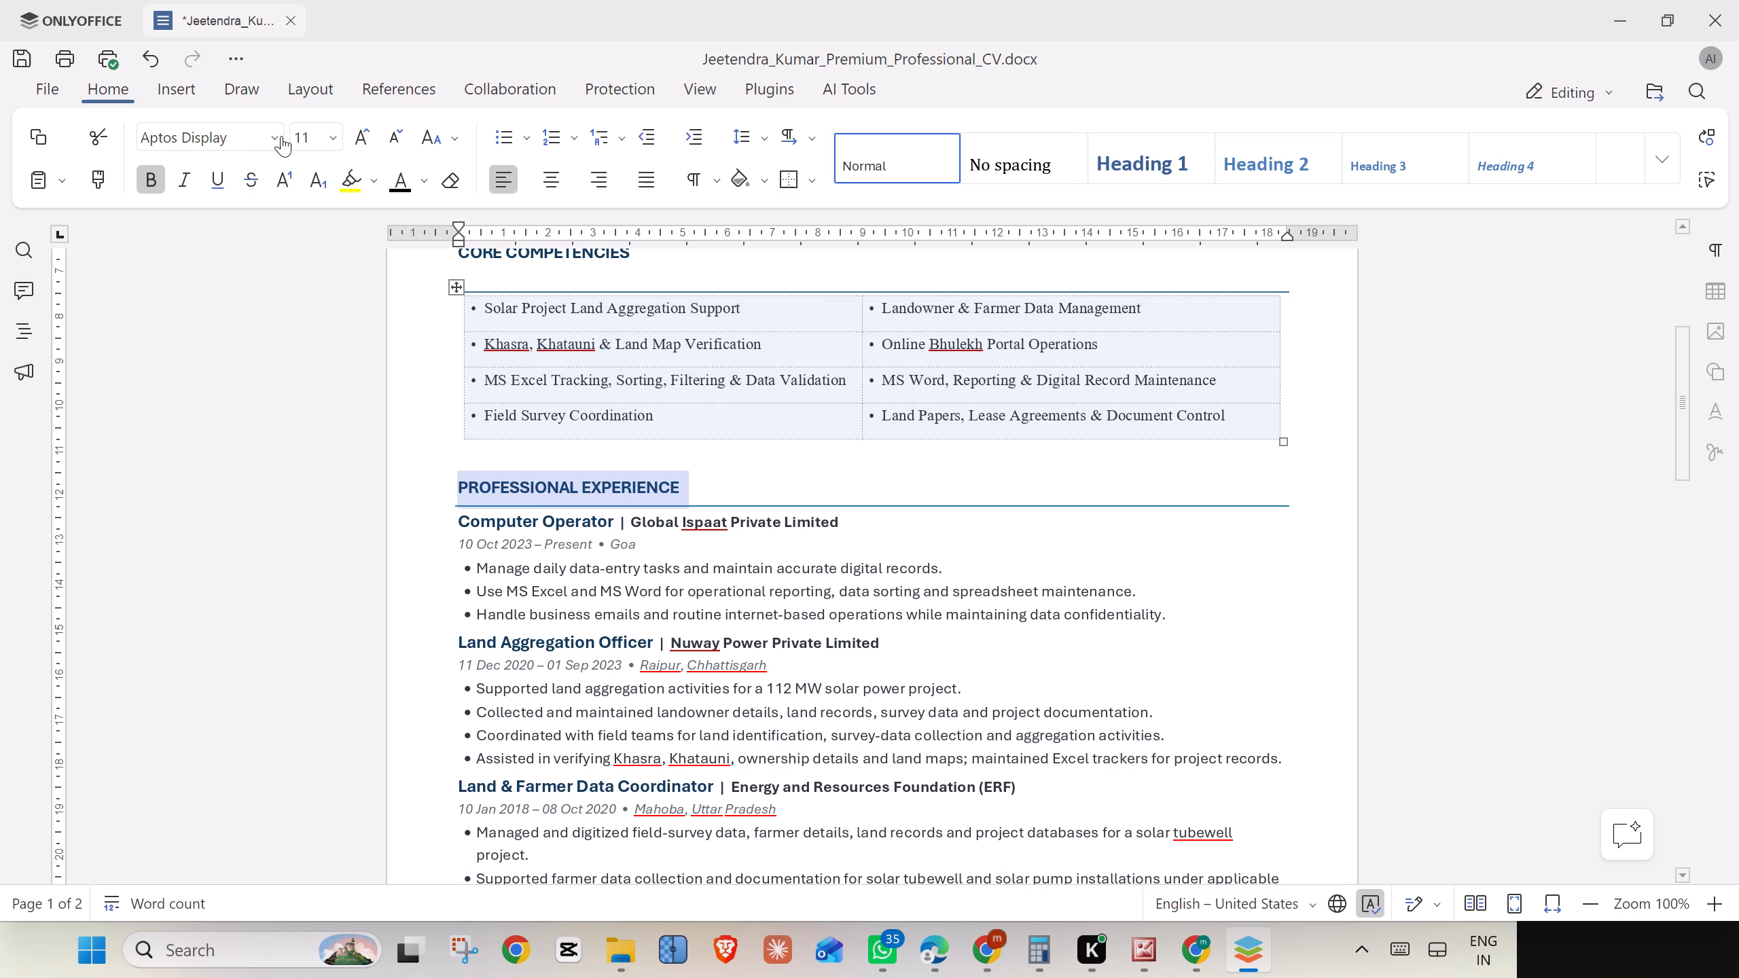
left_click(277, 139)
left_click(246, 166)
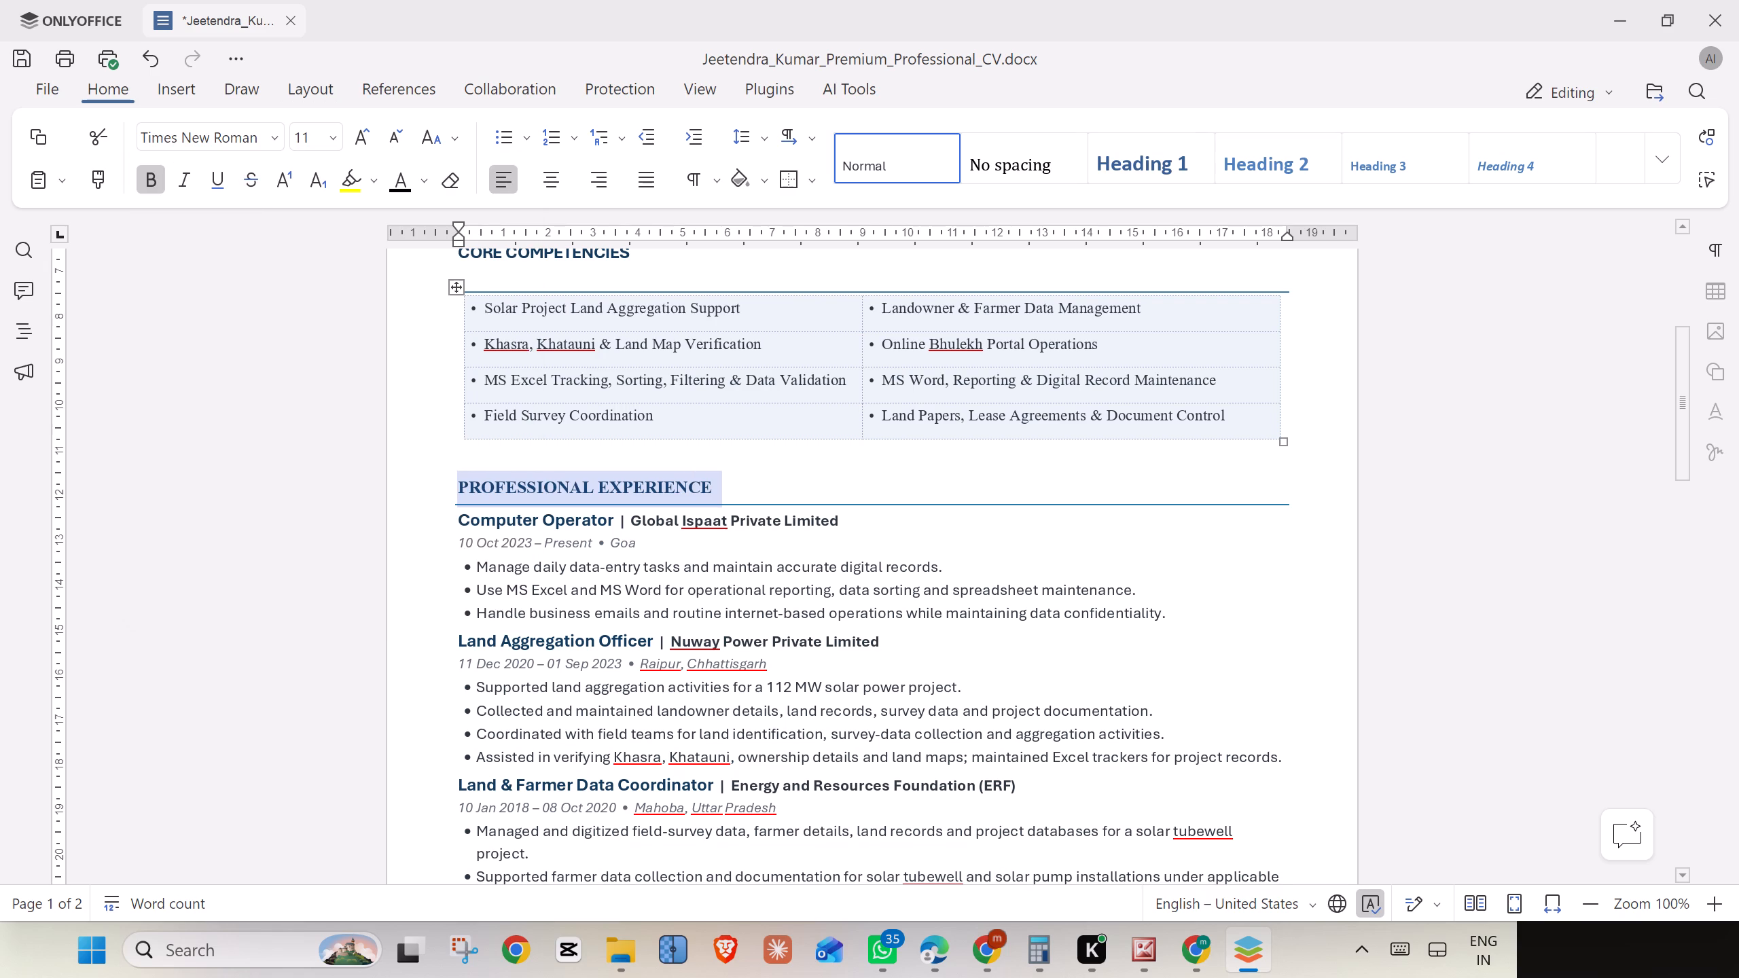
left_click(919, 551)
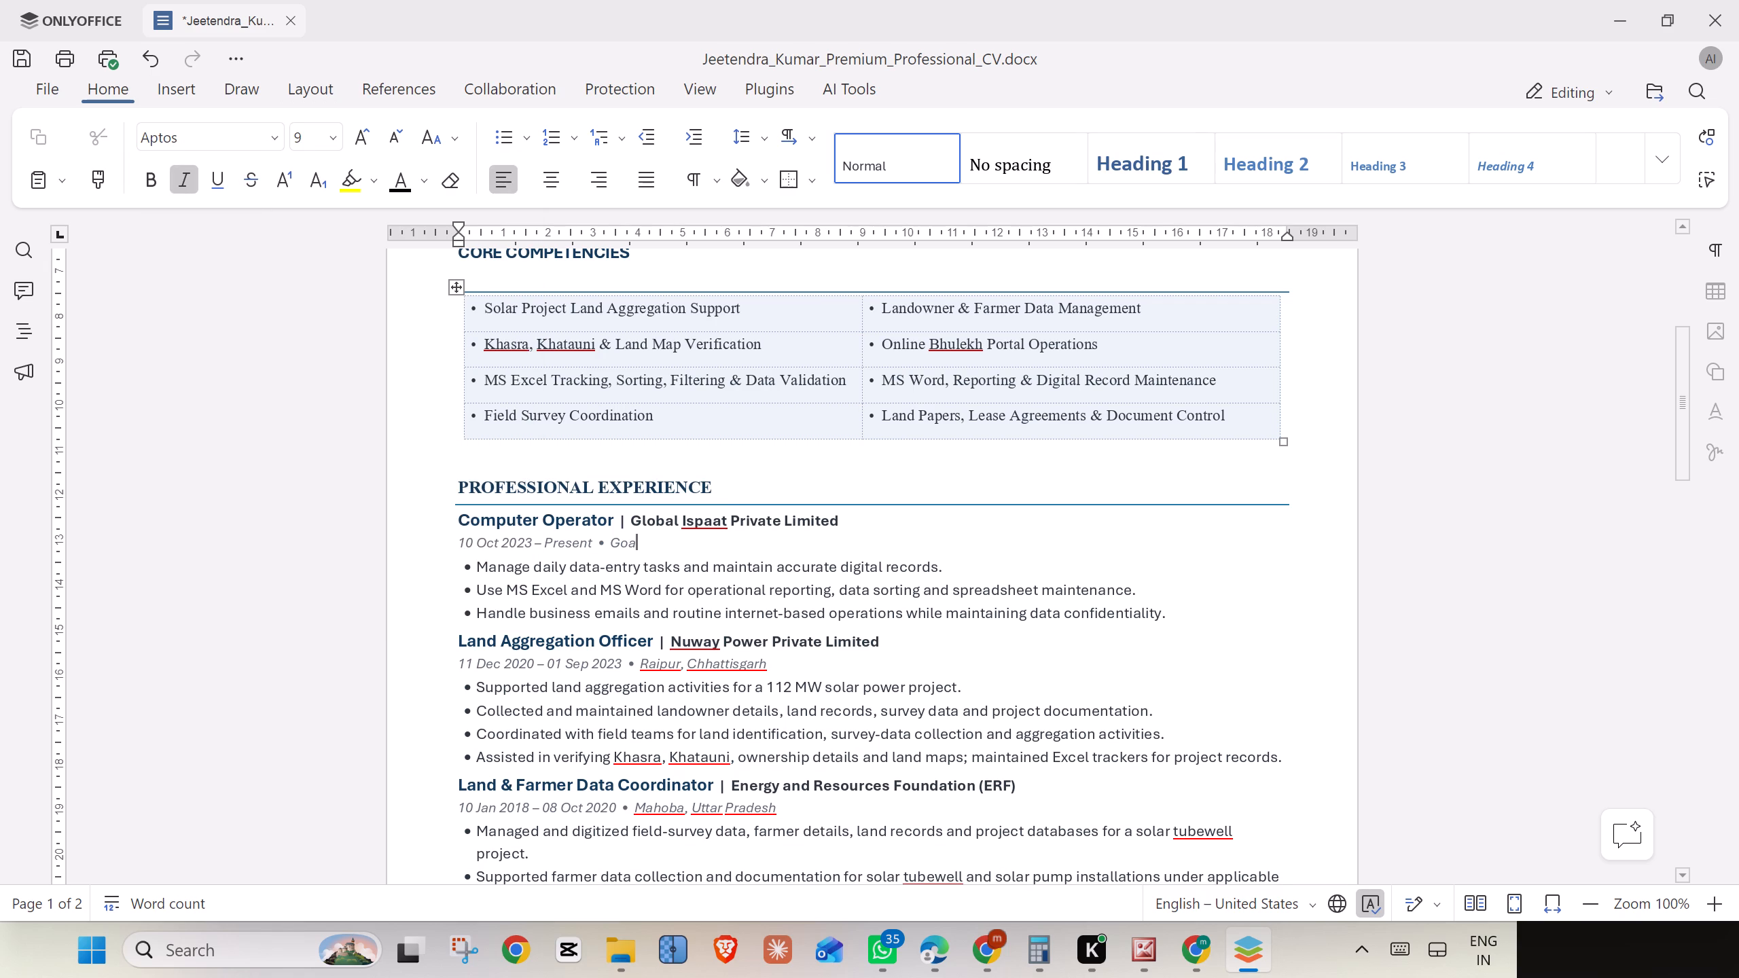
Insert a blank line between the Professional Experience heading and the Computer Operator entry, and reduce its font size to 8.
left_click(455, 521)
key("Return")
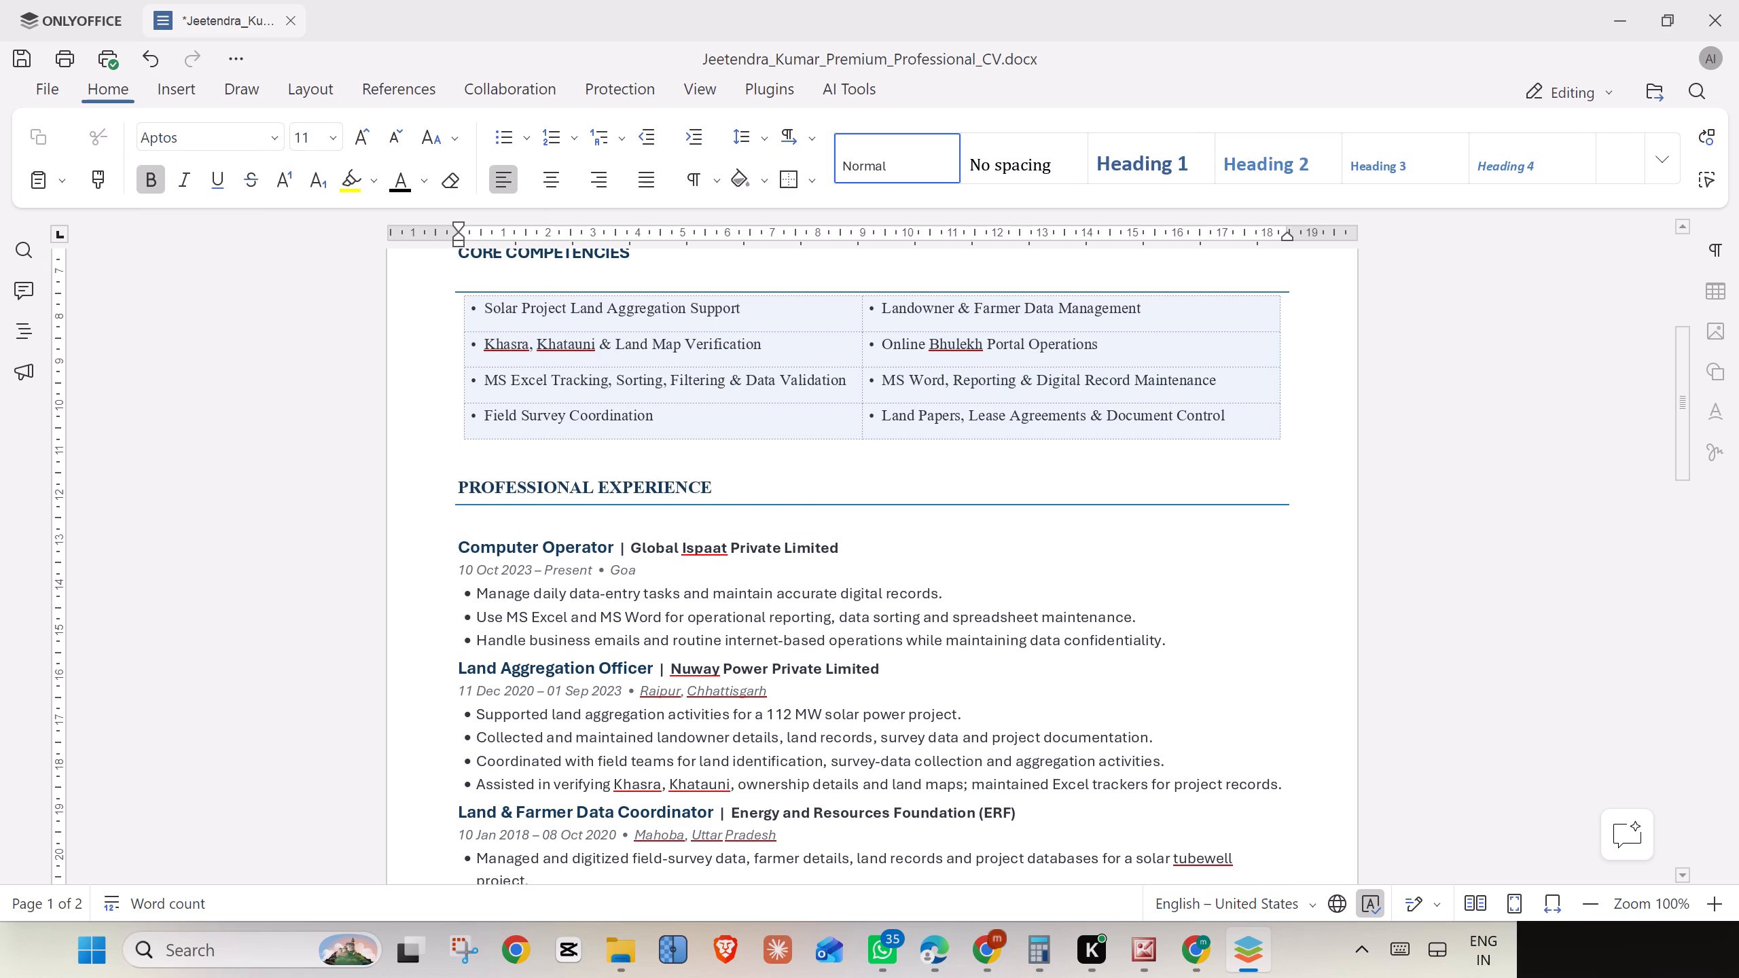
left_click(467, 522)
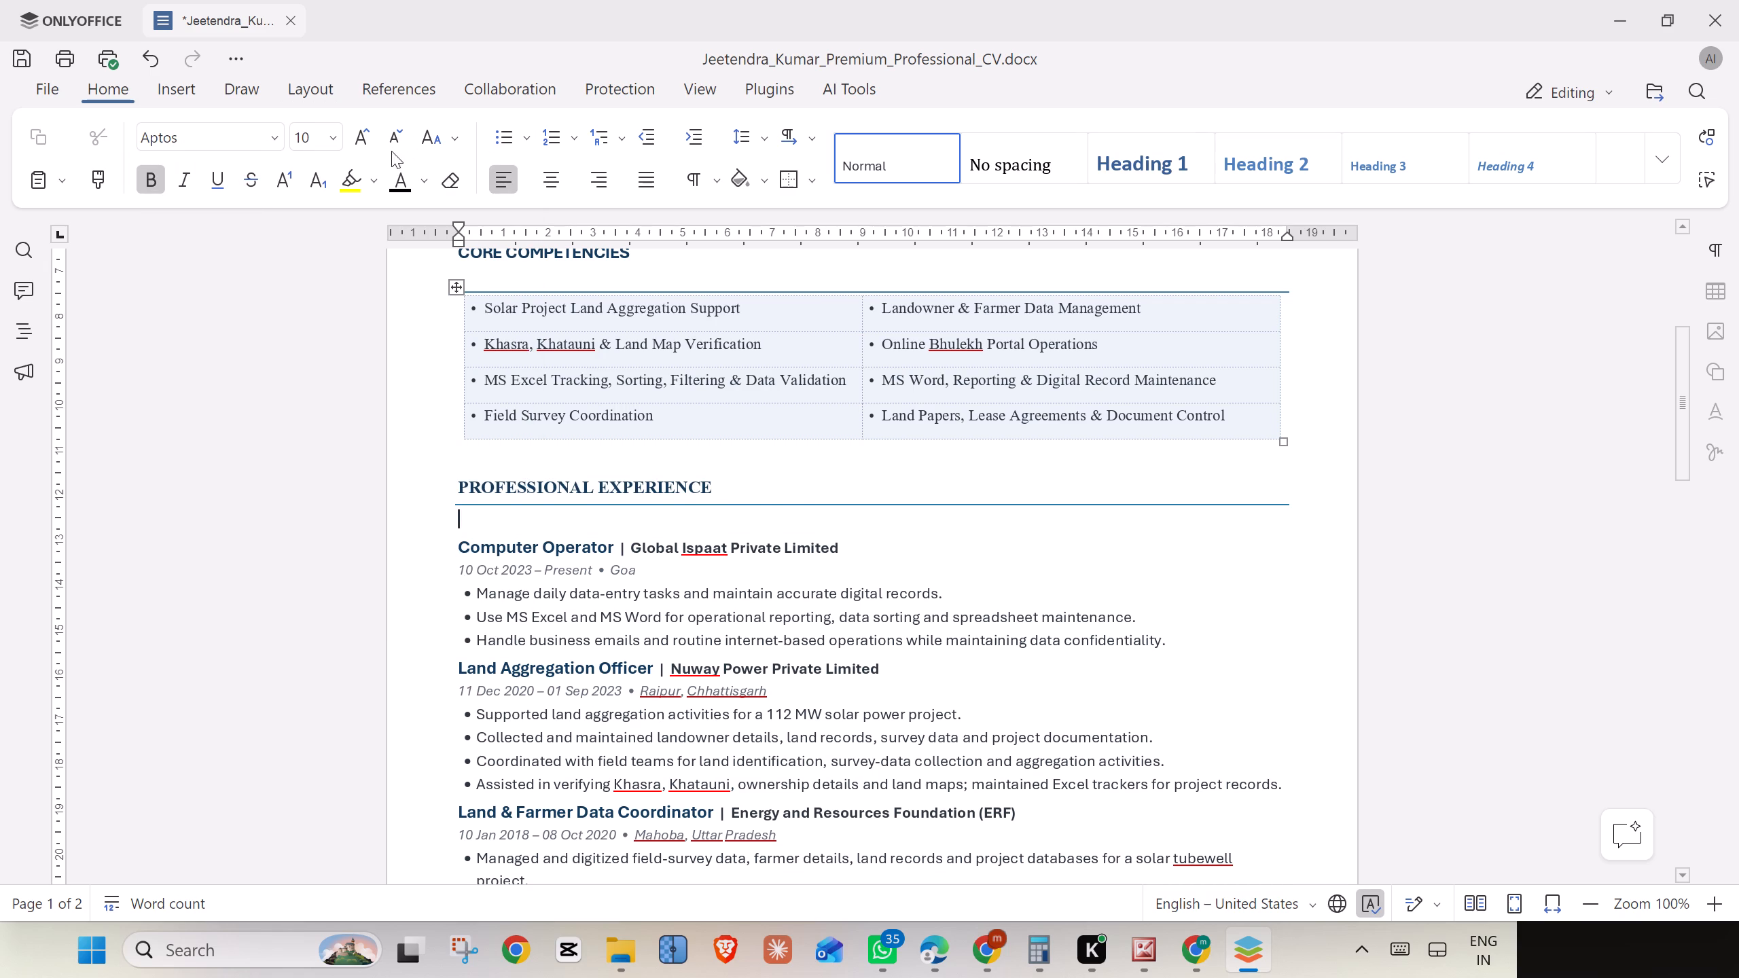
double_click(395, 142)
Change the font of all three job entries under Professional Experience, including their bullet points, to Times New Roman.
scroll(669, 518, "down", 1)
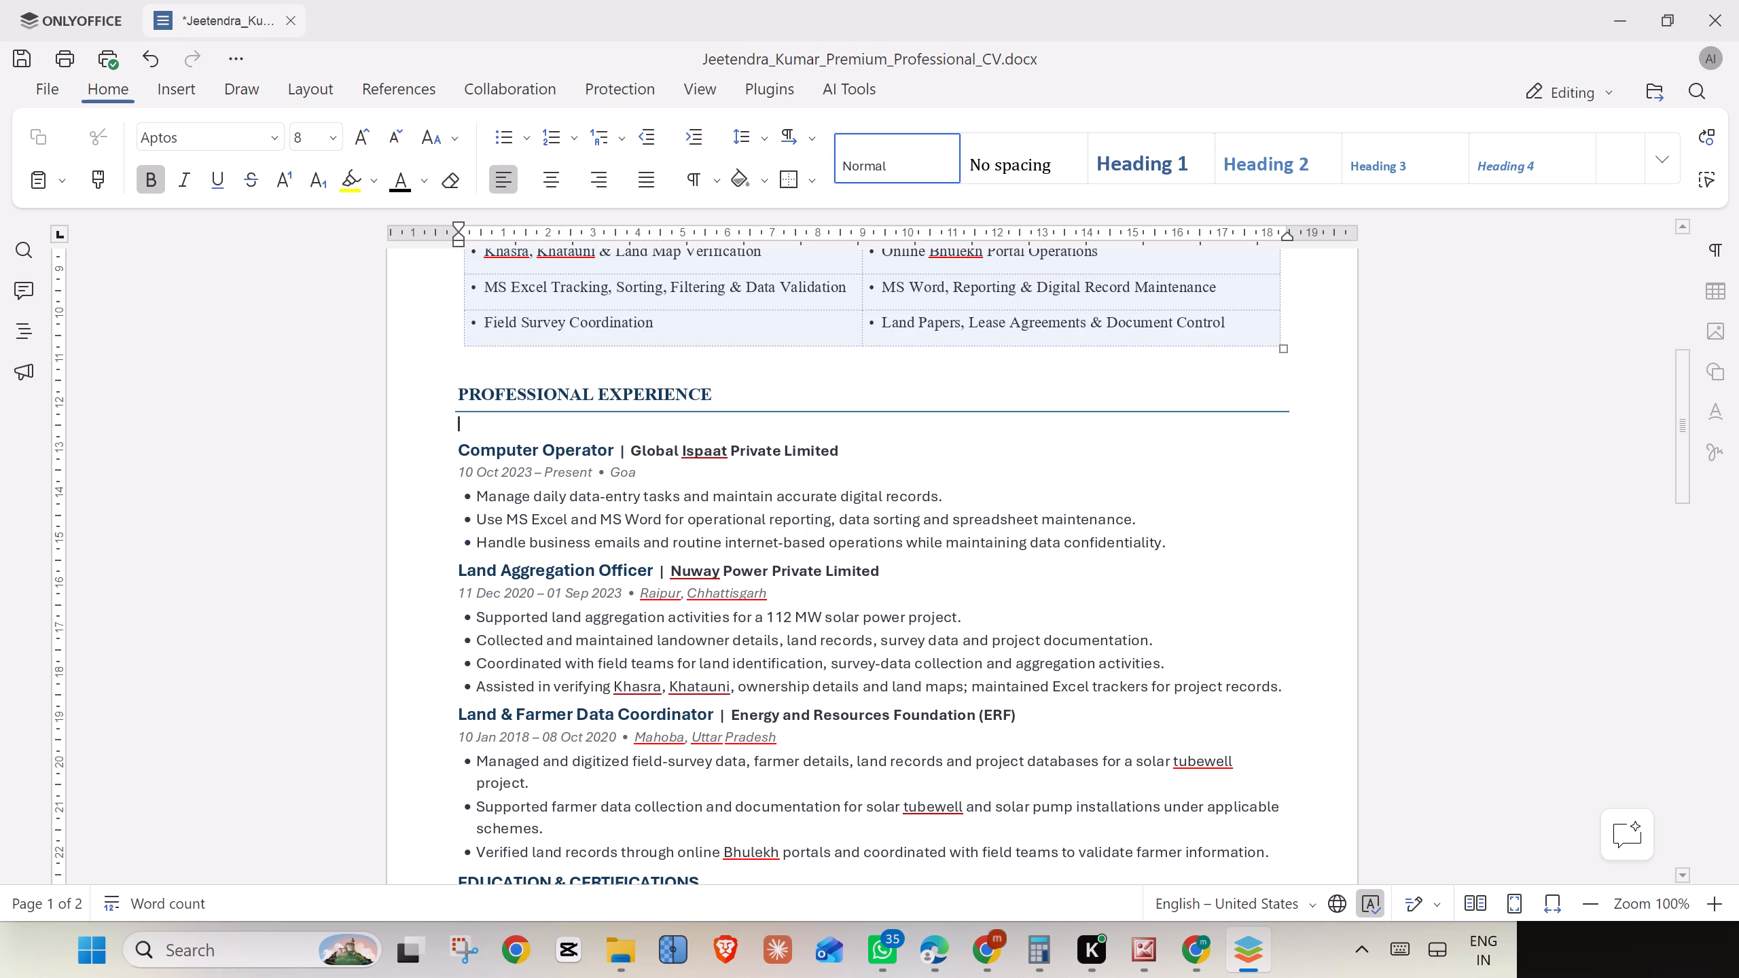
left_click_drag(447, 450, 914, 550)
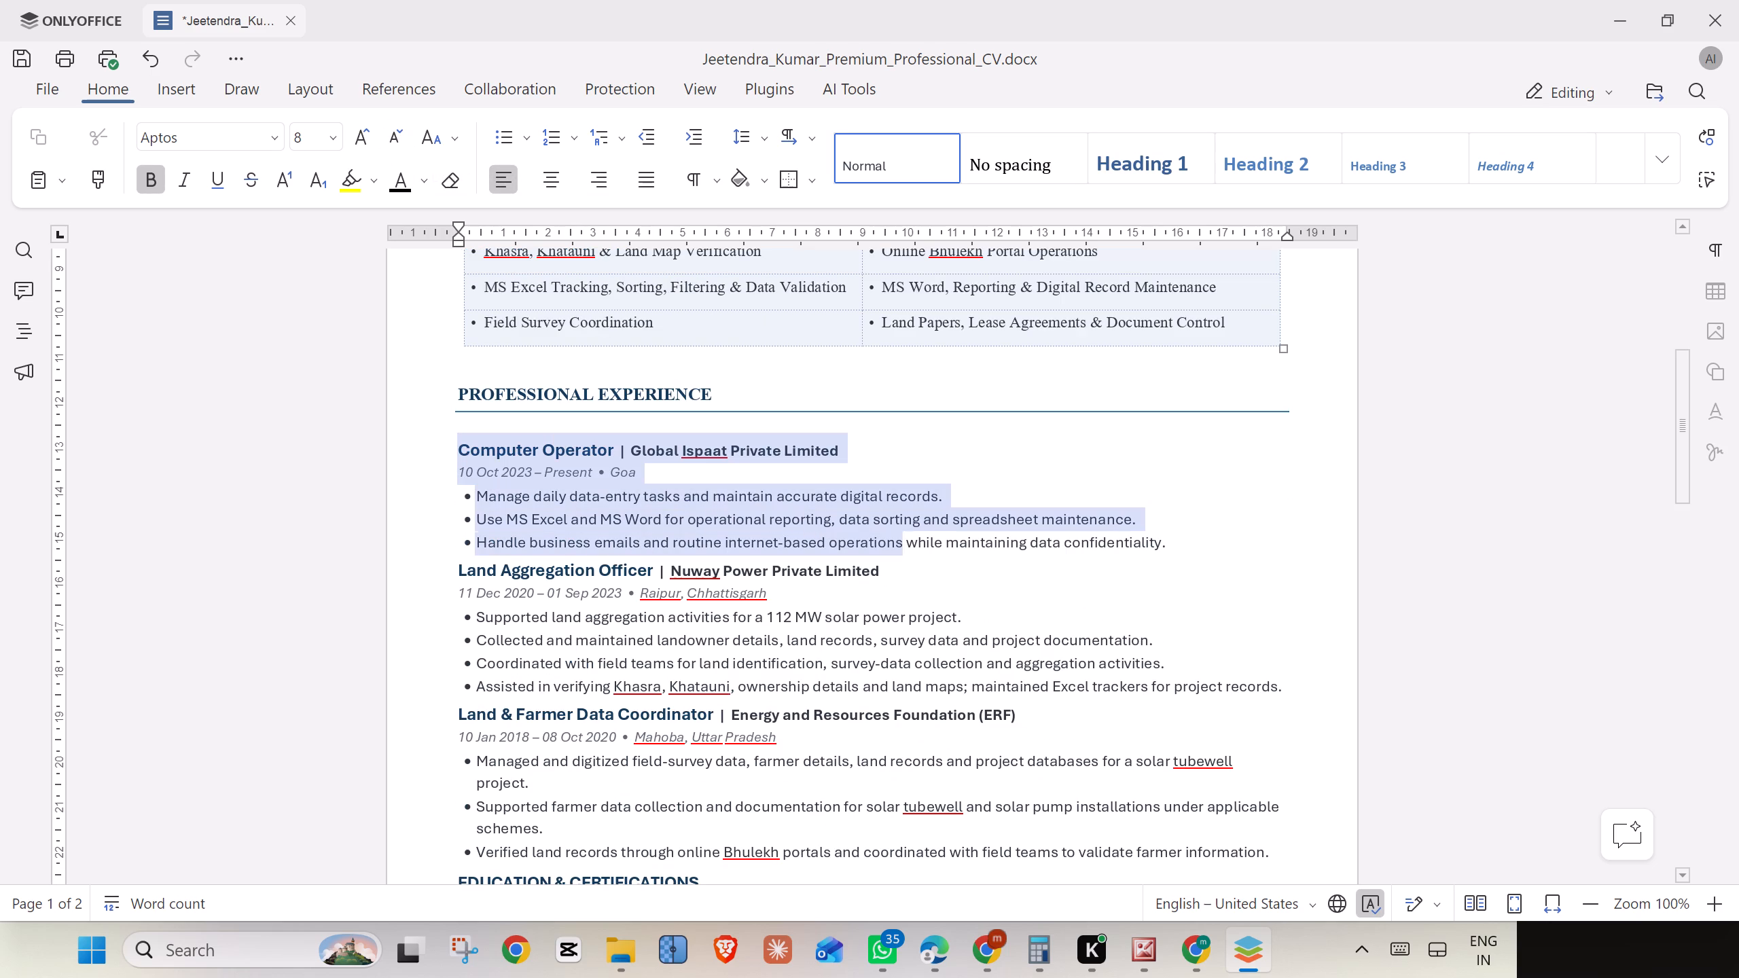
left_click_drag(914, 550, 1208, 758)
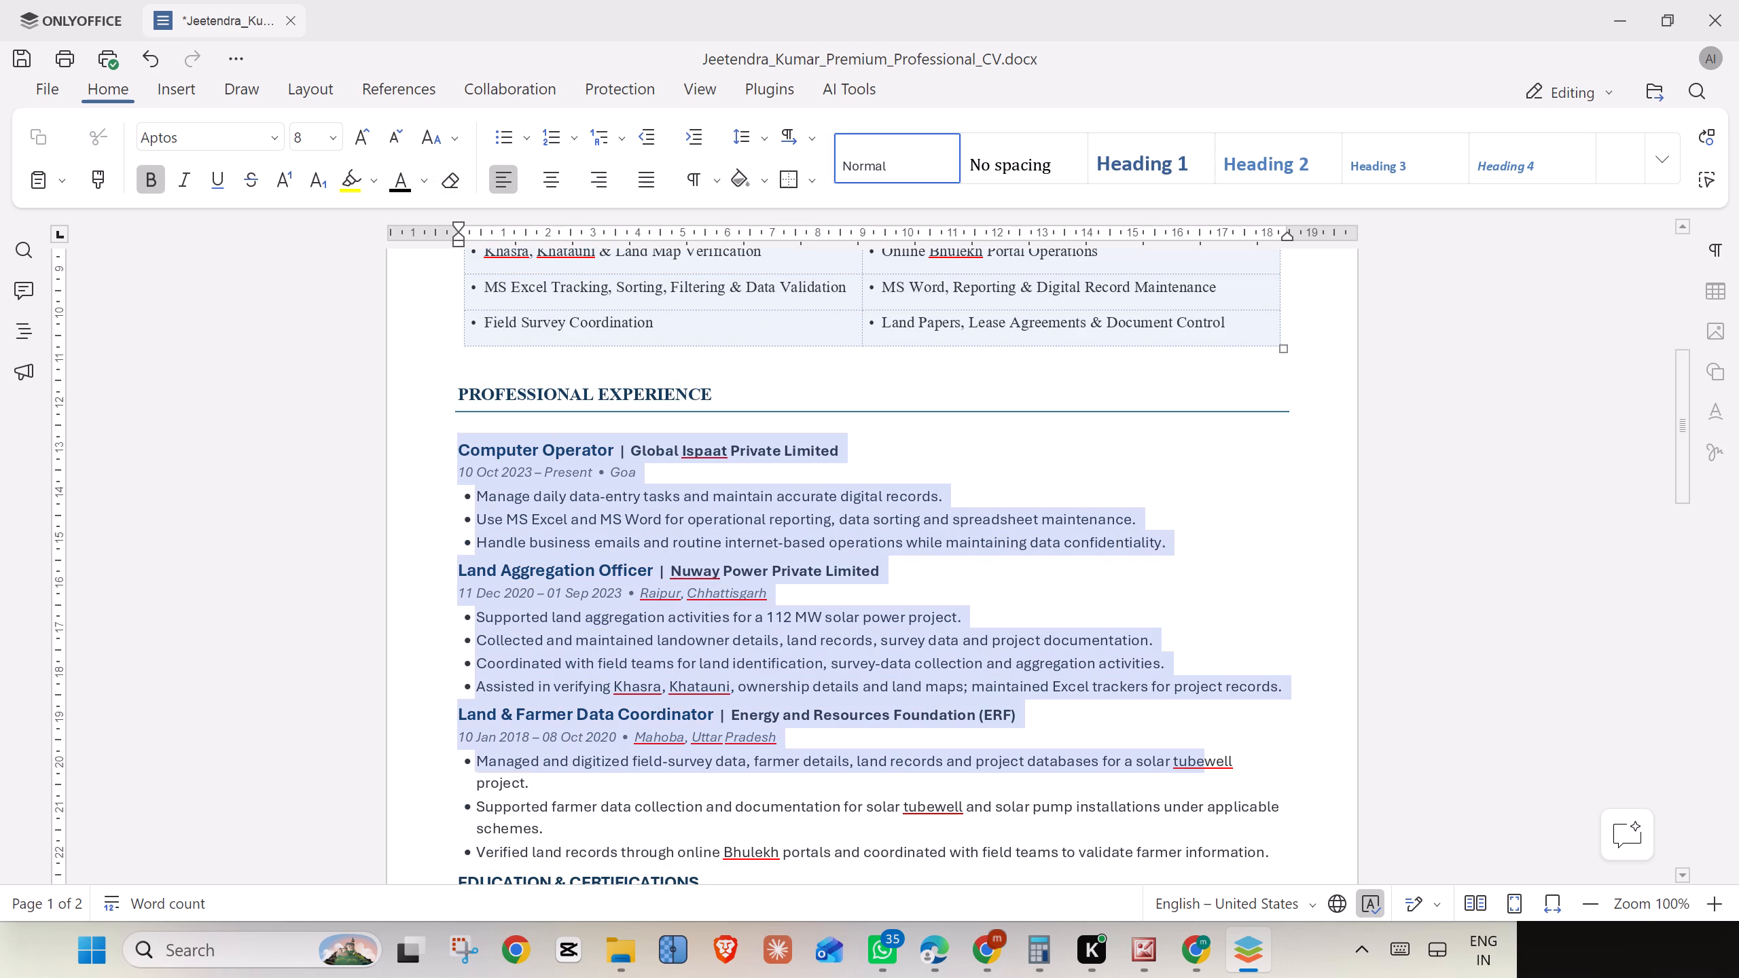
left_click_drag(1208, 758, 1208, 852)
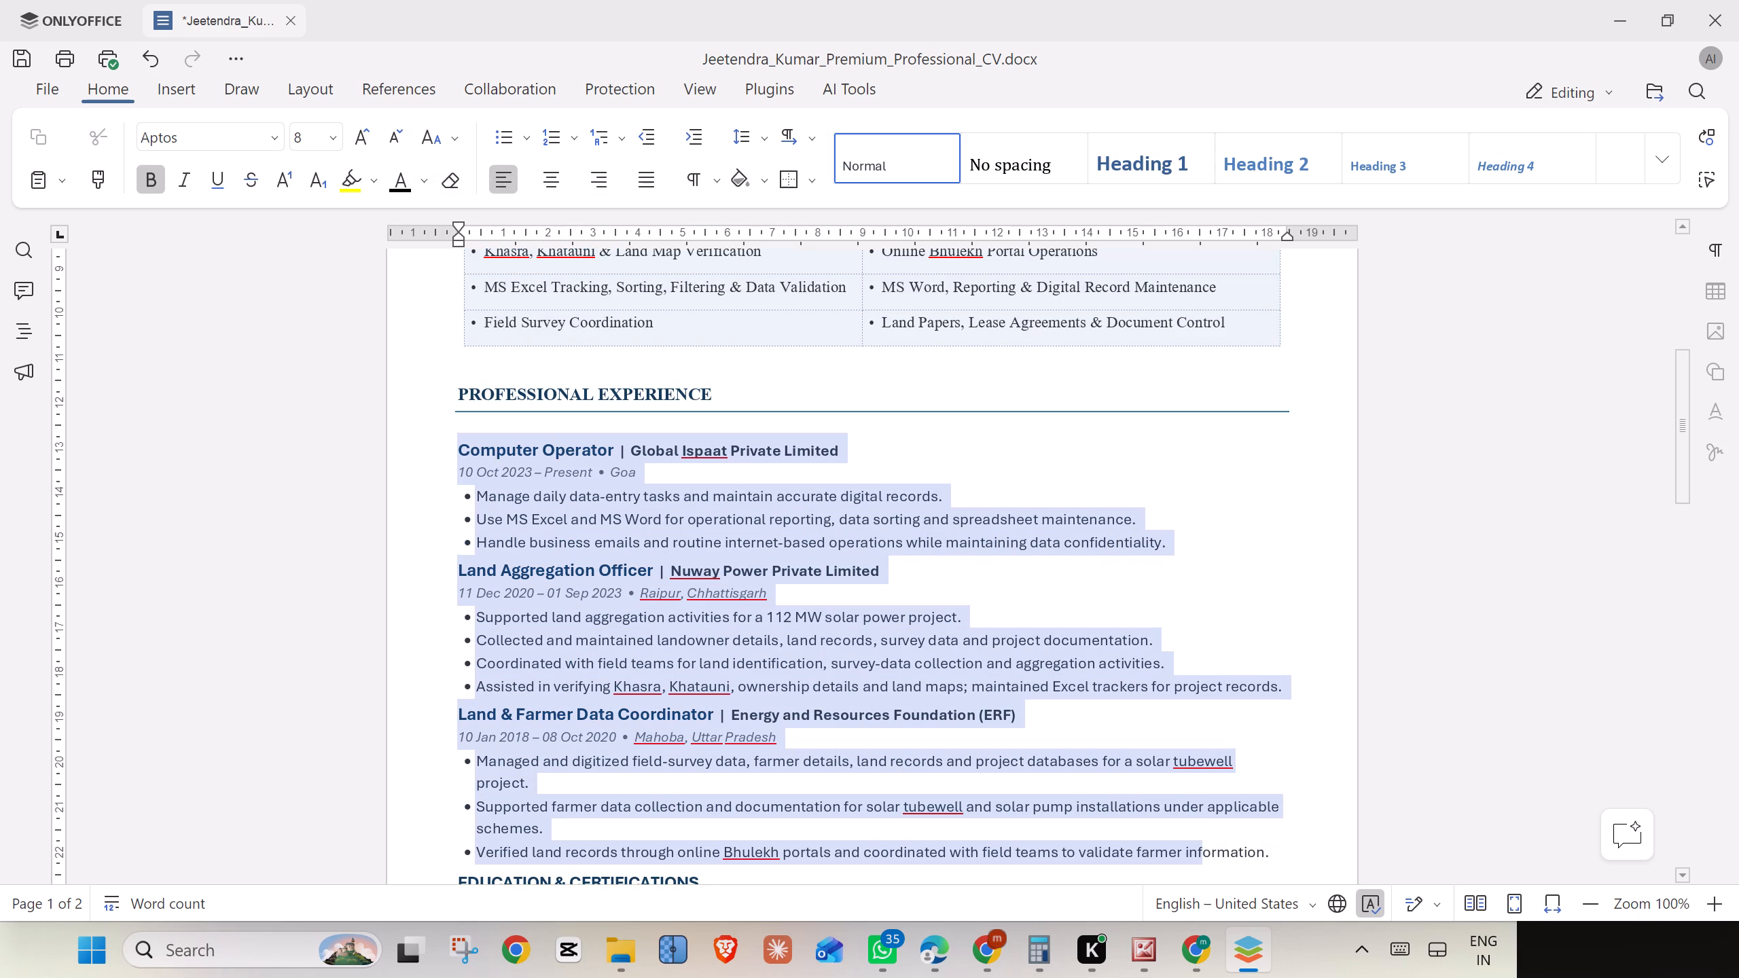
left_click_drag(1208, 852, 1278, 848)
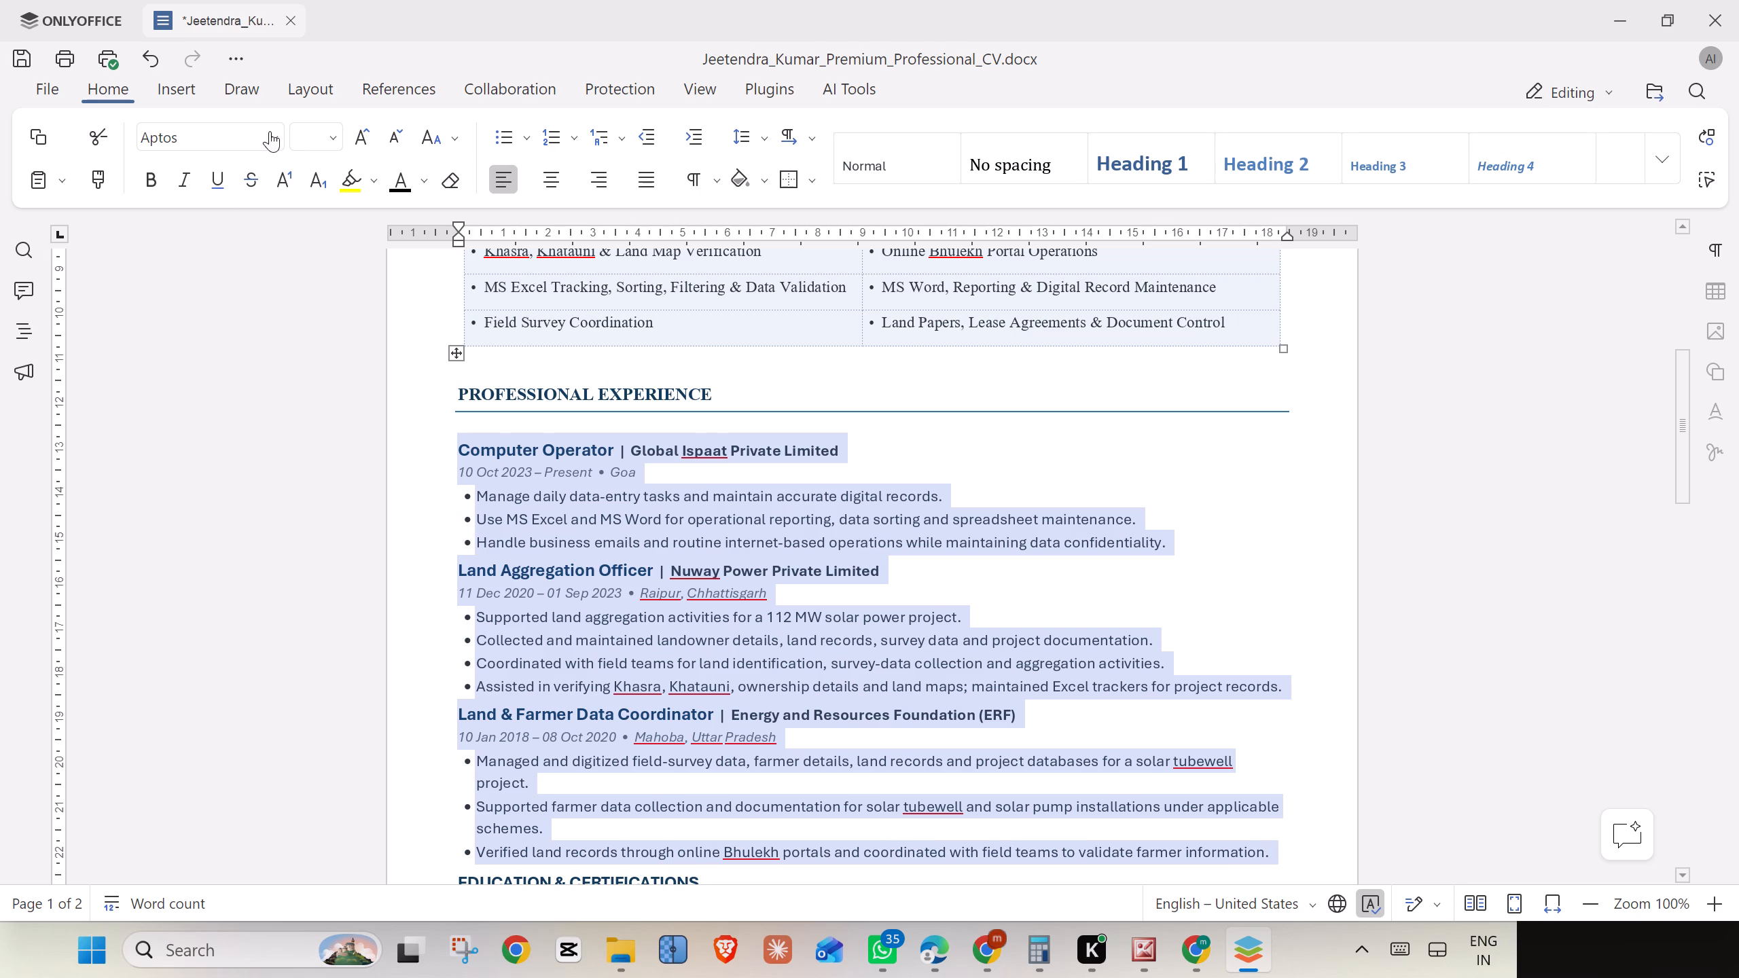
left_click(272, 140)
left_click(217, 179)
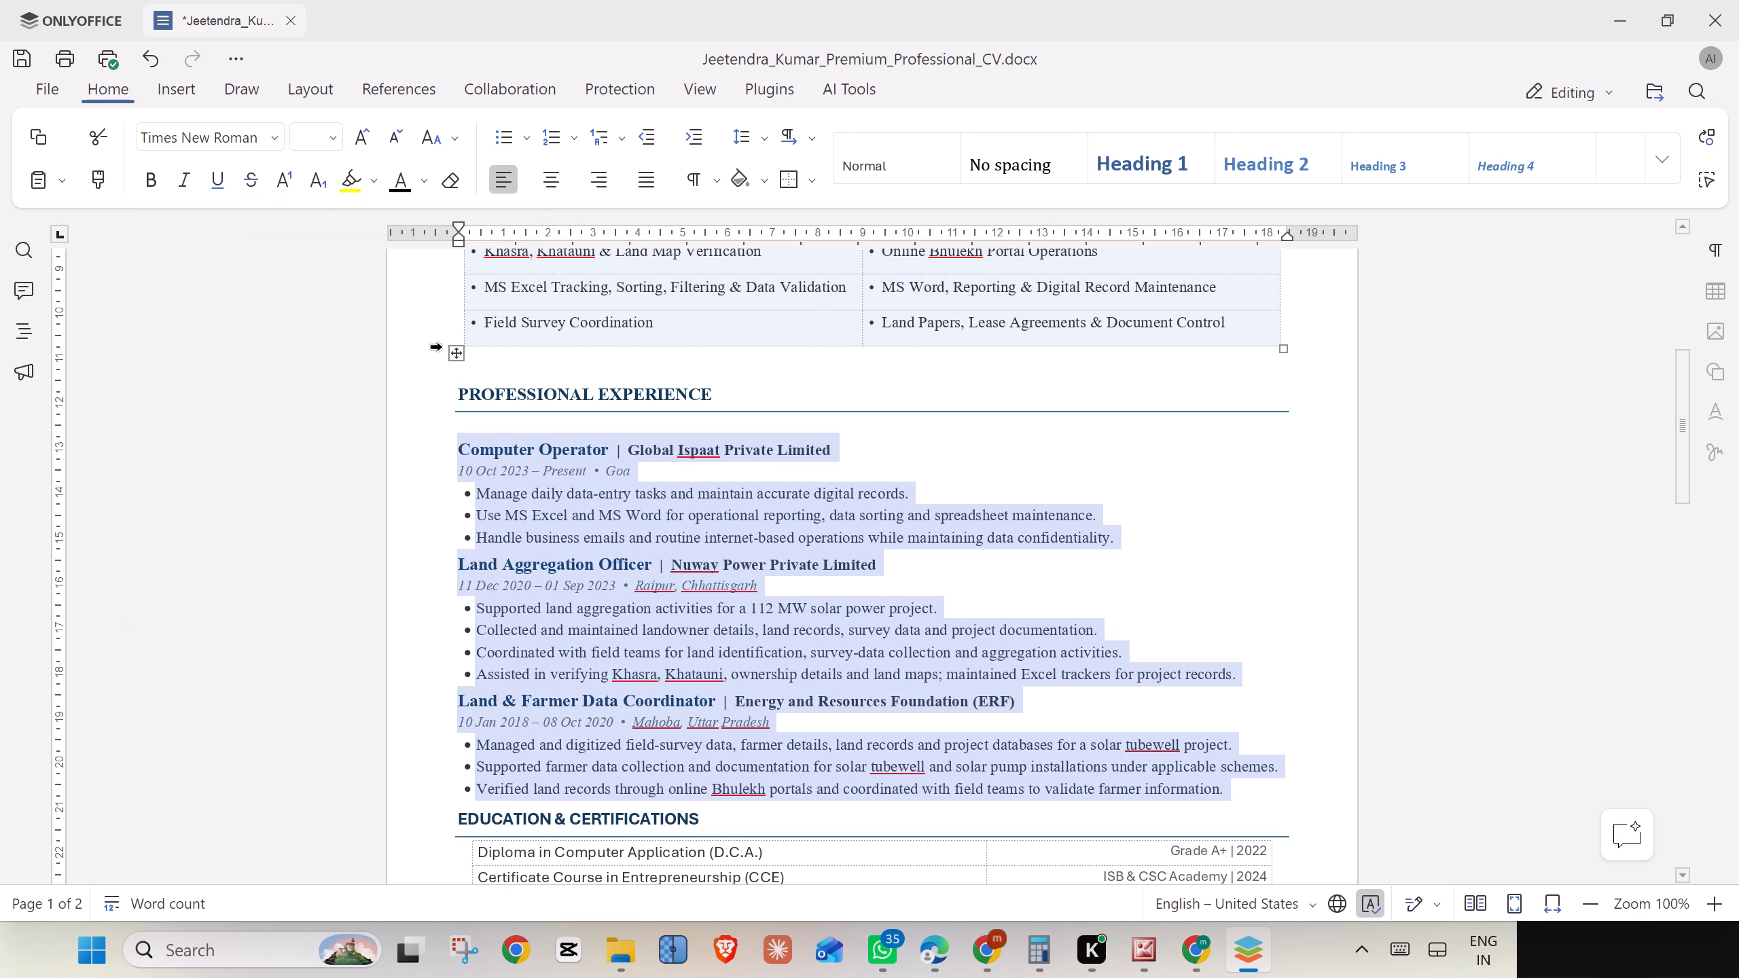
Increase the font size of all three job entries under Professional Experience, including their bullet points, by one increment.
left_click(933, 458)
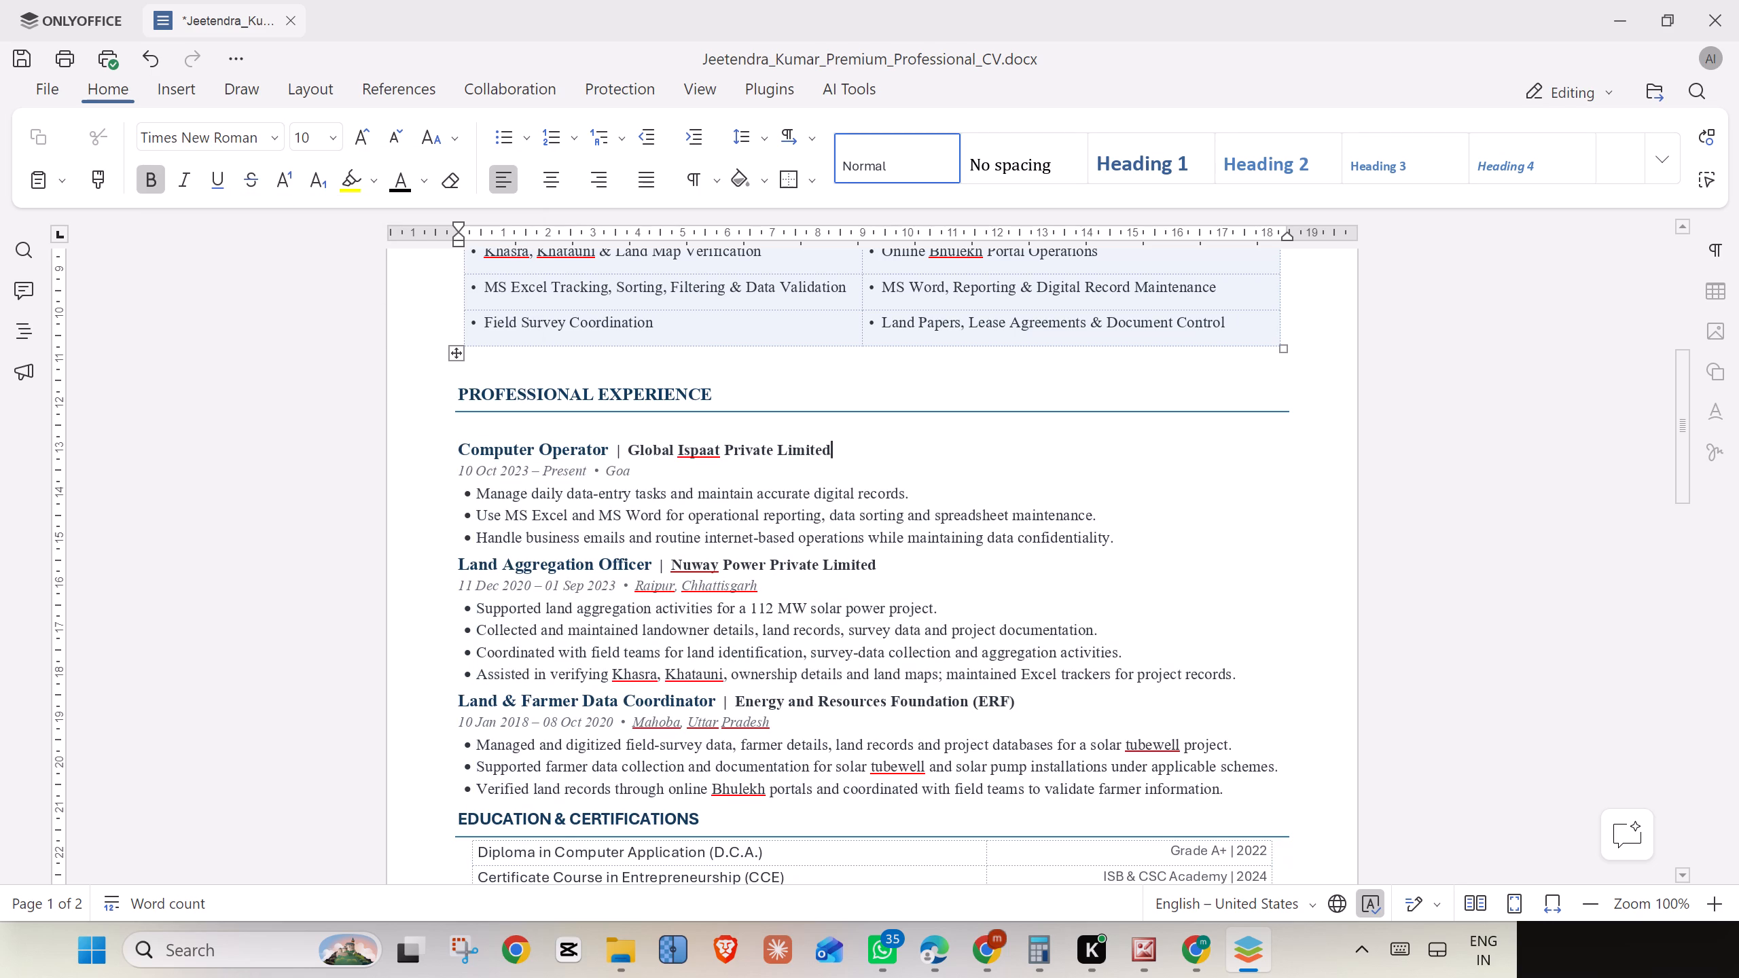
left_click_drag(456, 447, 733, 461)
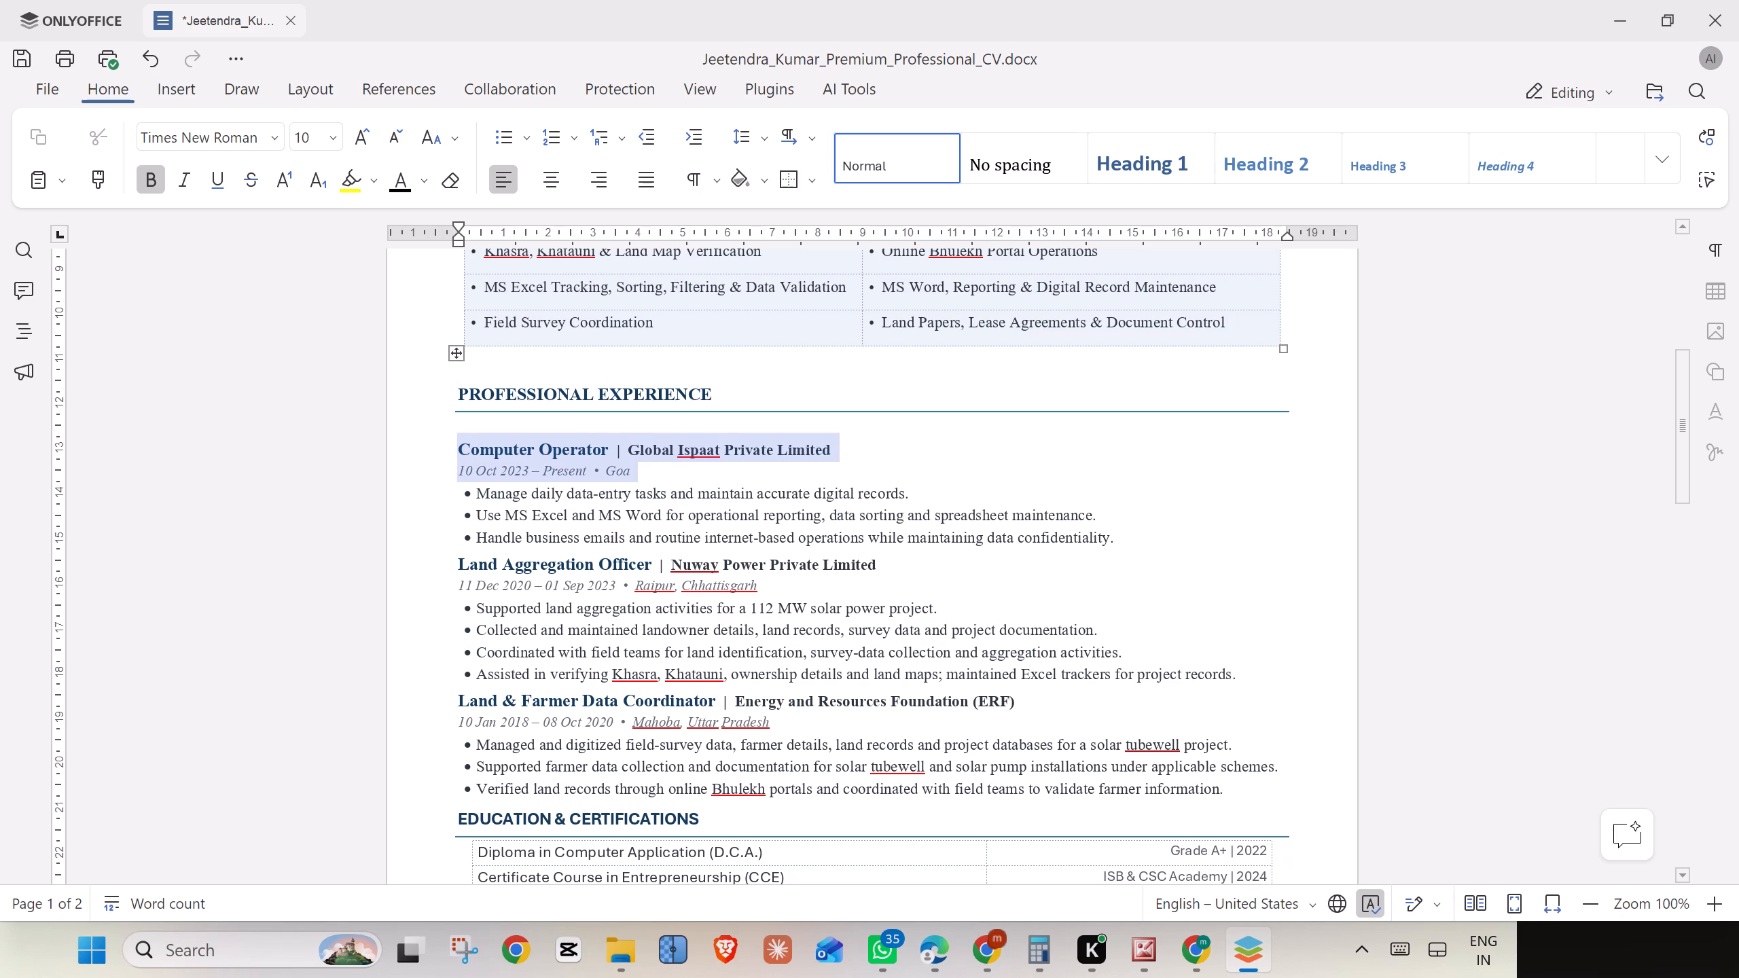
left_click_drag(733, 461, 992, 807)
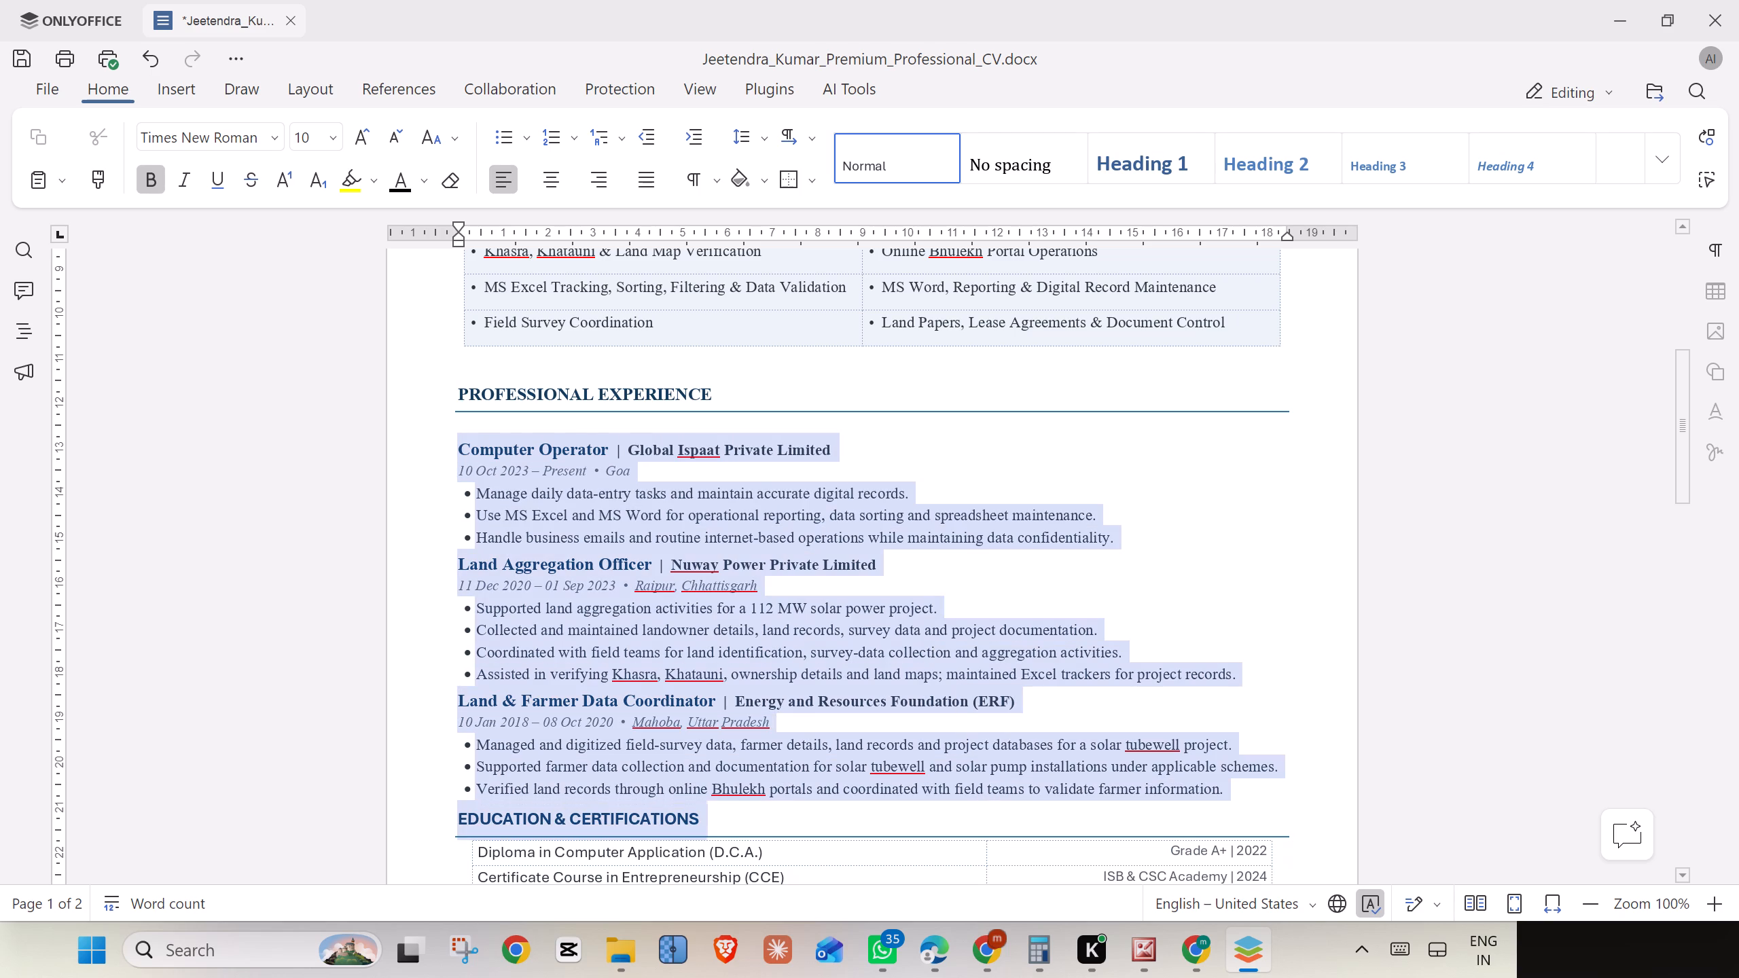
left_click_drag(992, 807, 1242, 793)
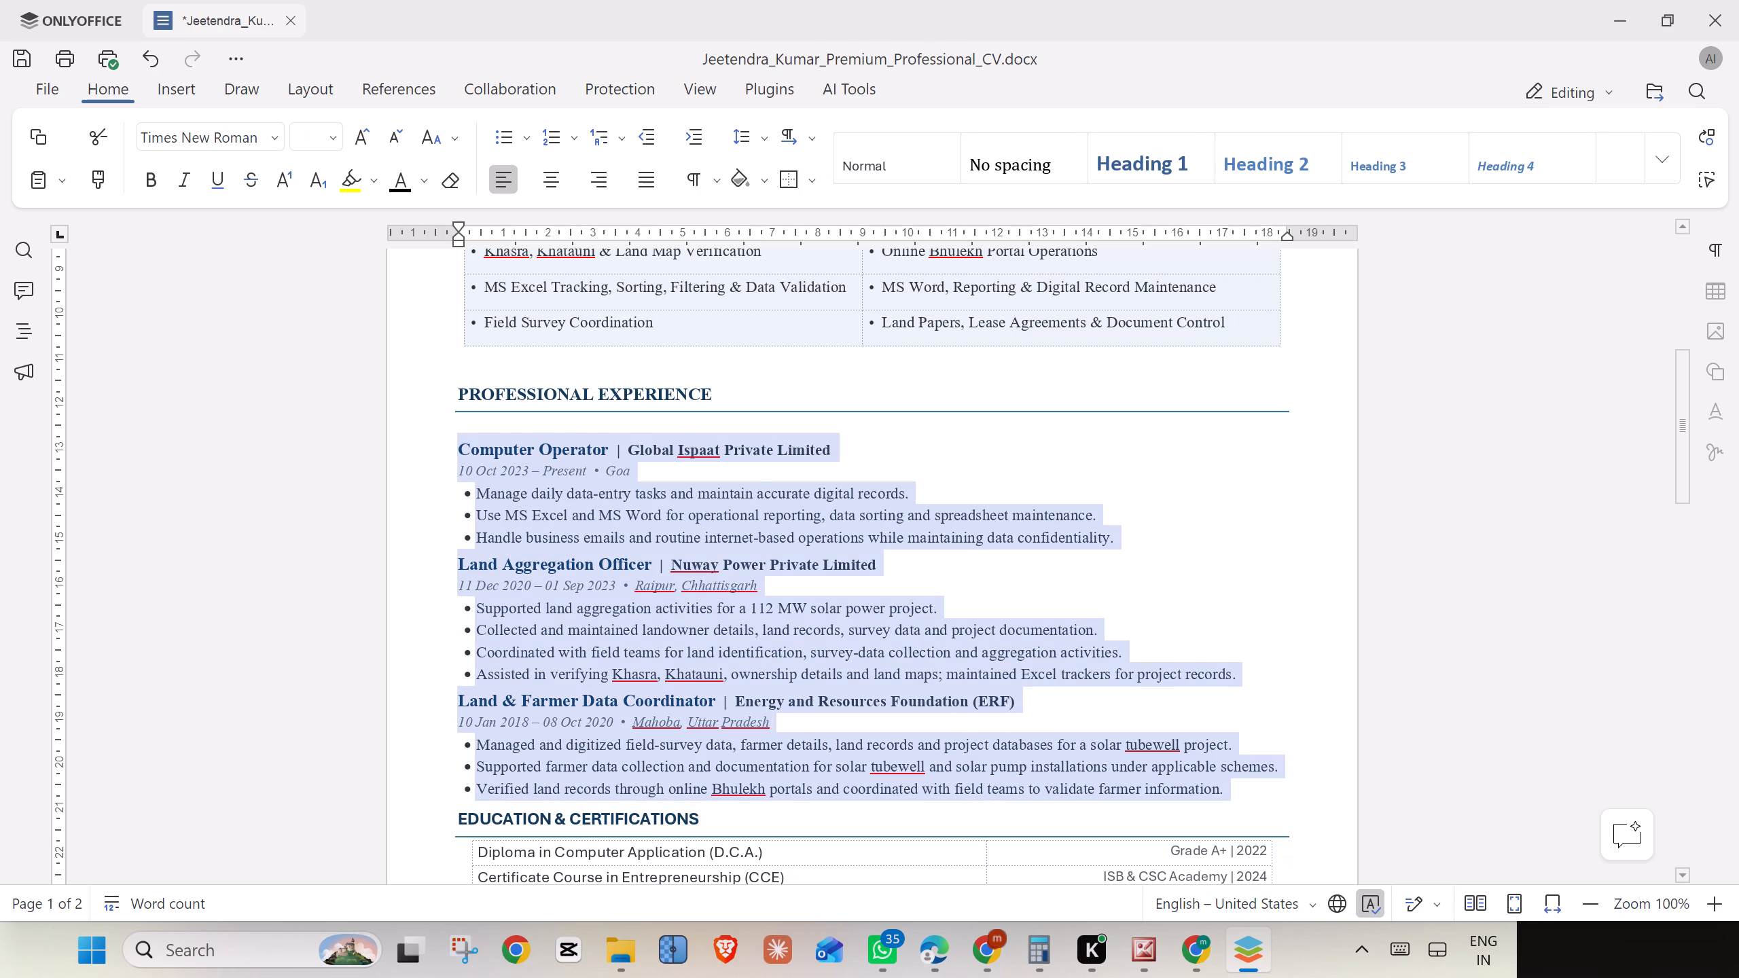
left_click(364, 147)
left_click(1114, 443)
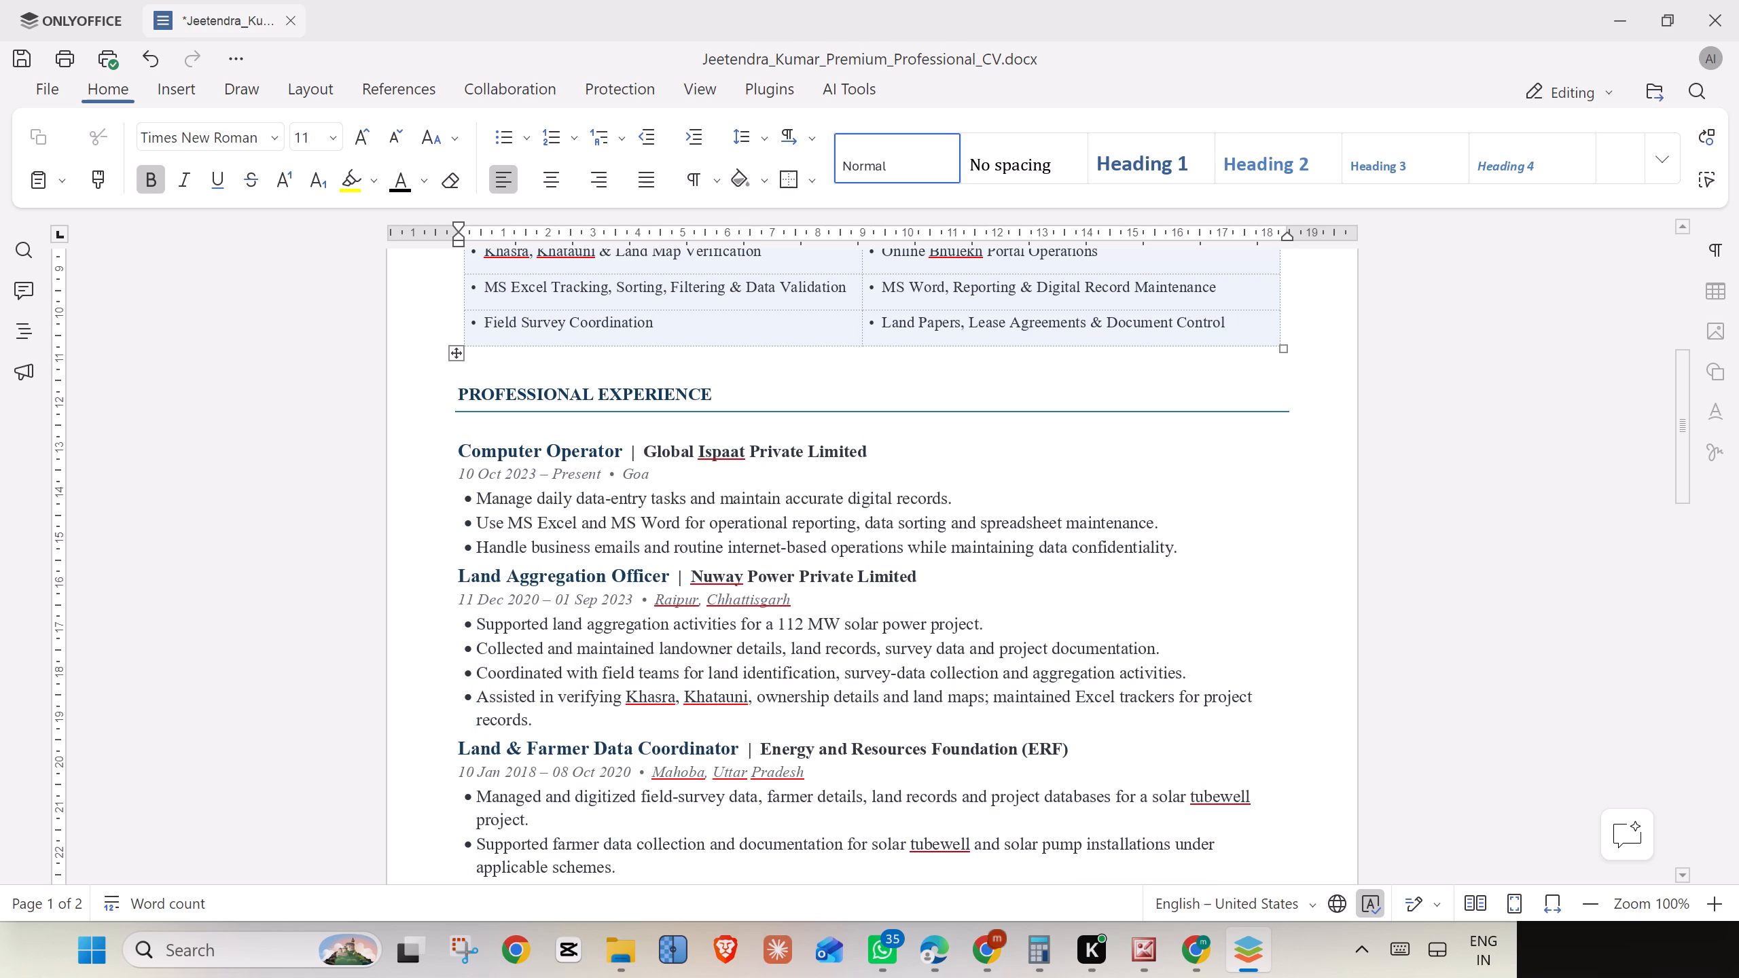
Insert a blank line above the Land Aggregation Officer entry to separate it from the Computer Operator bullets.
scroll(1073, 509, "down", 2)
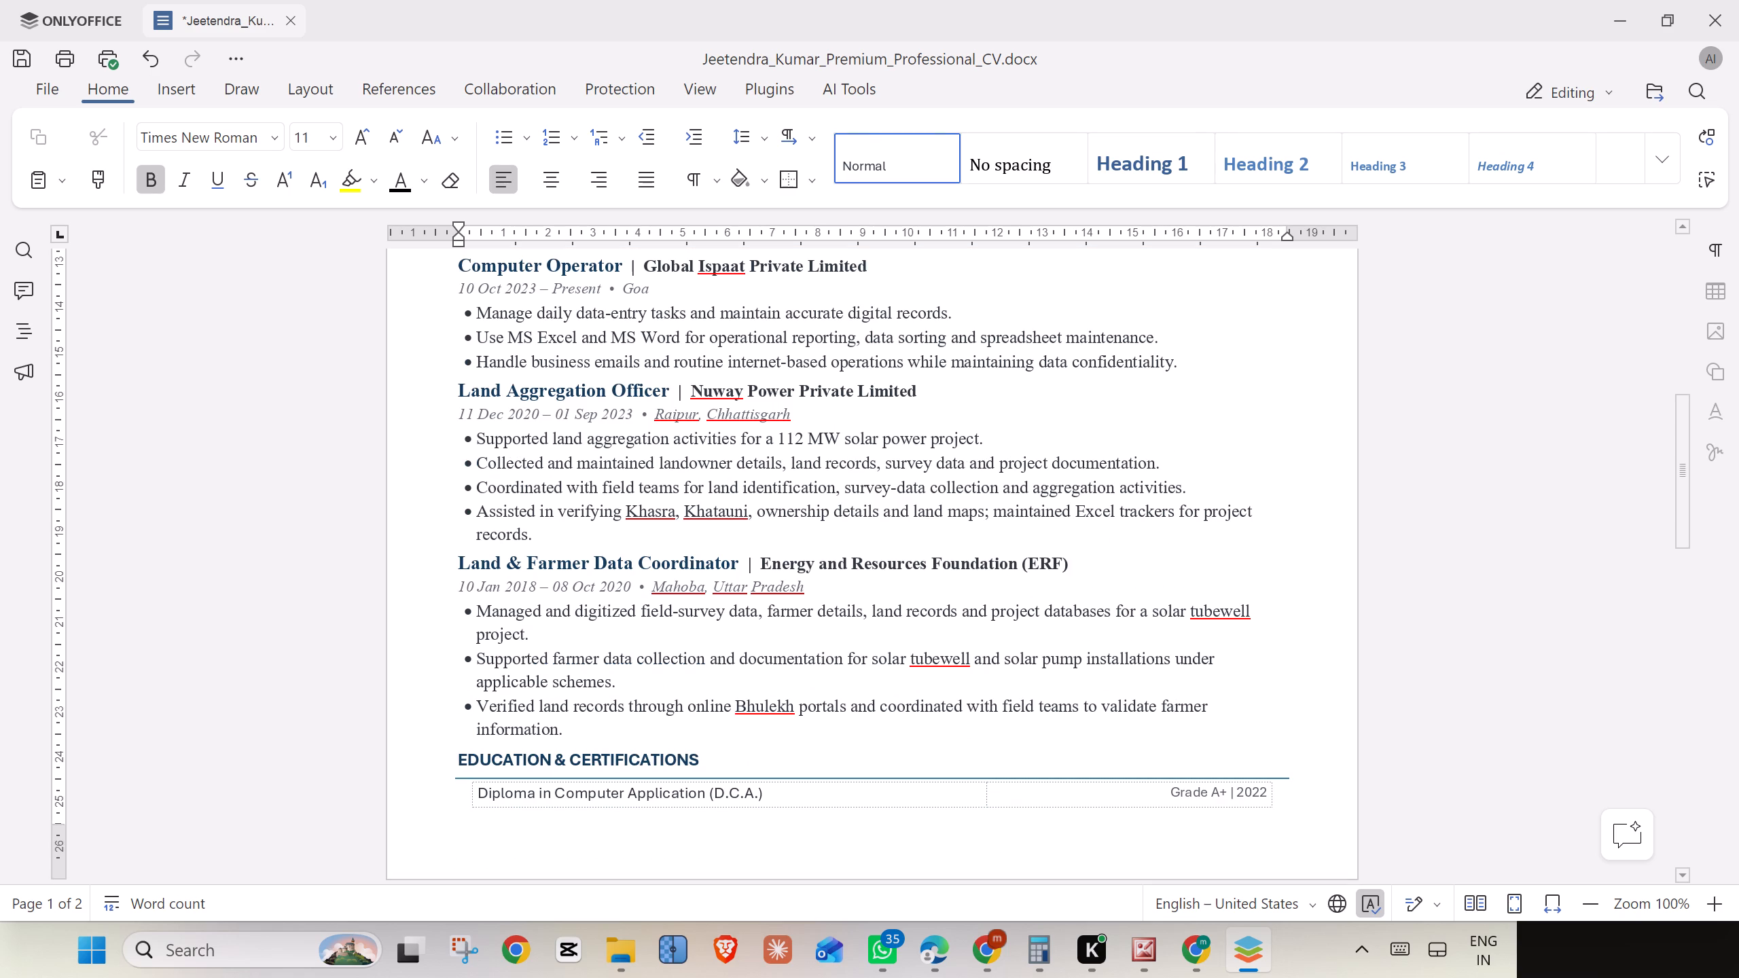
scroll(714, 354, "up", 1)
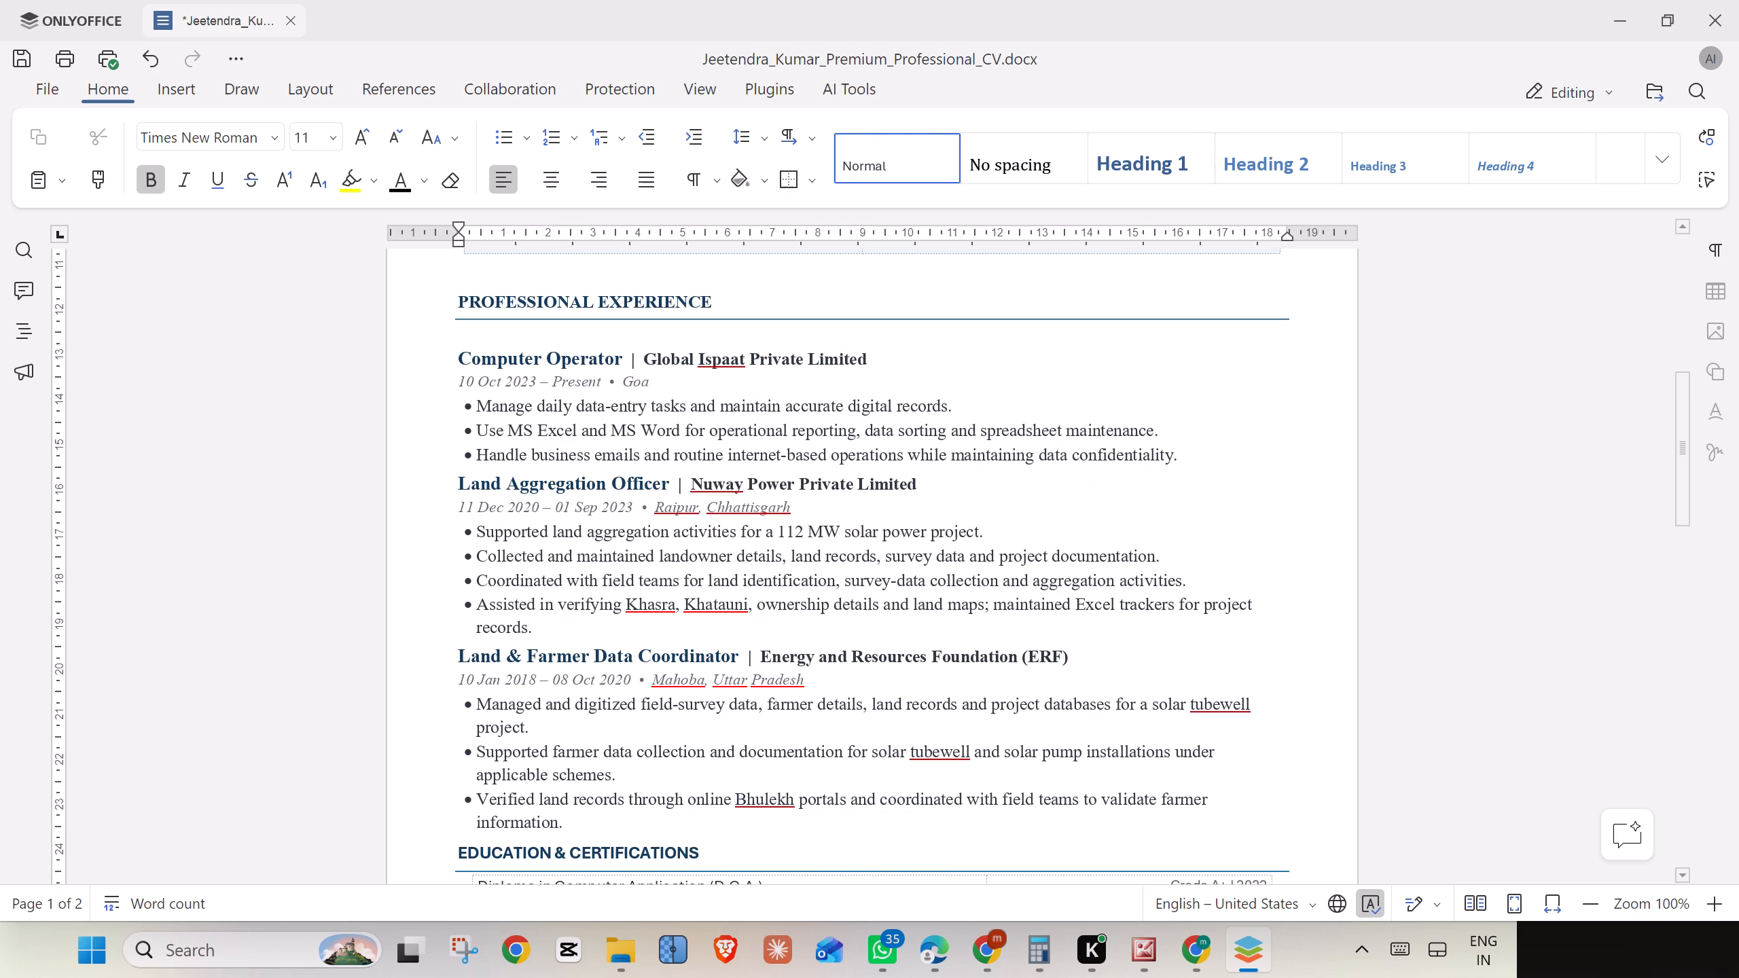
left_click(450, 483)
key("Return")
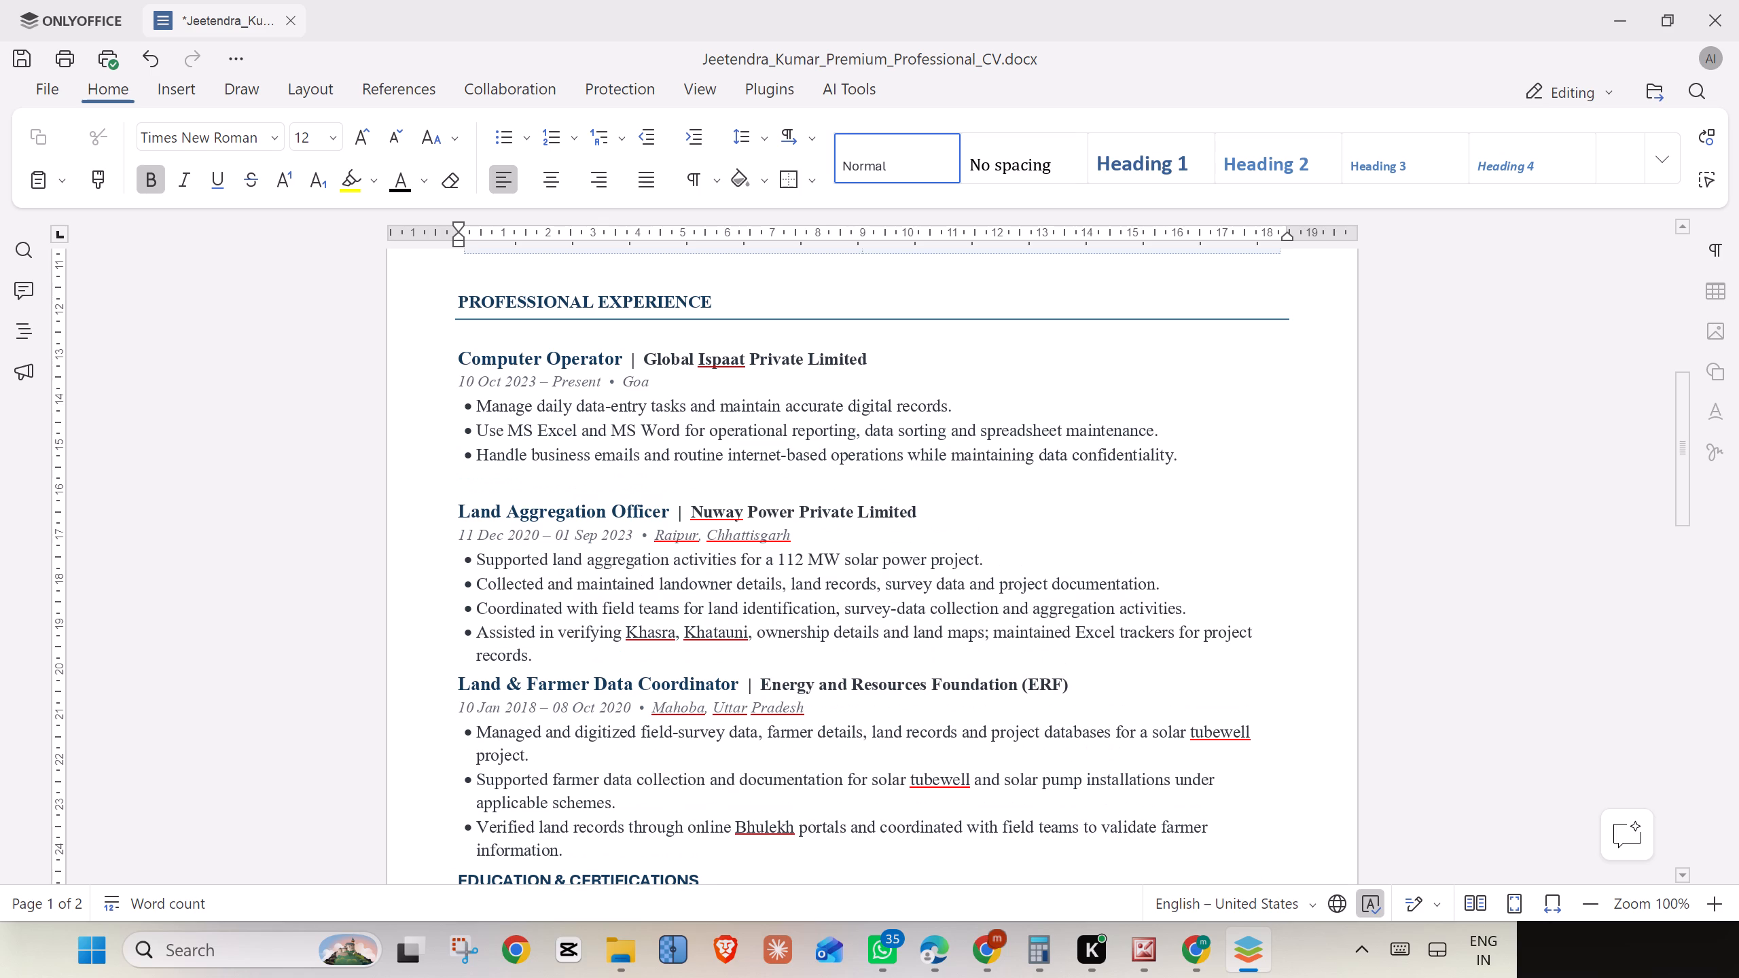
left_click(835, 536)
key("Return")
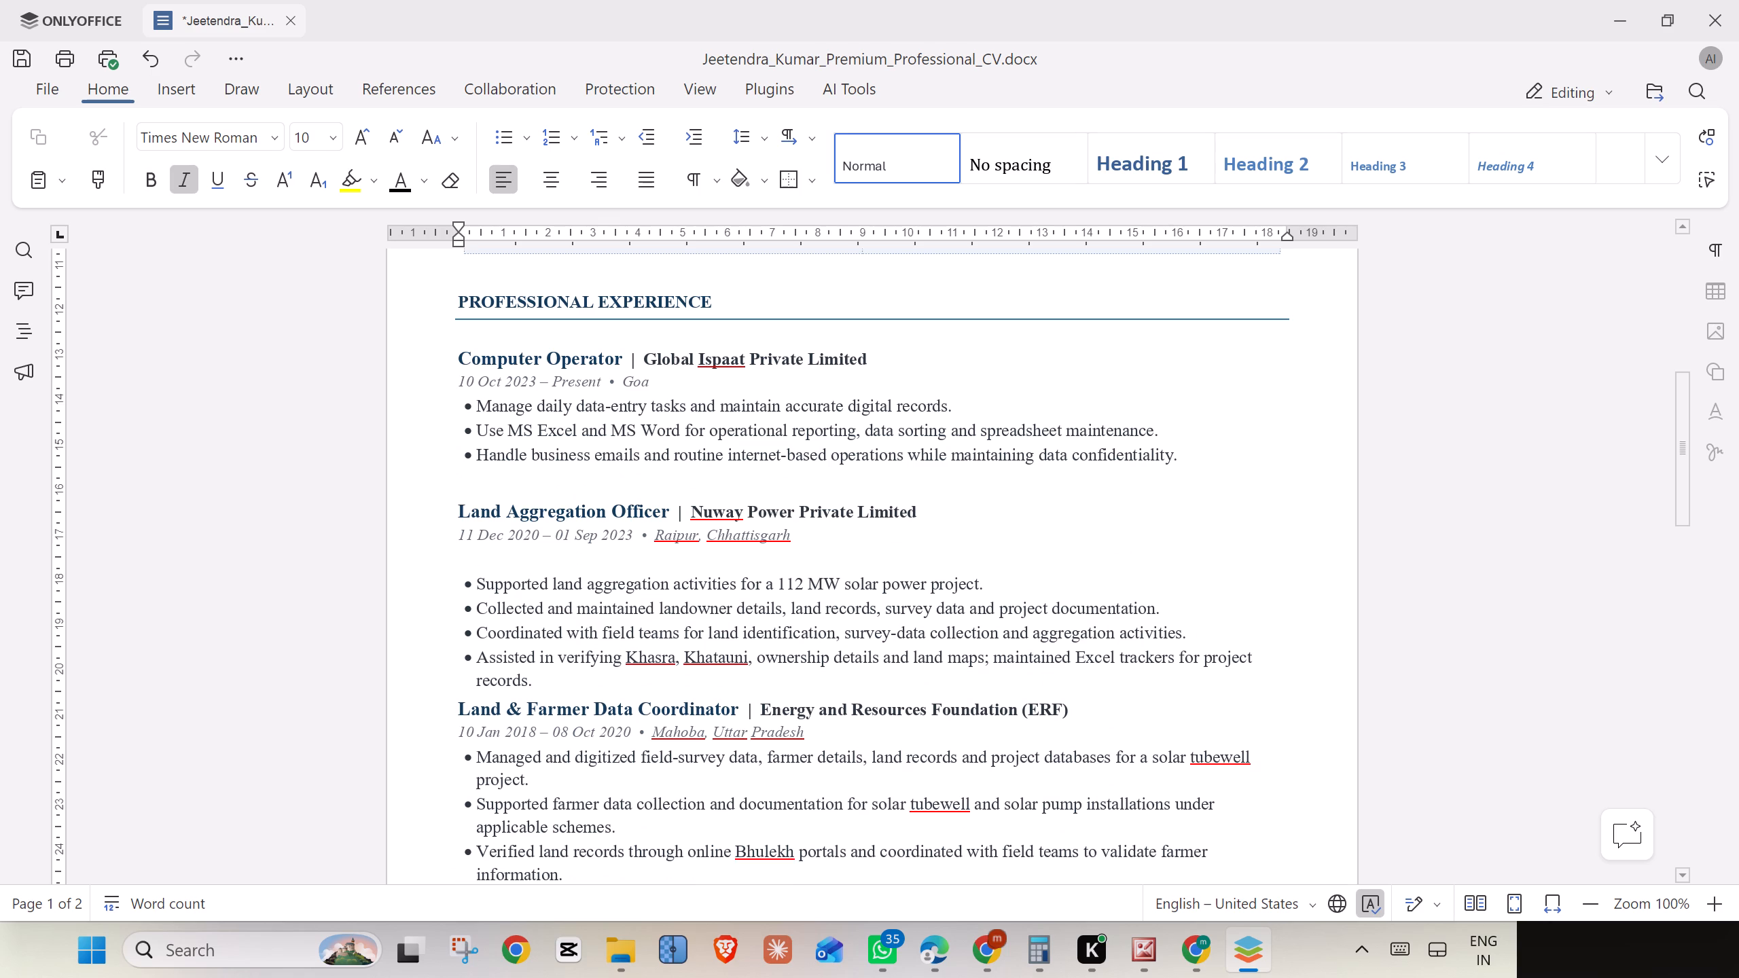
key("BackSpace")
Set the line spacing of the Land Aggregation Officer title and its date line to 1.5.
left_click_drag(455, 508, 598, 524)
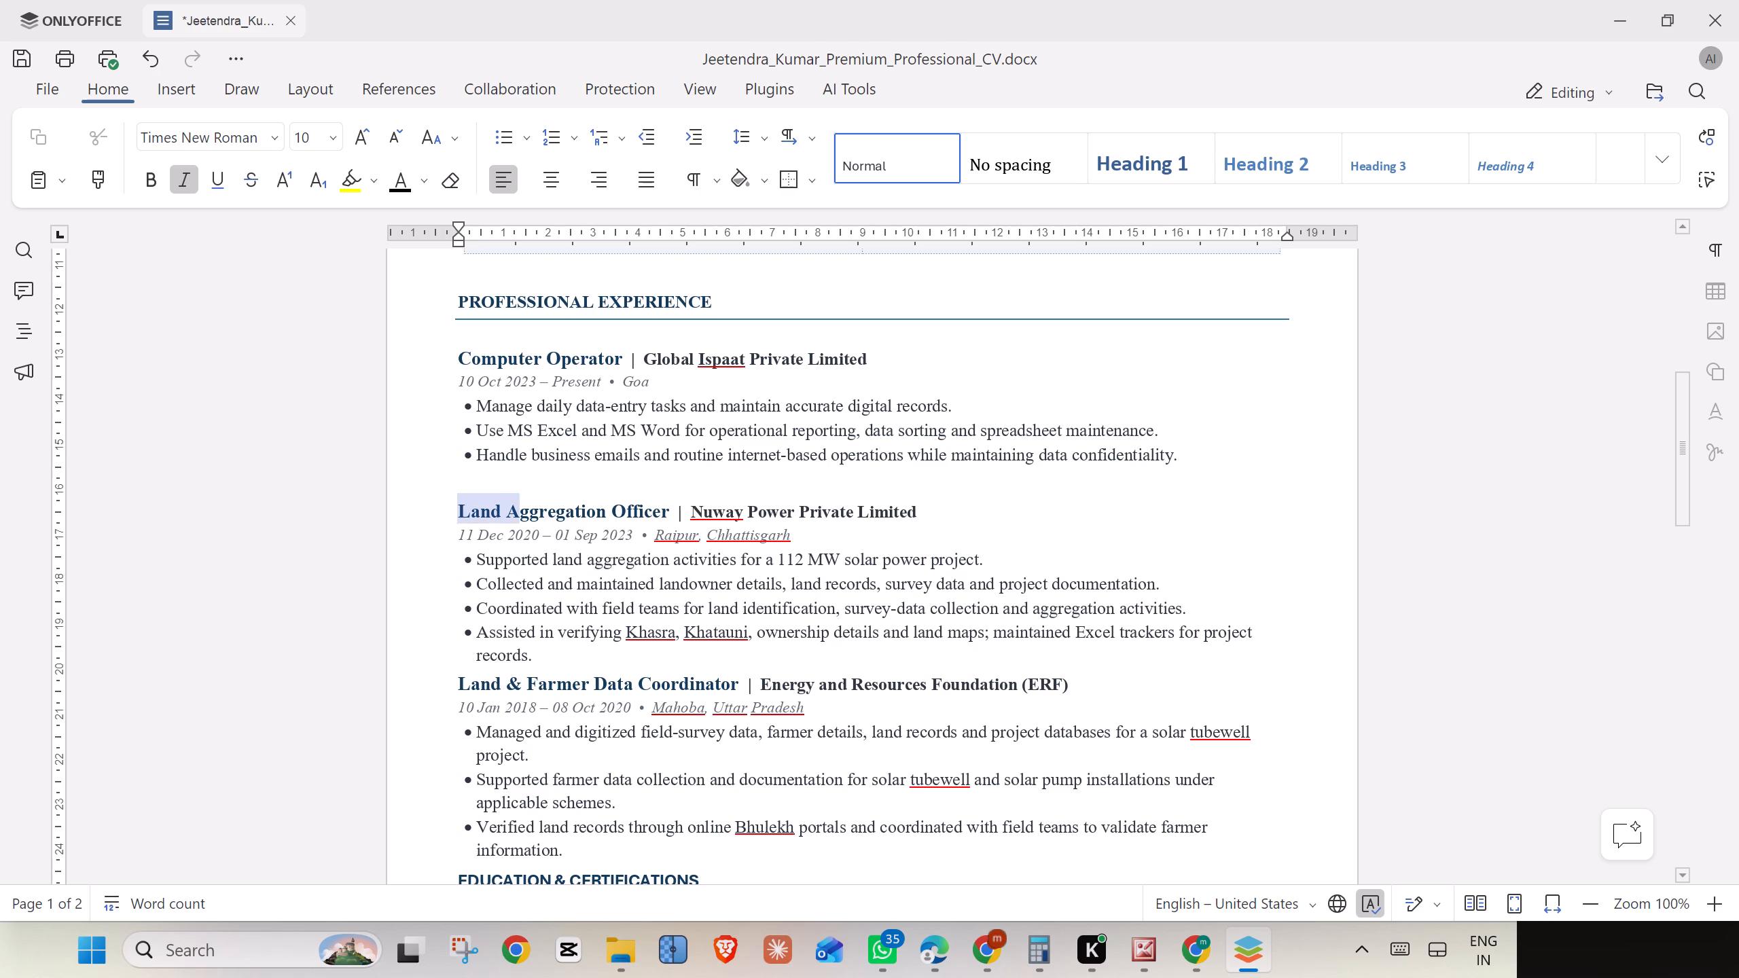
left_click_drag(598, 524, 809, 536)
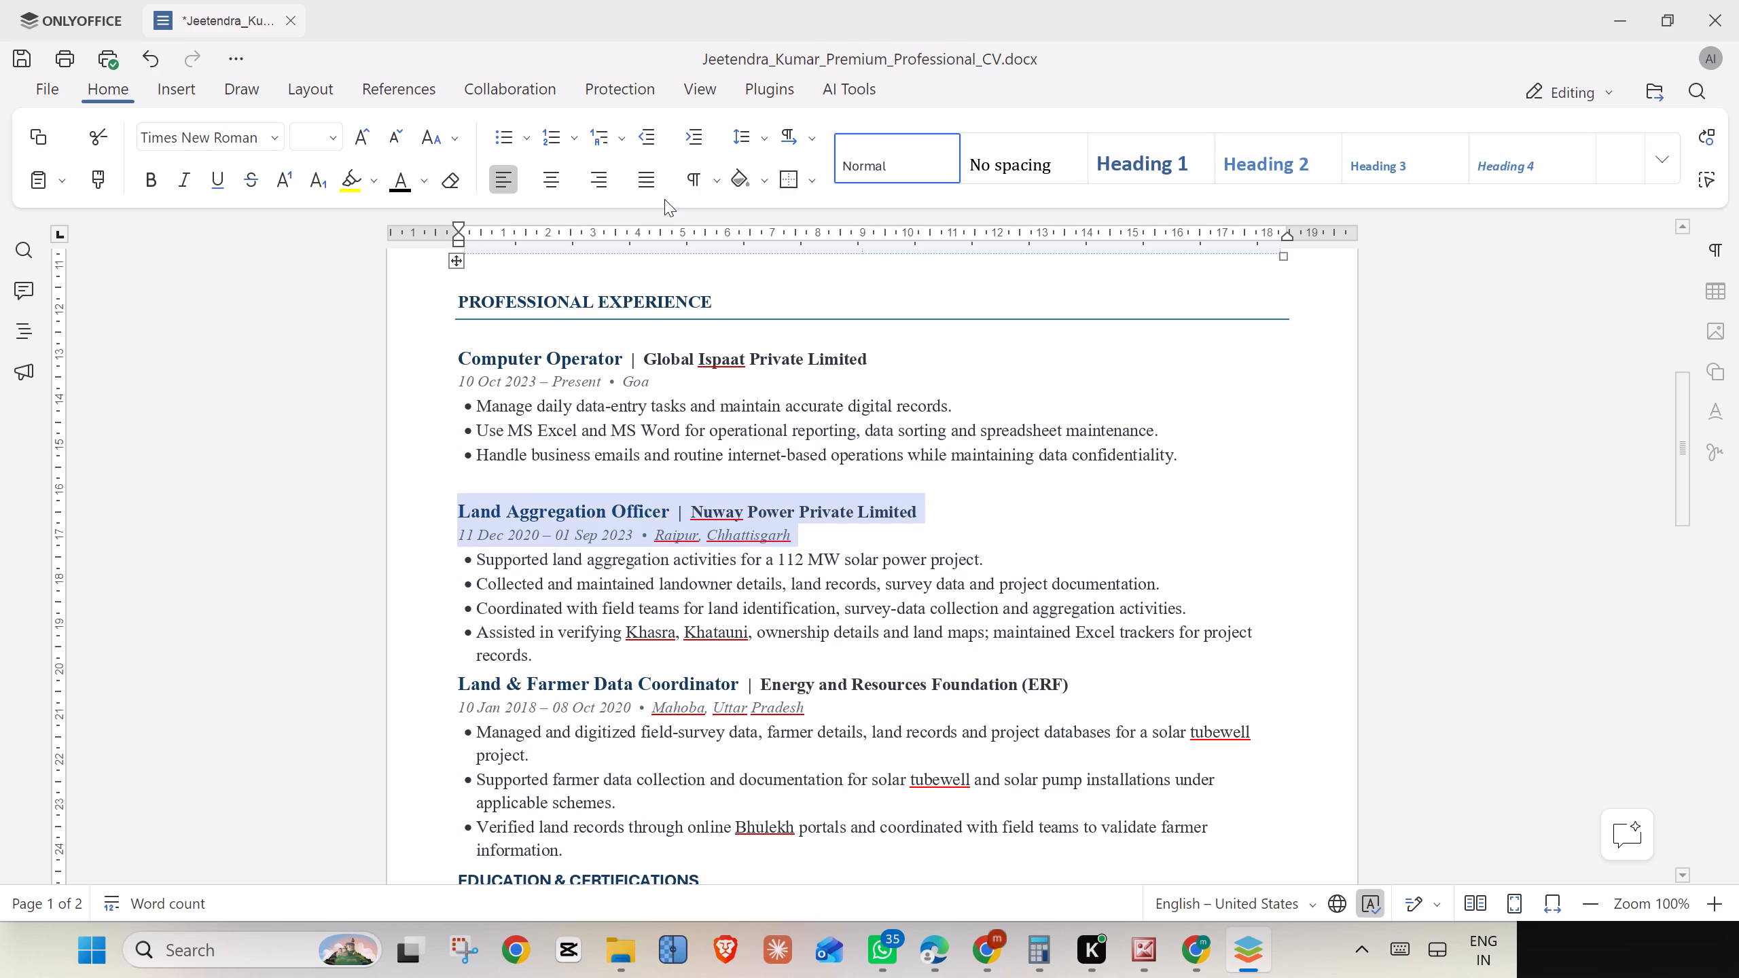
left_click(769, 138)
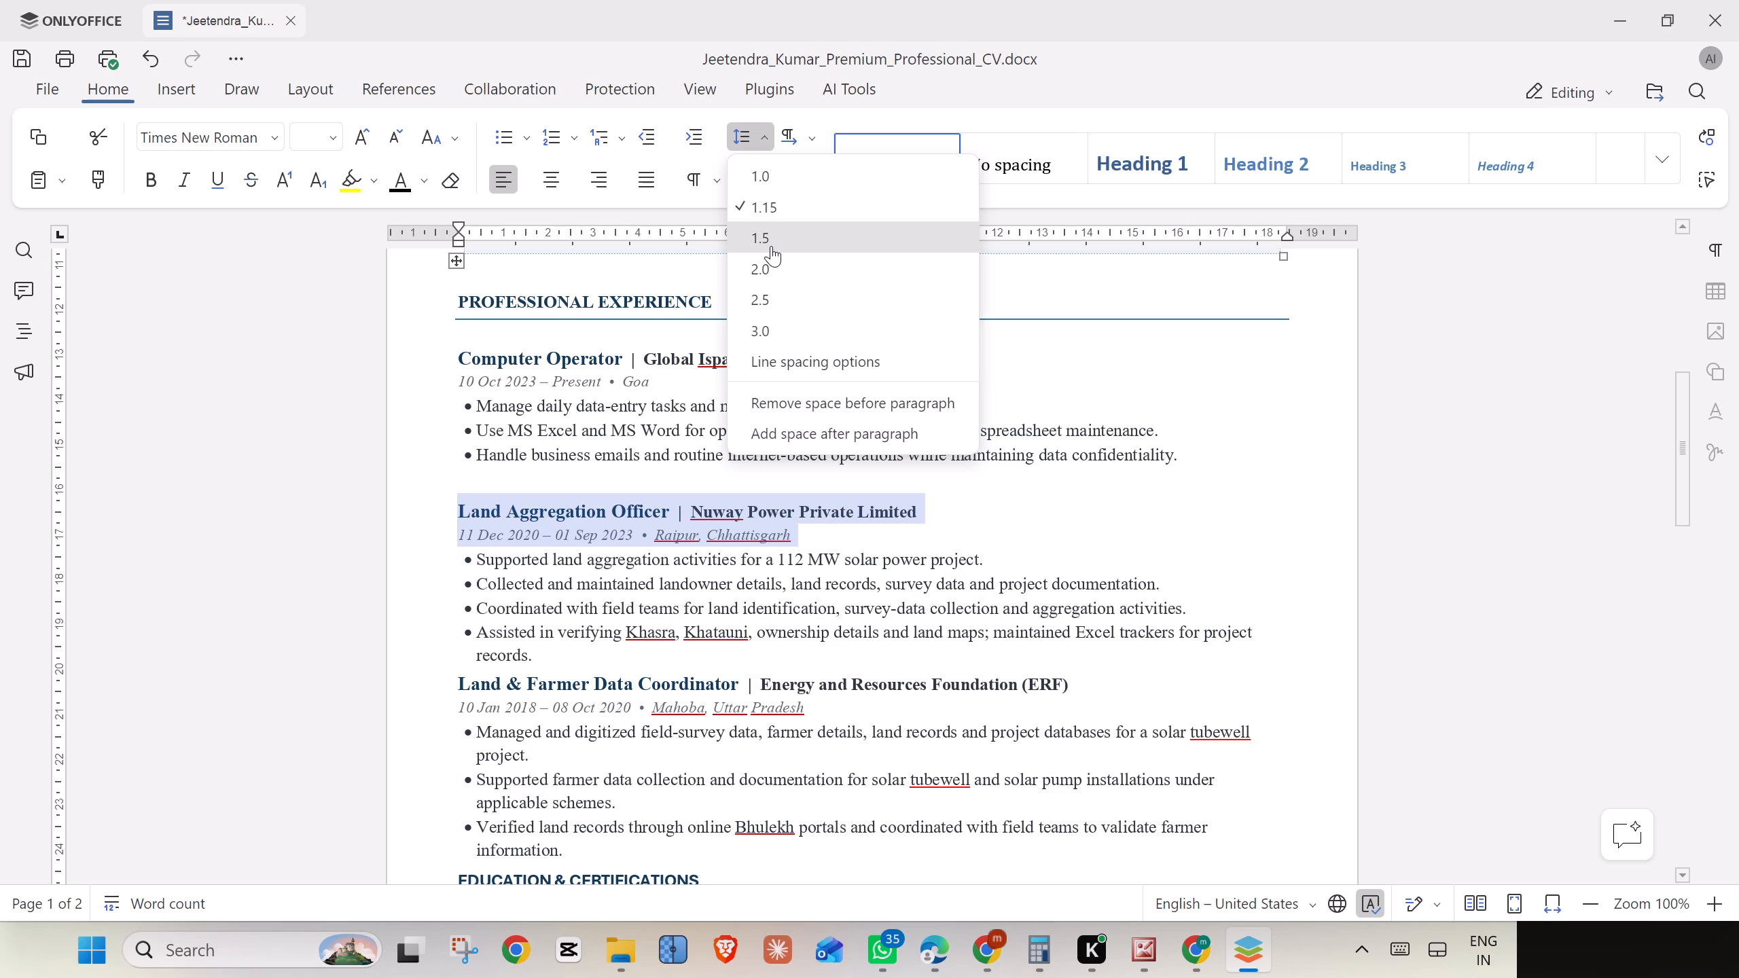
left_click(771, 246)
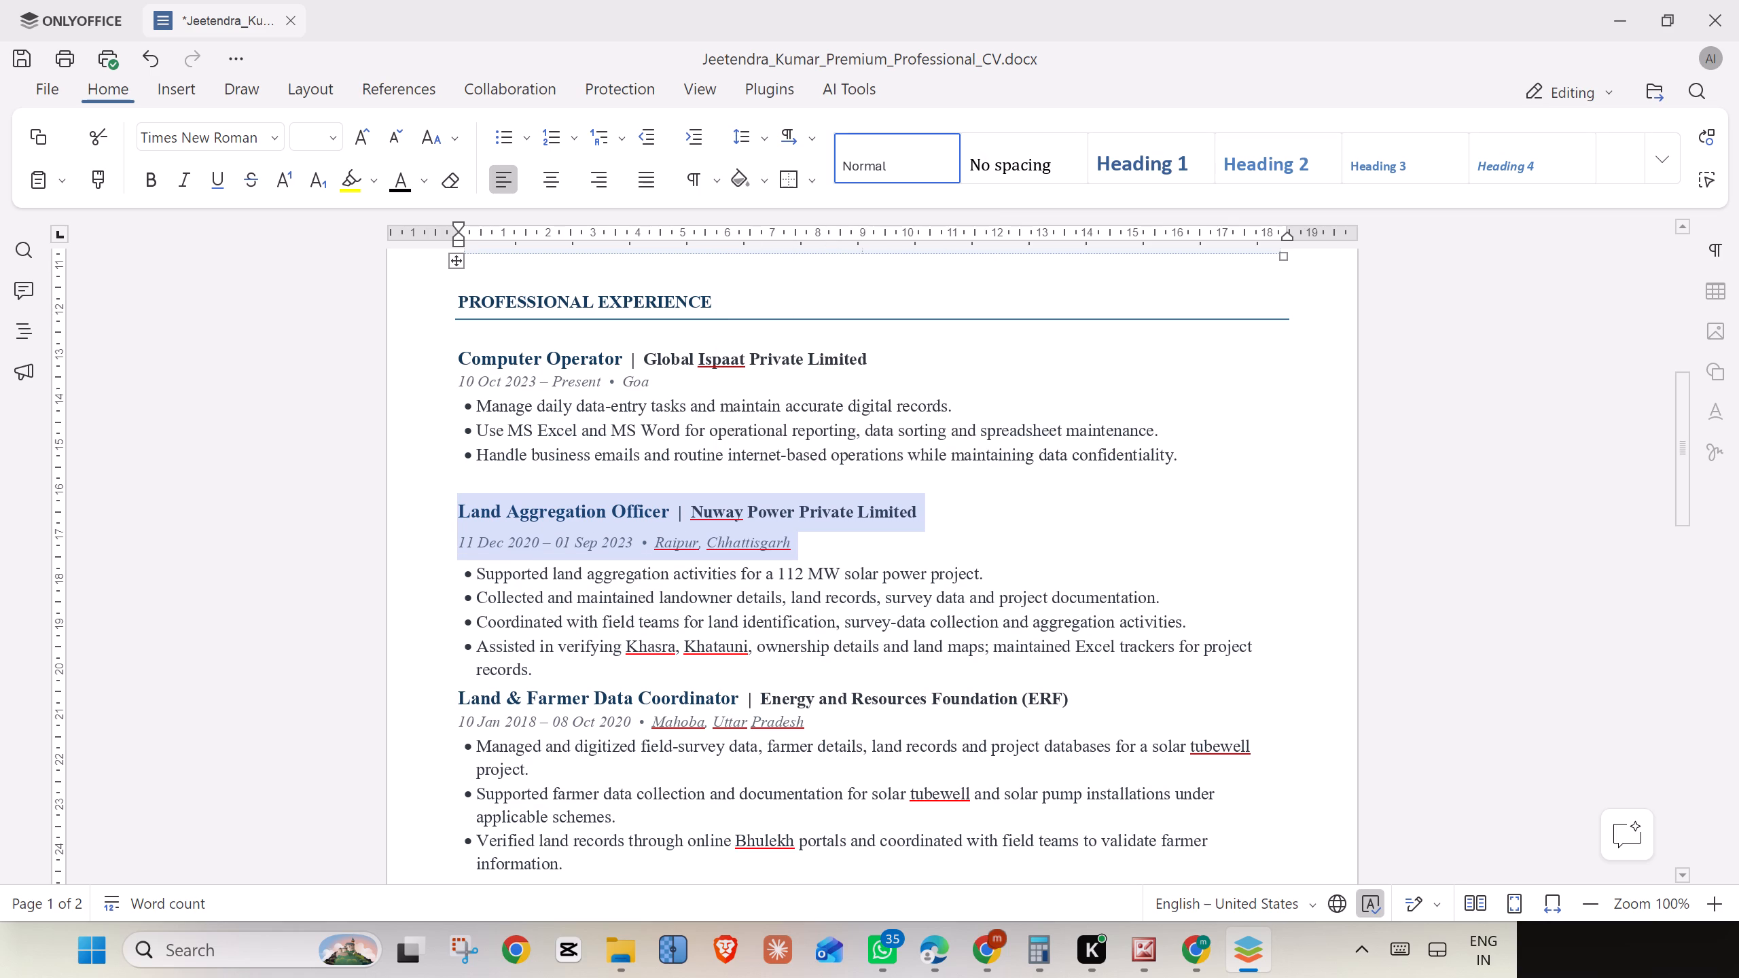
left_click(958, 528)
Set the line spacing of the Land & Farmer Data Coordinator title and its date line to 1.5.
scroll(961, 543, "down", 2)
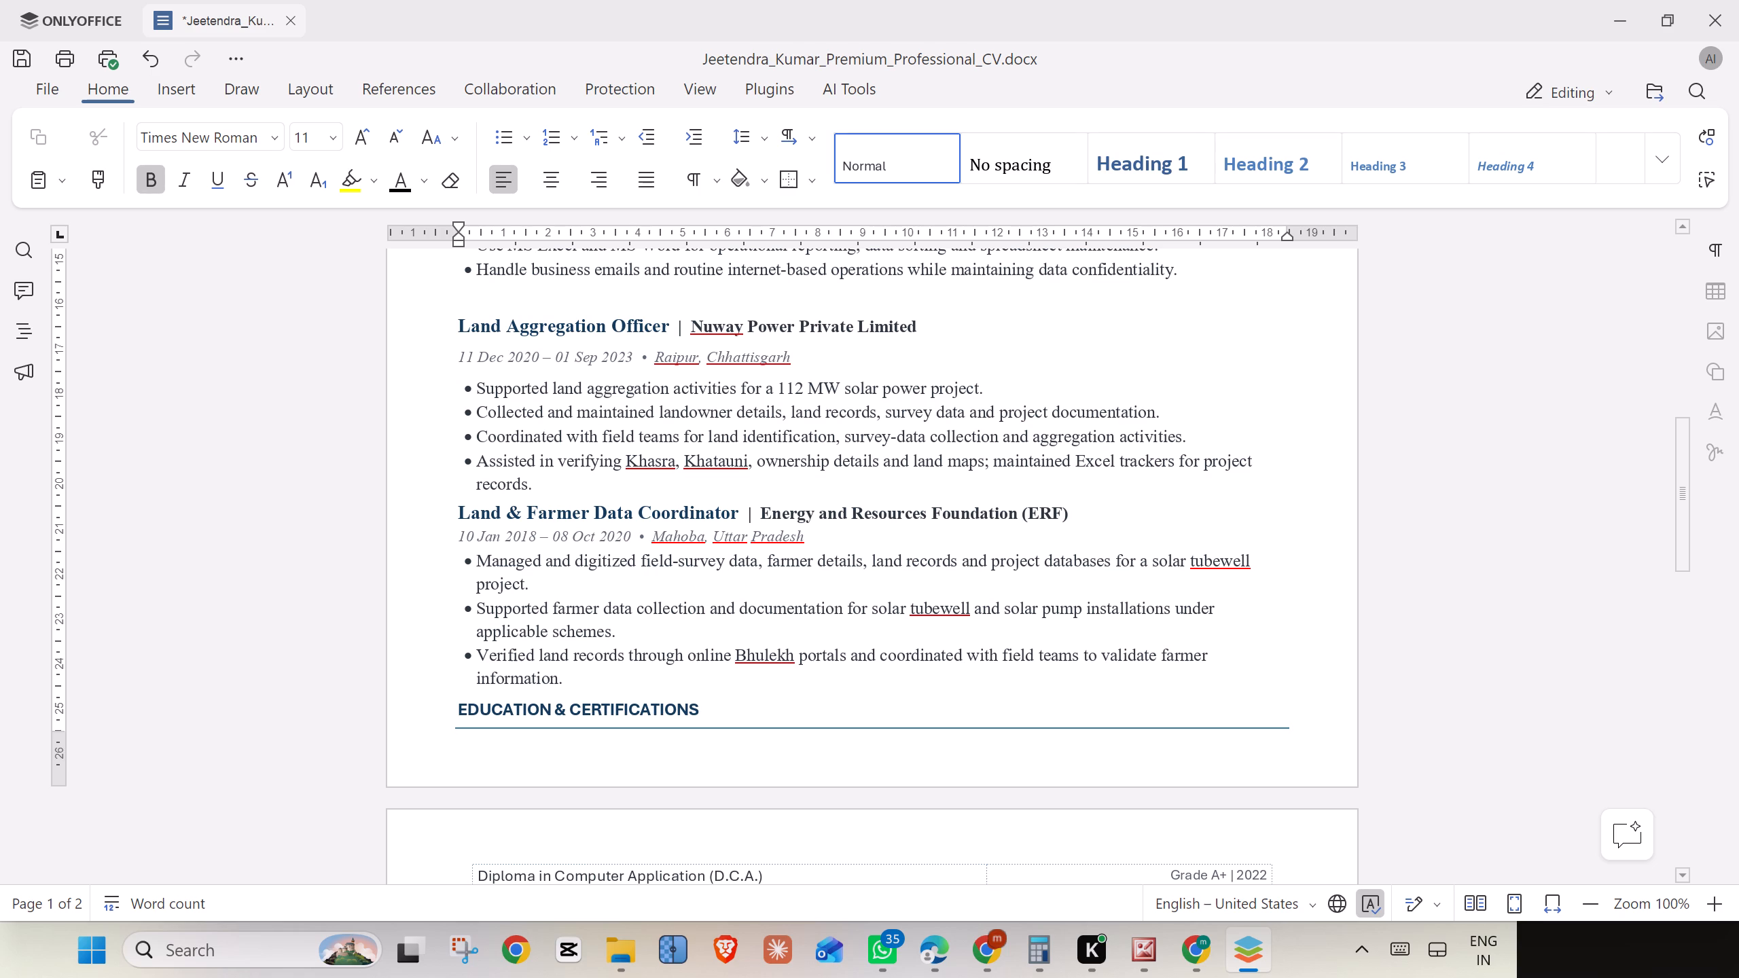
left_click_drag(447, 510, 850, 541)
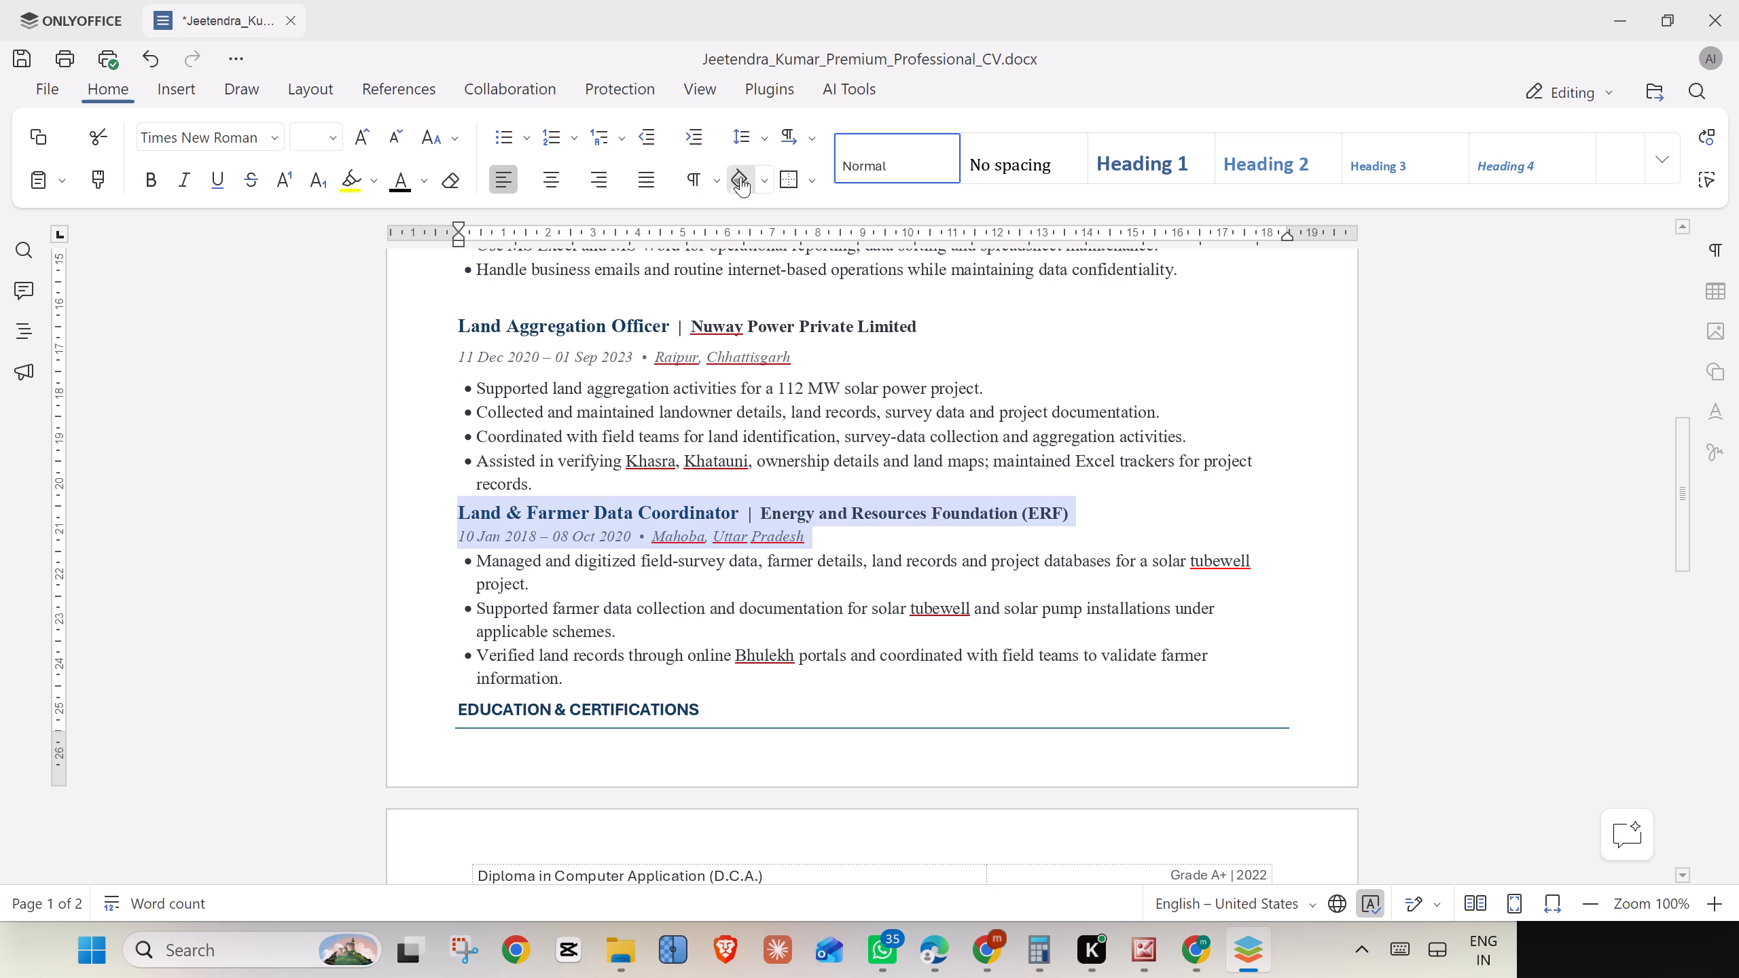
left_click(760, 141)
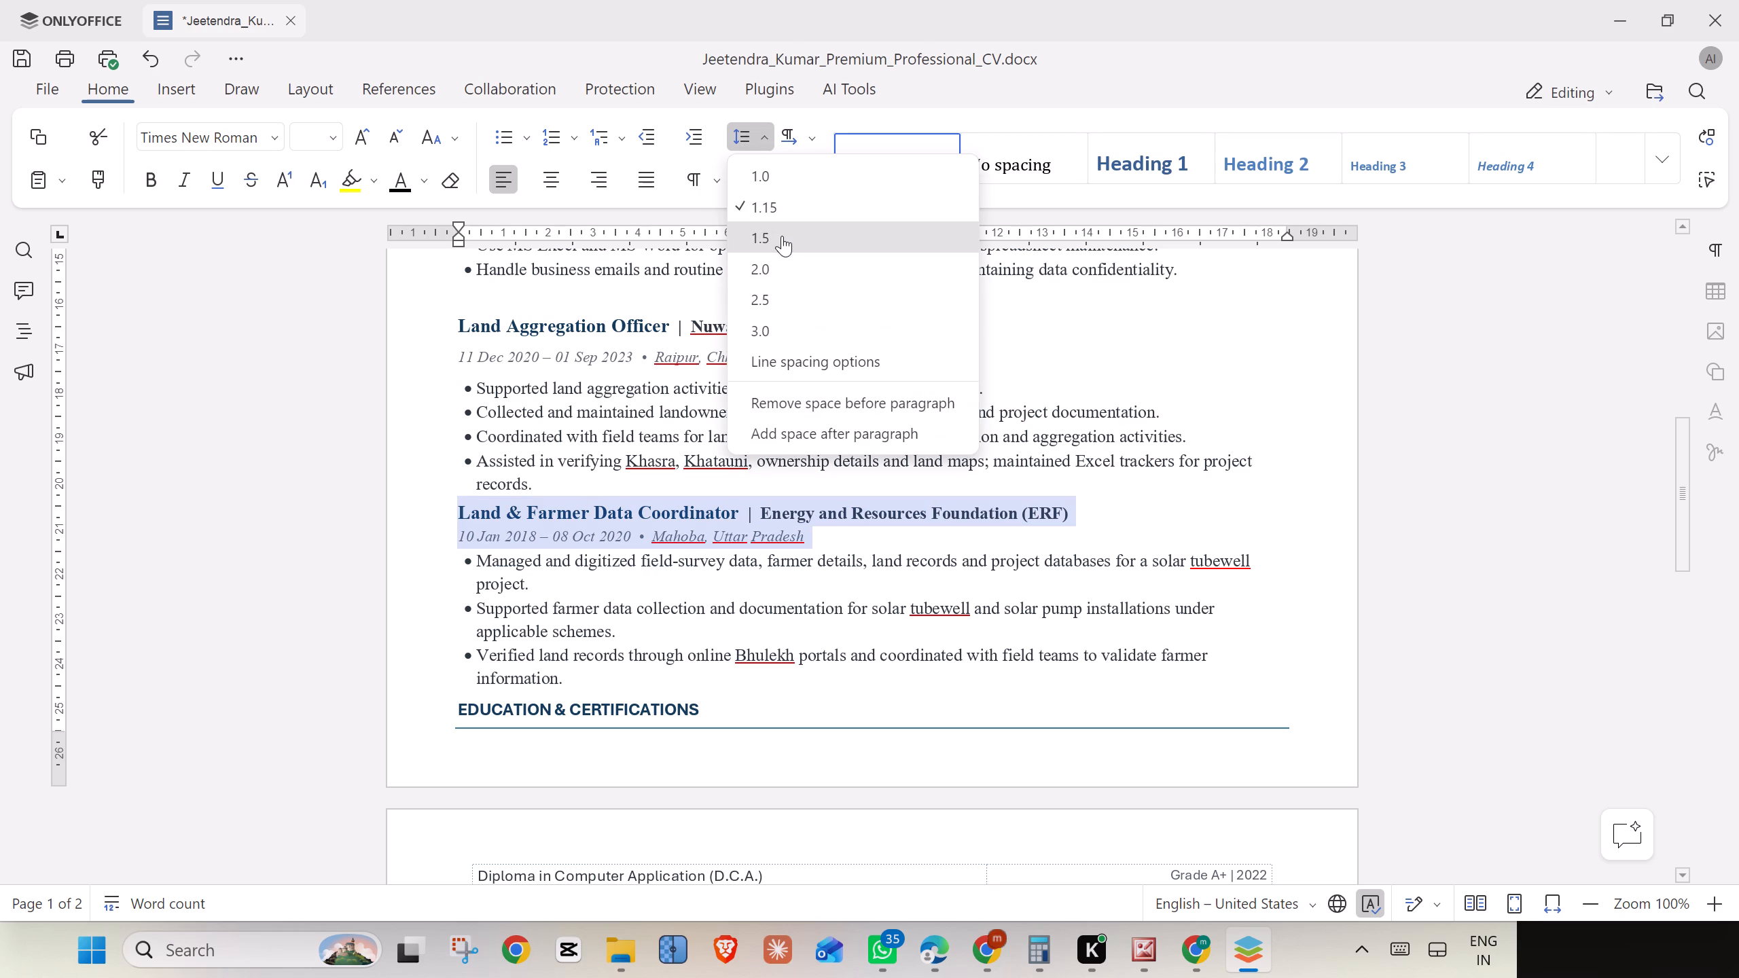
left_click(782, 234)
Widen the Core Competencies table slightly by extending its outer right border to the page's text margin.
scroll(920, 448, "down", 2)
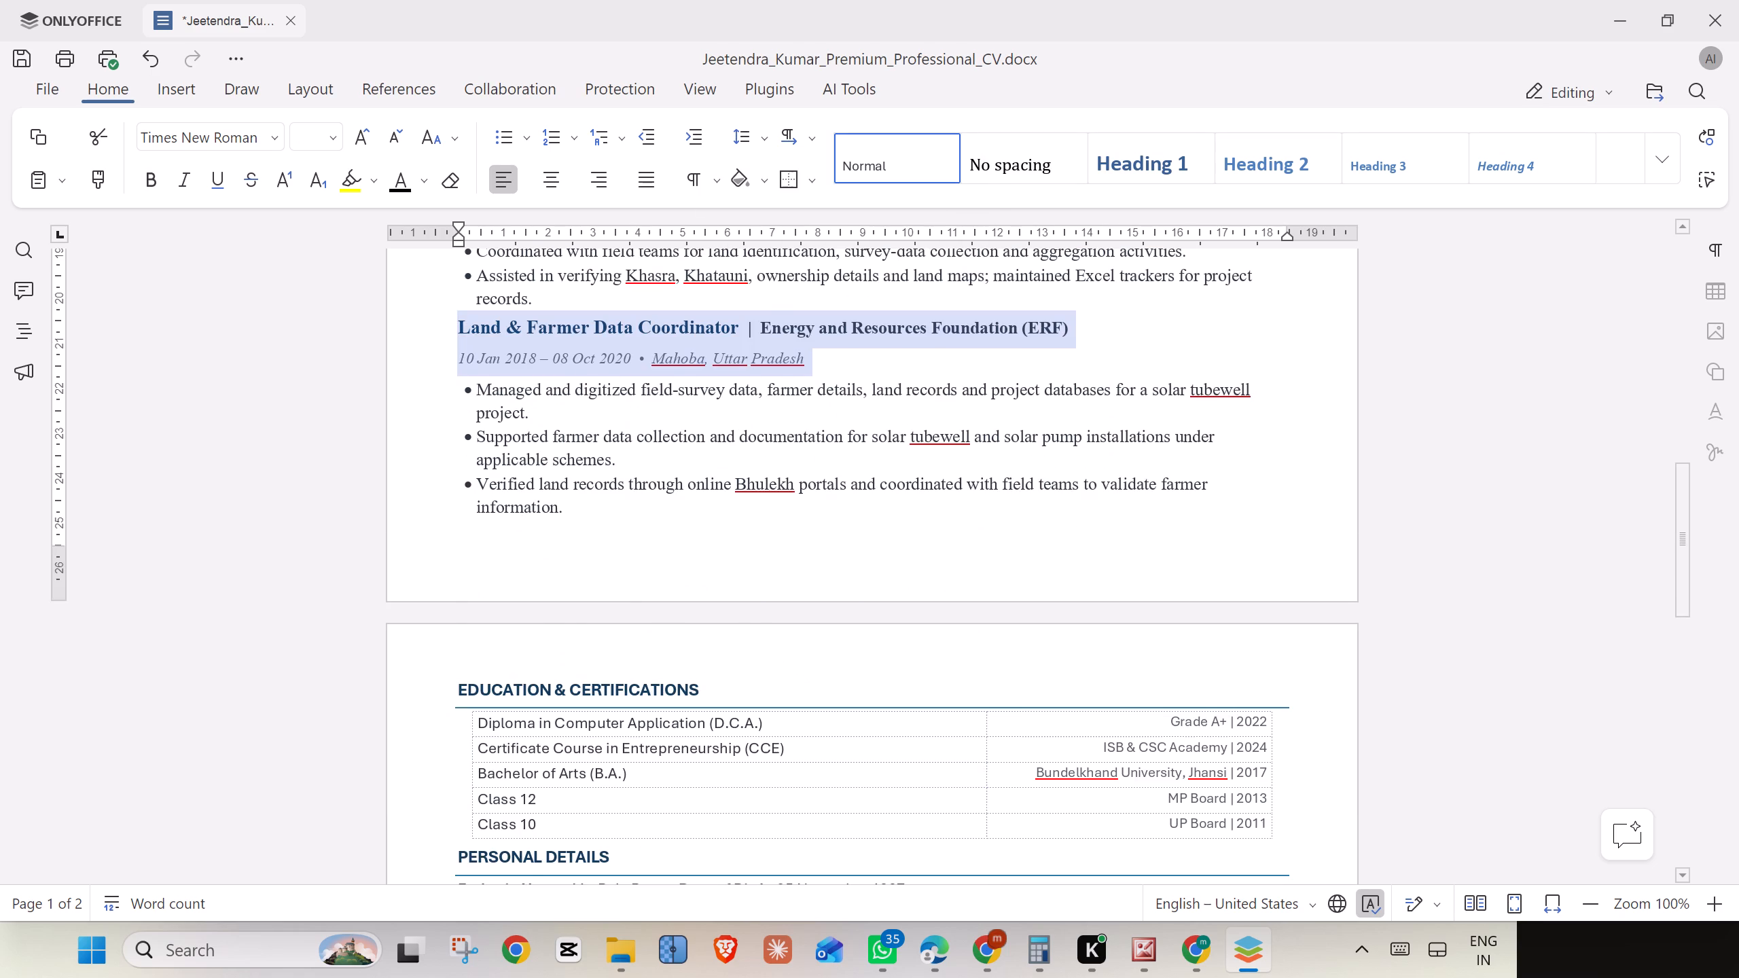
scroll(914, 464, "down", 3)
scroll(872, 458, "up", 4)
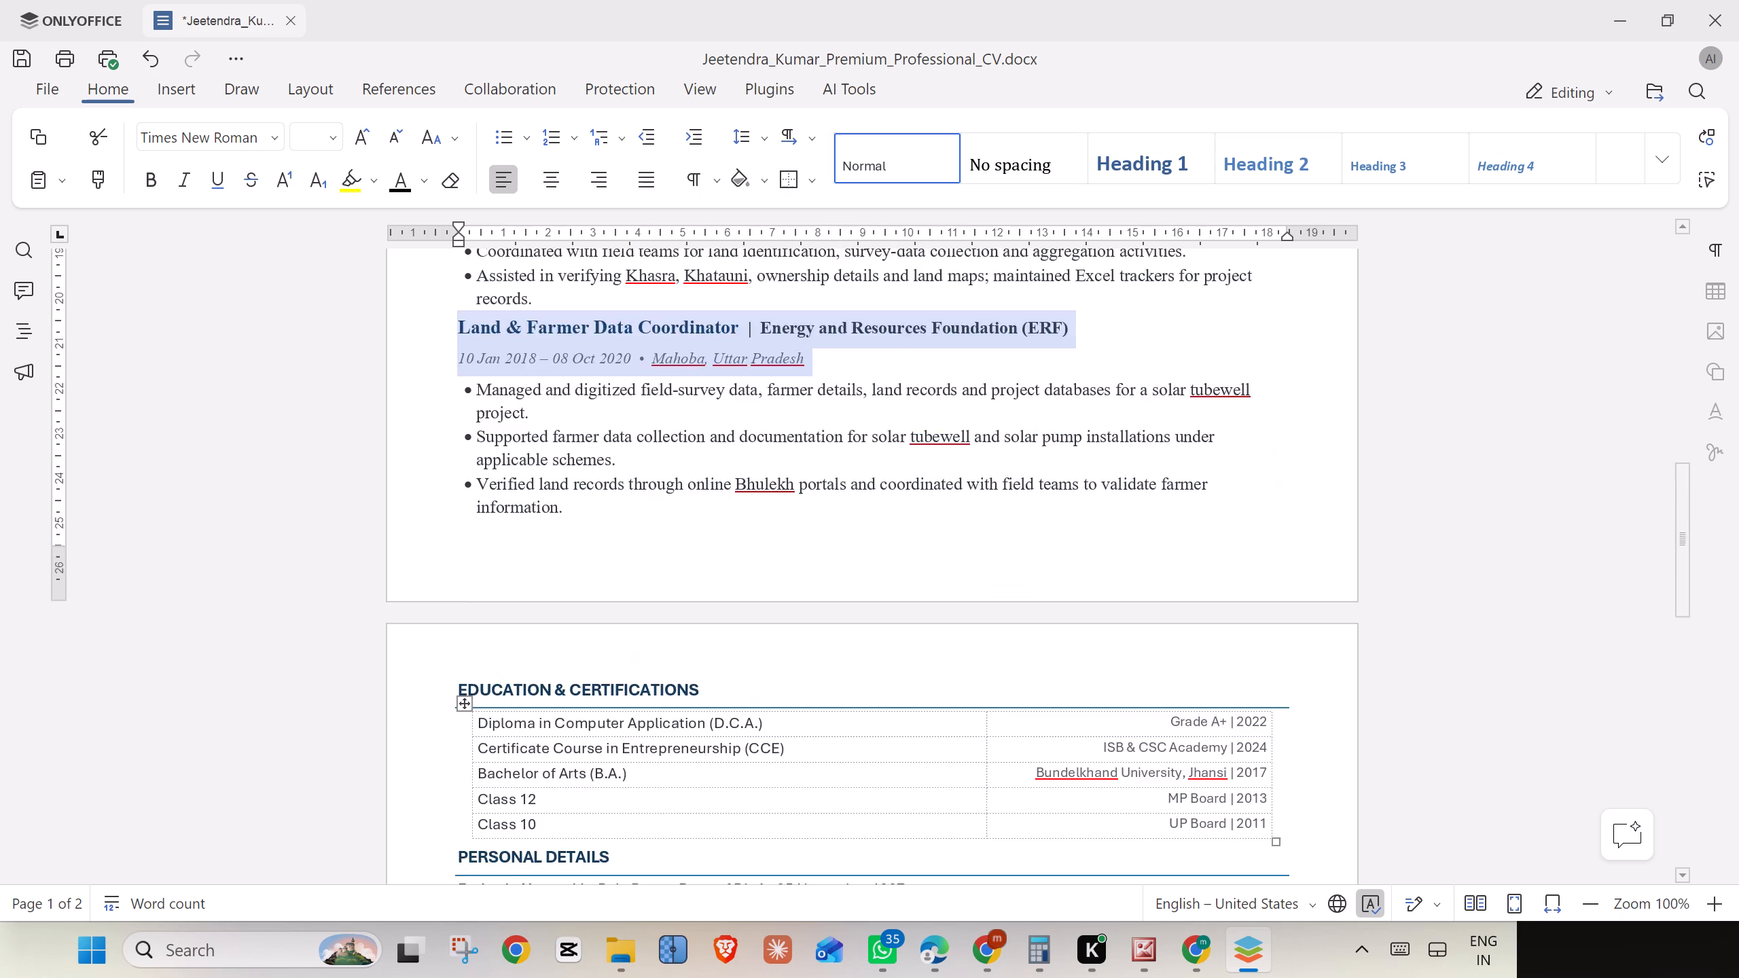
scroll(867, 456, "up", 3)
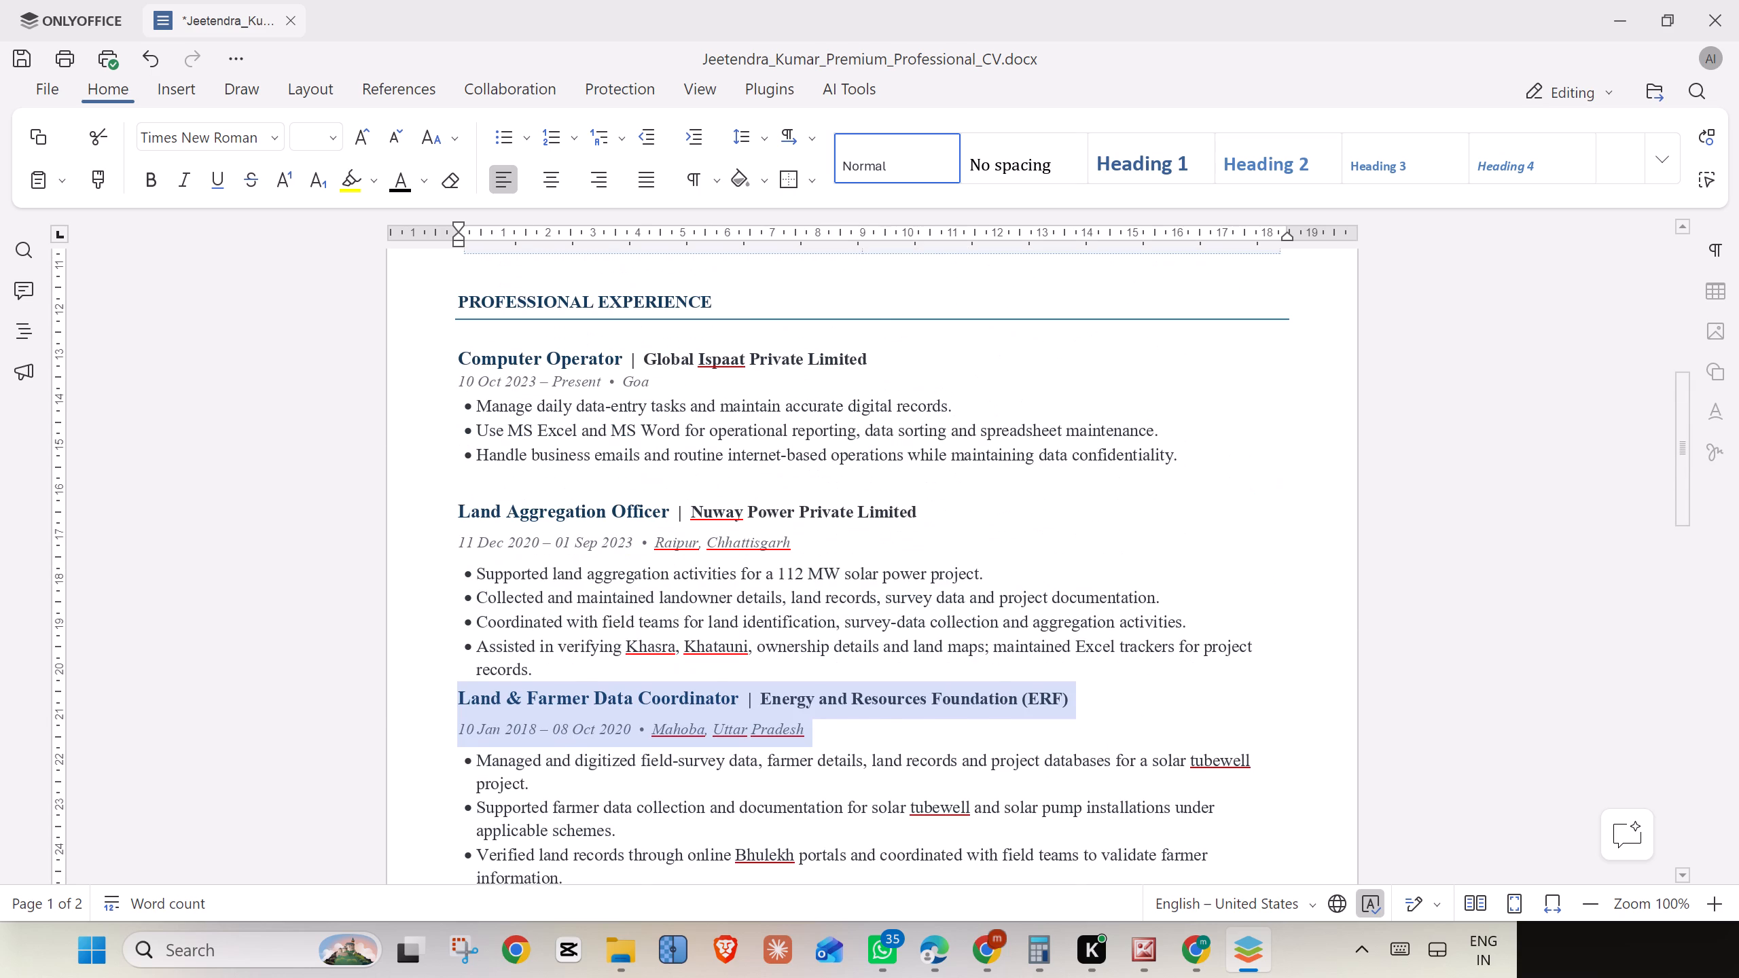
scroll(869, 456, "up", 2)
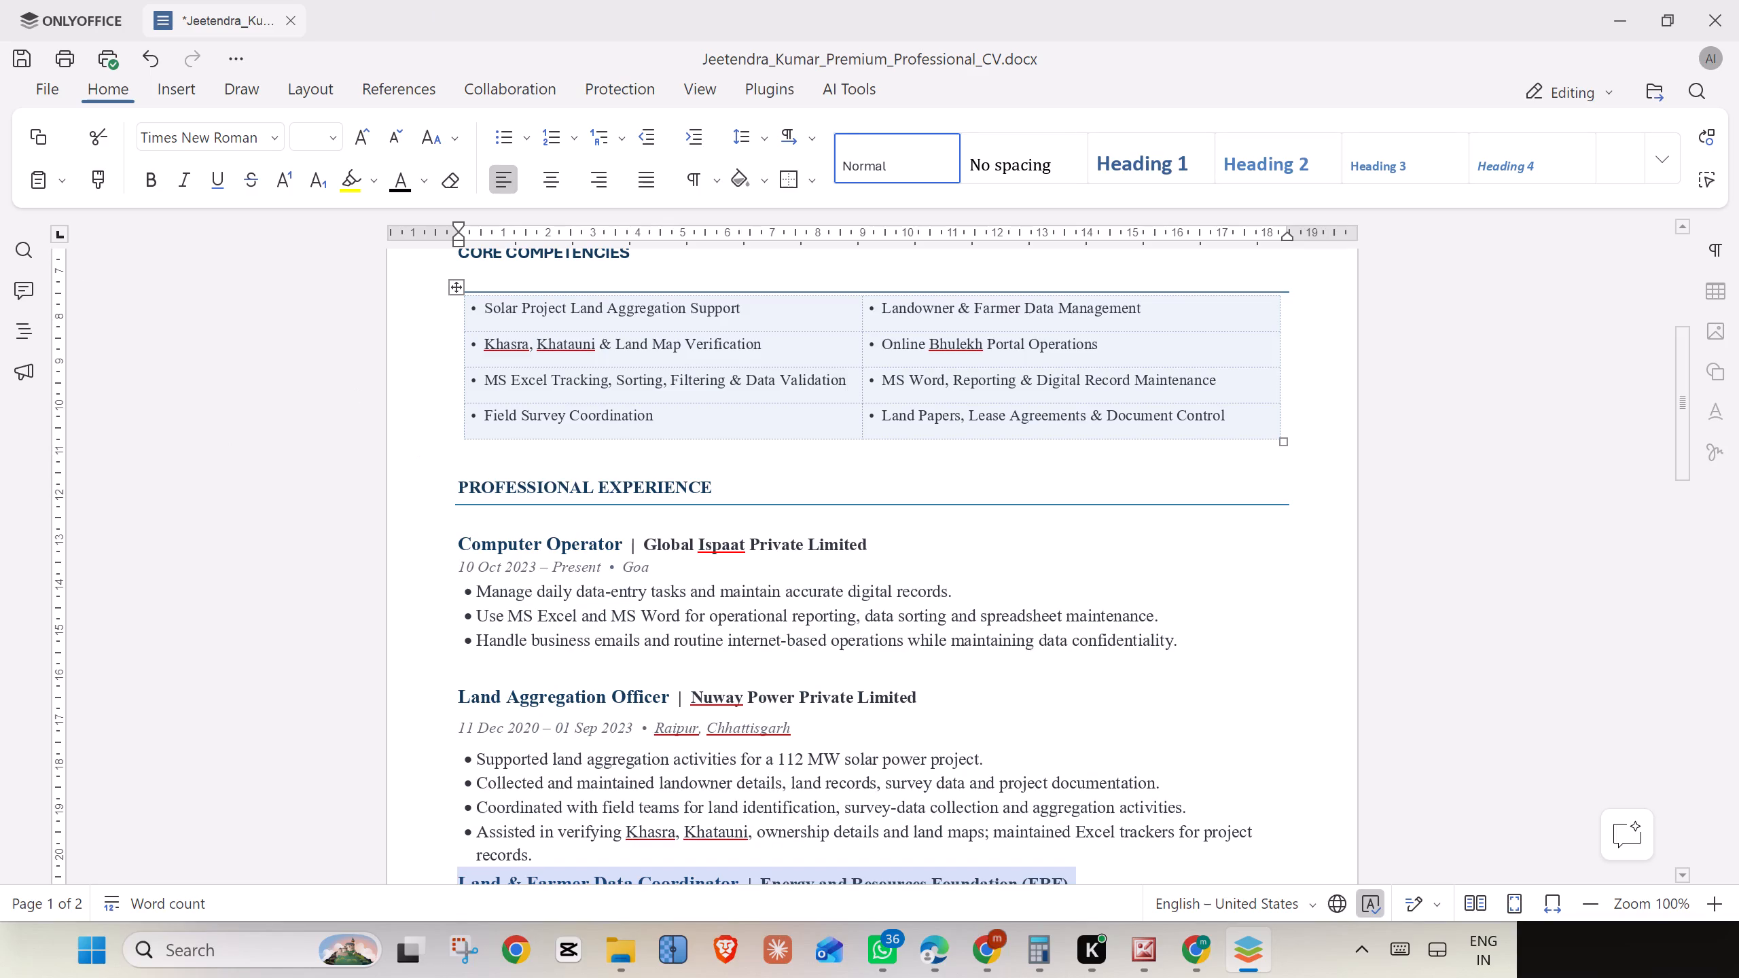
scroll(681, 533, "up", 4)
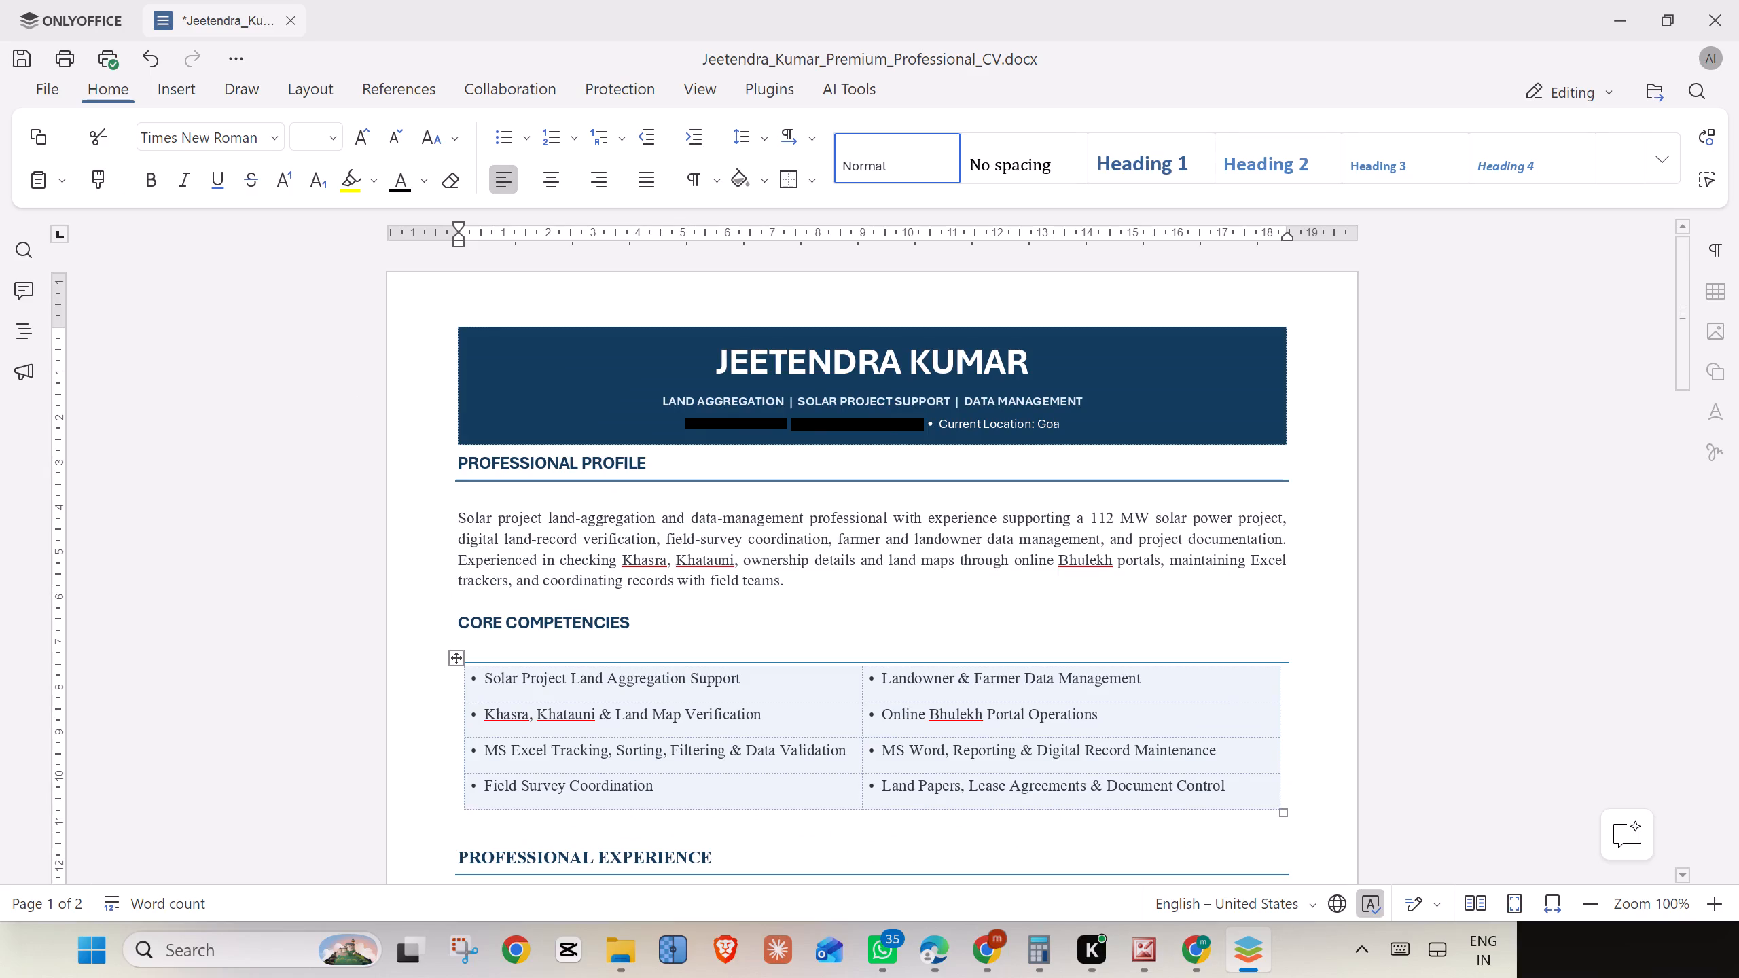
left_click_drag(1278, 725, 1289, 727)
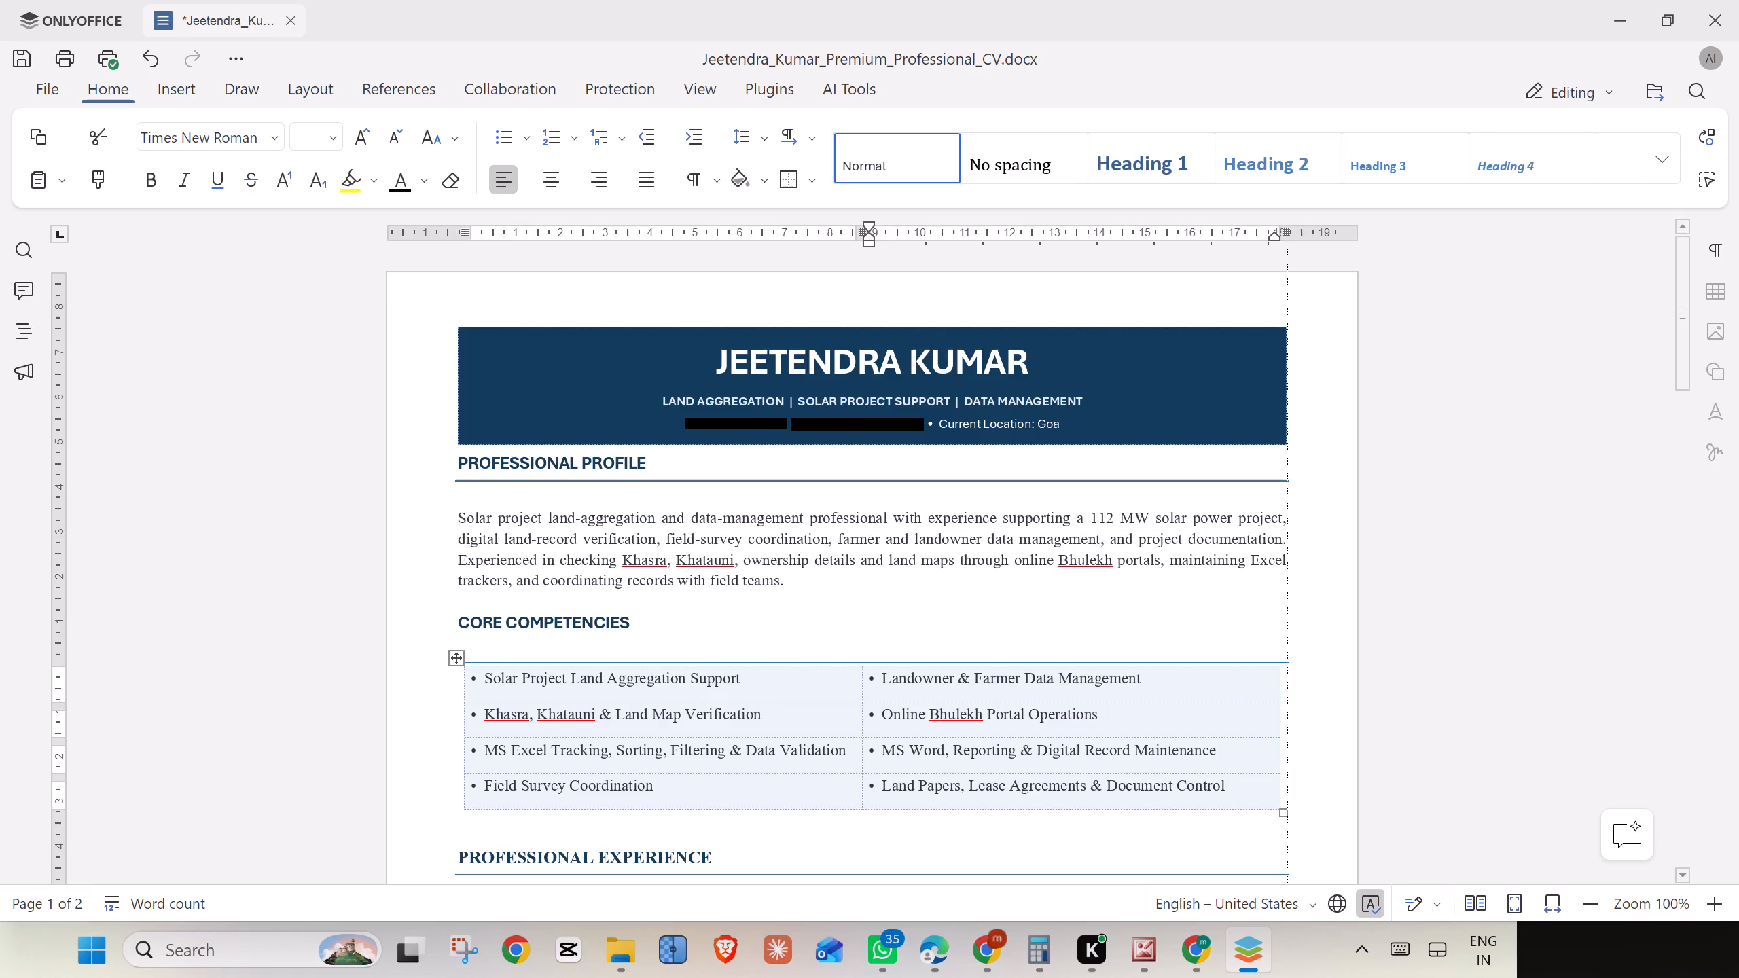
left_click_drag(1289, 727, 1291, 729)
left_click(1316, 759)
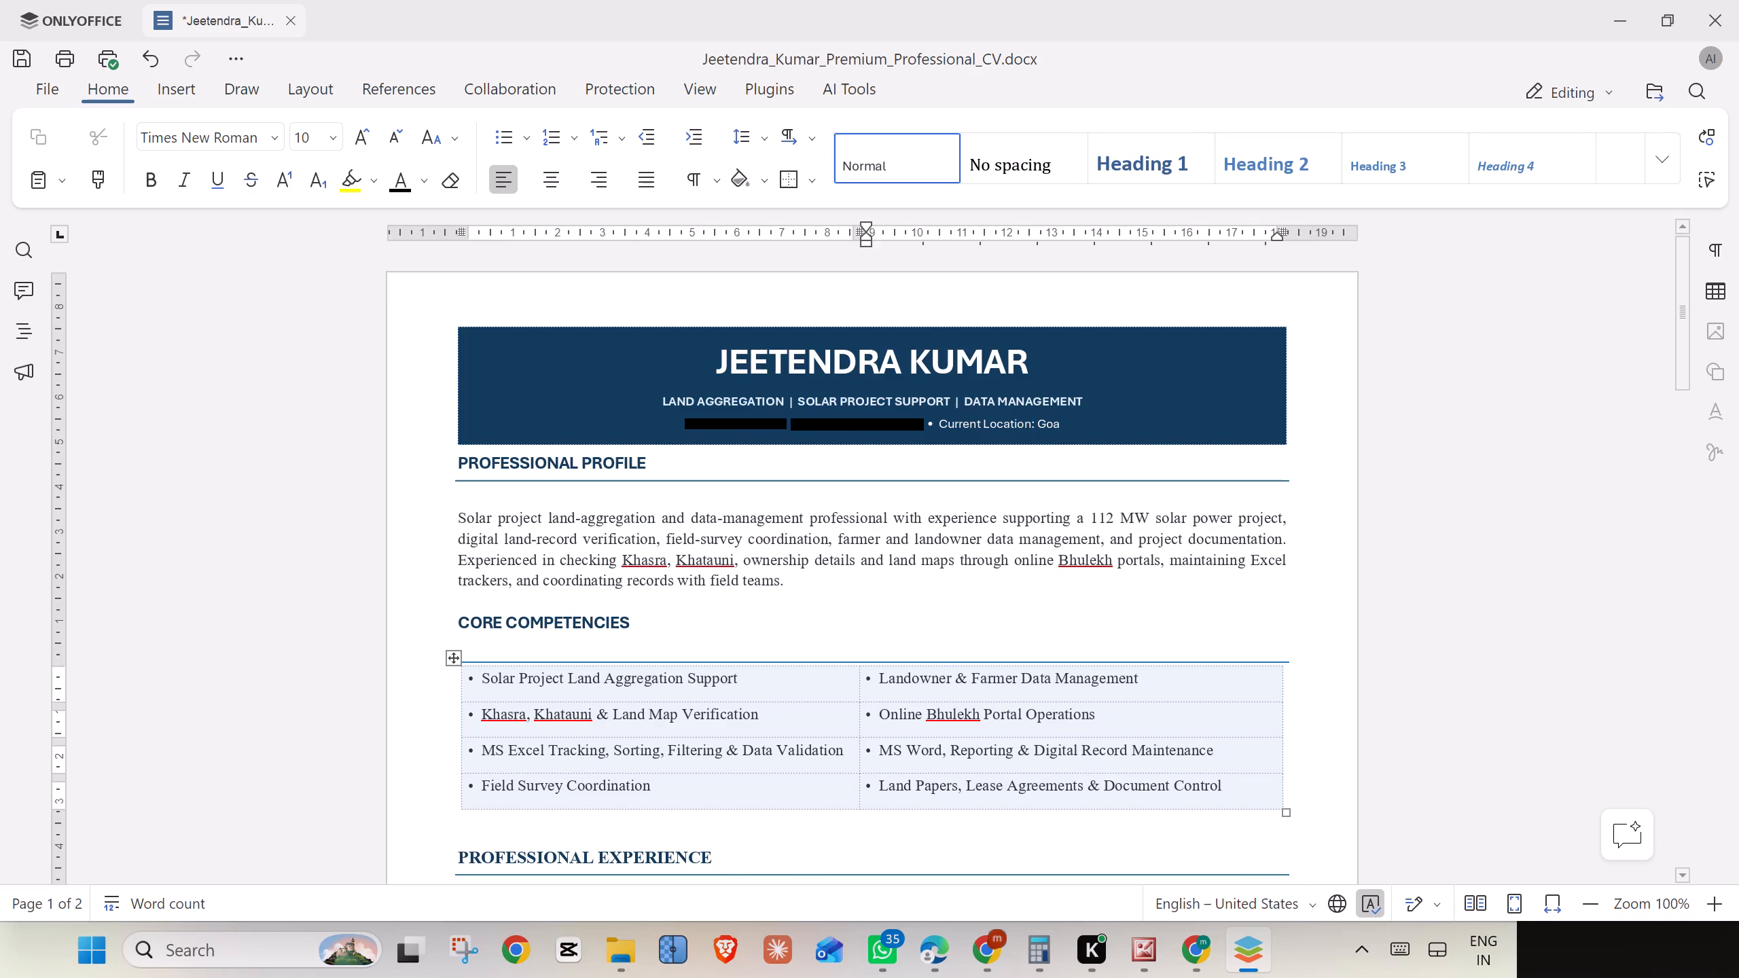
Set the line spacing of the Computer Operator title and its date line to 1.5.
scroll(876, 700, "down", 3)
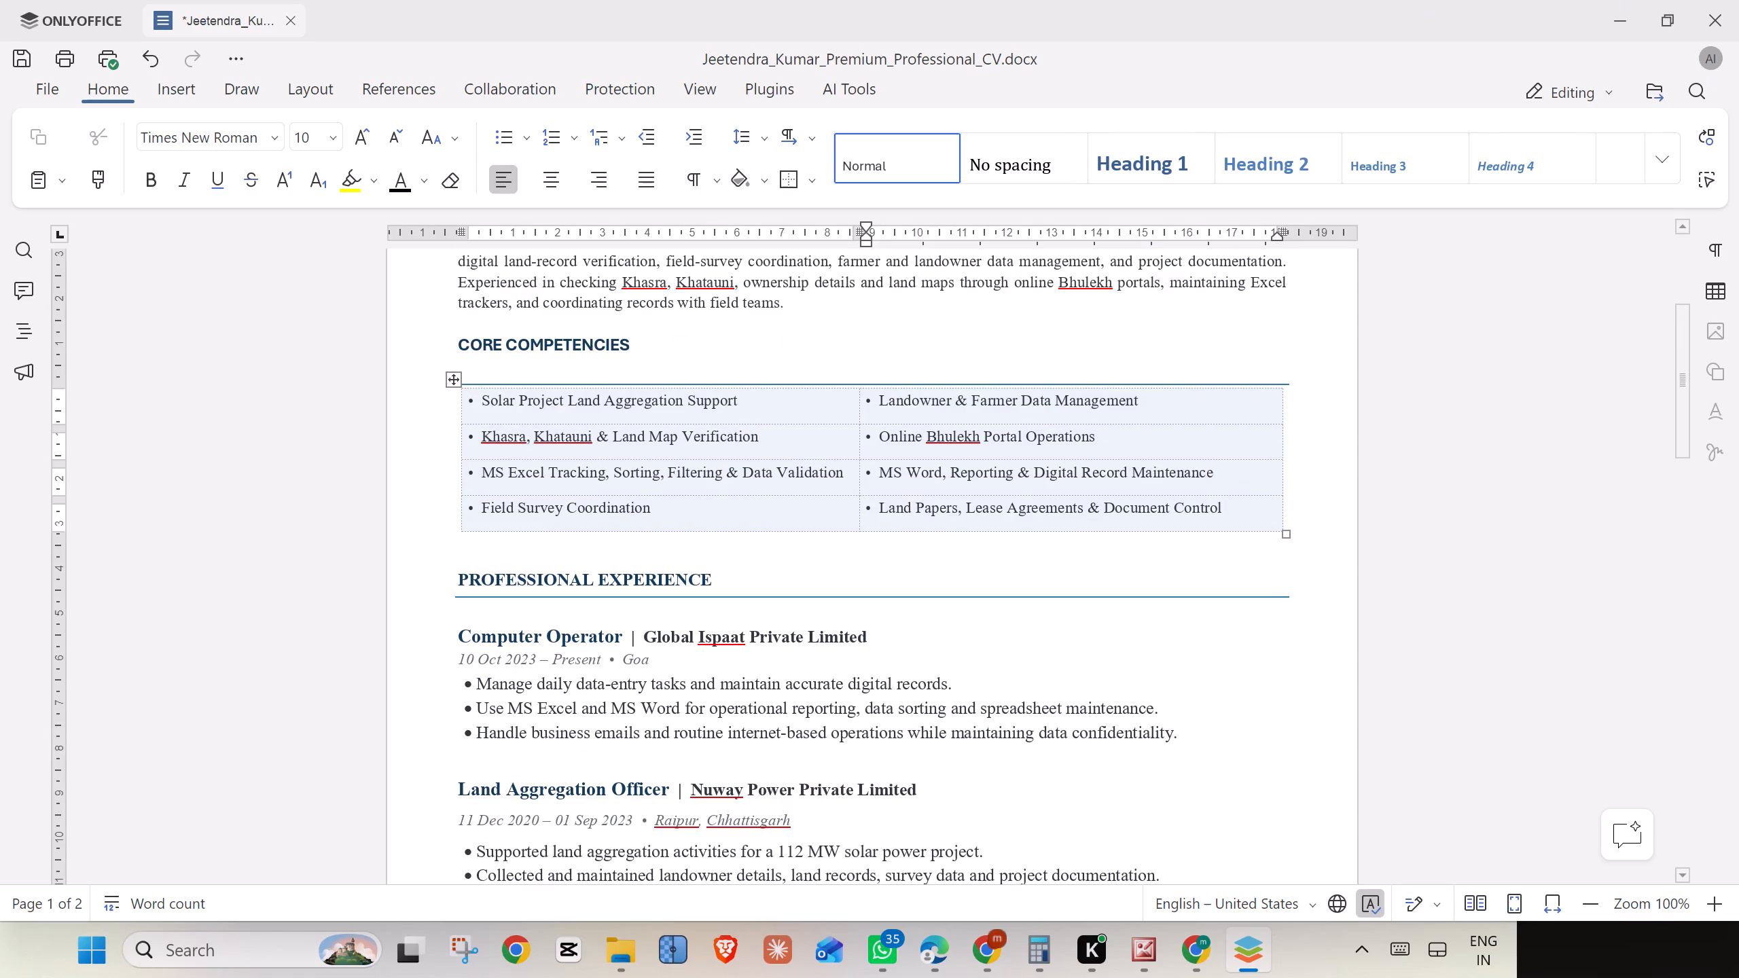
scroll(1001, 702, "down", 1)
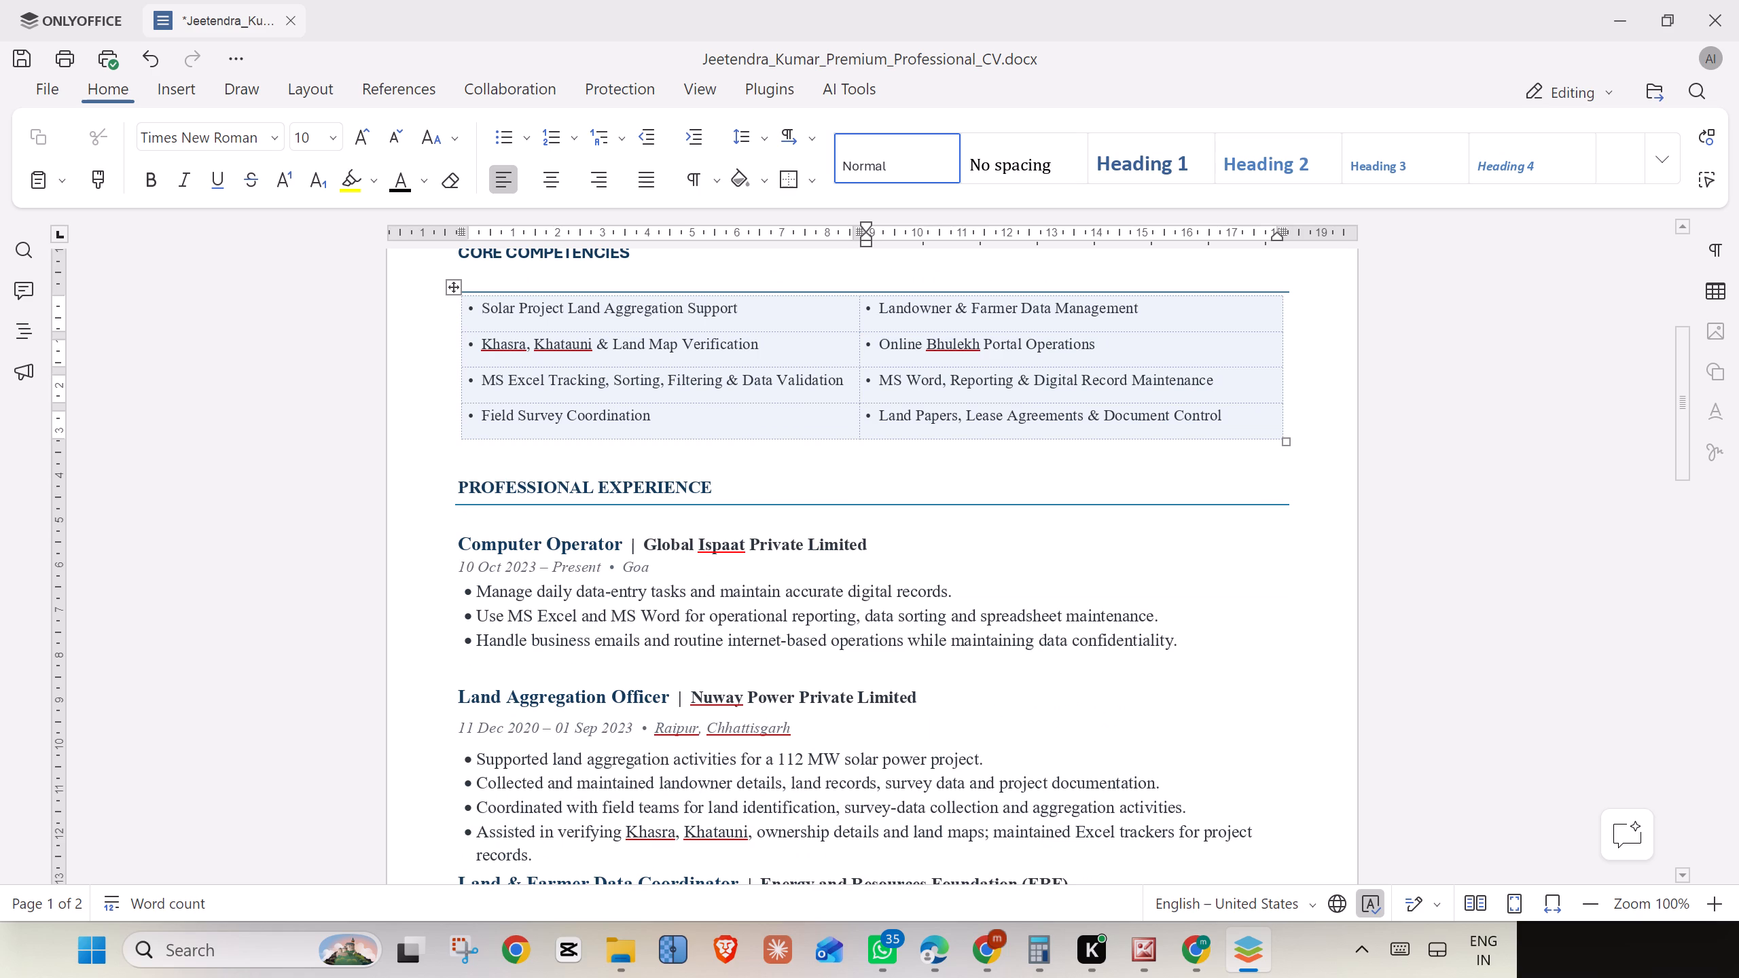
left_click_drag(457, 541, 671, 575)
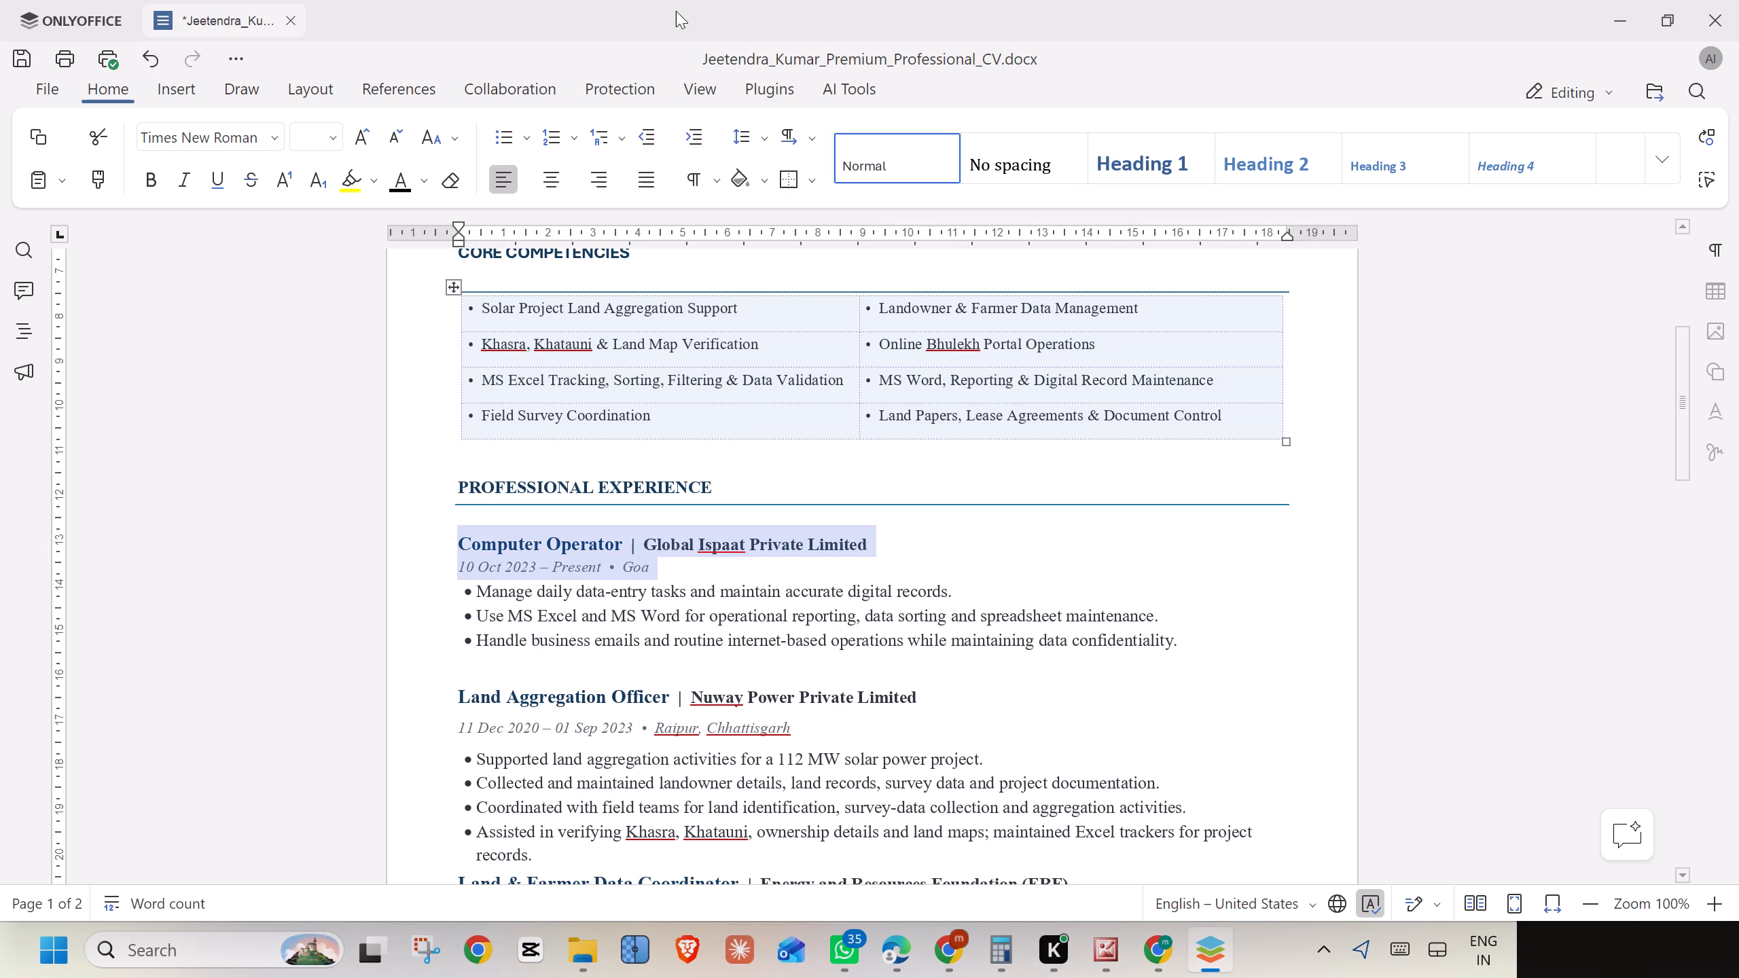
left_click(760, 143)
left_click(749, 229)
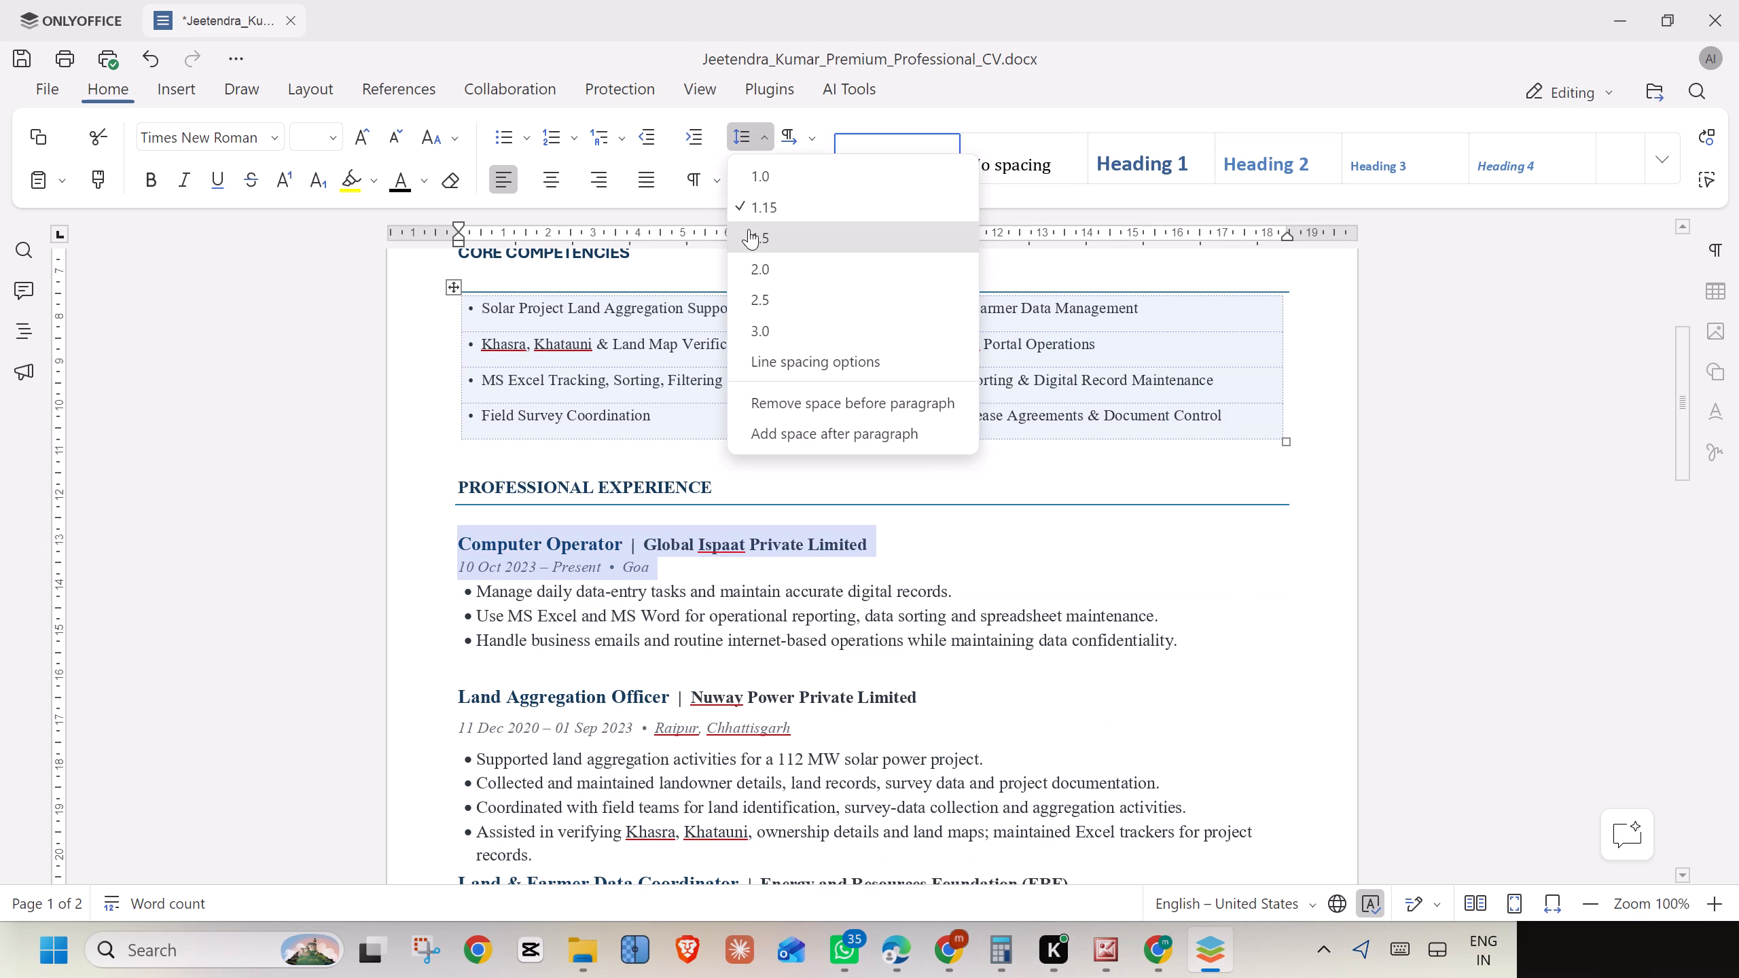
left_click(901, 600)
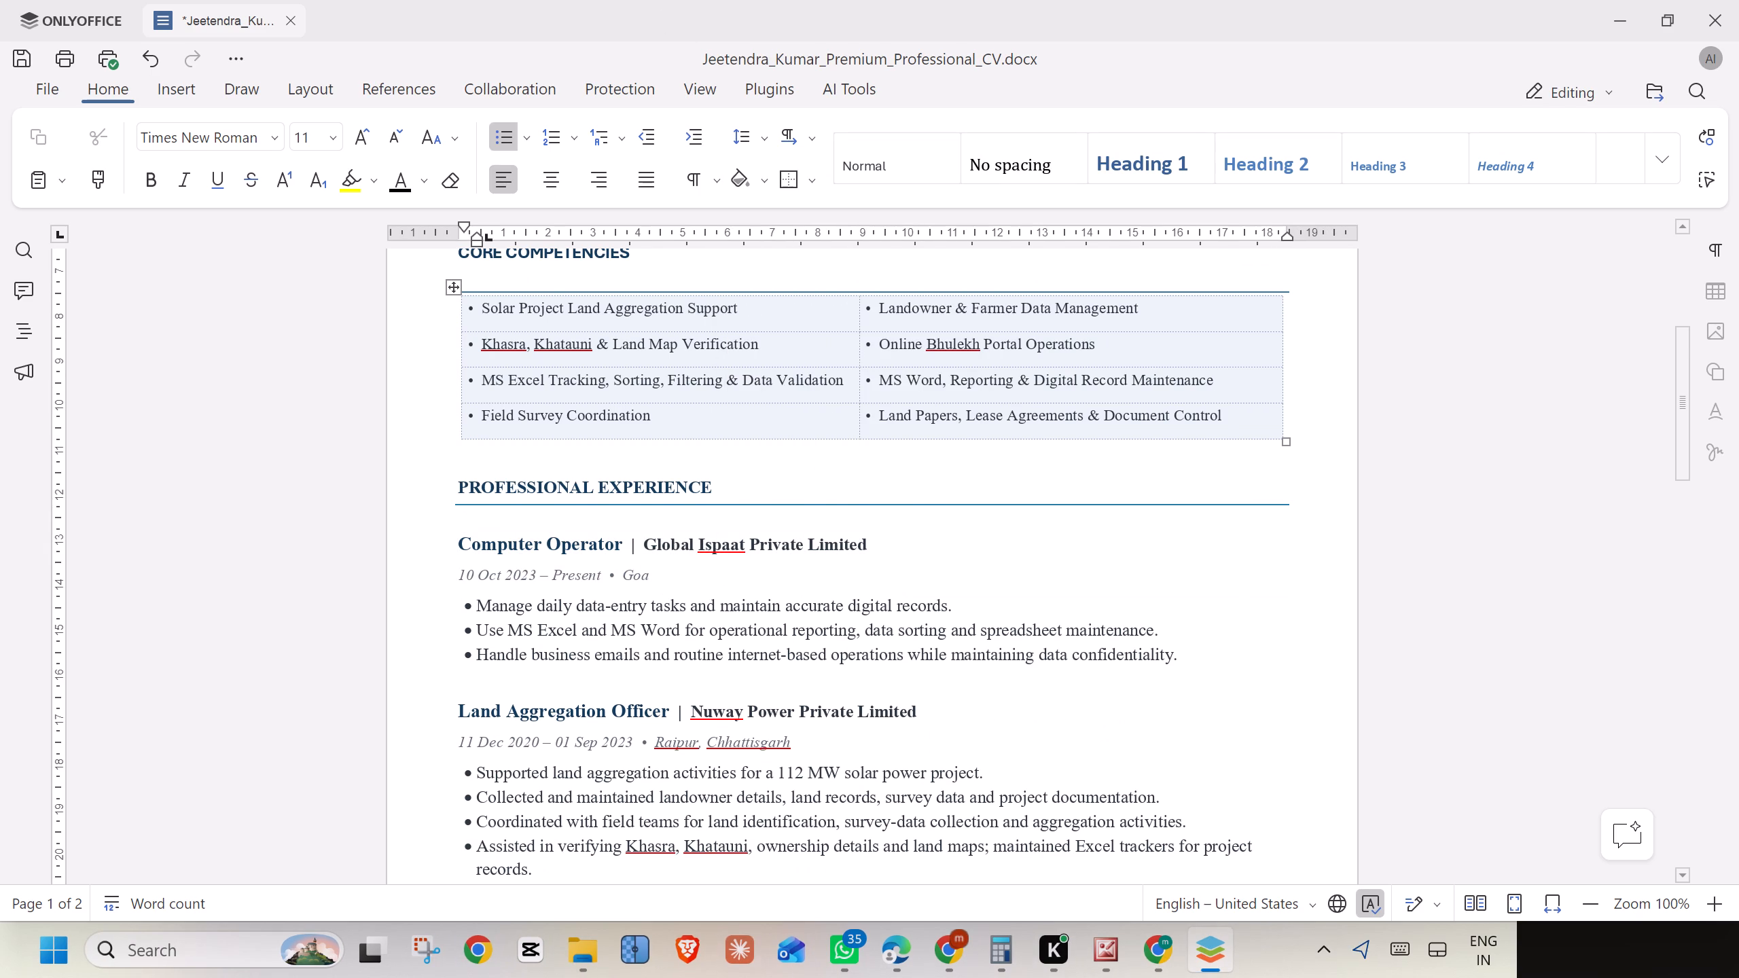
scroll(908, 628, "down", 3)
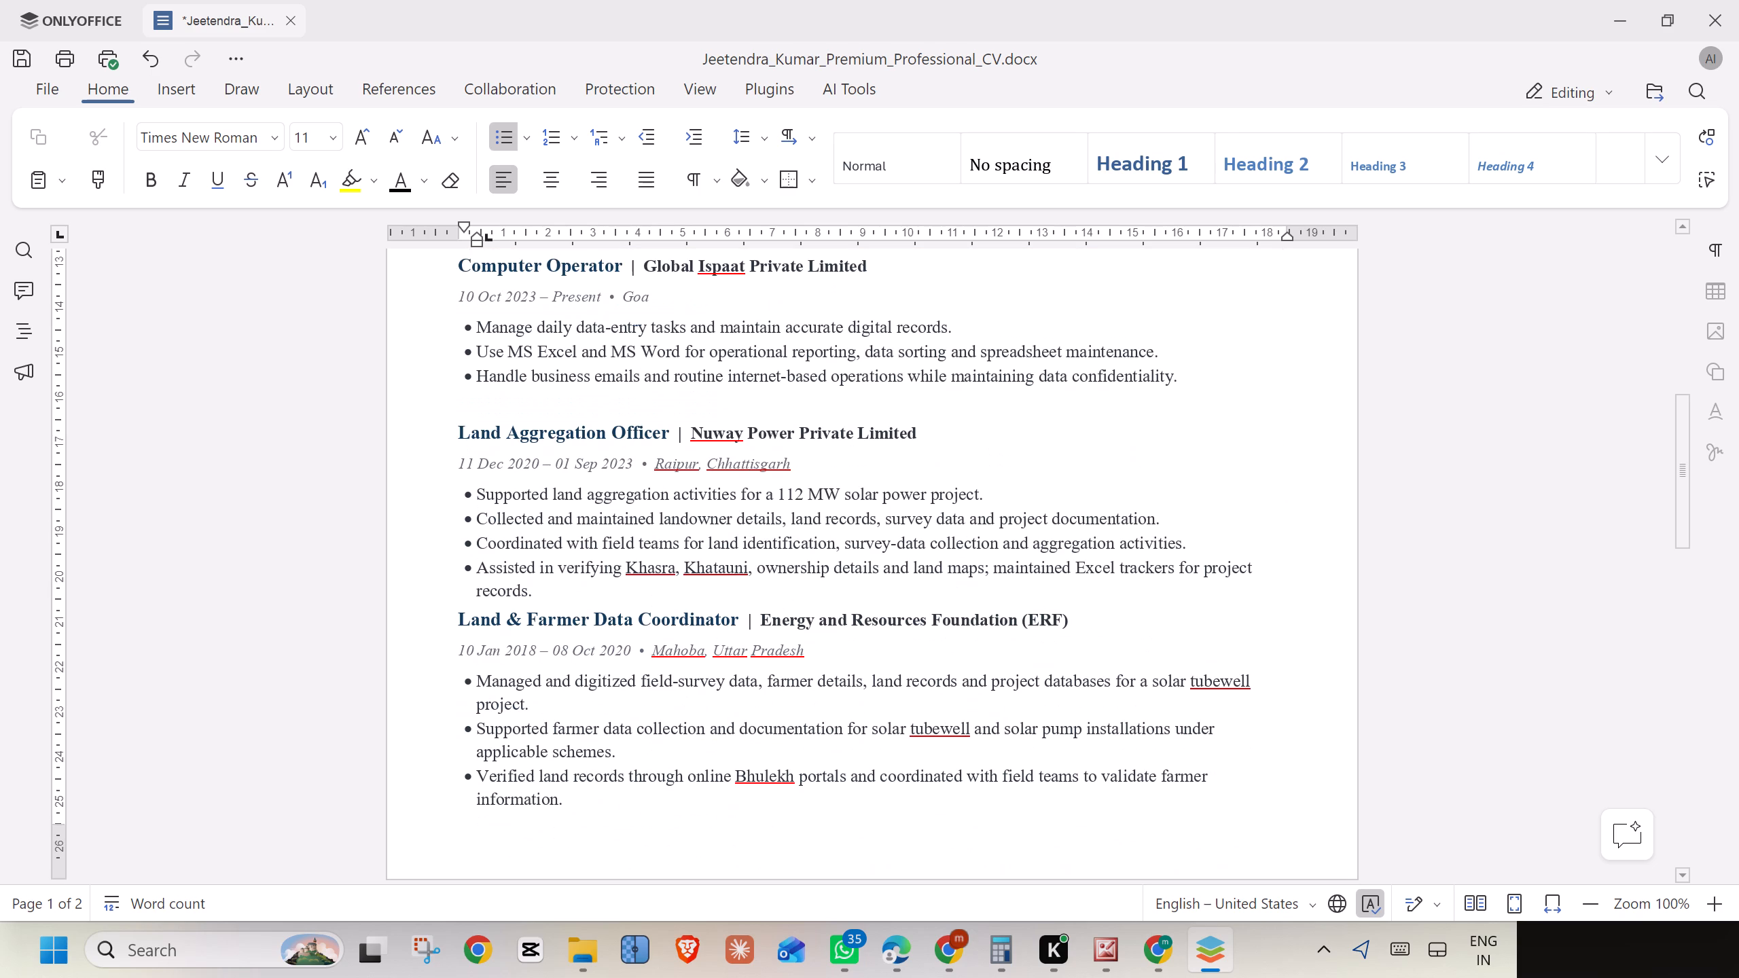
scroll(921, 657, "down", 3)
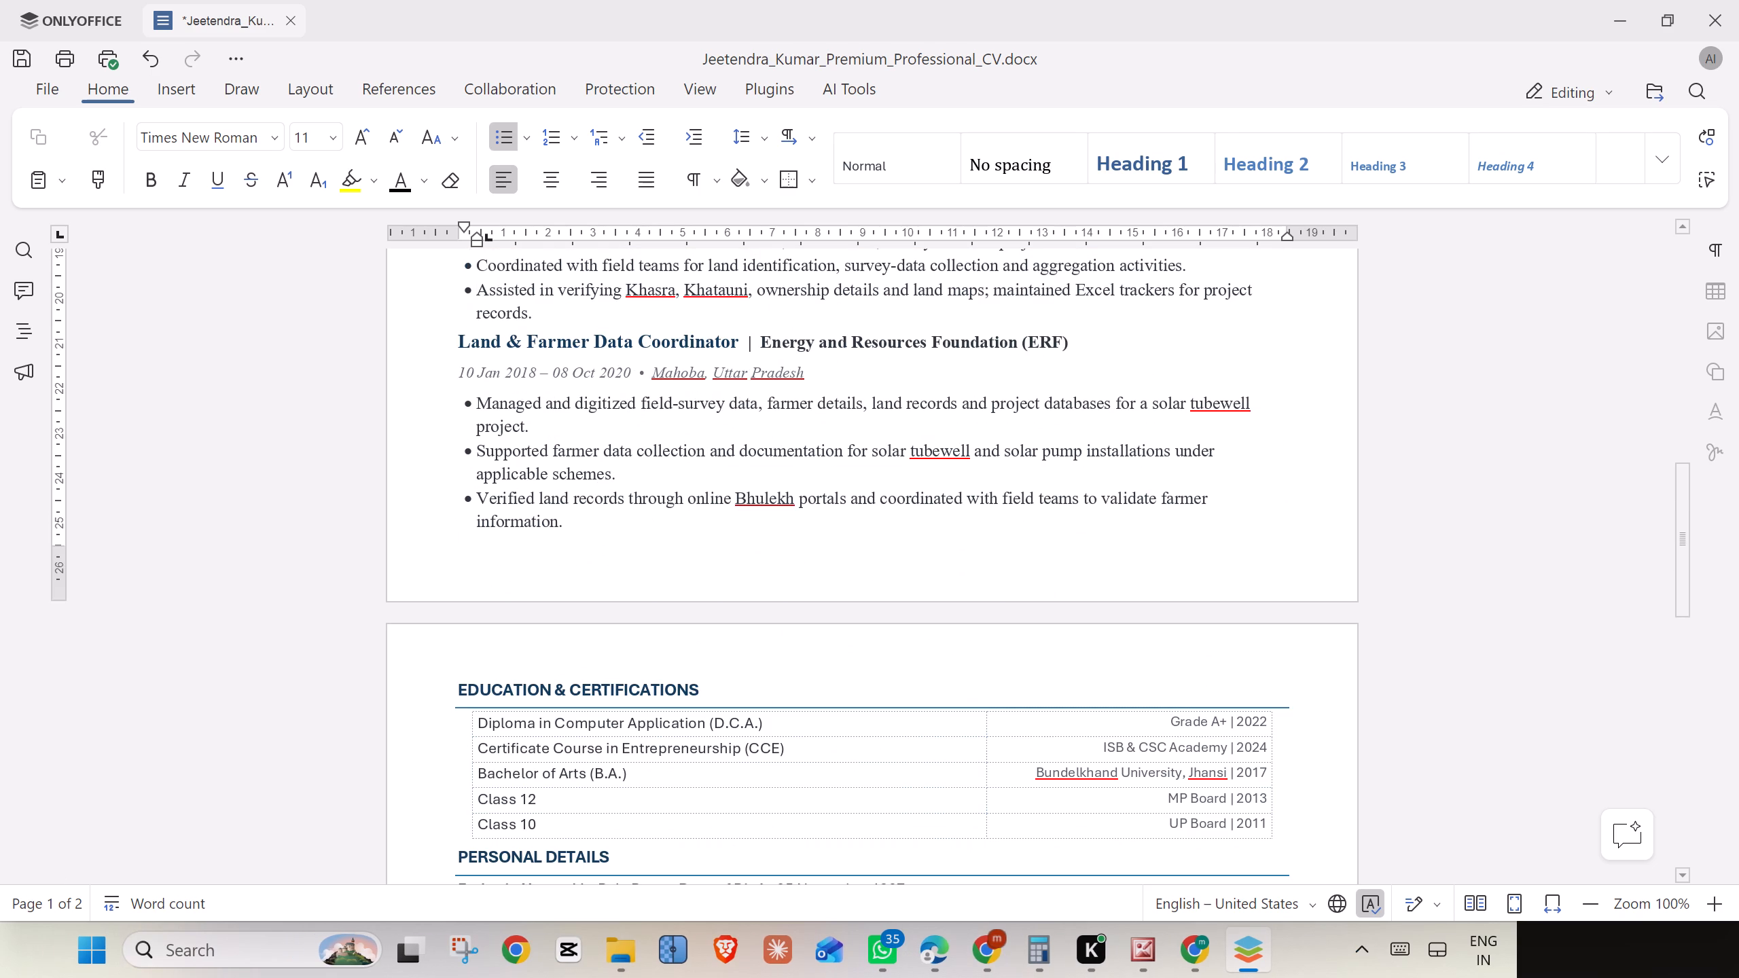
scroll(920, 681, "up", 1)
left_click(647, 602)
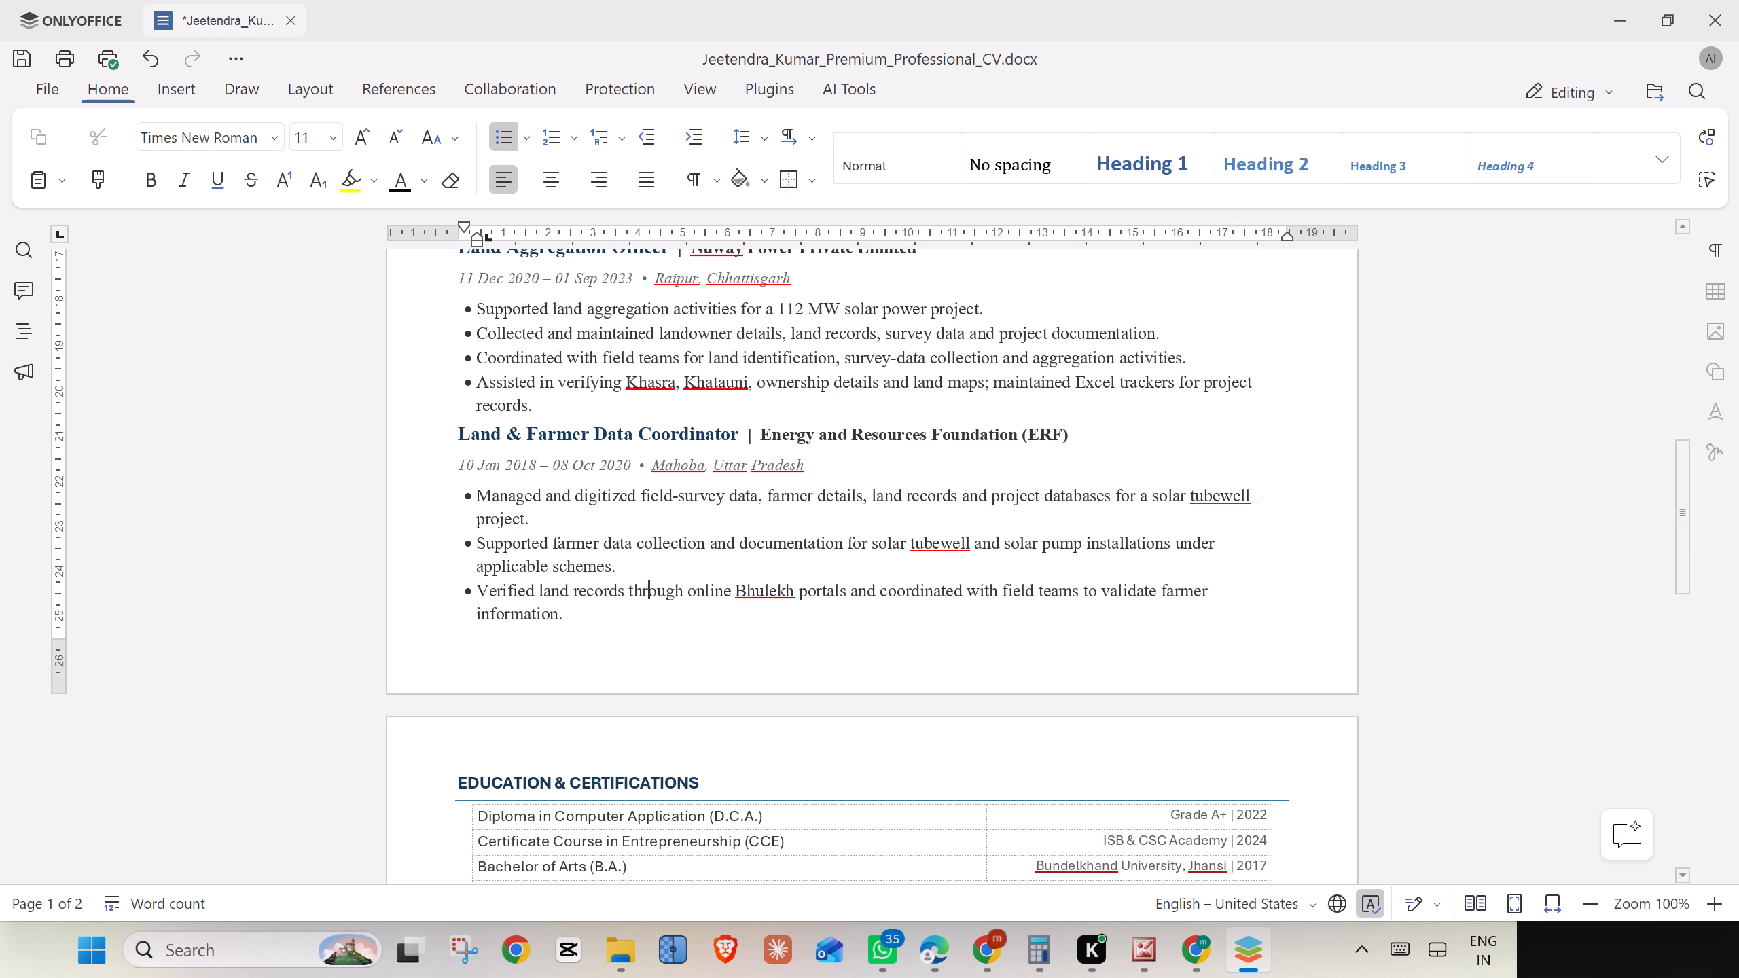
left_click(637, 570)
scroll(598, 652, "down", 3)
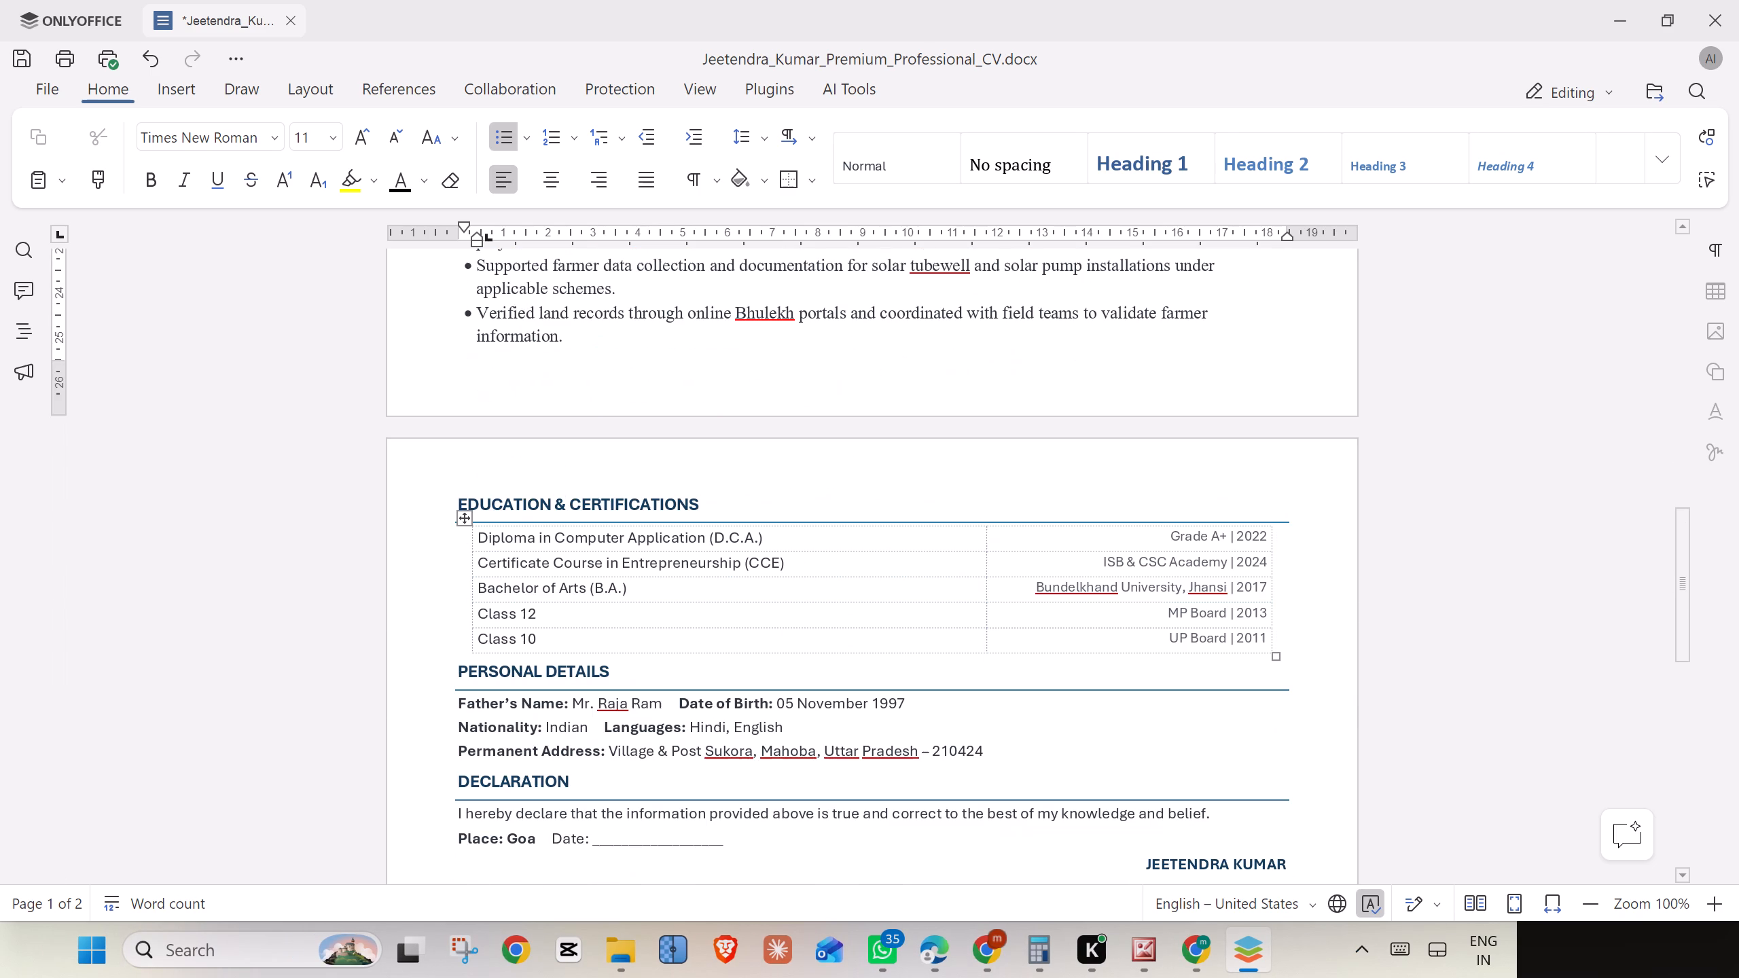
Apply Times New Roman to all second-page text, from the Education & Certifications heading through the signature name.
left_click(517, 506)
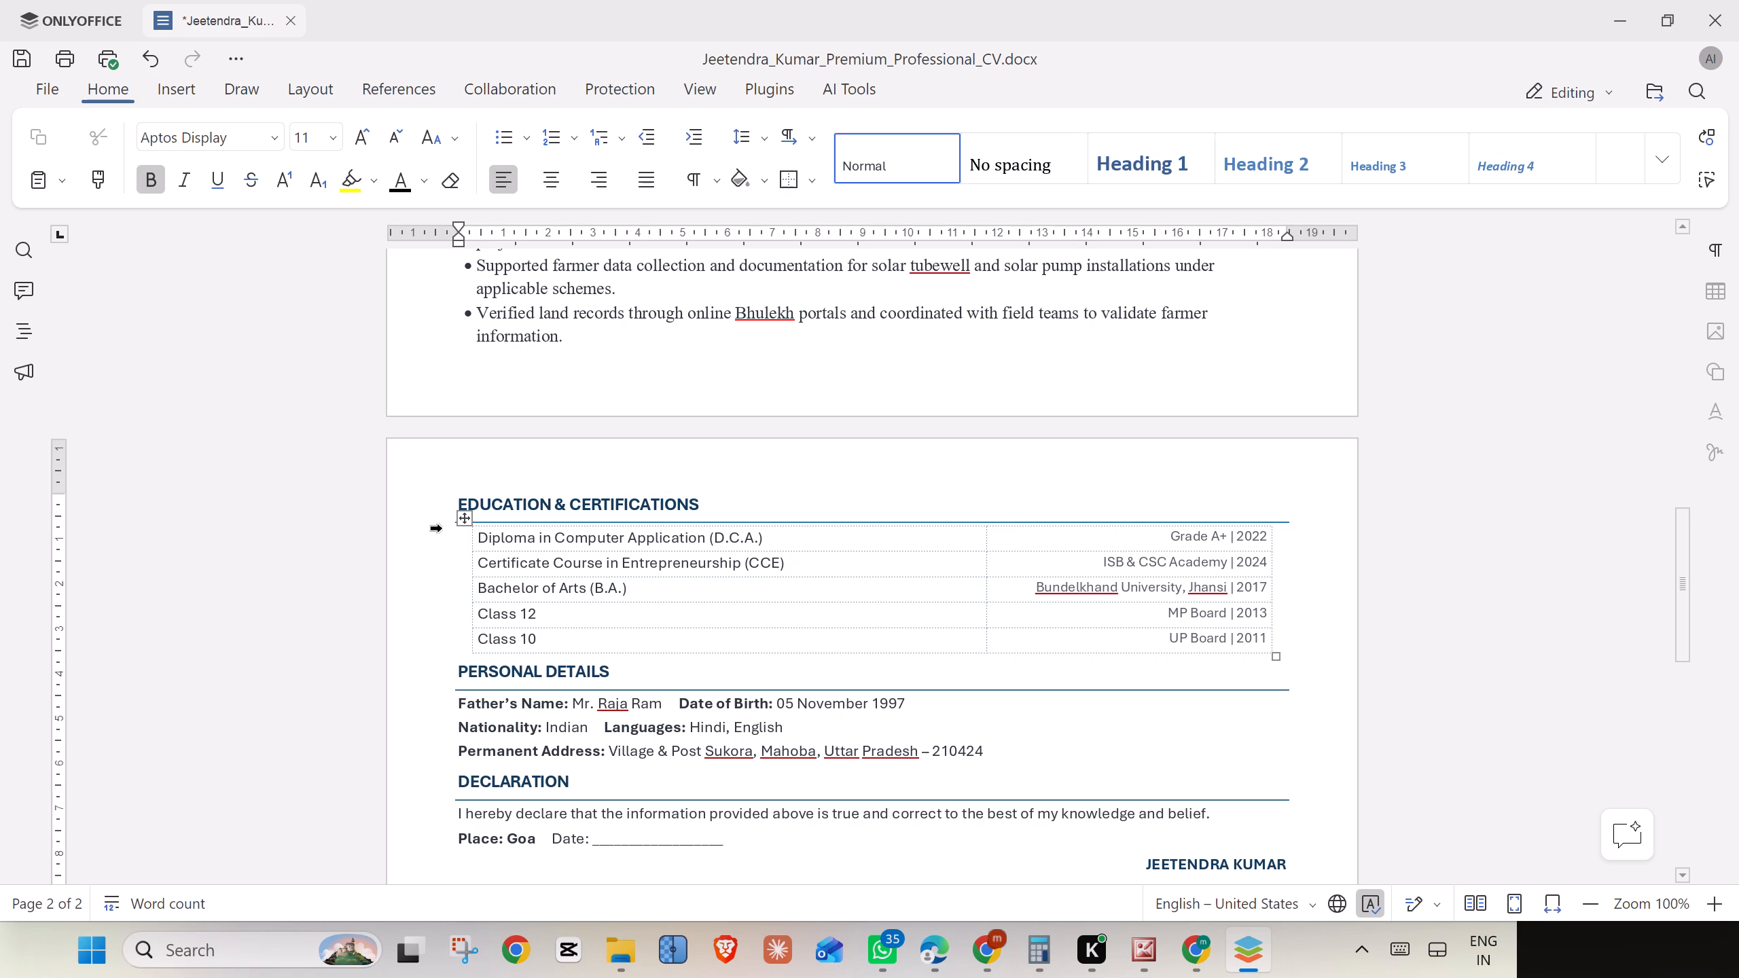
left_click_drag(454, 505, 1277, 725)
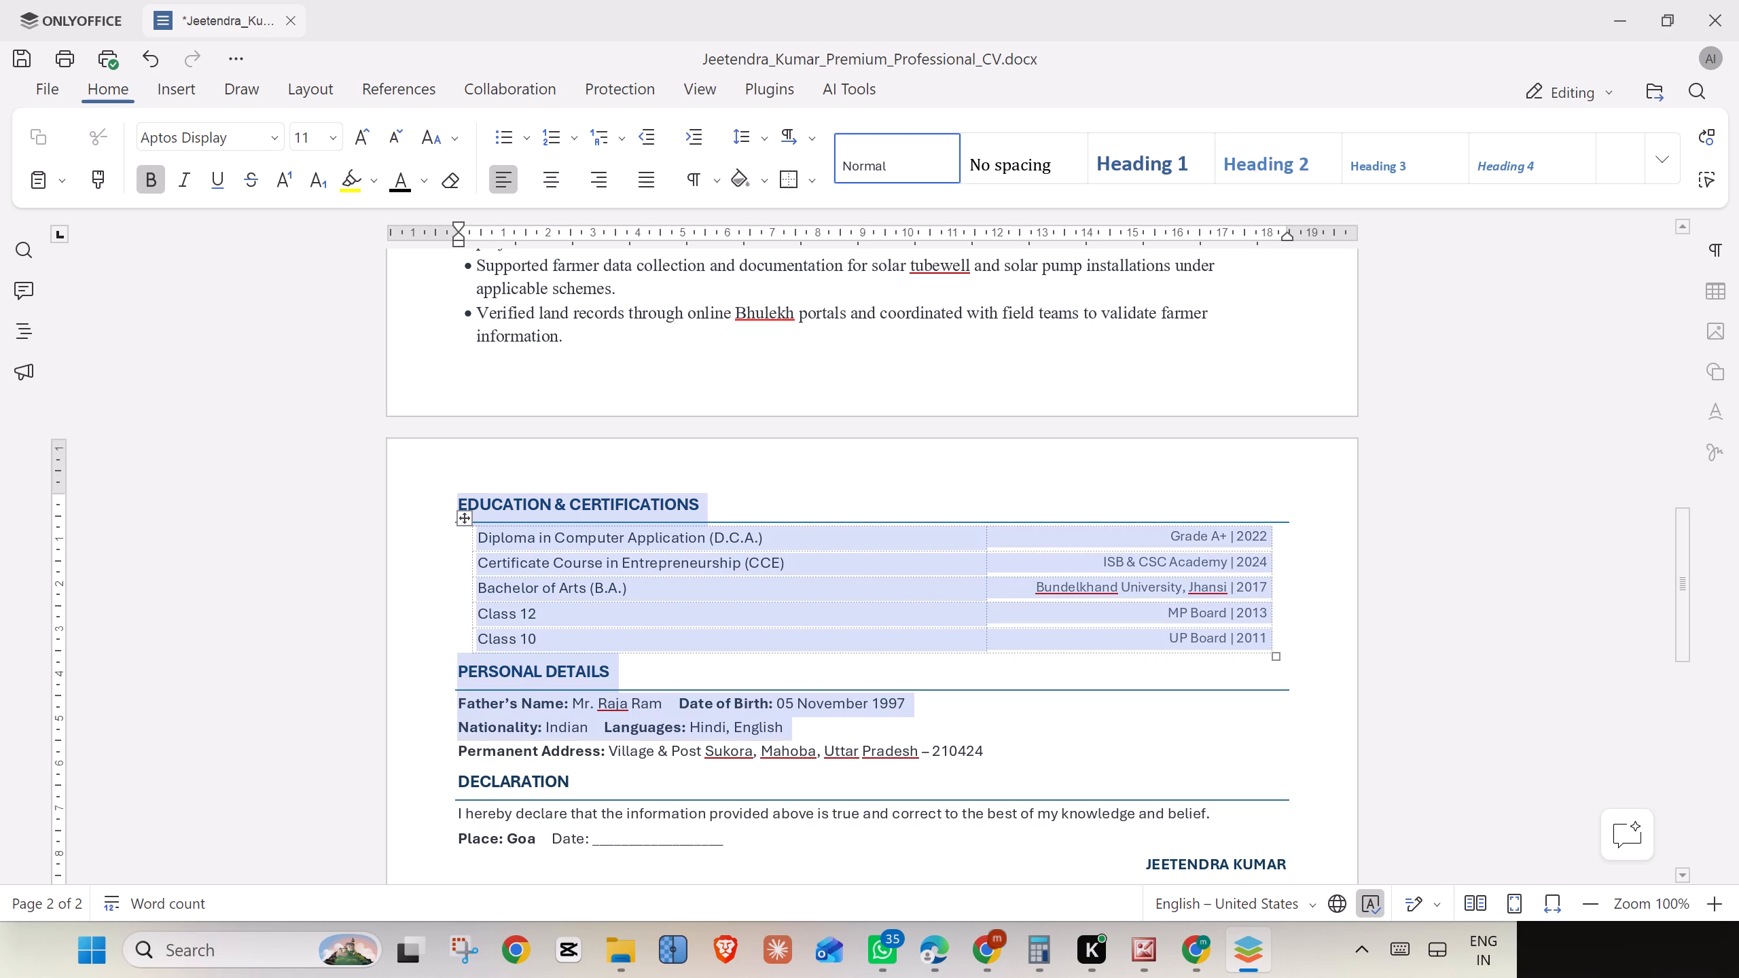
left_click_drag(1277, 725, 1283, 890)
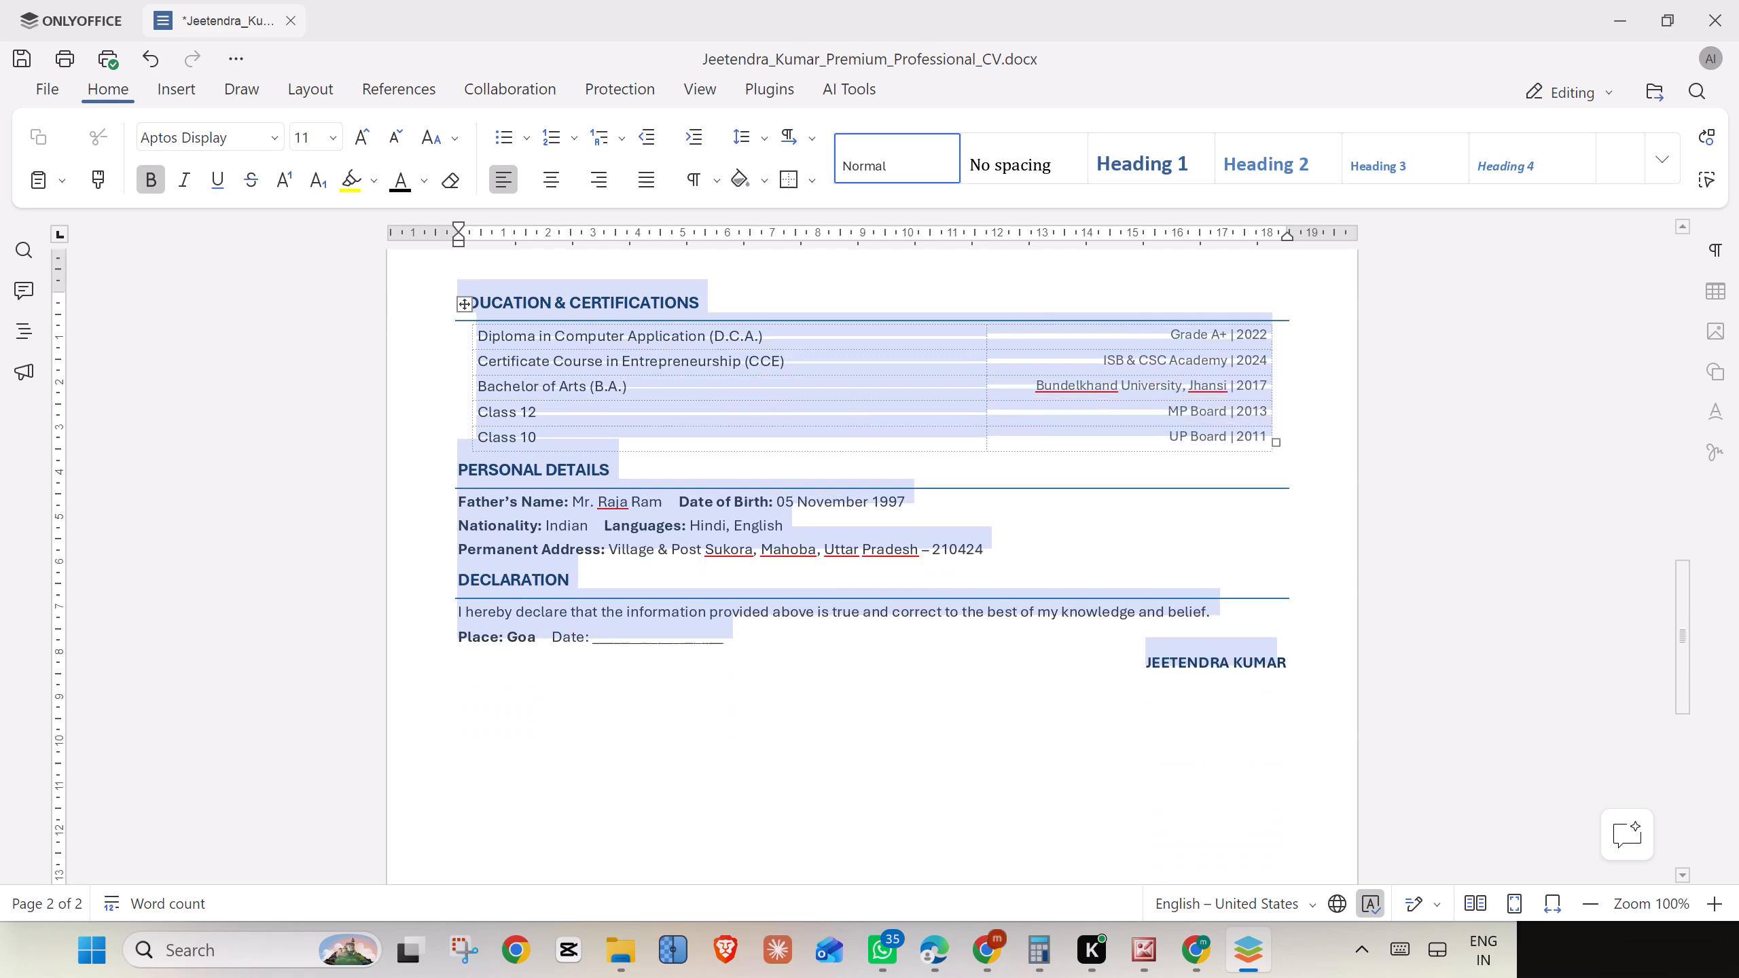
left_click_drag(1283, 890, 1321, 636)
left_click(277, 134)
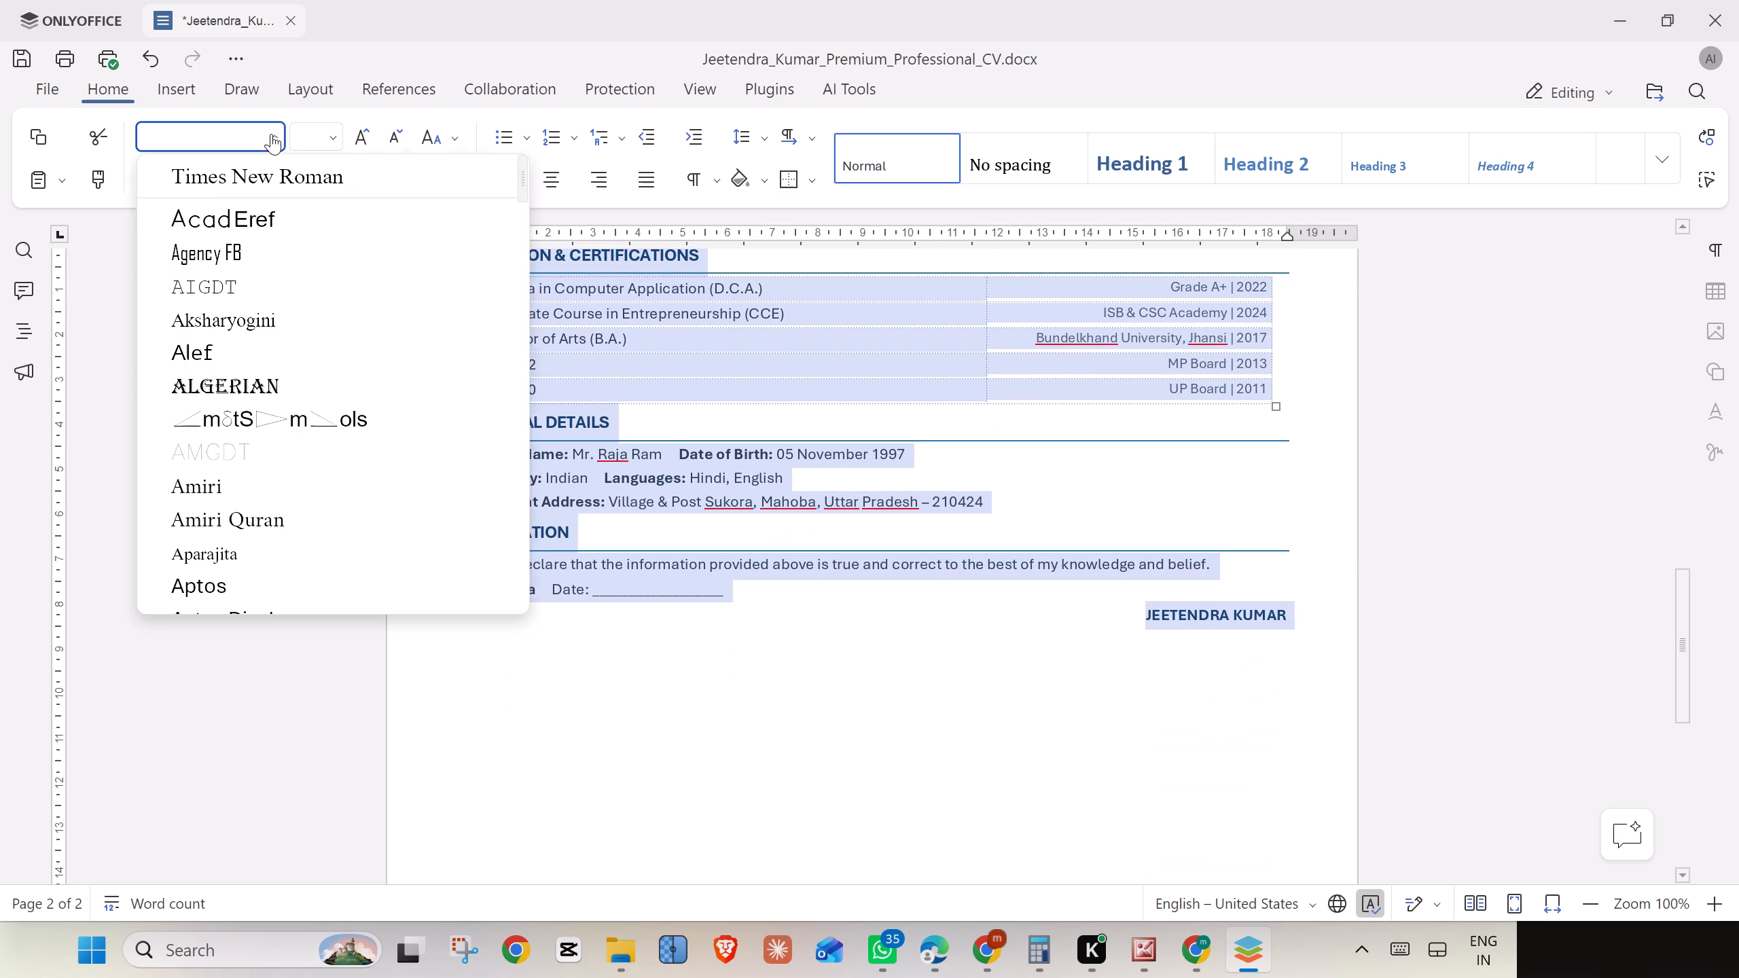
left_click(228, 177)
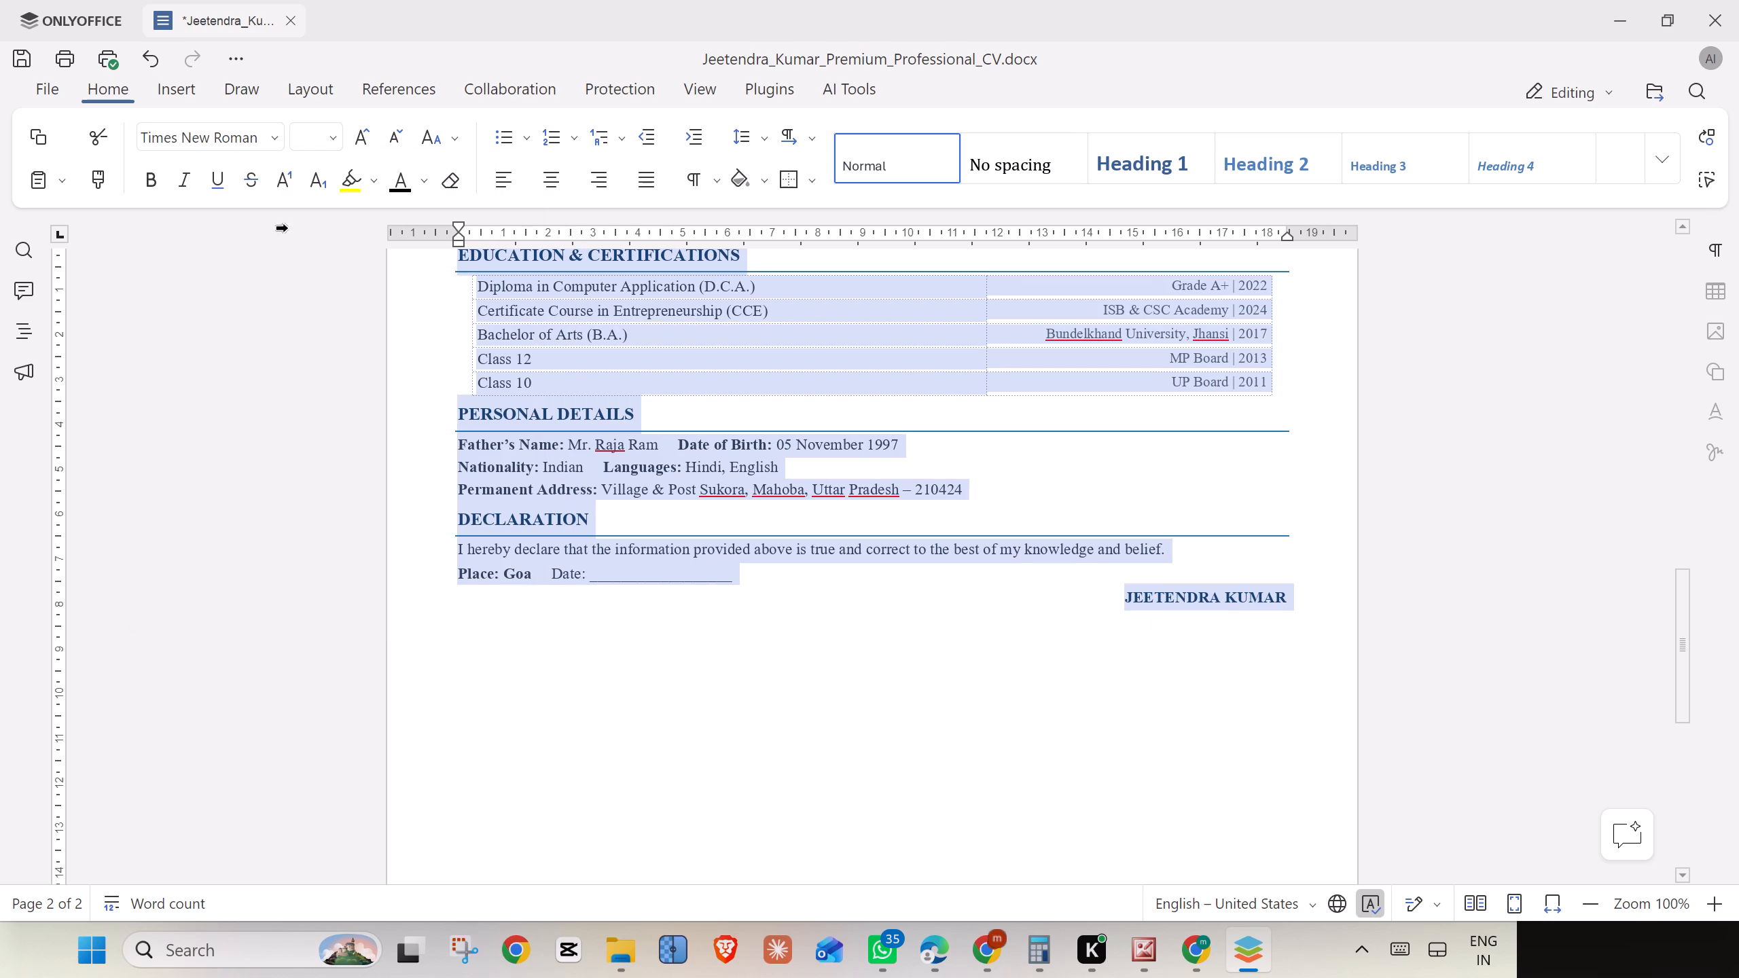
left_click(716, 753)
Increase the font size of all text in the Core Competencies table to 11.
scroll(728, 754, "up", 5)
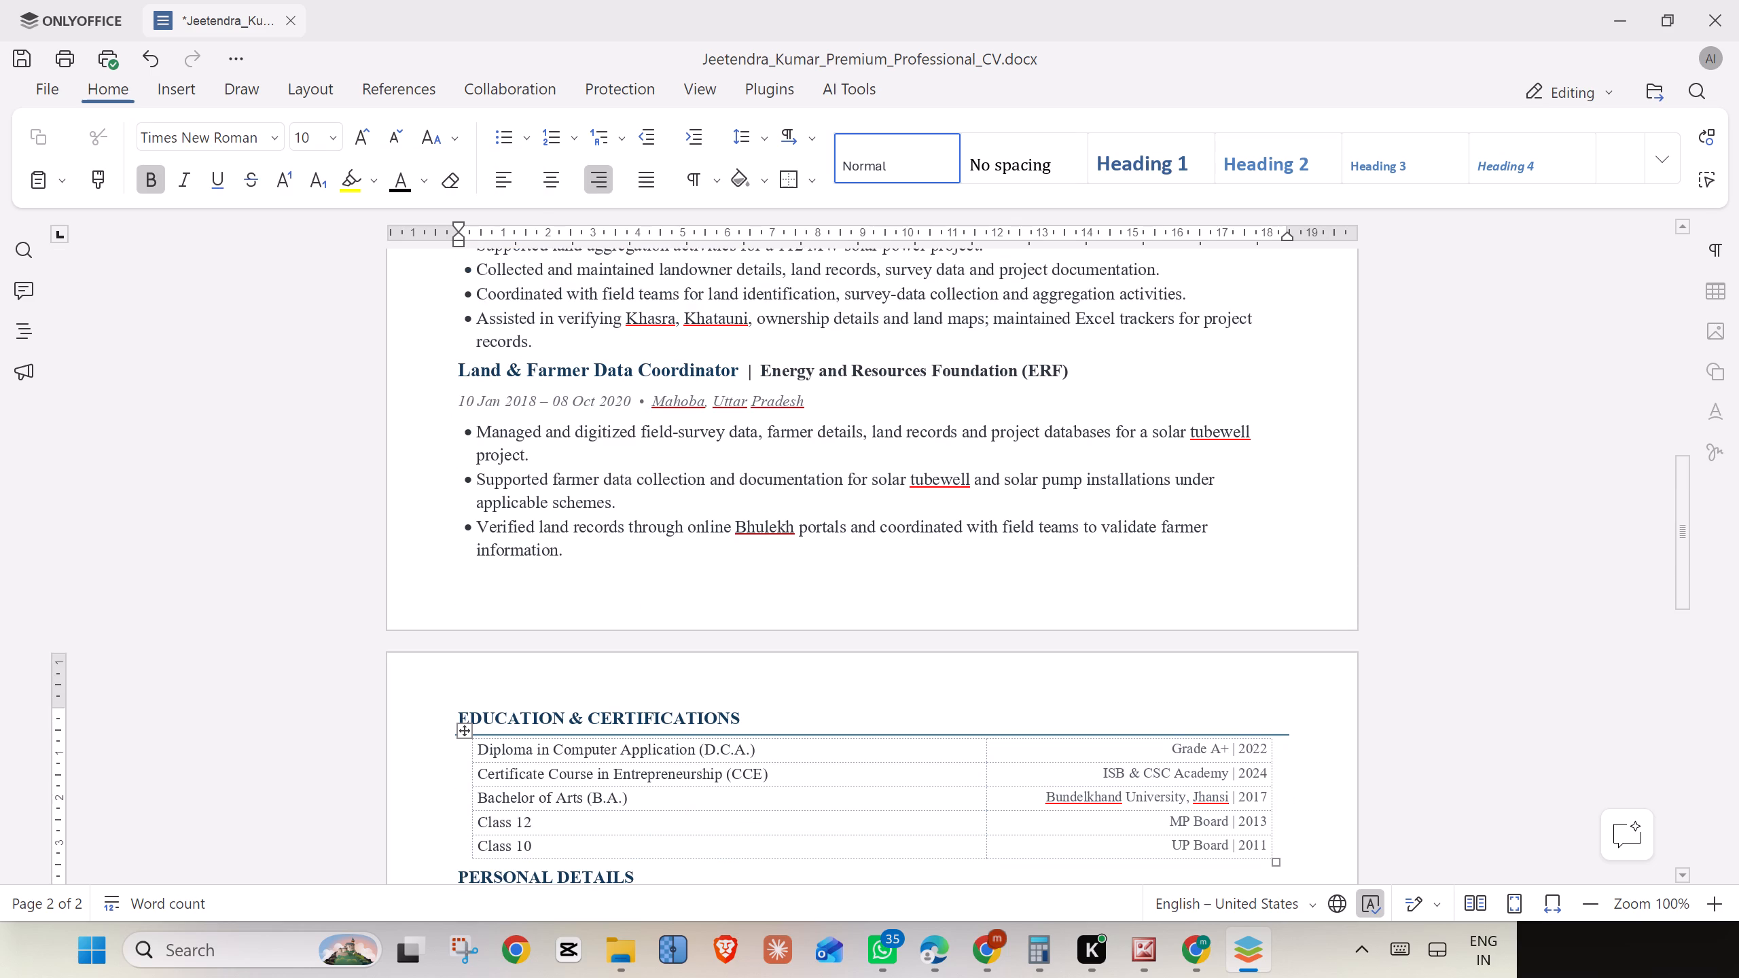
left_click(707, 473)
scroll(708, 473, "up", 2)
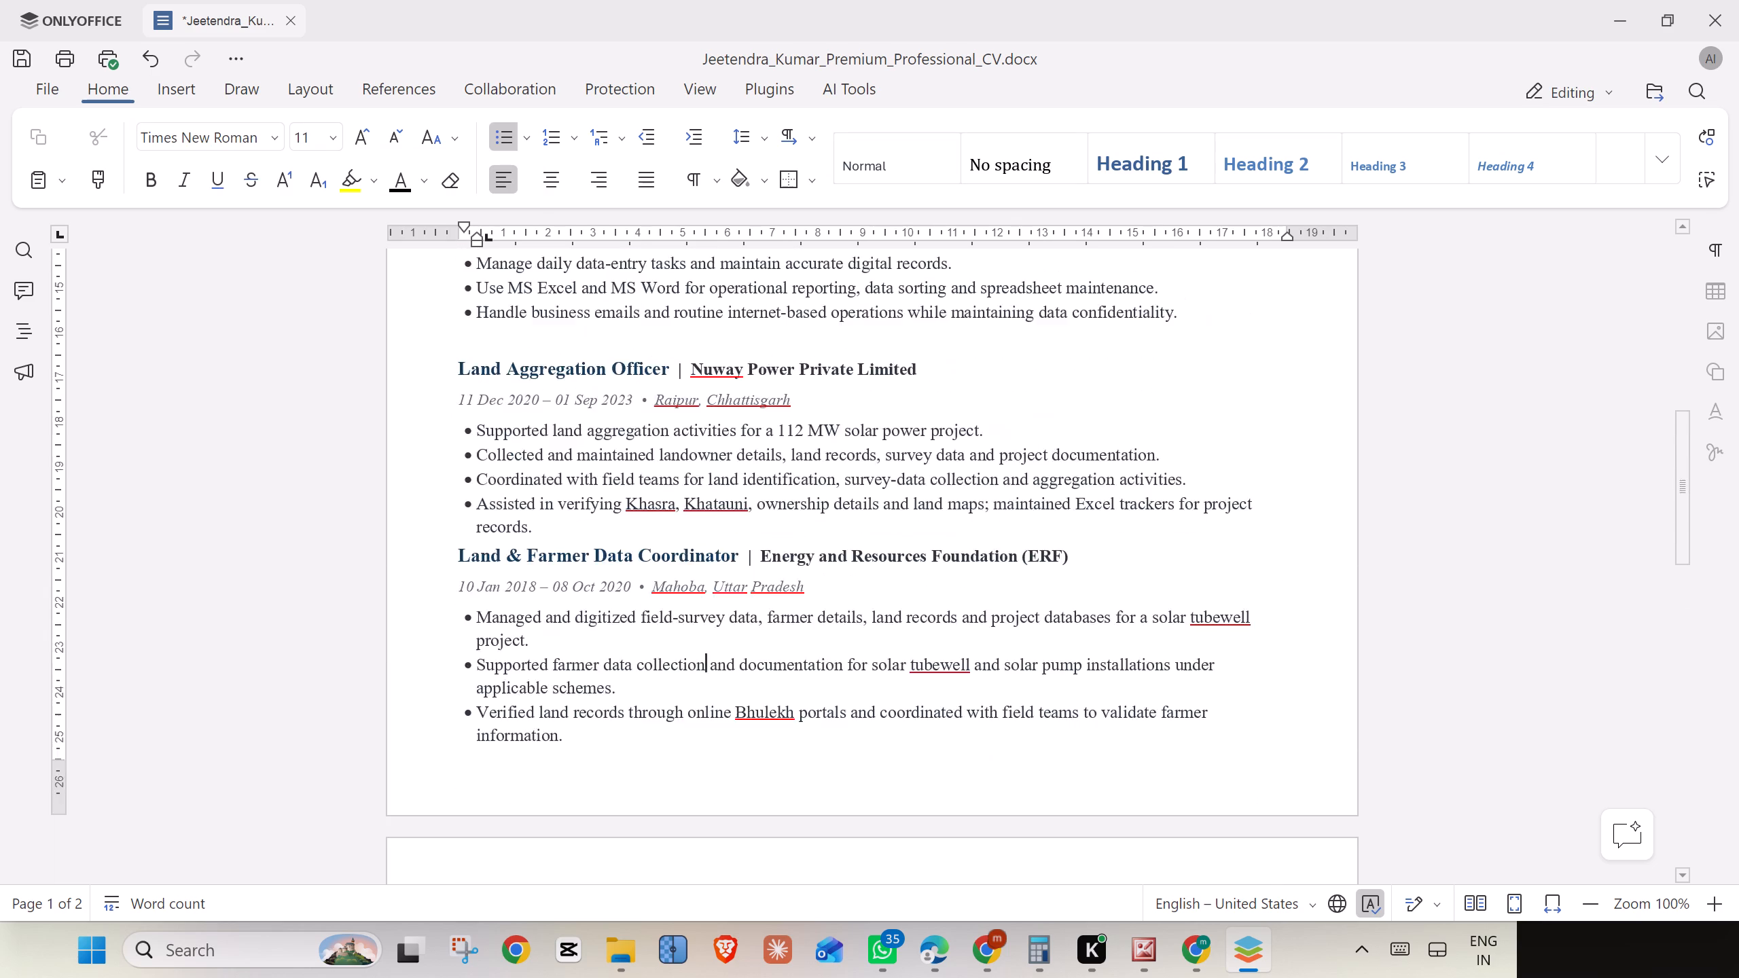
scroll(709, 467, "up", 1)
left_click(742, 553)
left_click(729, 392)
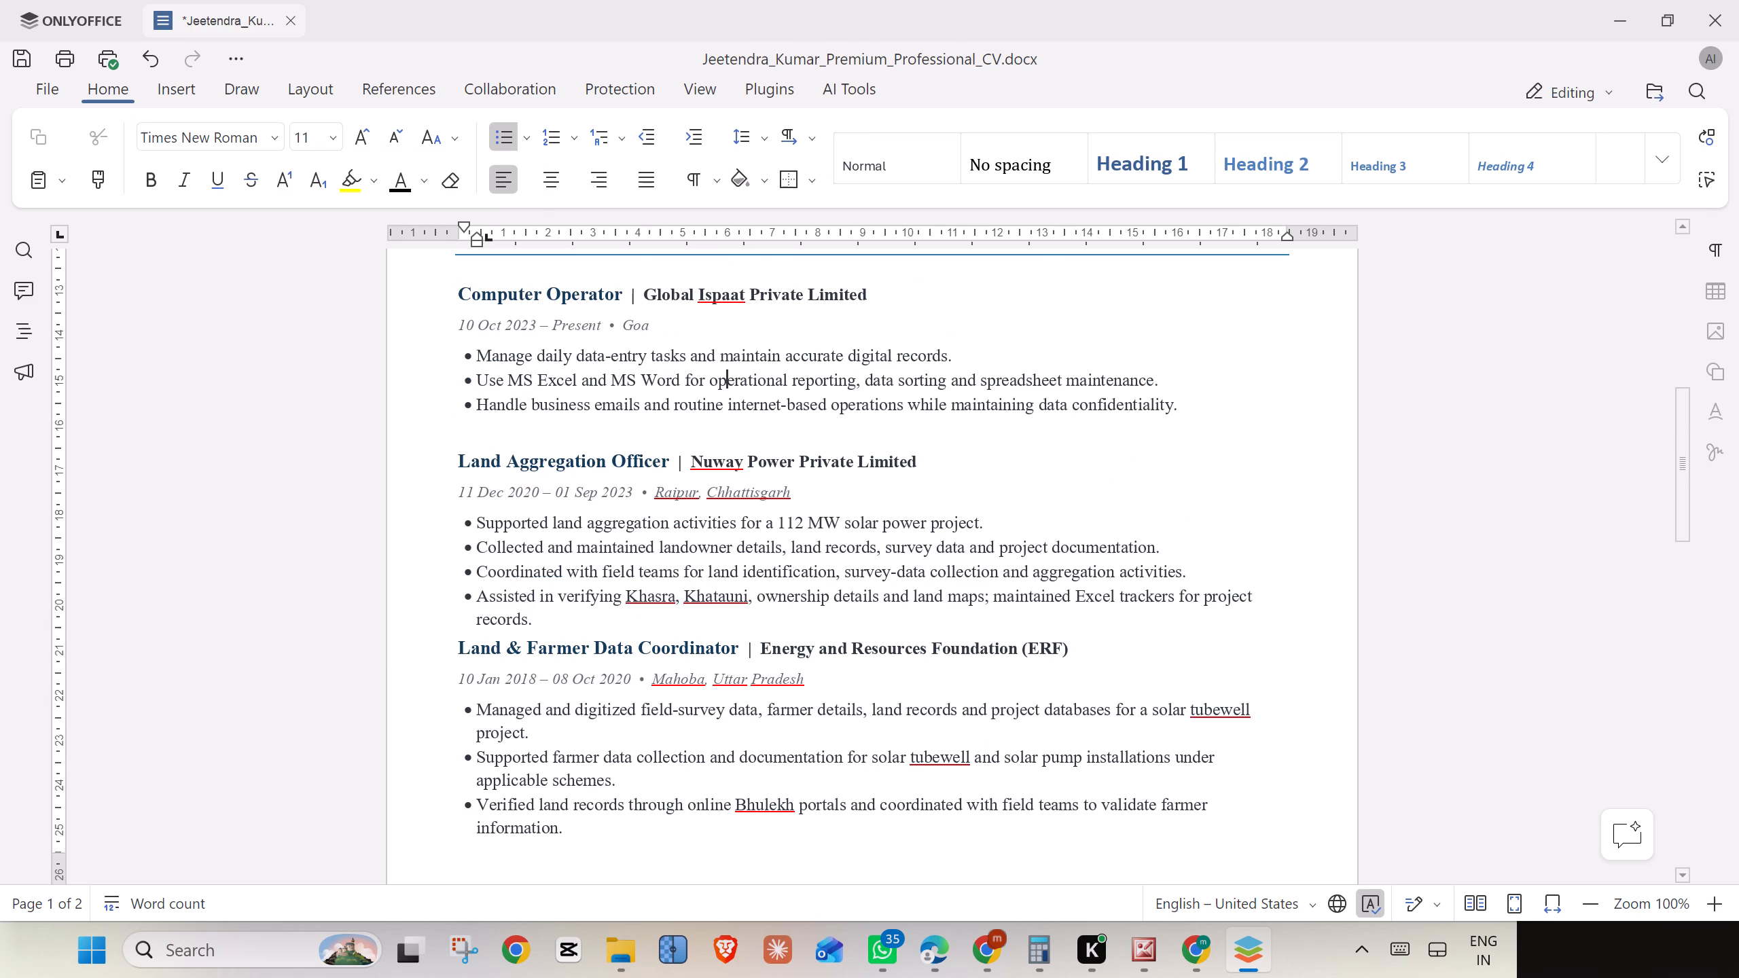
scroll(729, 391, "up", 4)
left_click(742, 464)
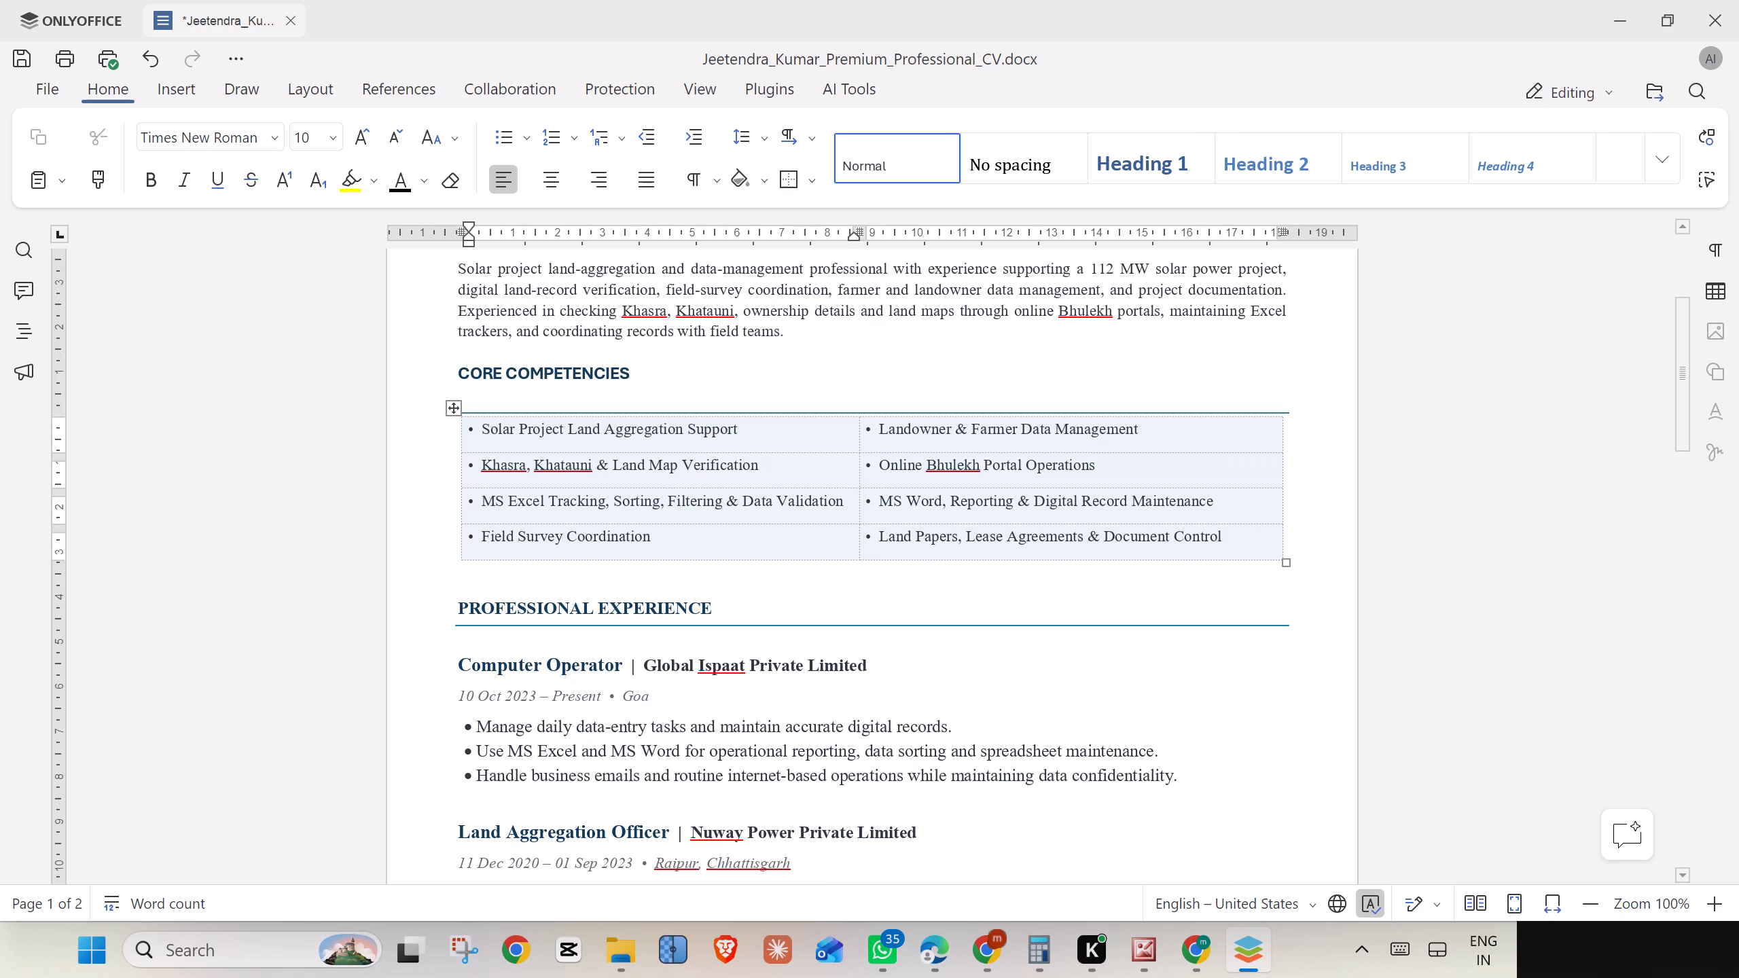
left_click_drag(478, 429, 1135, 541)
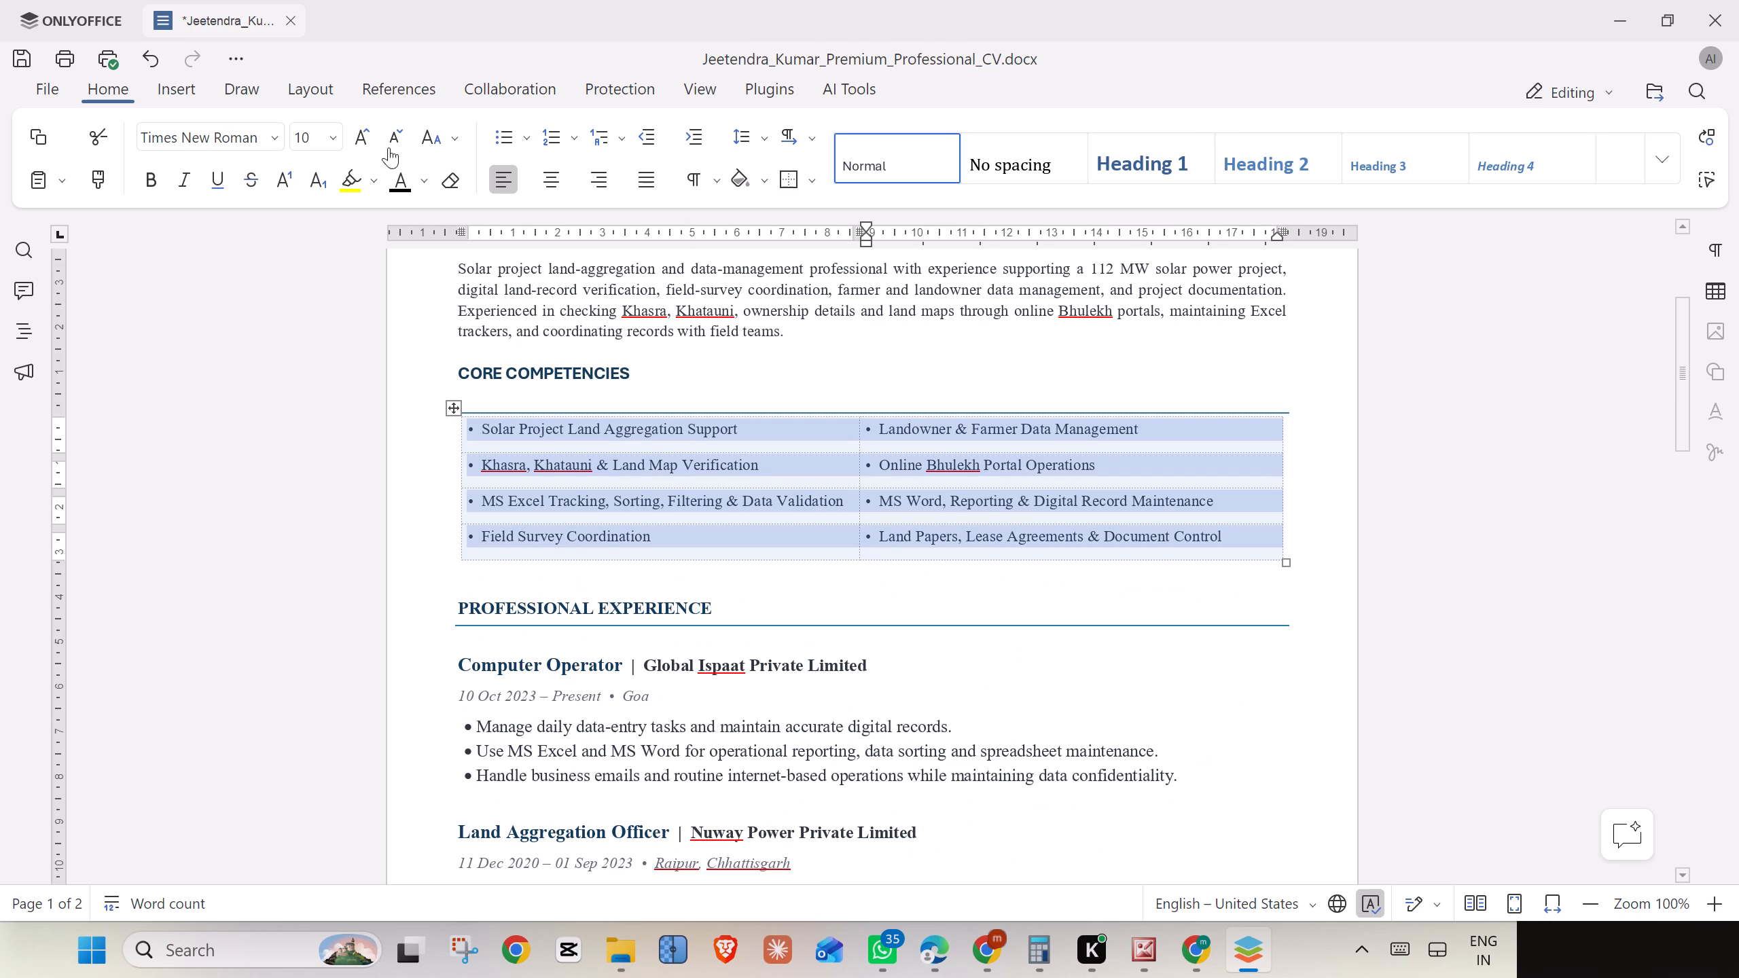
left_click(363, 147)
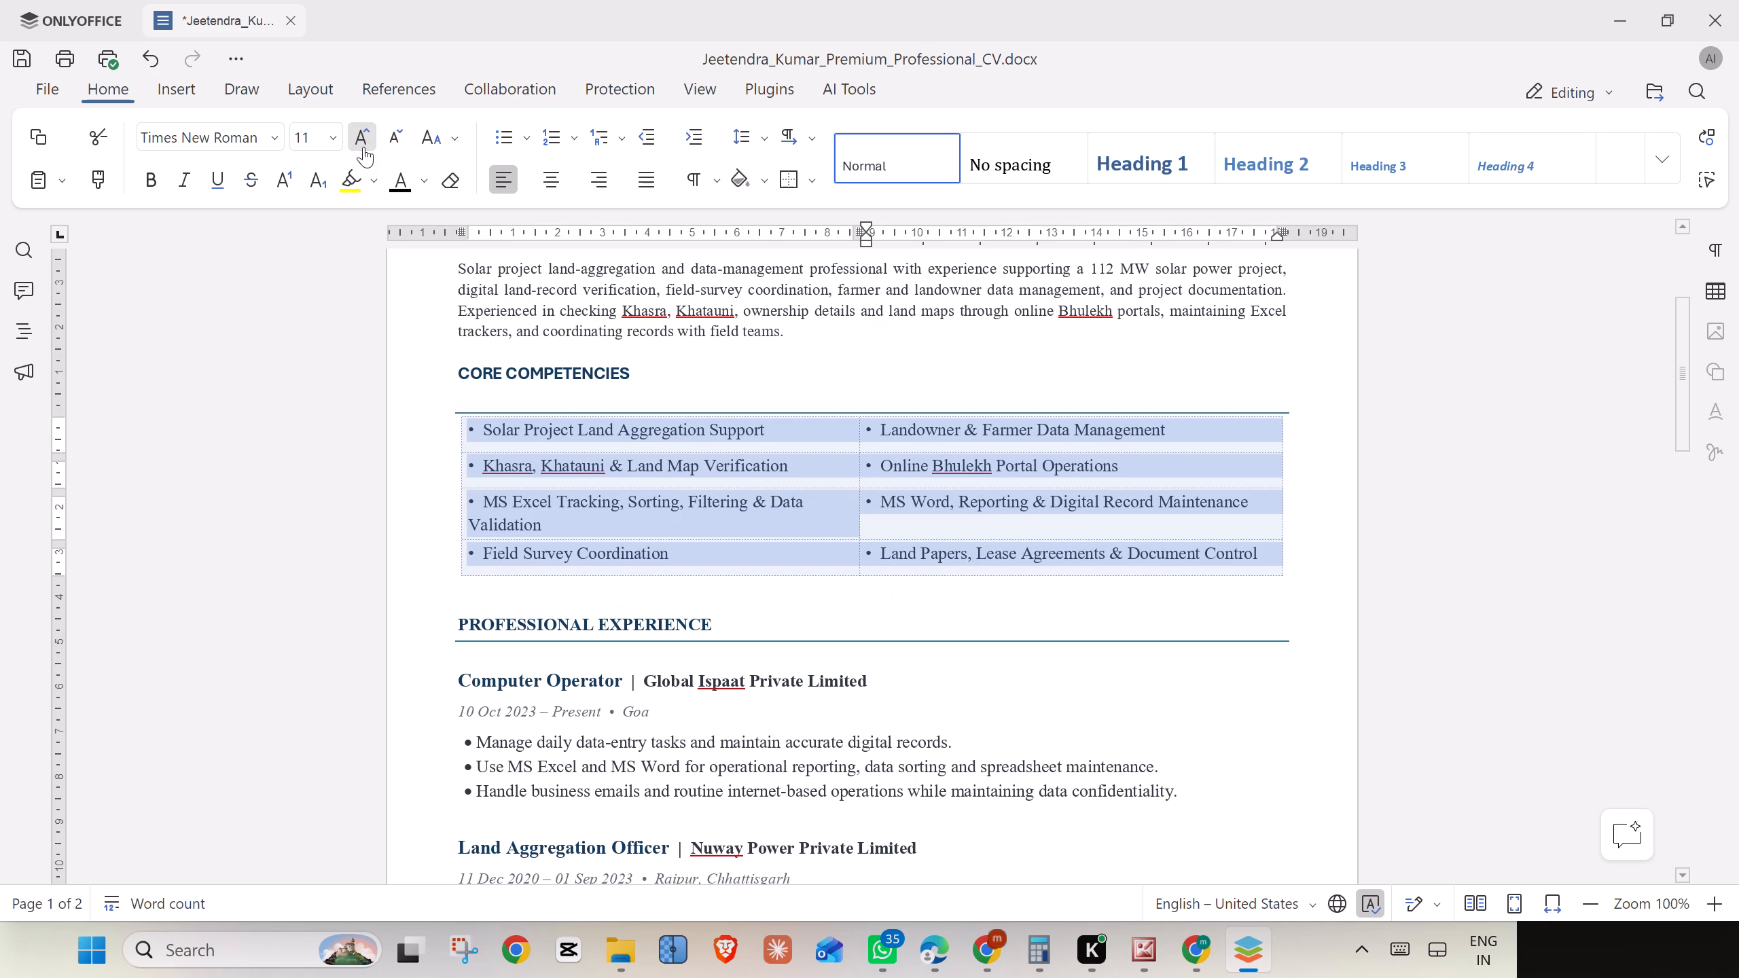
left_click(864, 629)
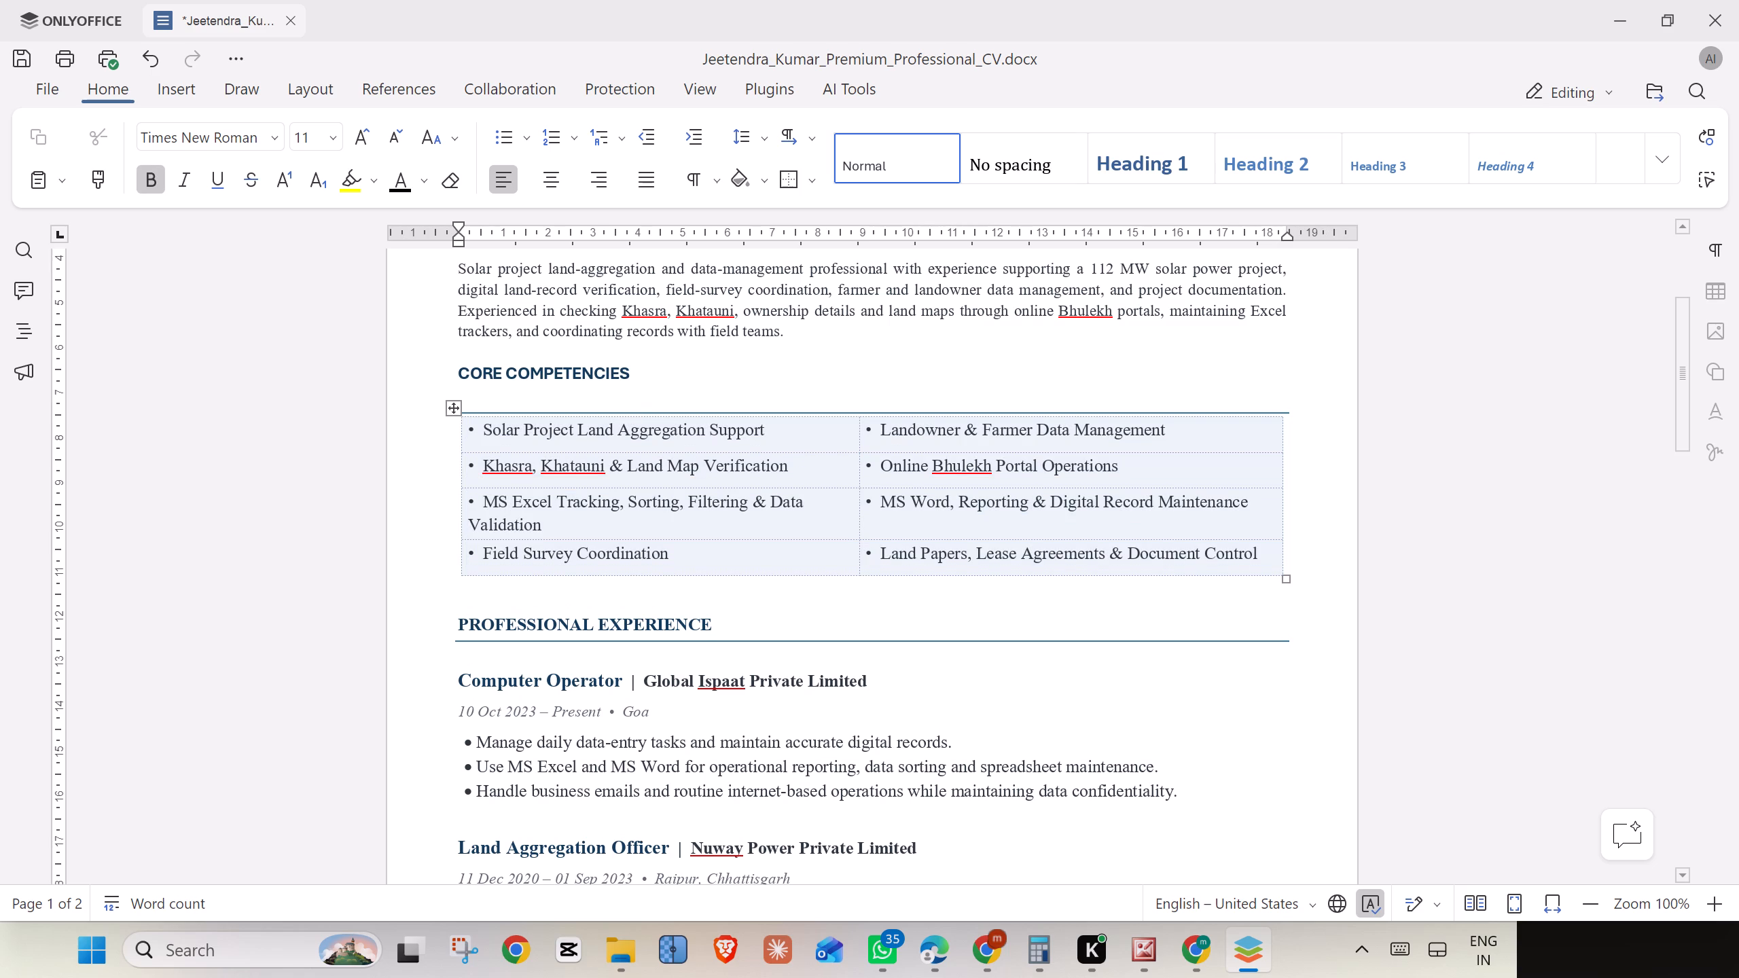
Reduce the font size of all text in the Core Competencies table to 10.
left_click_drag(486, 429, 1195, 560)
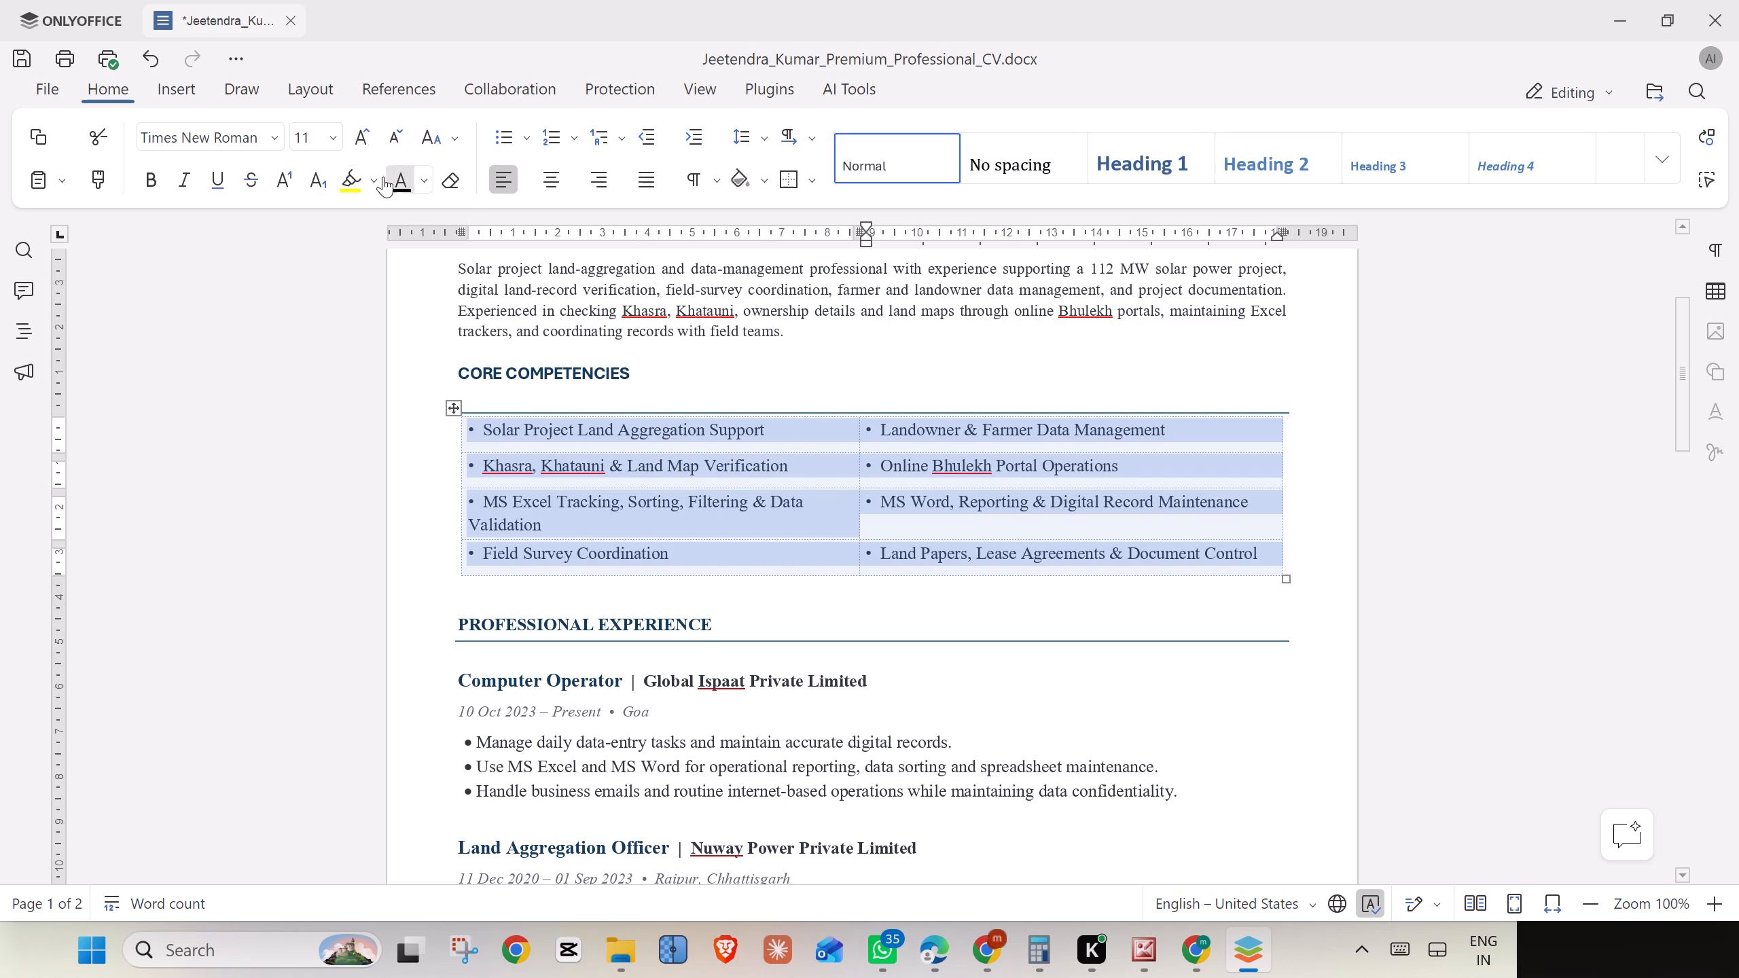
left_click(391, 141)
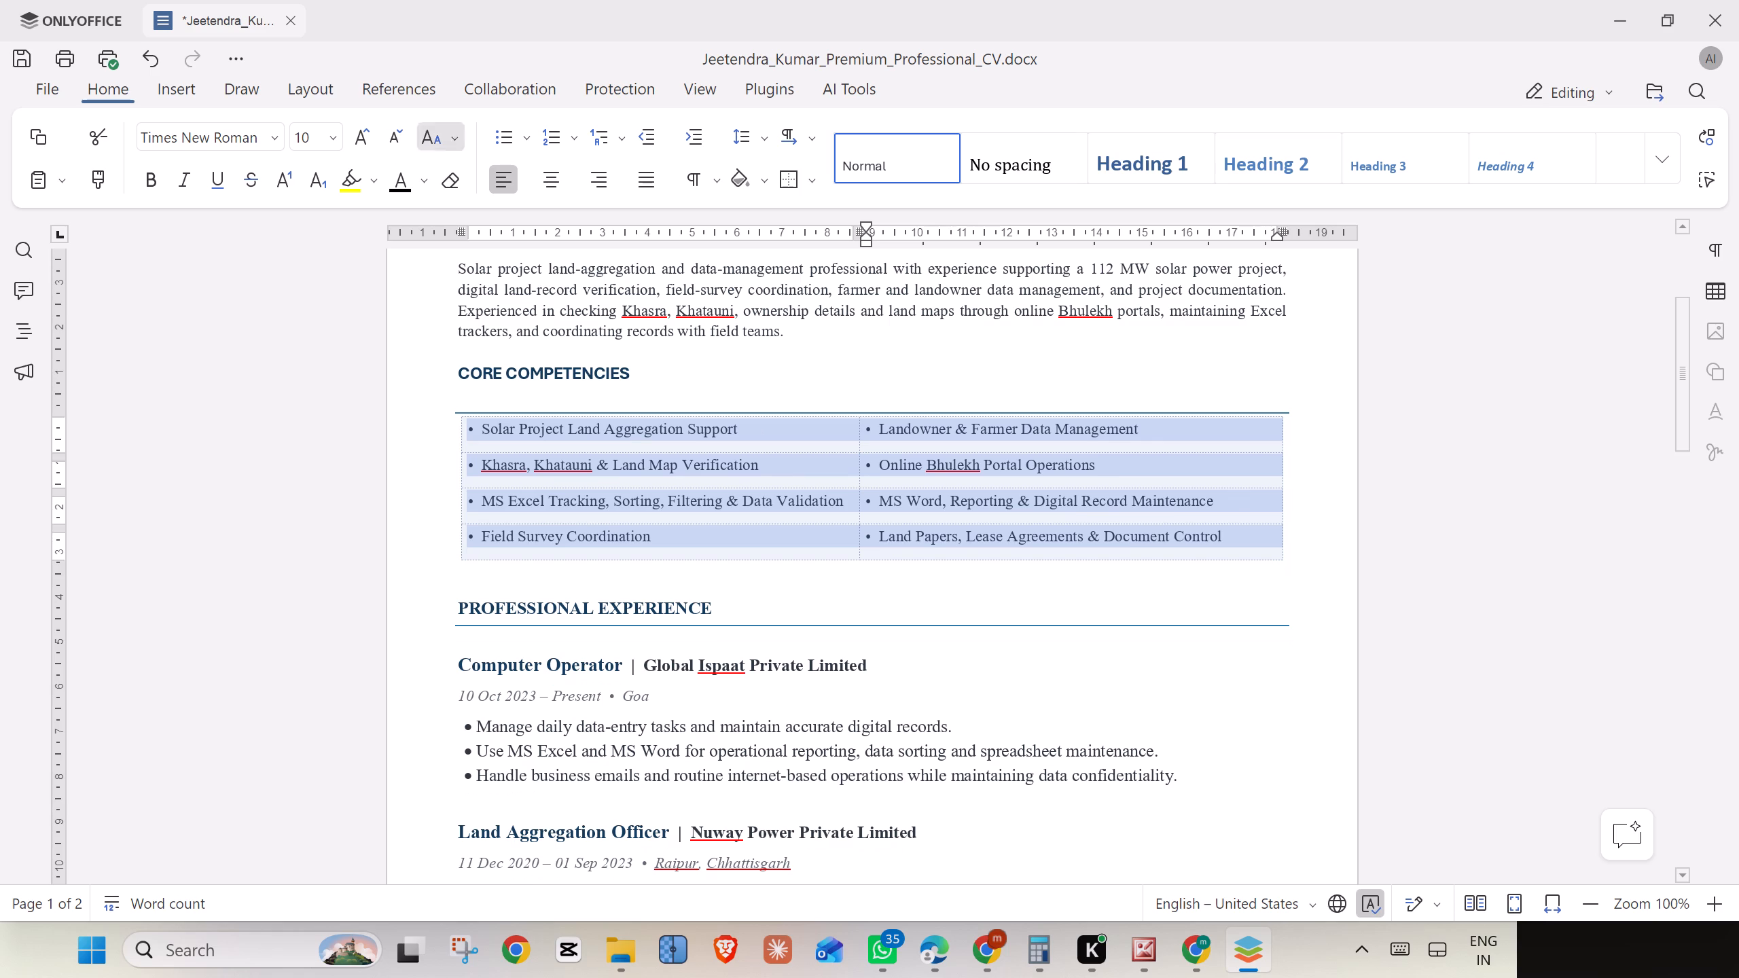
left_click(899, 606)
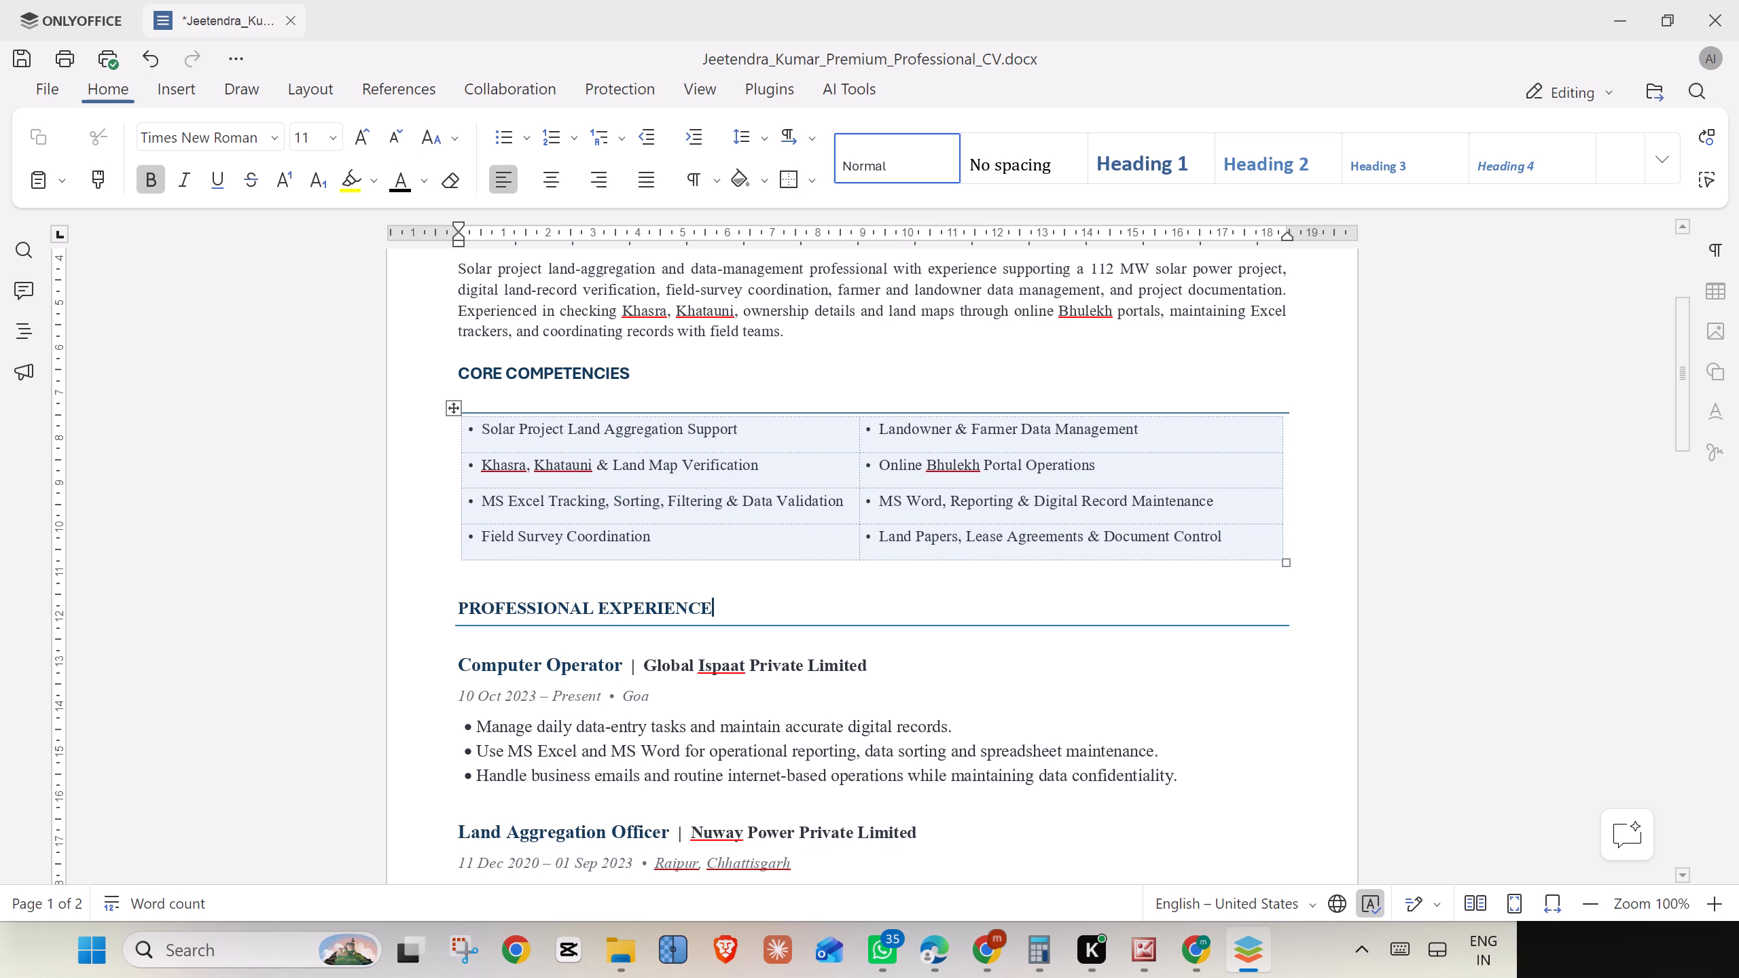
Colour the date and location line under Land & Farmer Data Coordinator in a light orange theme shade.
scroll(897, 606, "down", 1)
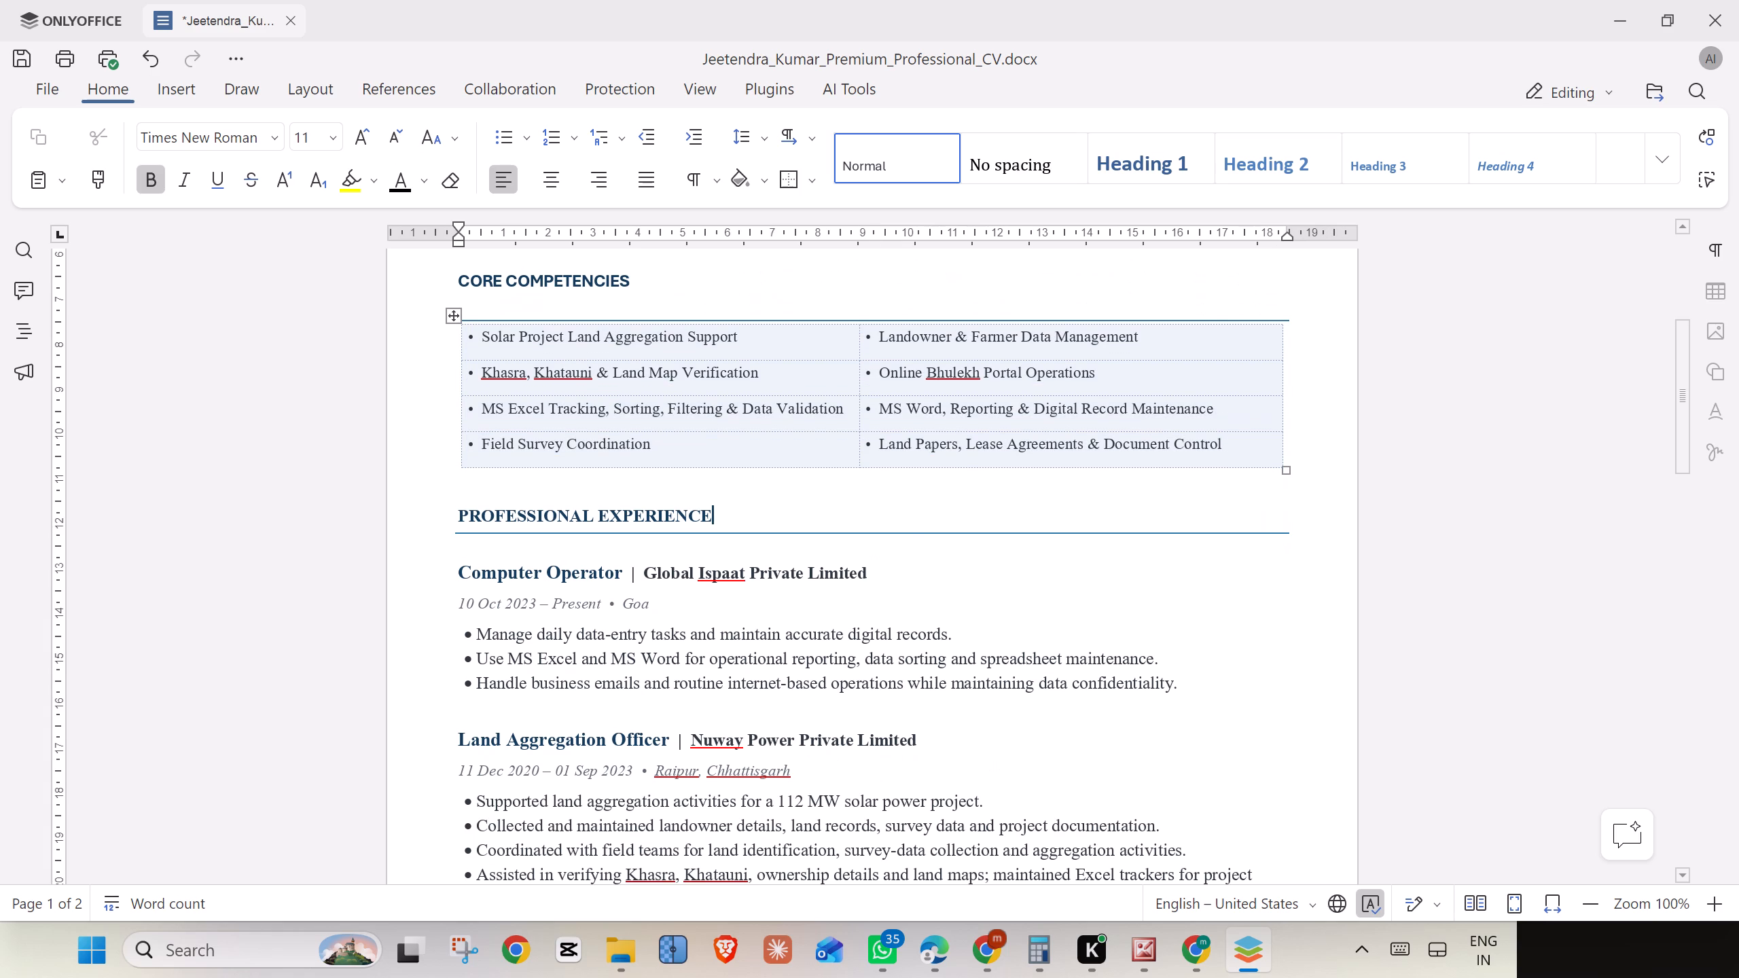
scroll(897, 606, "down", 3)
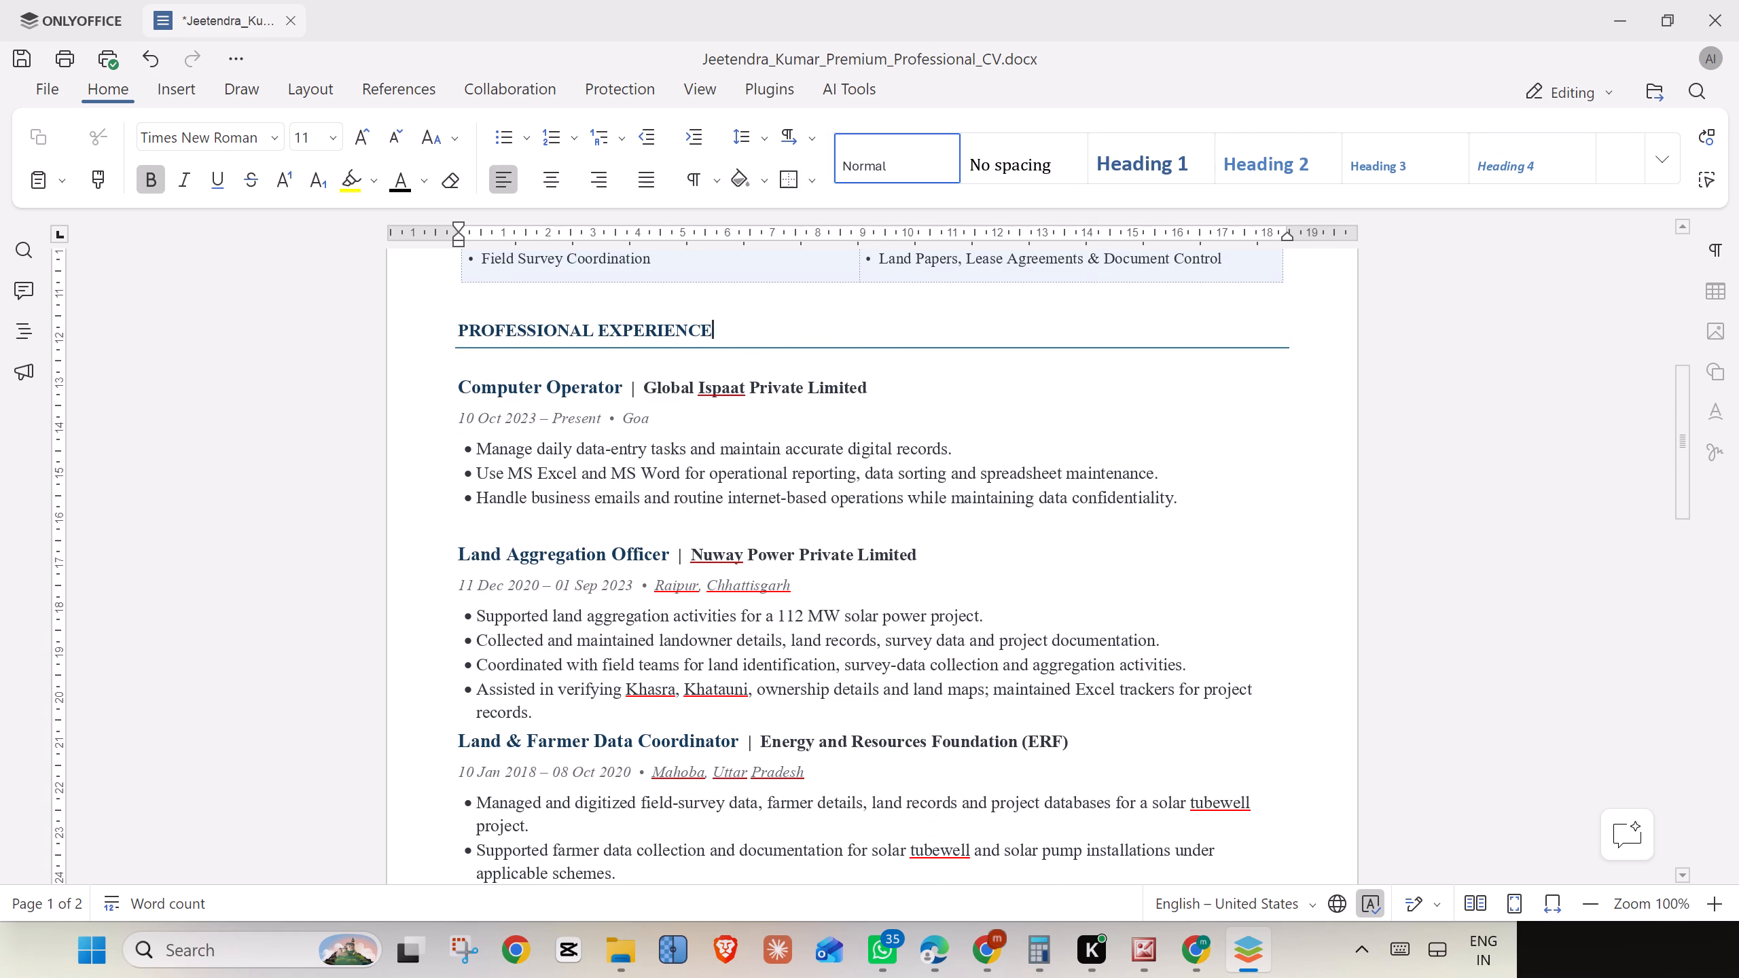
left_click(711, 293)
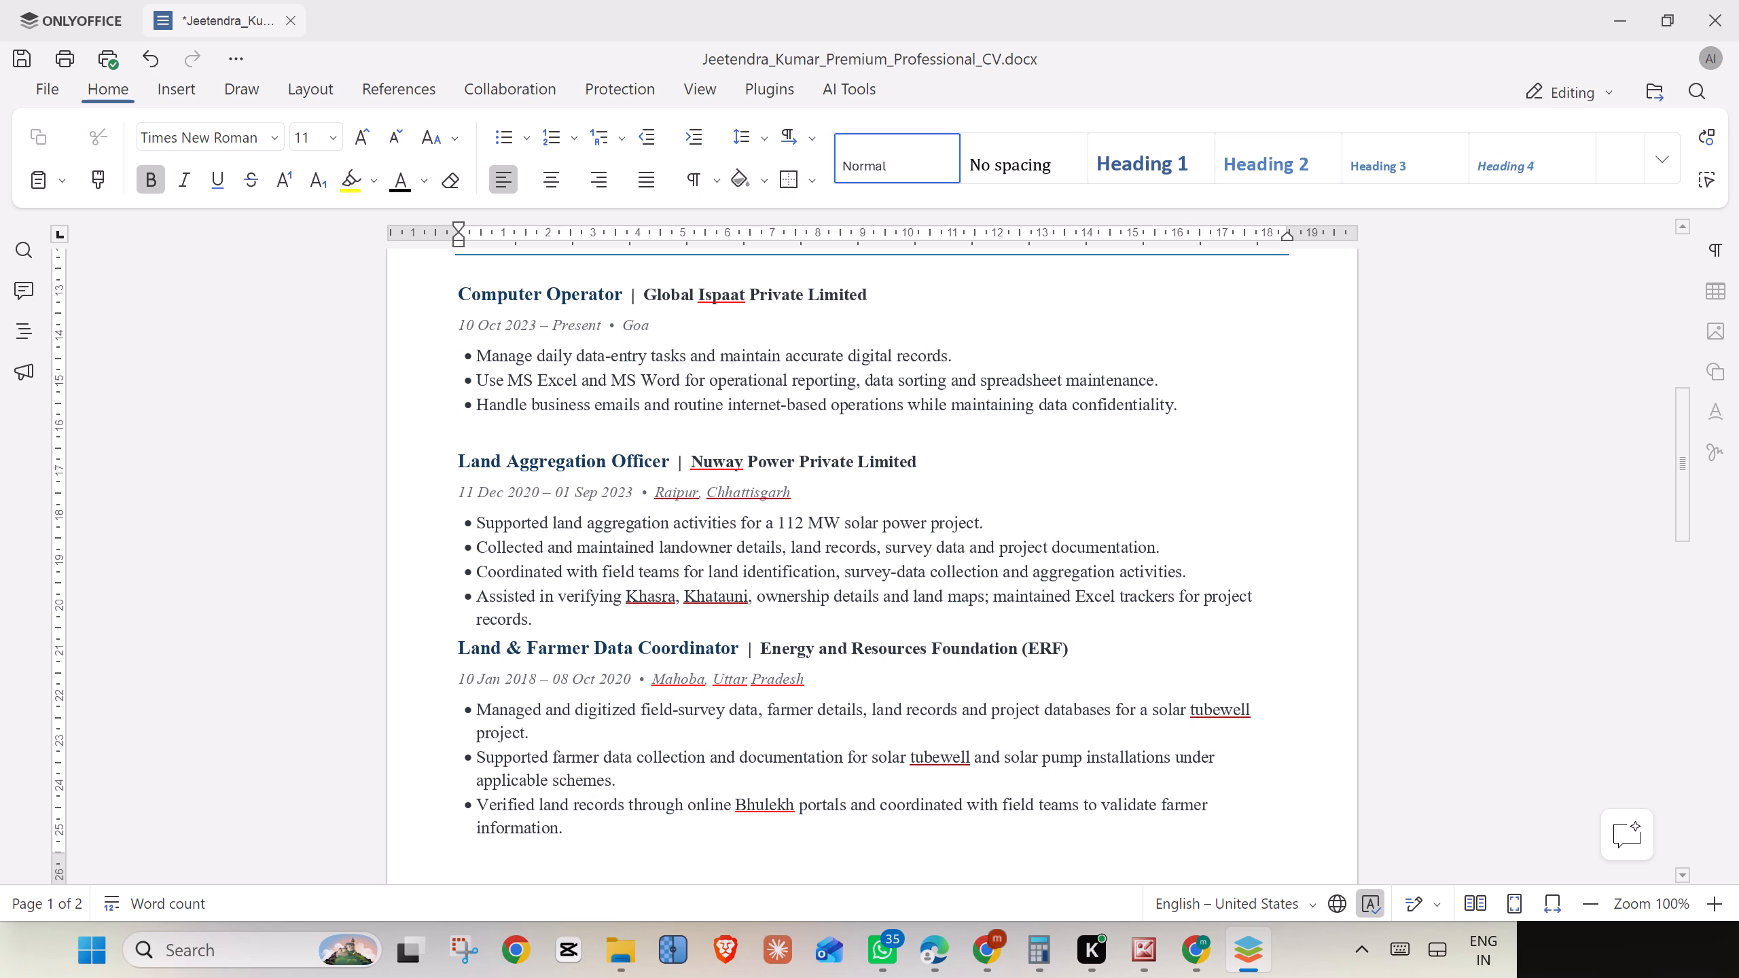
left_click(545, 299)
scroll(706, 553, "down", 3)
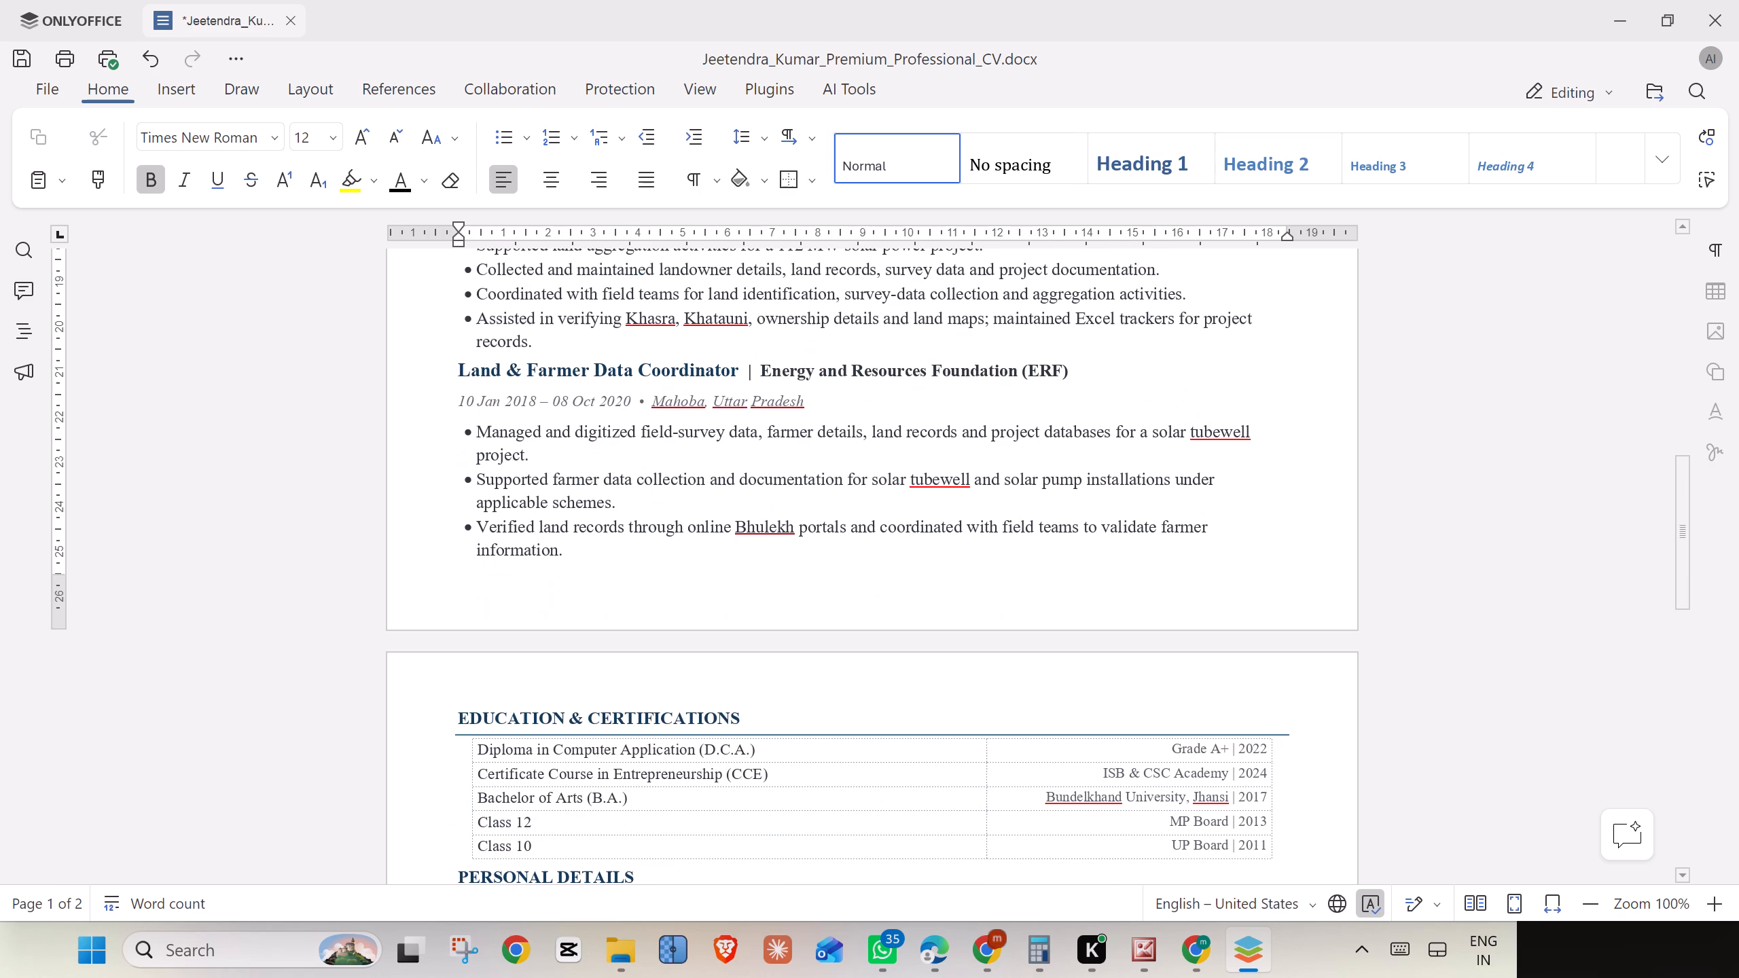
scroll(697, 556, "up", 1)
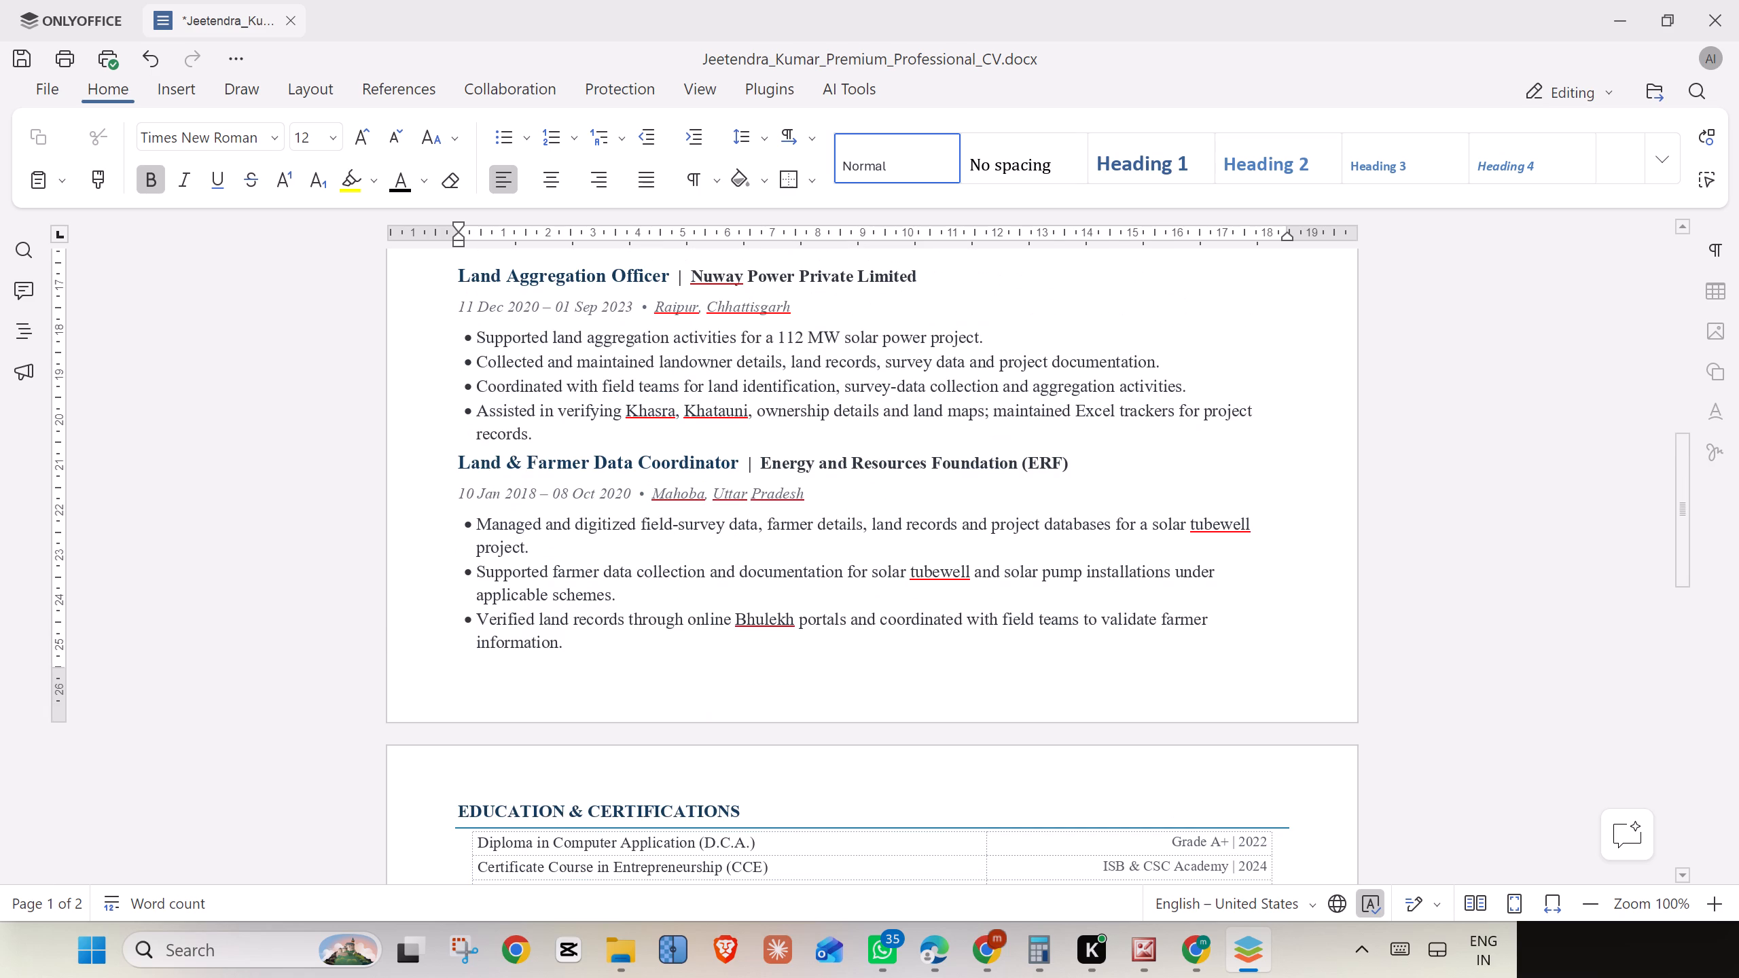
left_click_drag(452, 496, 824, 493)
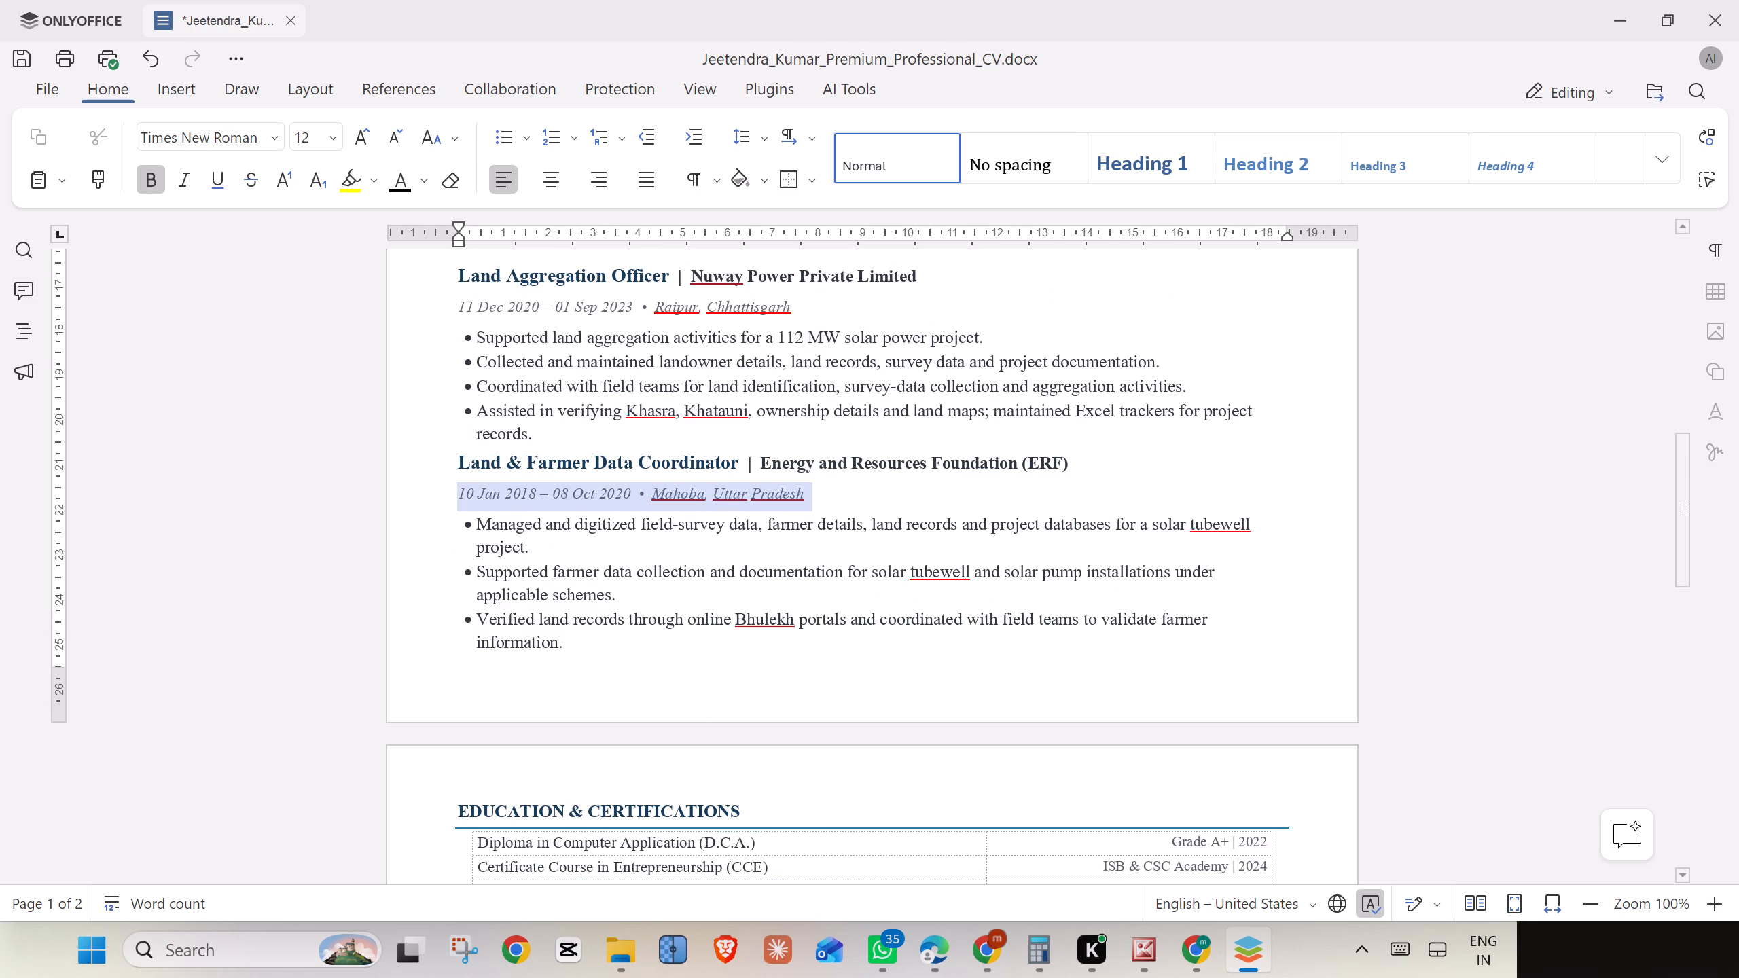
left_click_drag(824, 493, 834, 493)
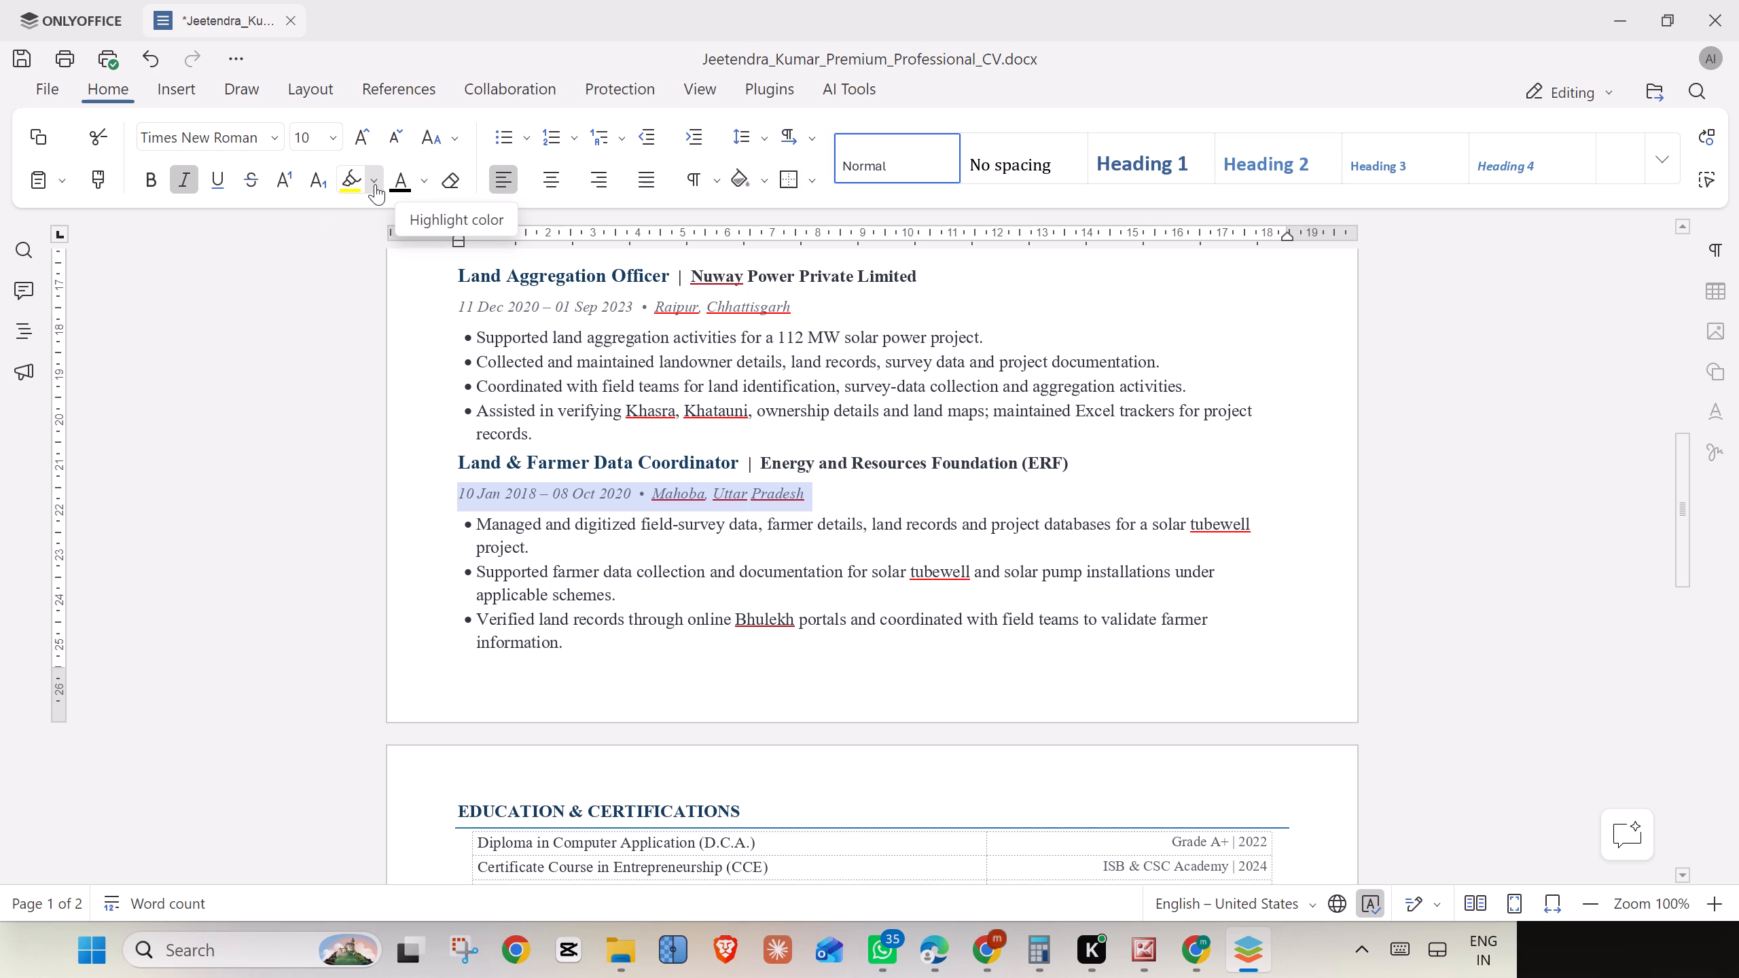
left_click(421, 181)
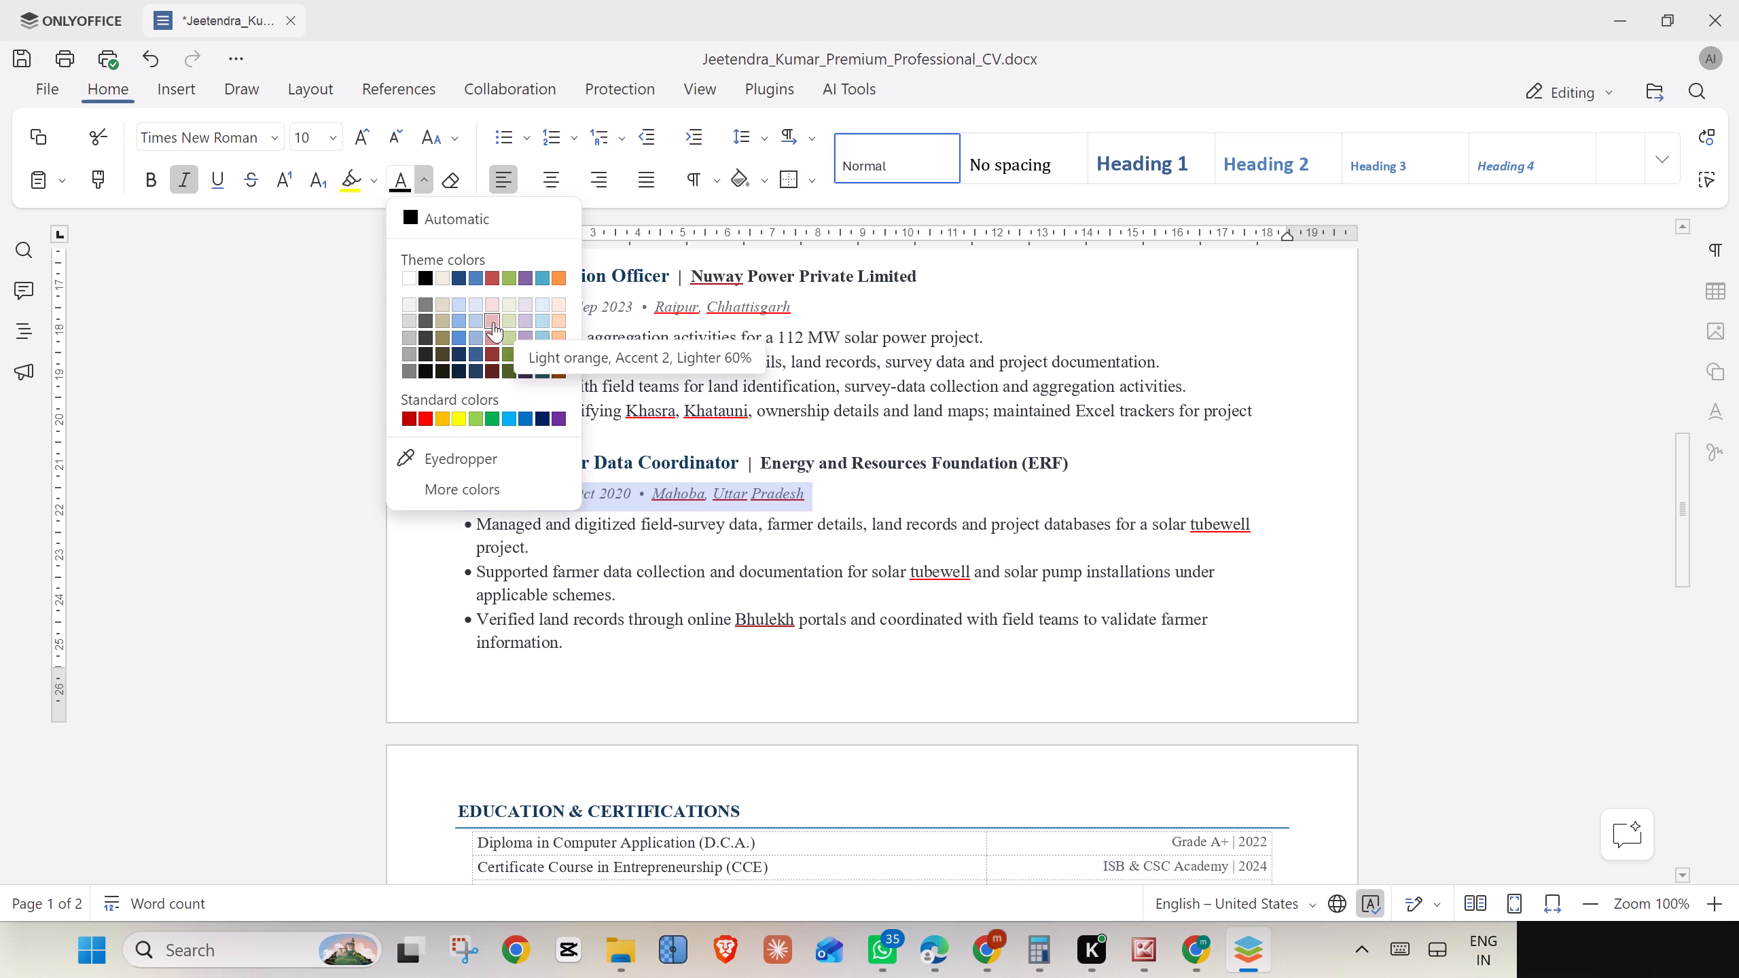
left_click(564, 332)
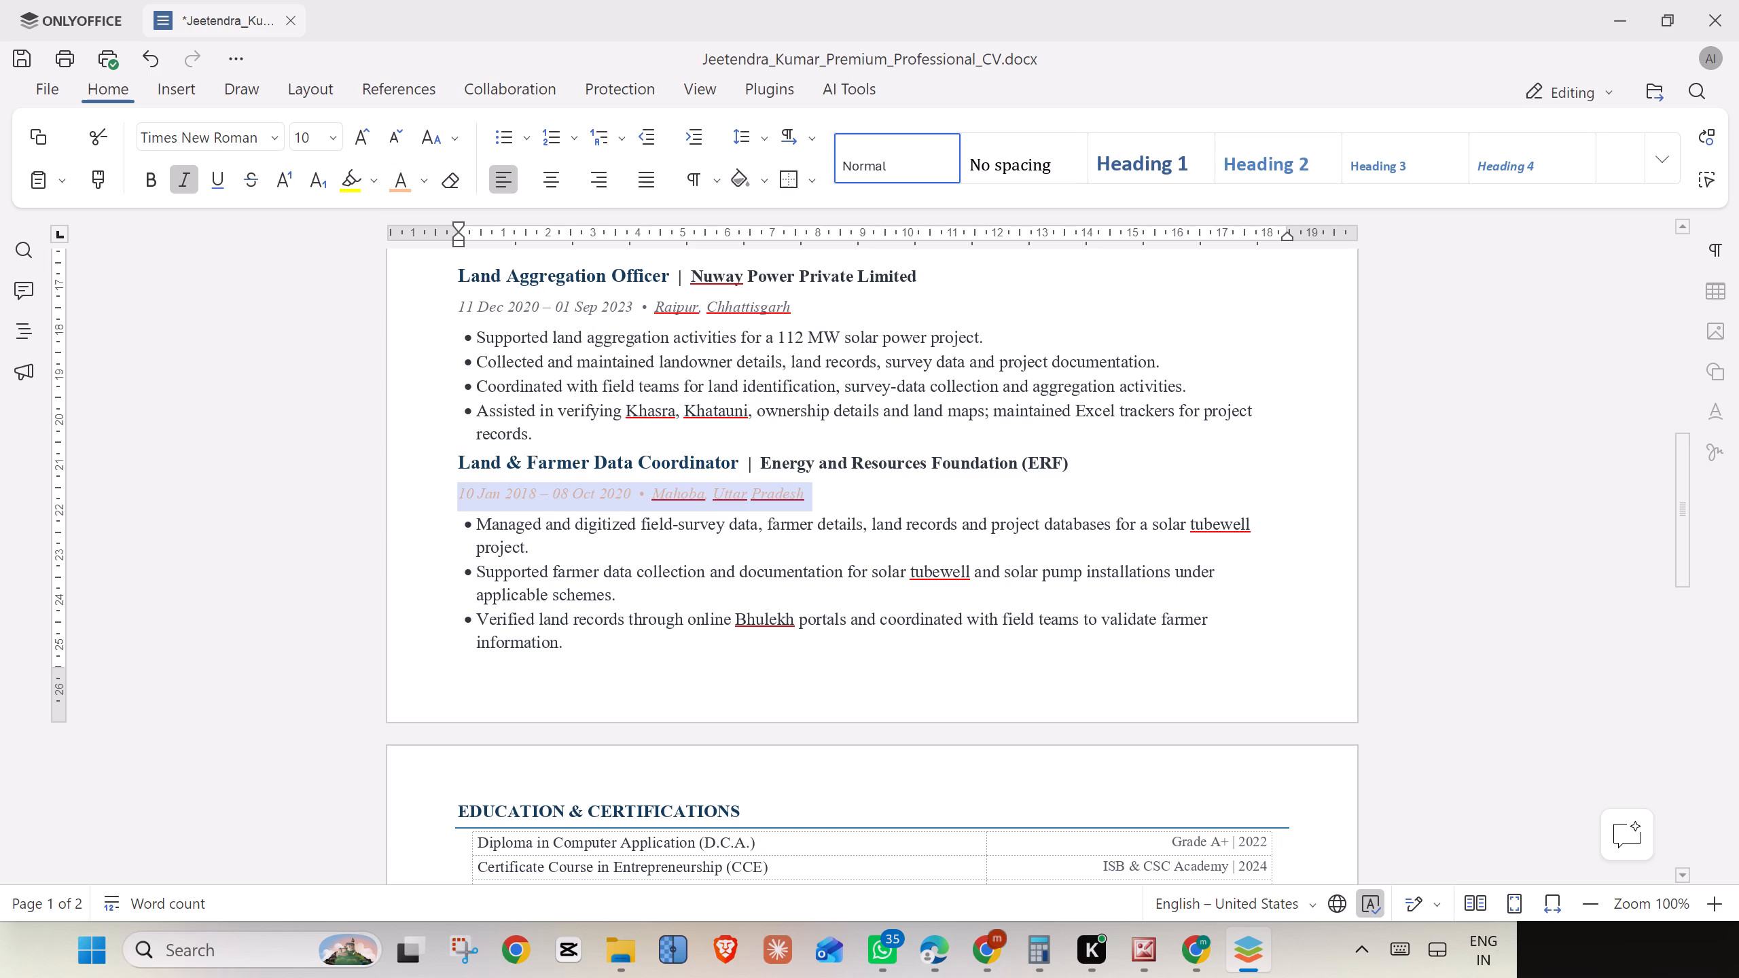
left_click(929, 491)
Set the font colour of the Land & Farmer Data Coordinator date and location line to the purple theme colour.
left_click_drag(829, 498, 456, 497)
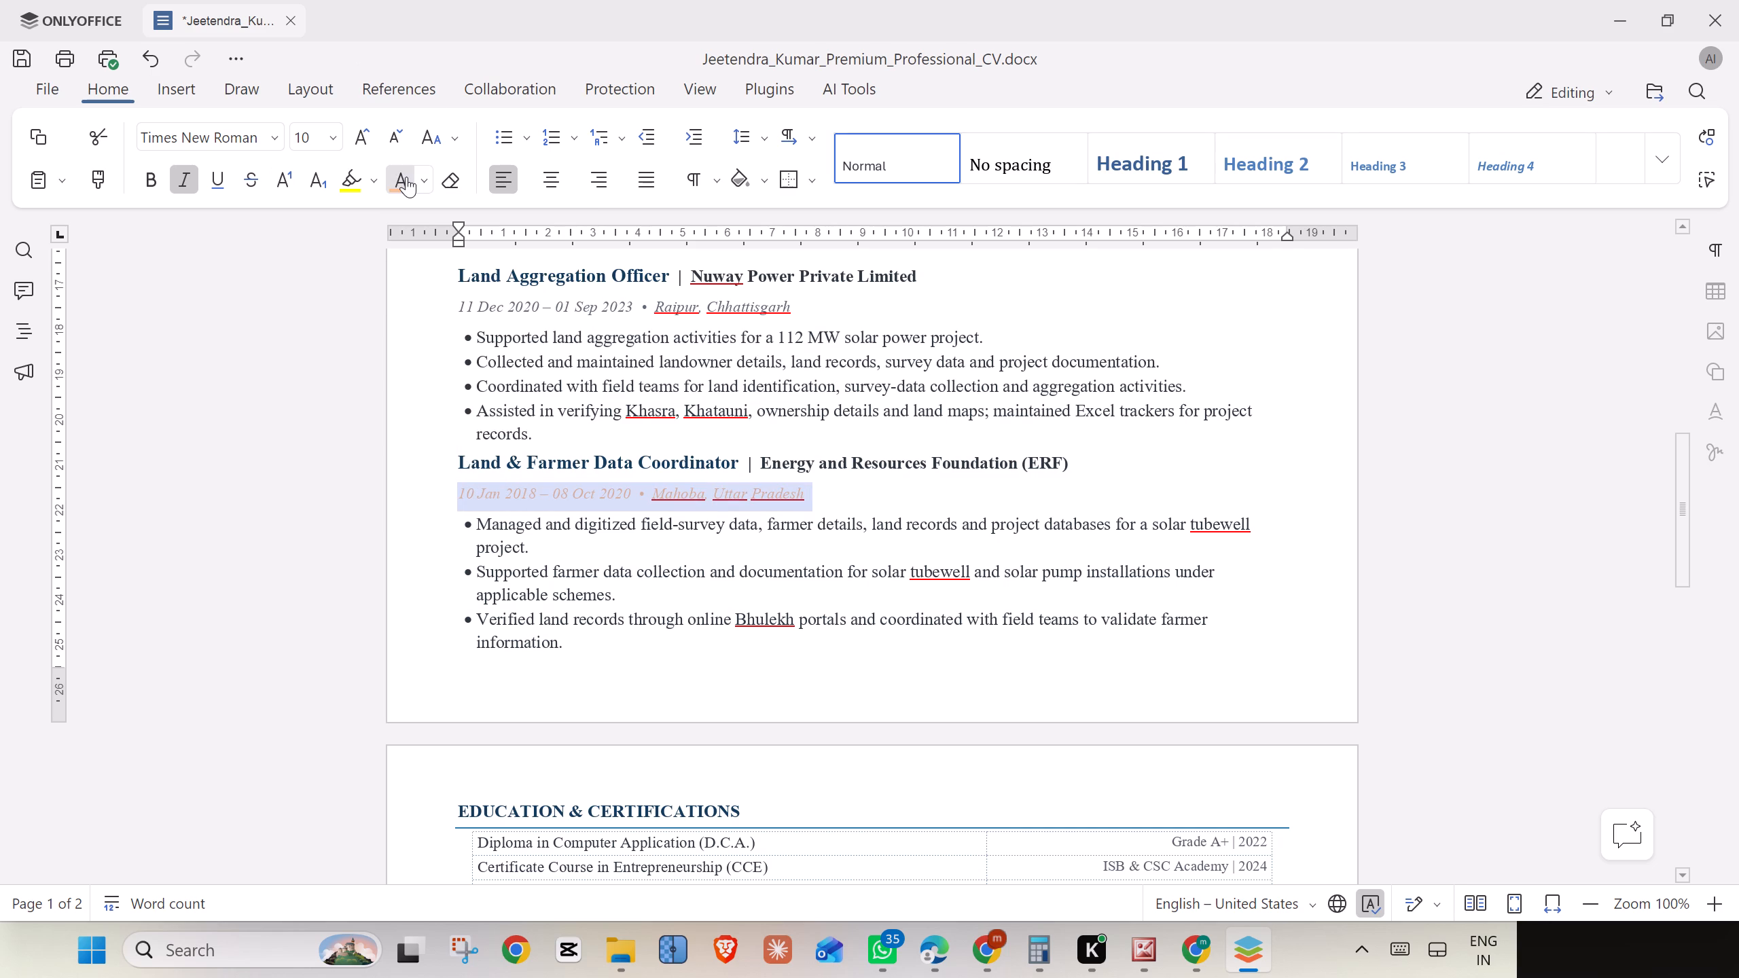
left_click(408, 179)
left_click(419, 179)
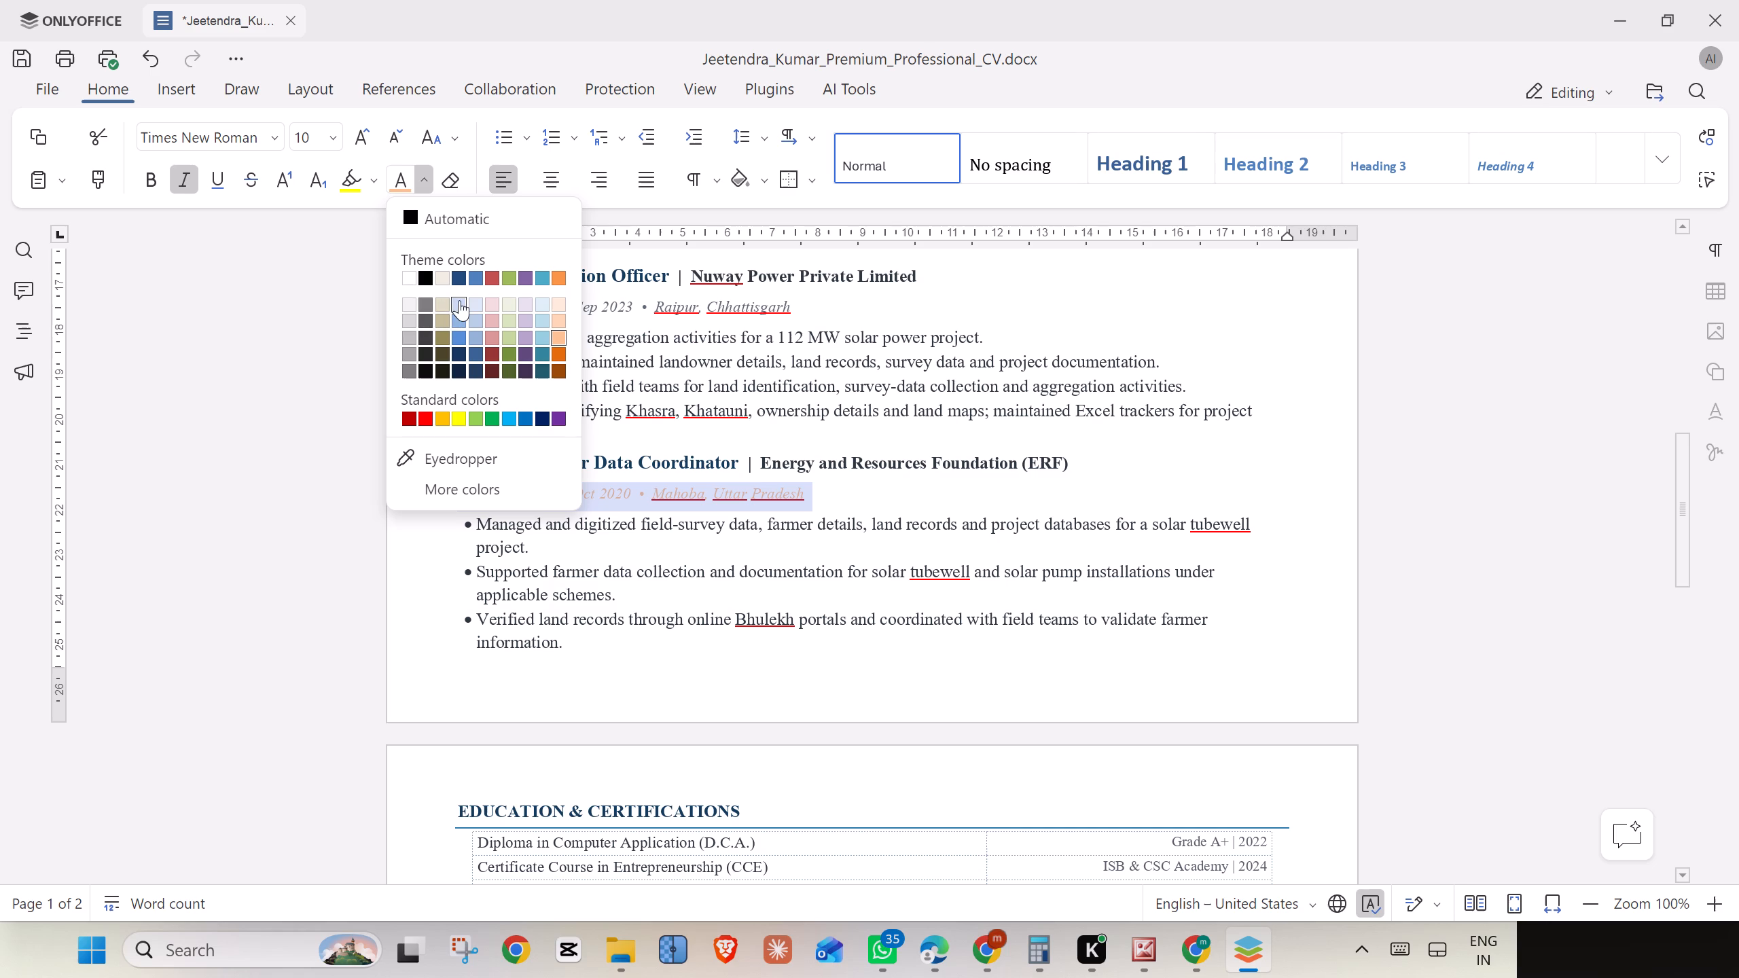
left_click(527, 277)
left_click(843, 507)
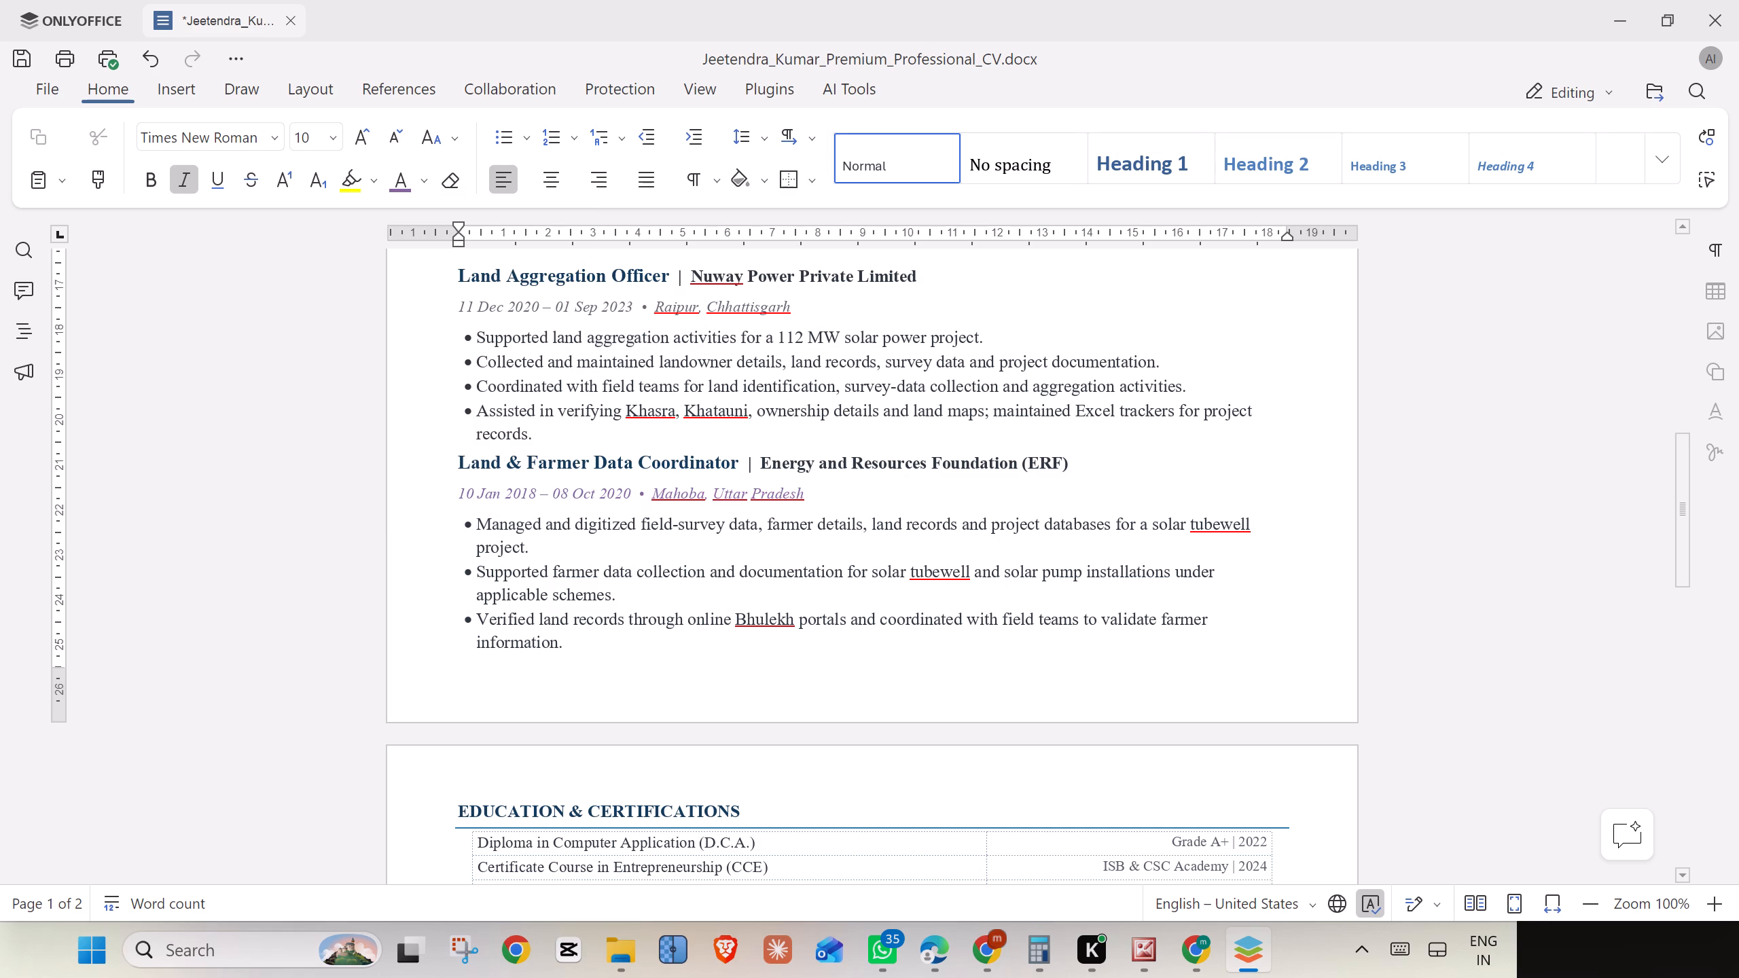
Apply the same purple font colour to the date and location line under Land Aggregation Officer.
scroll(494, 451, "up", 1)
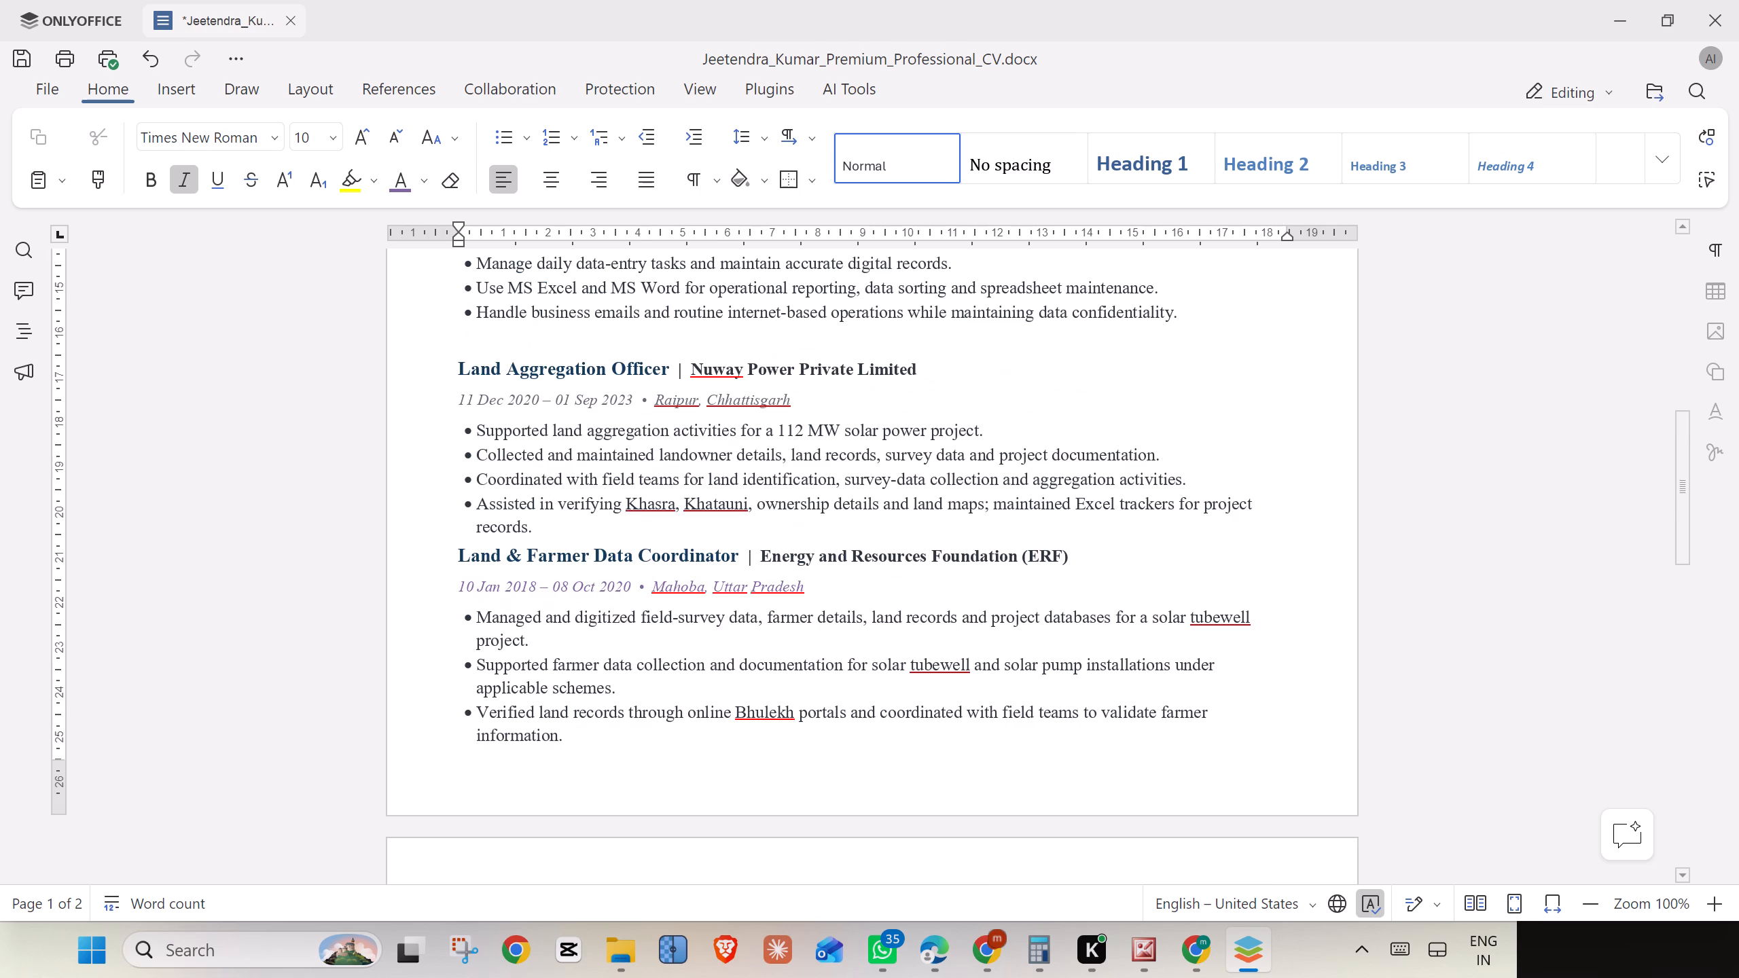
left_click_drag(459, 403, 760, 403)
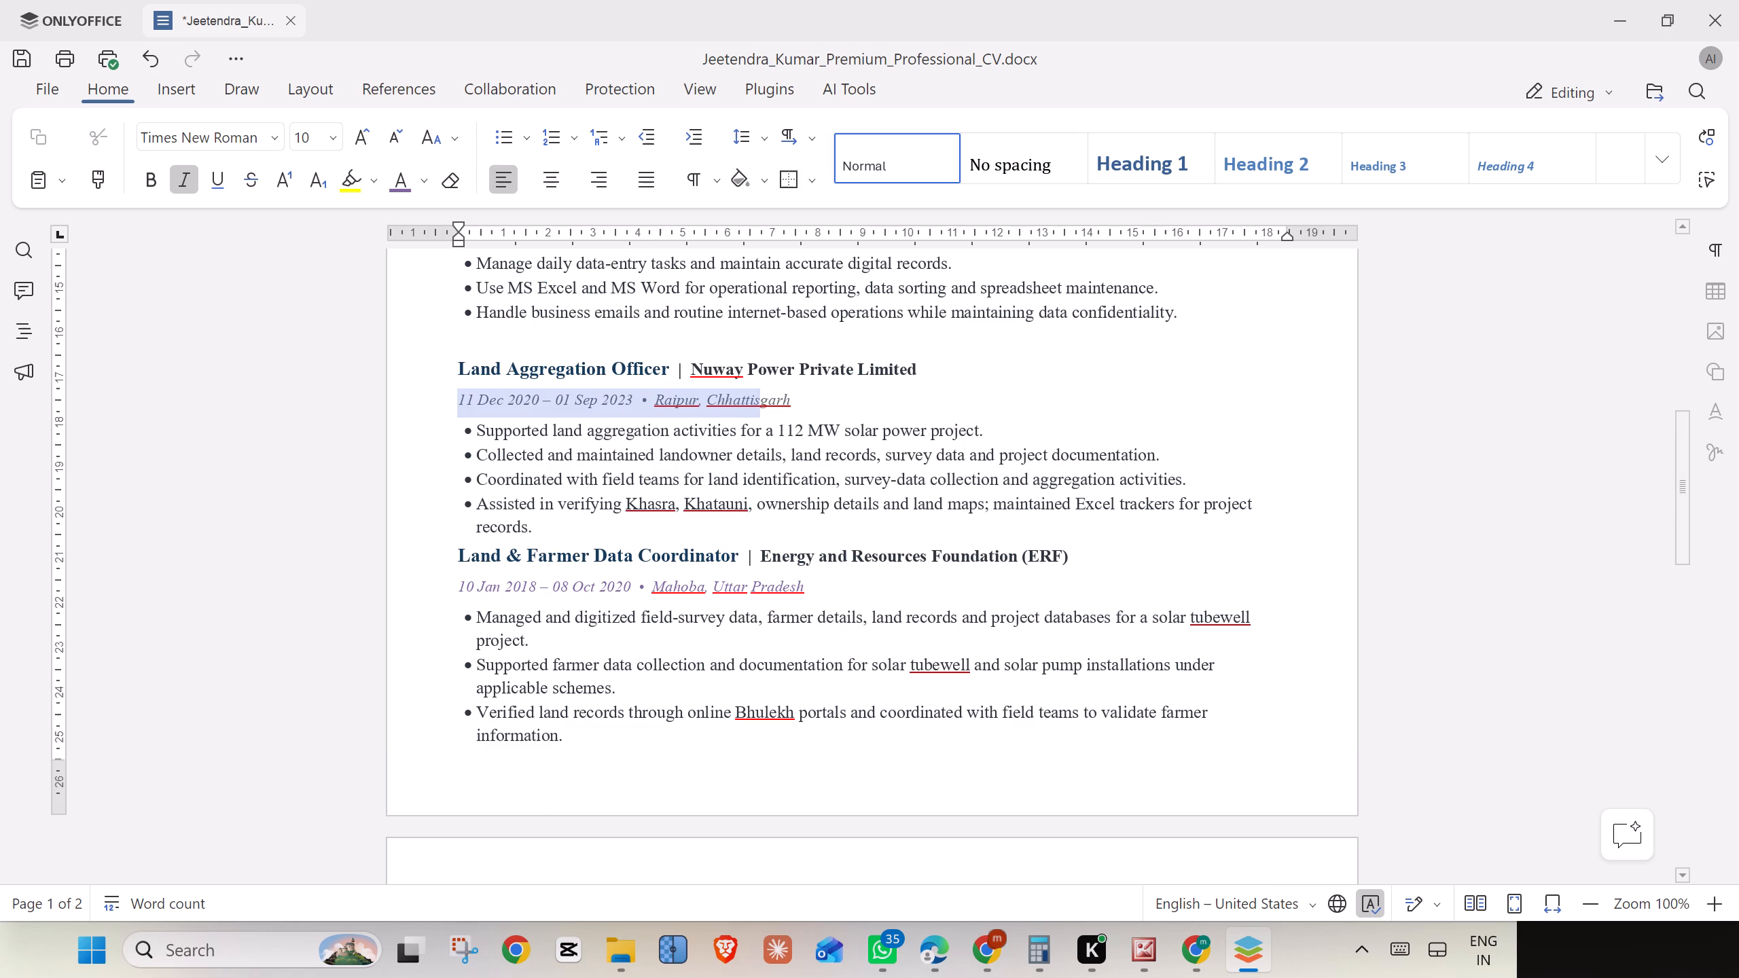
left_click_drag(760, 403, 806, 403)
left_click(392, 181)
Apply the same purple font colour to the date and location line under Computer Operator.
scroll(619, 340, "up", 2)
left_click_drag(452, 413, 728, 417)
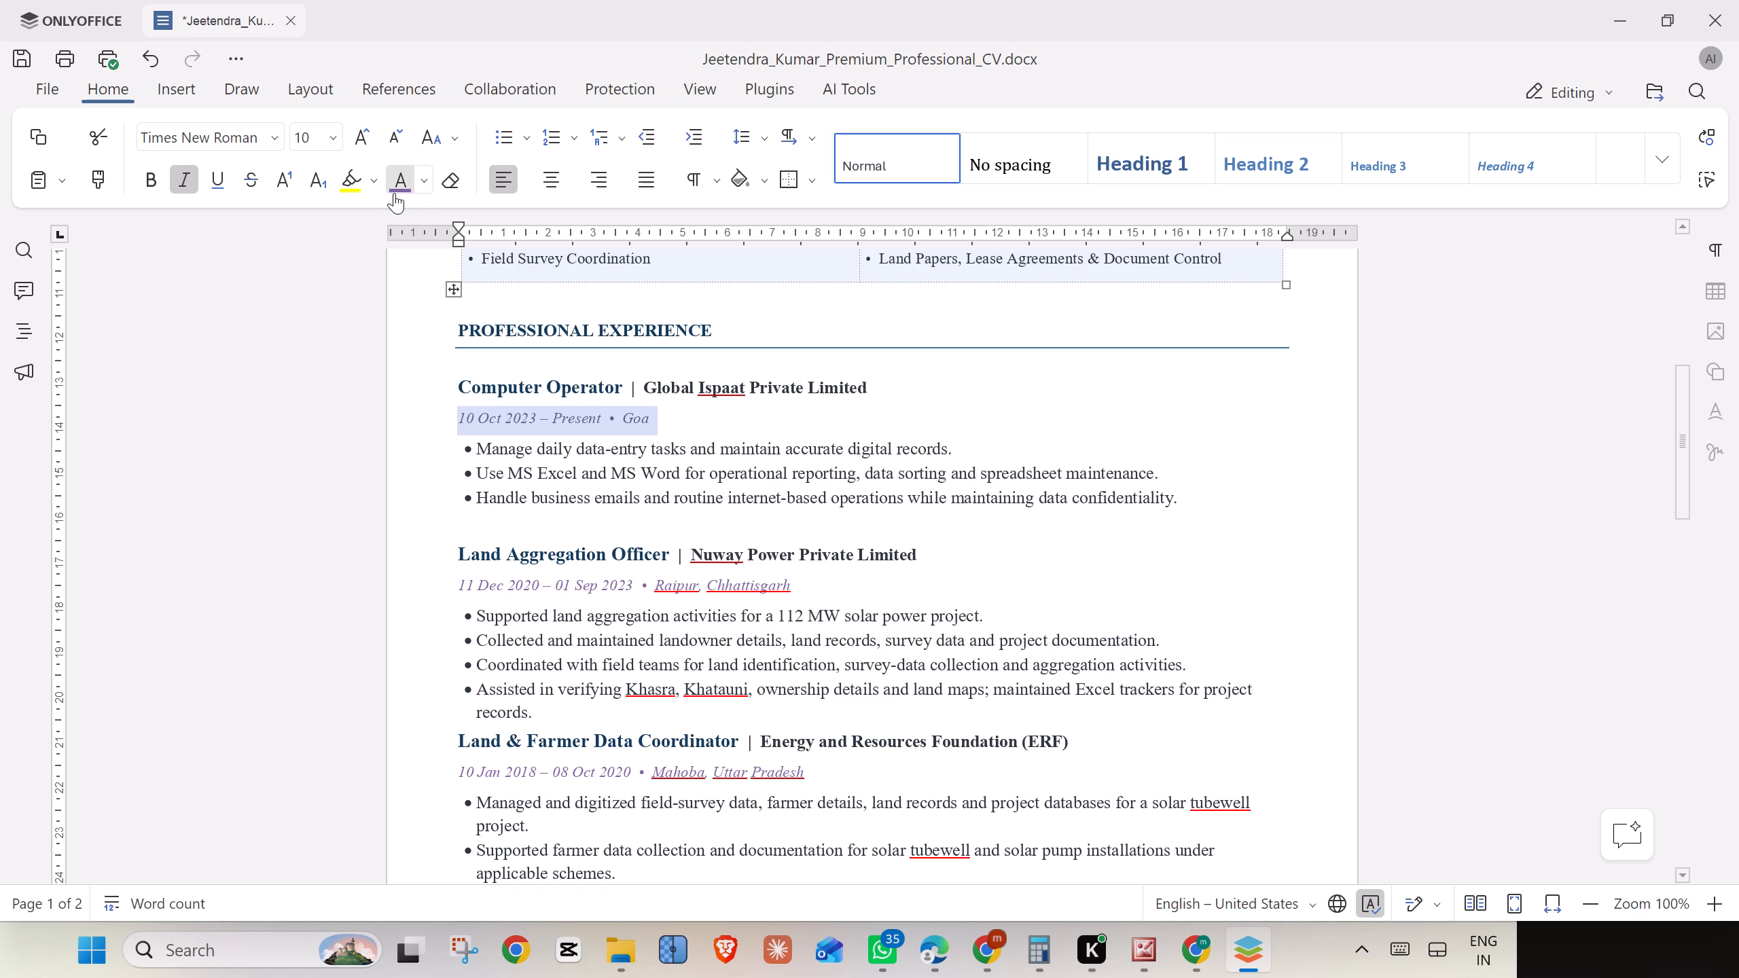
left_click(394, 193)
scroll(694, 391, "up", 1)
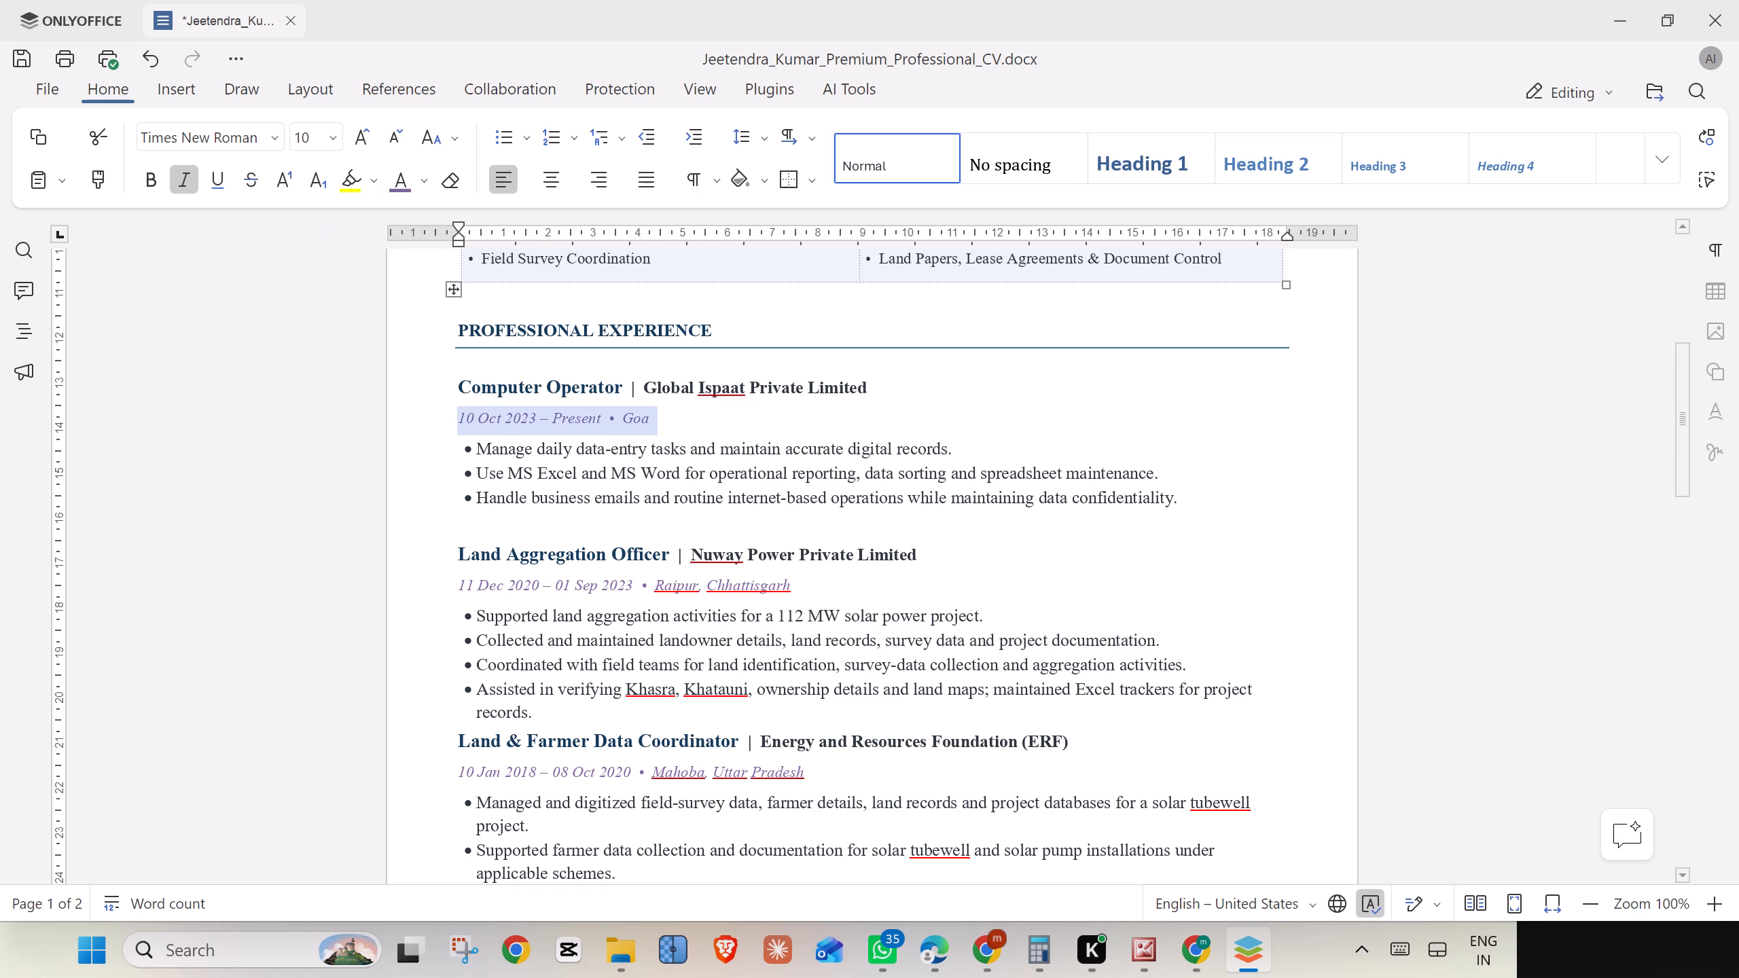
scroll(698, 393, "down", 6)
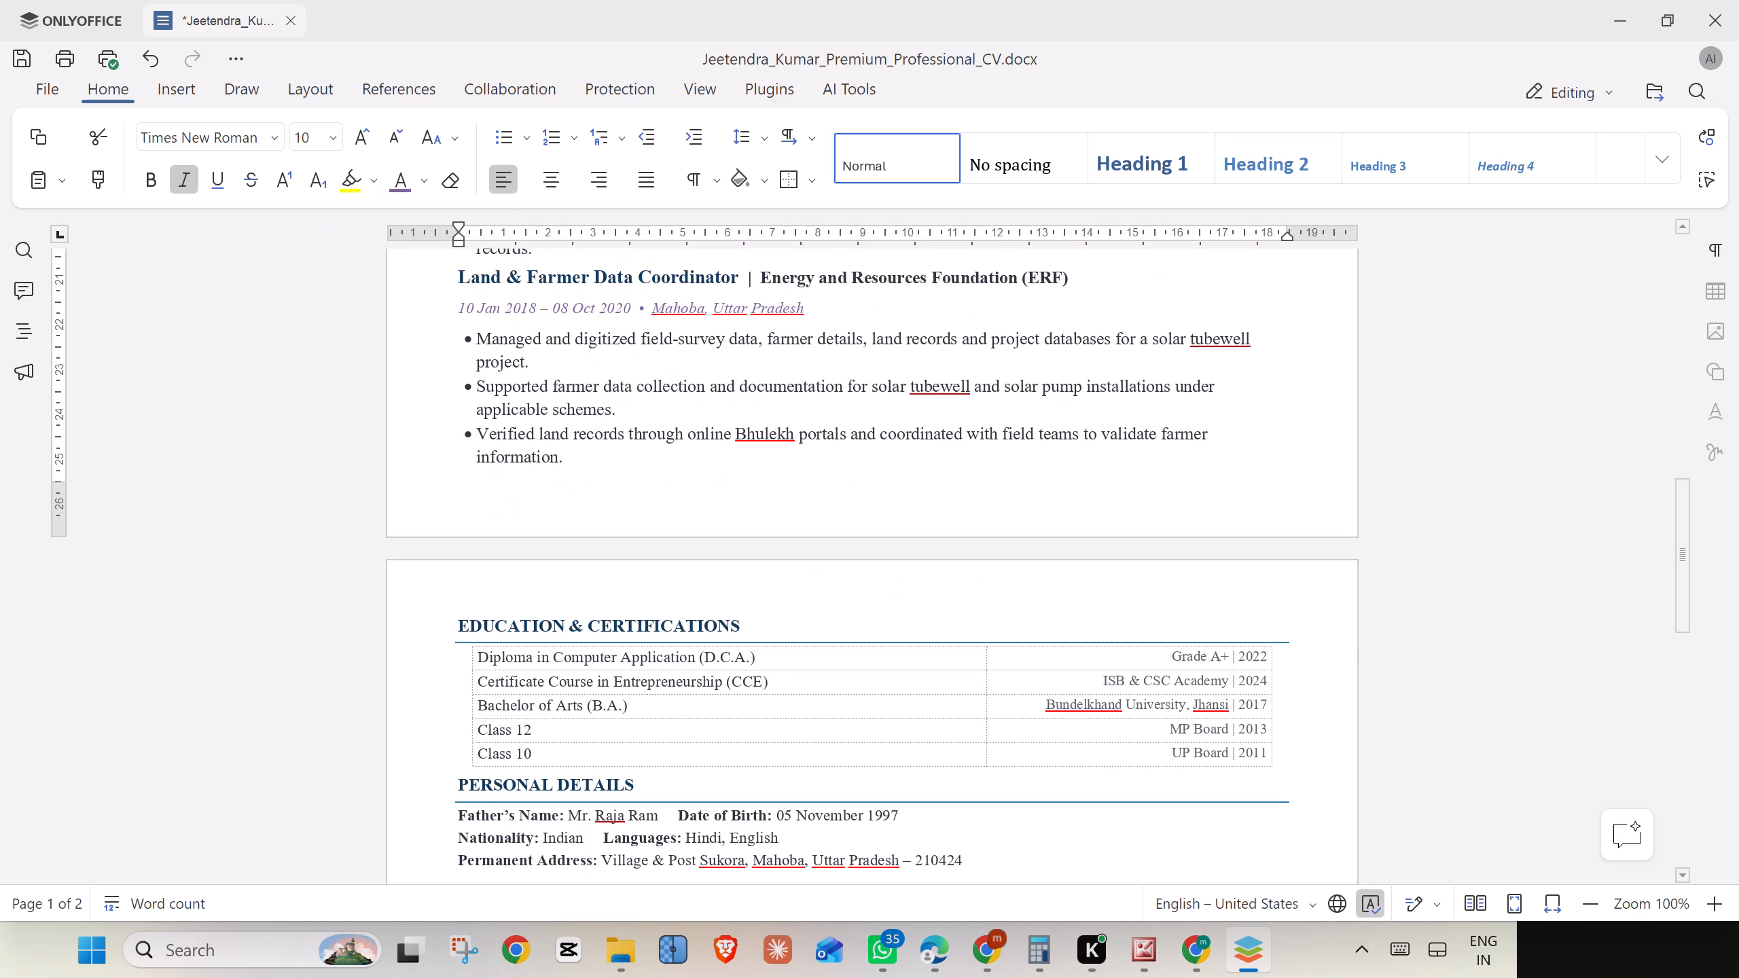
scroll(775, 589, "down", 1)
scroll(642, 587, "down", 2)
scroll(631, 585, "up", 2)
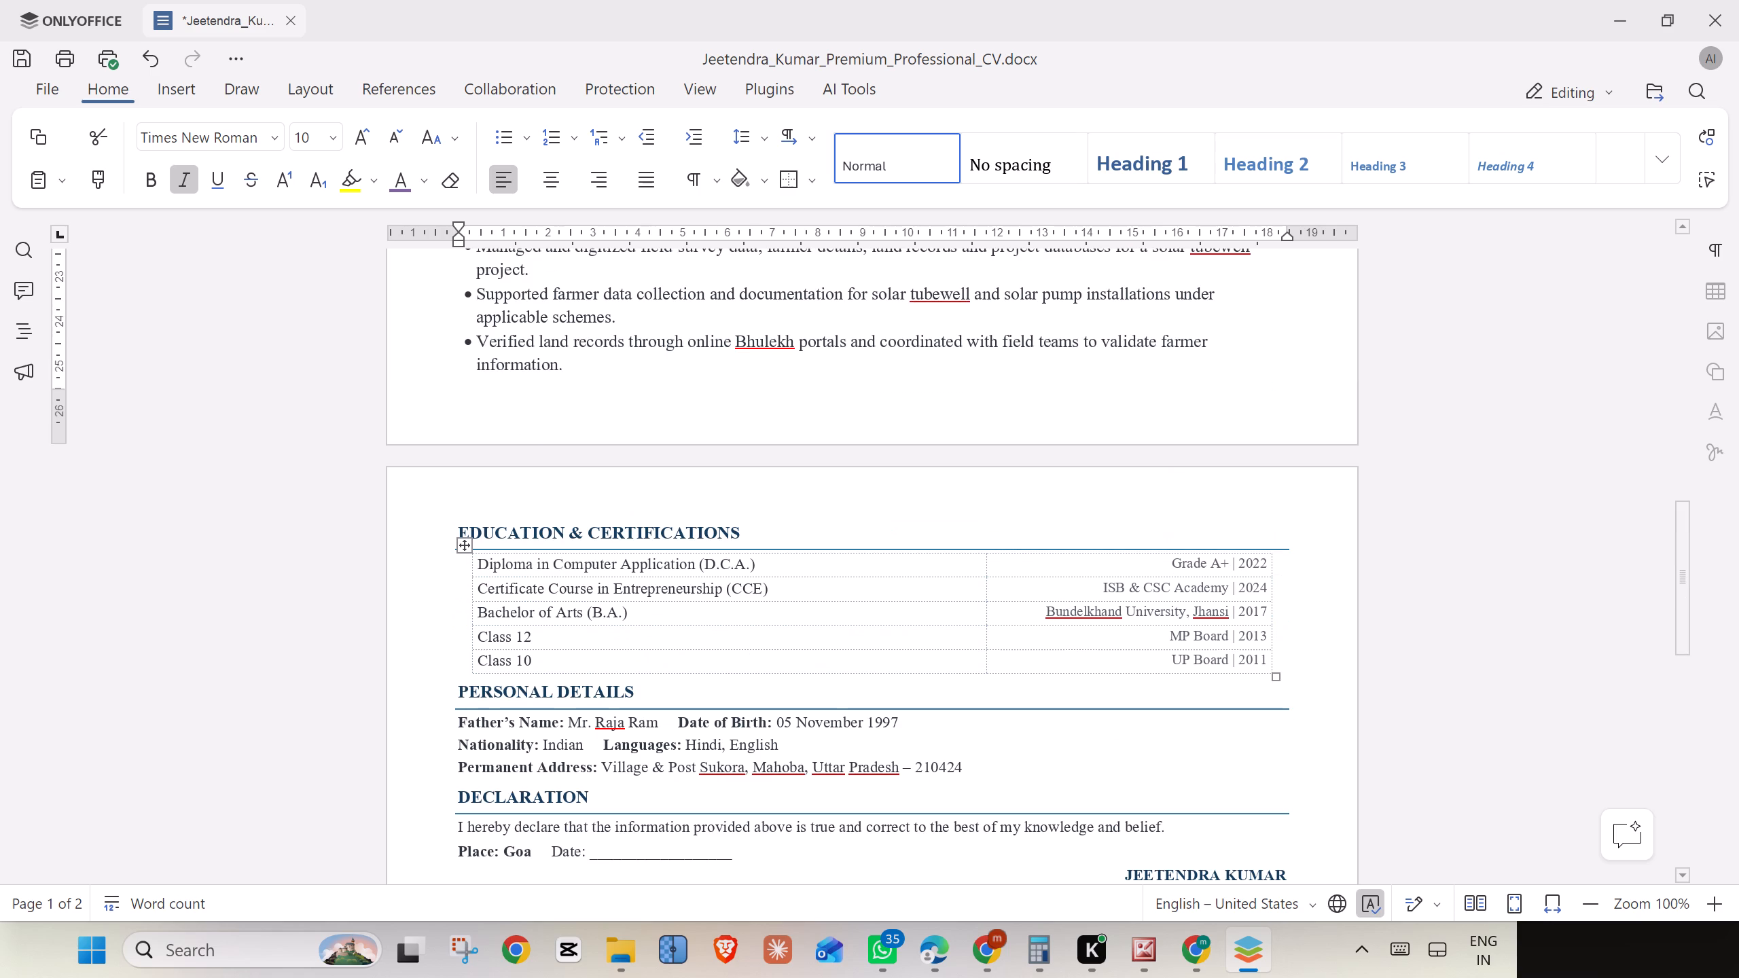
Enlarge the Education & Certifications table slightly so it nearly spans the width of the heading line.
left_click(622, 354)
scroll(639, 365, "down", 2)
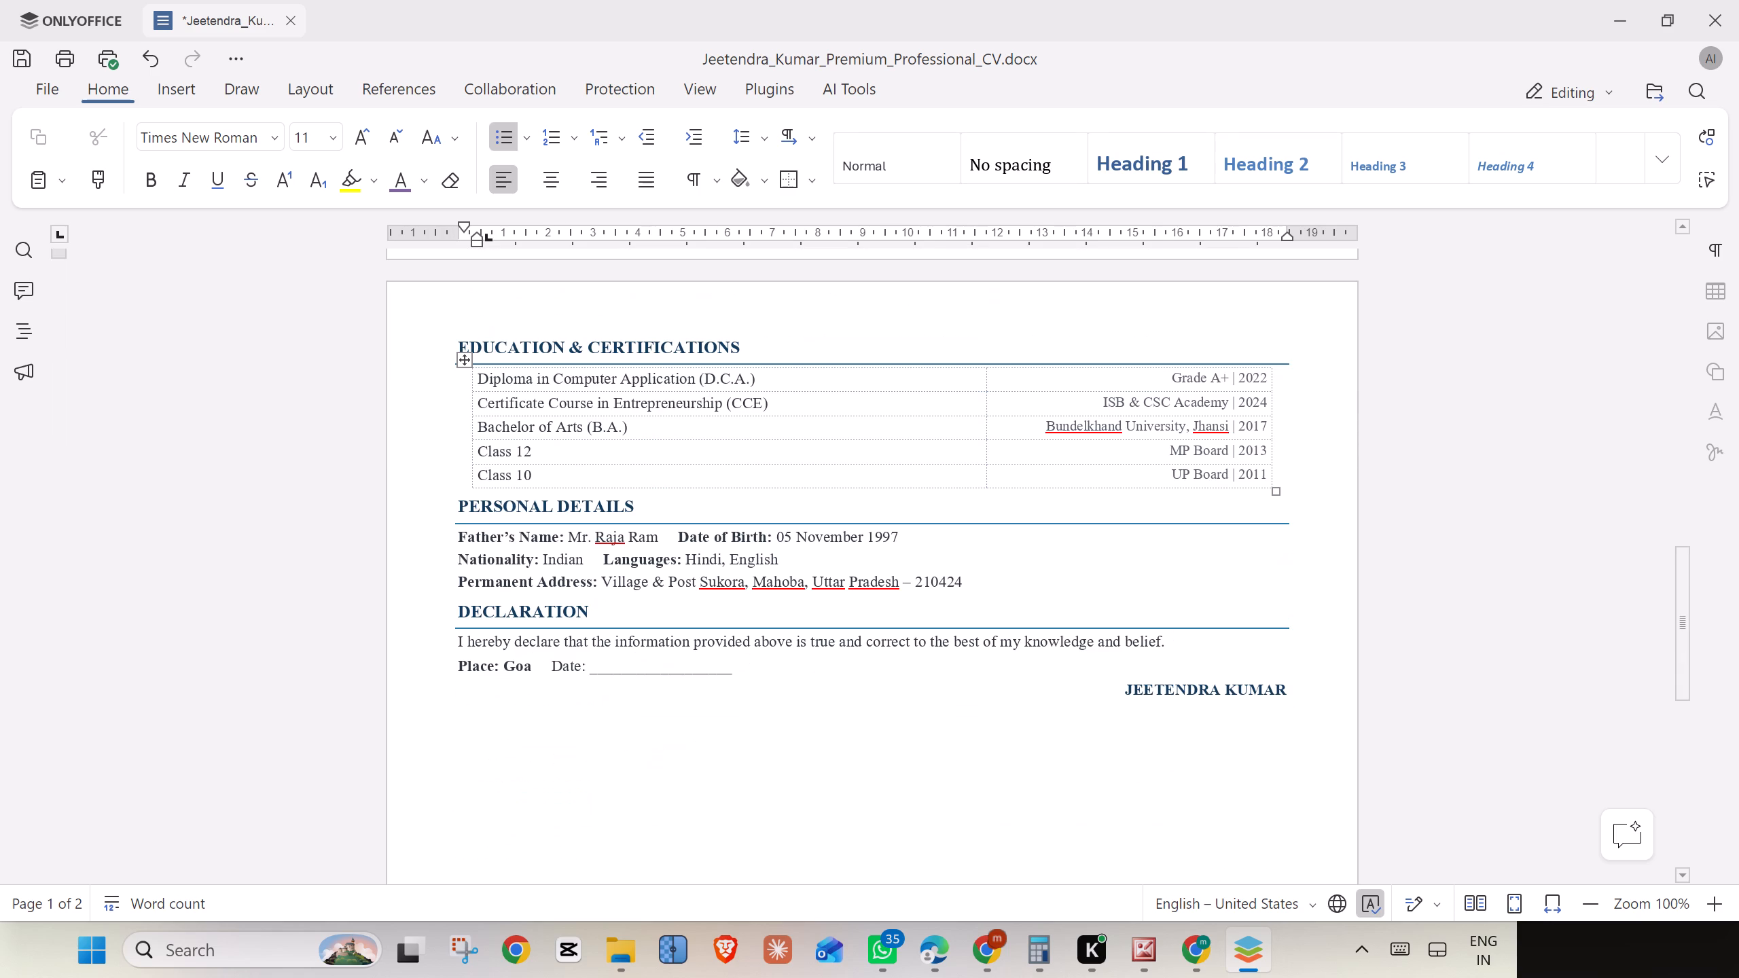
left_click(632, 422)
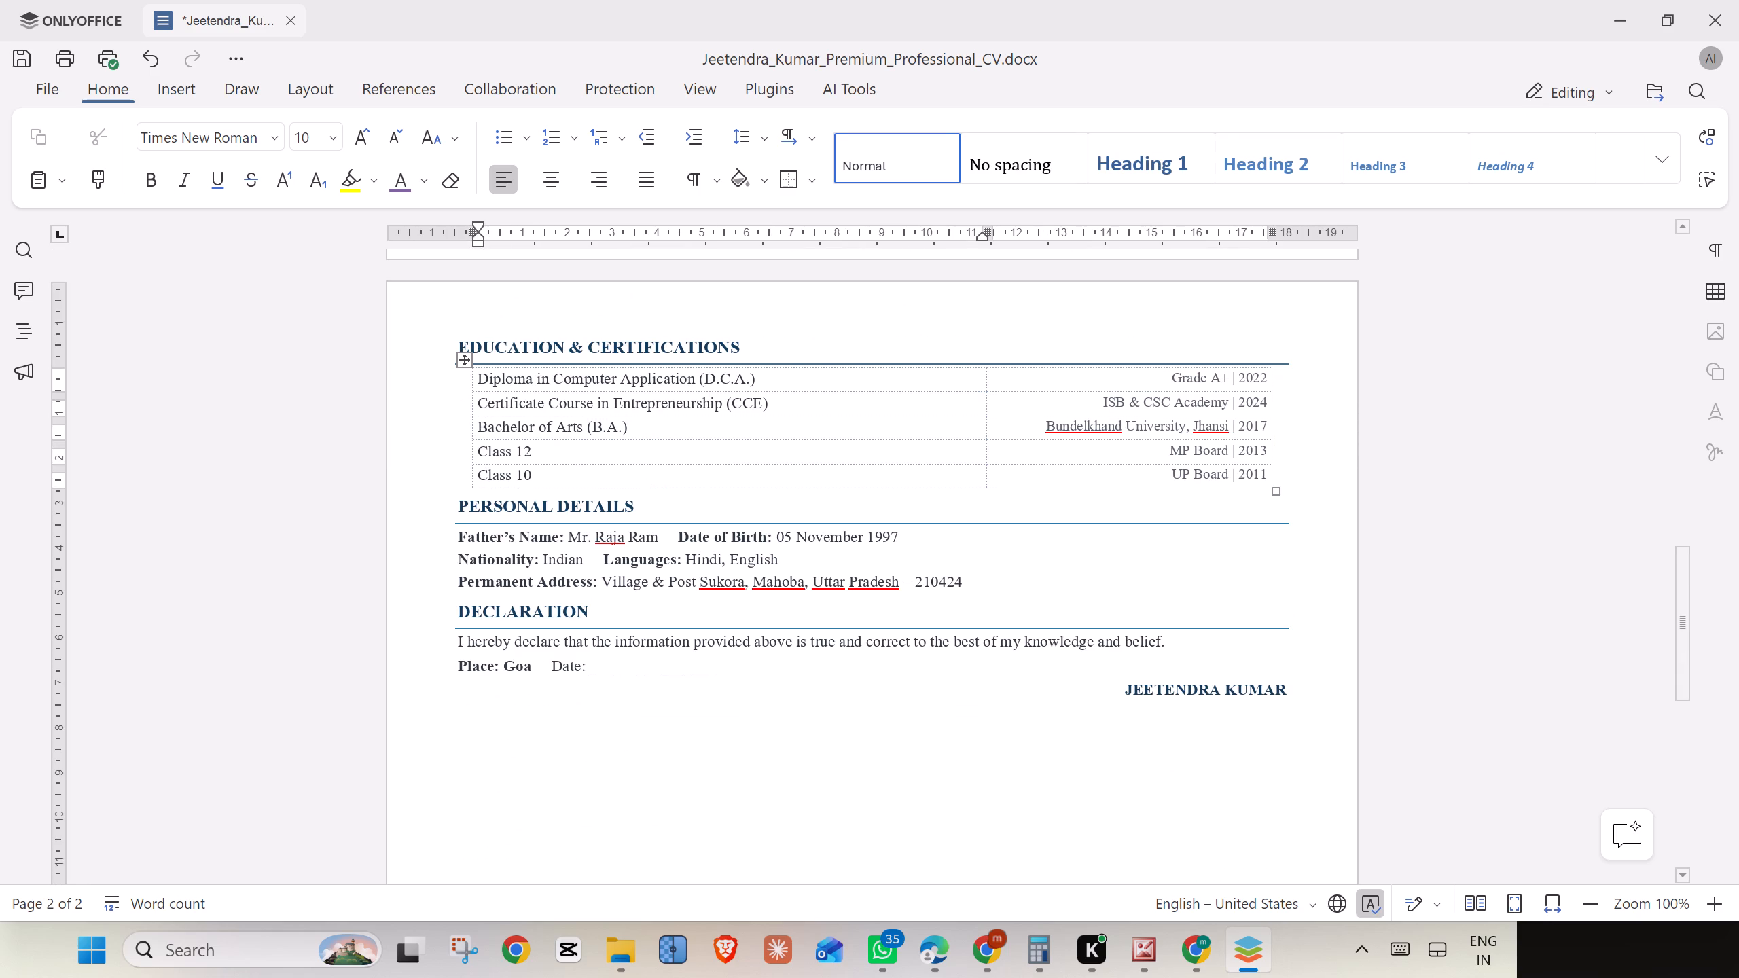
left_click(641, 435)
left_click_drag(1276, 493, 1295, 513)
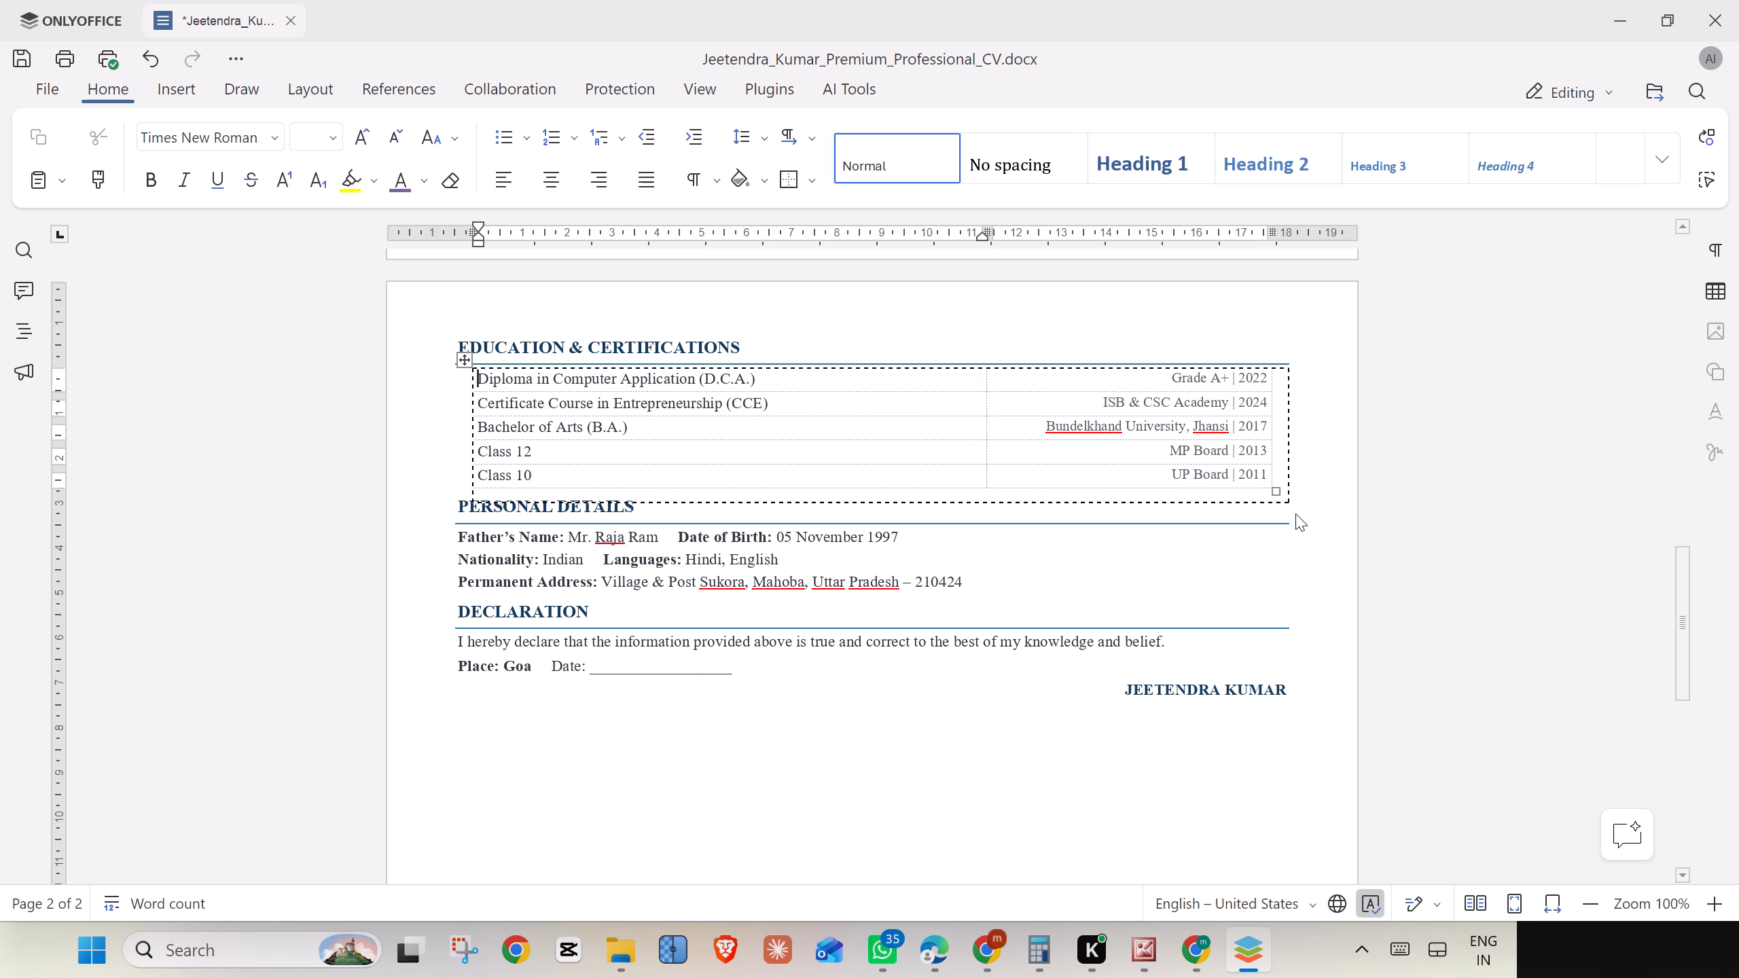
left_click_drag(1295, 513, 1295, 503)
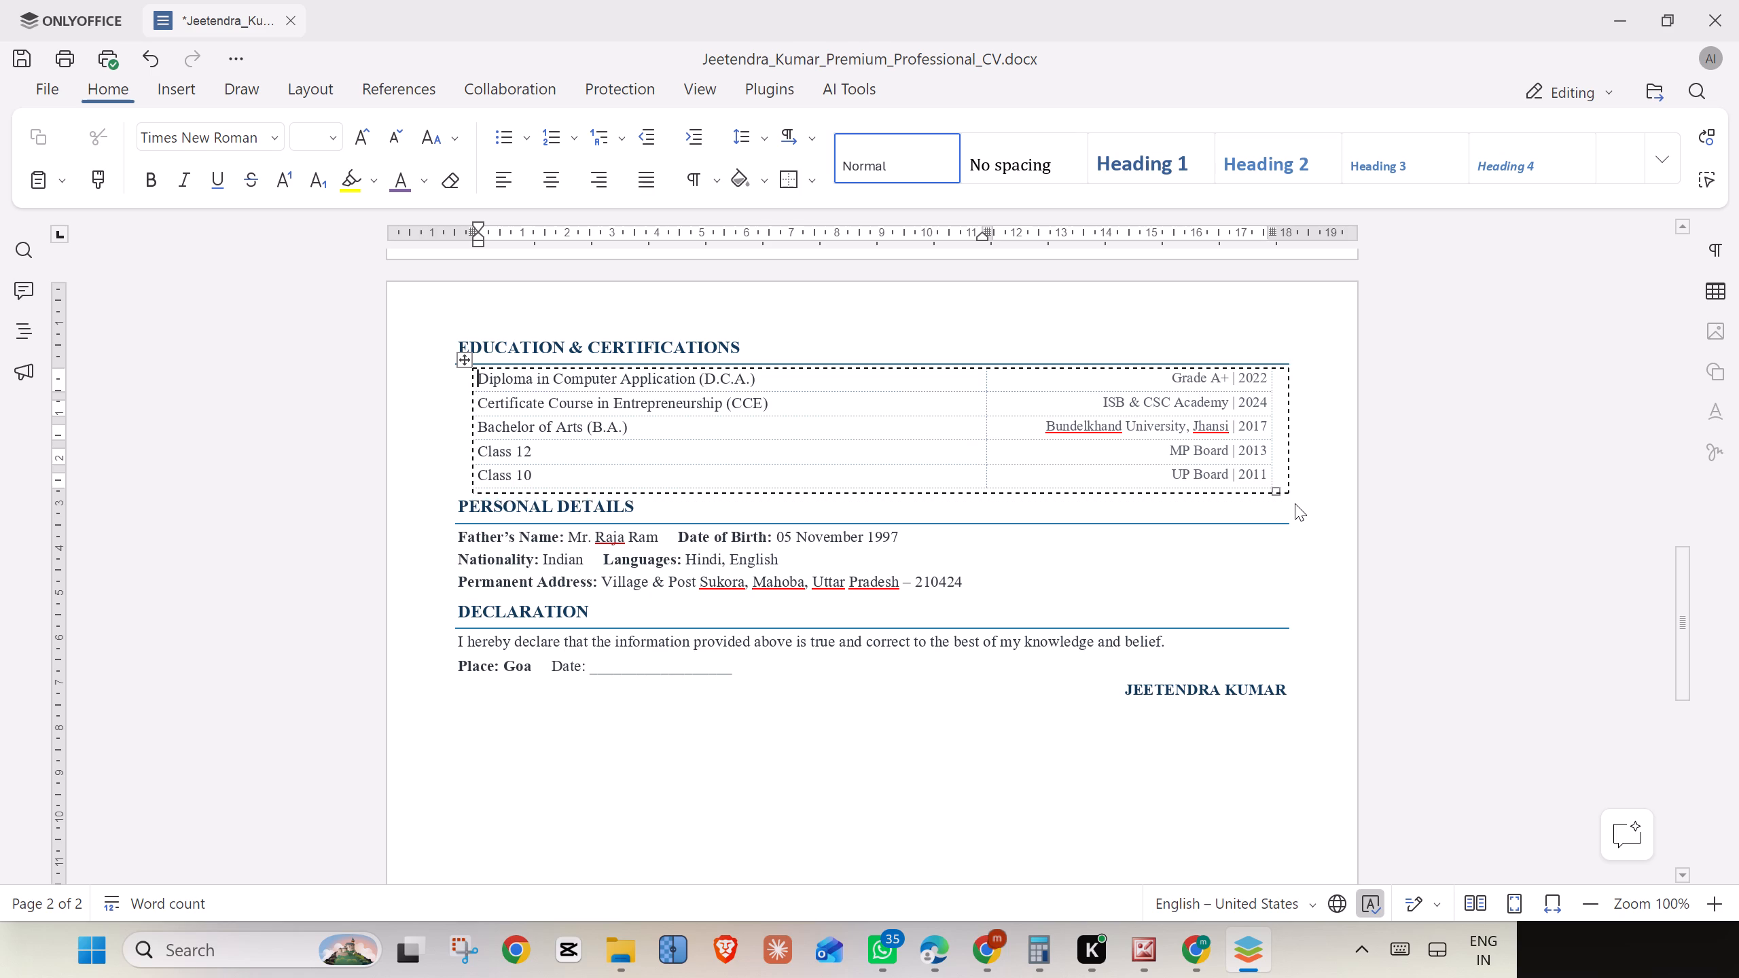
left_click_drag(1295, 503, 1295, 499)
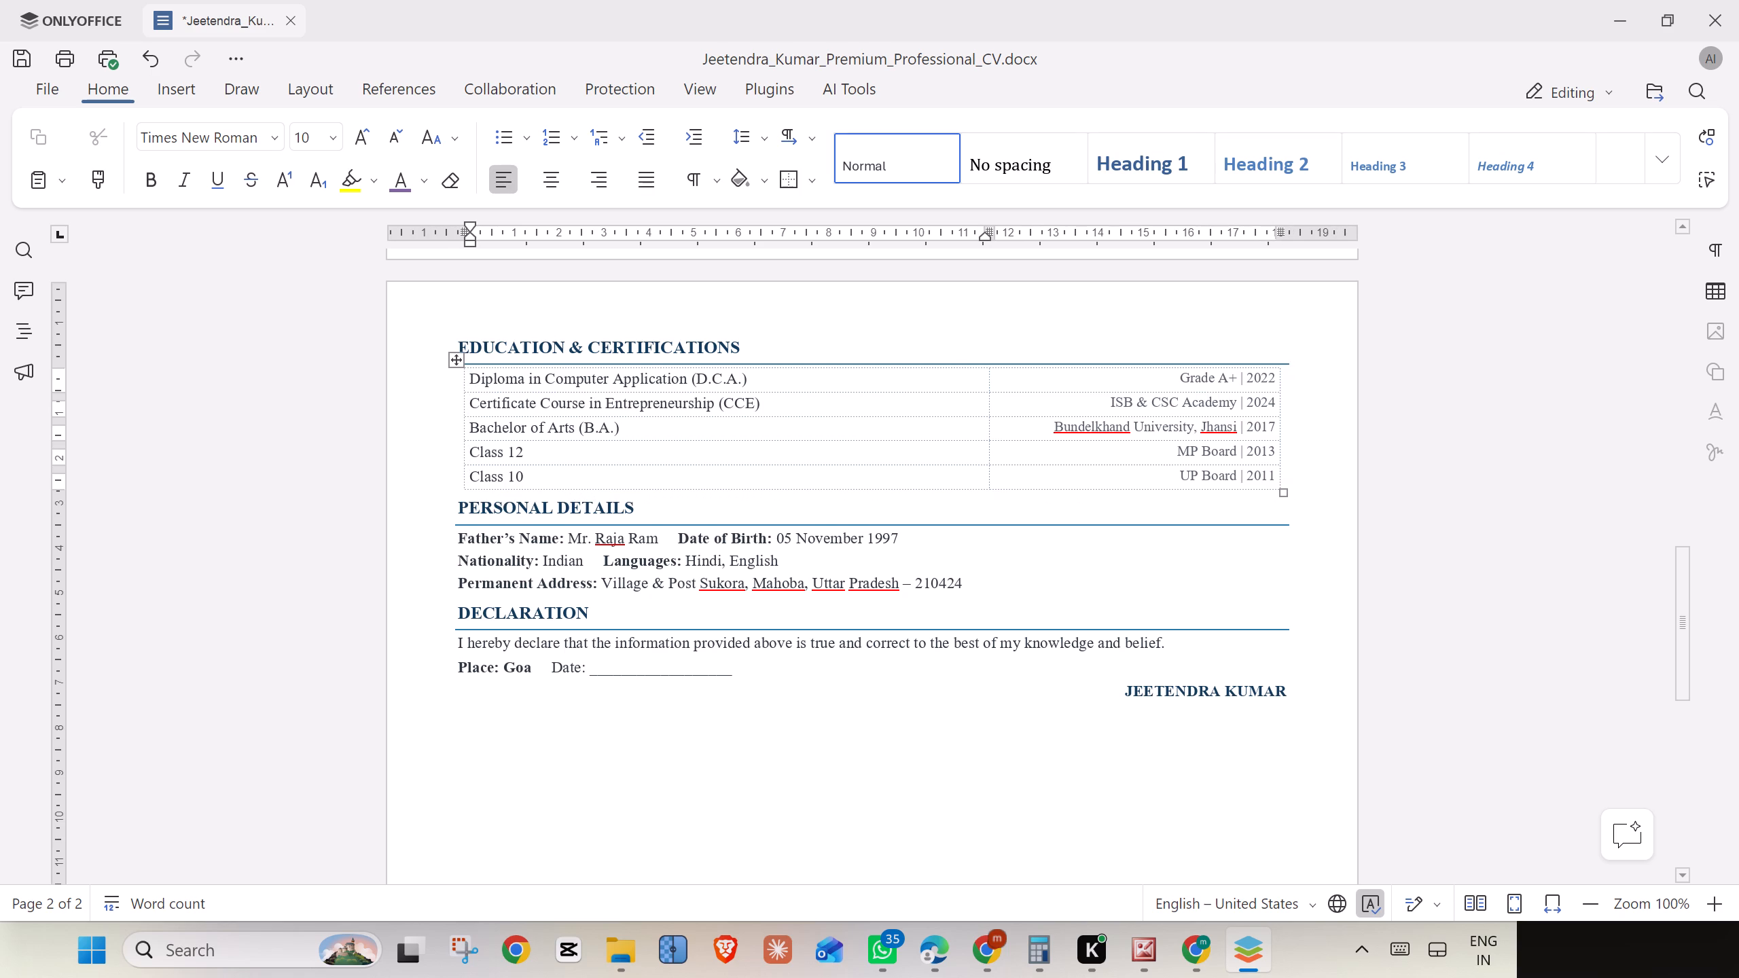
Insert a blank line between the education table and the Personal Details heading.
left_click(434, 507)
key("Return")
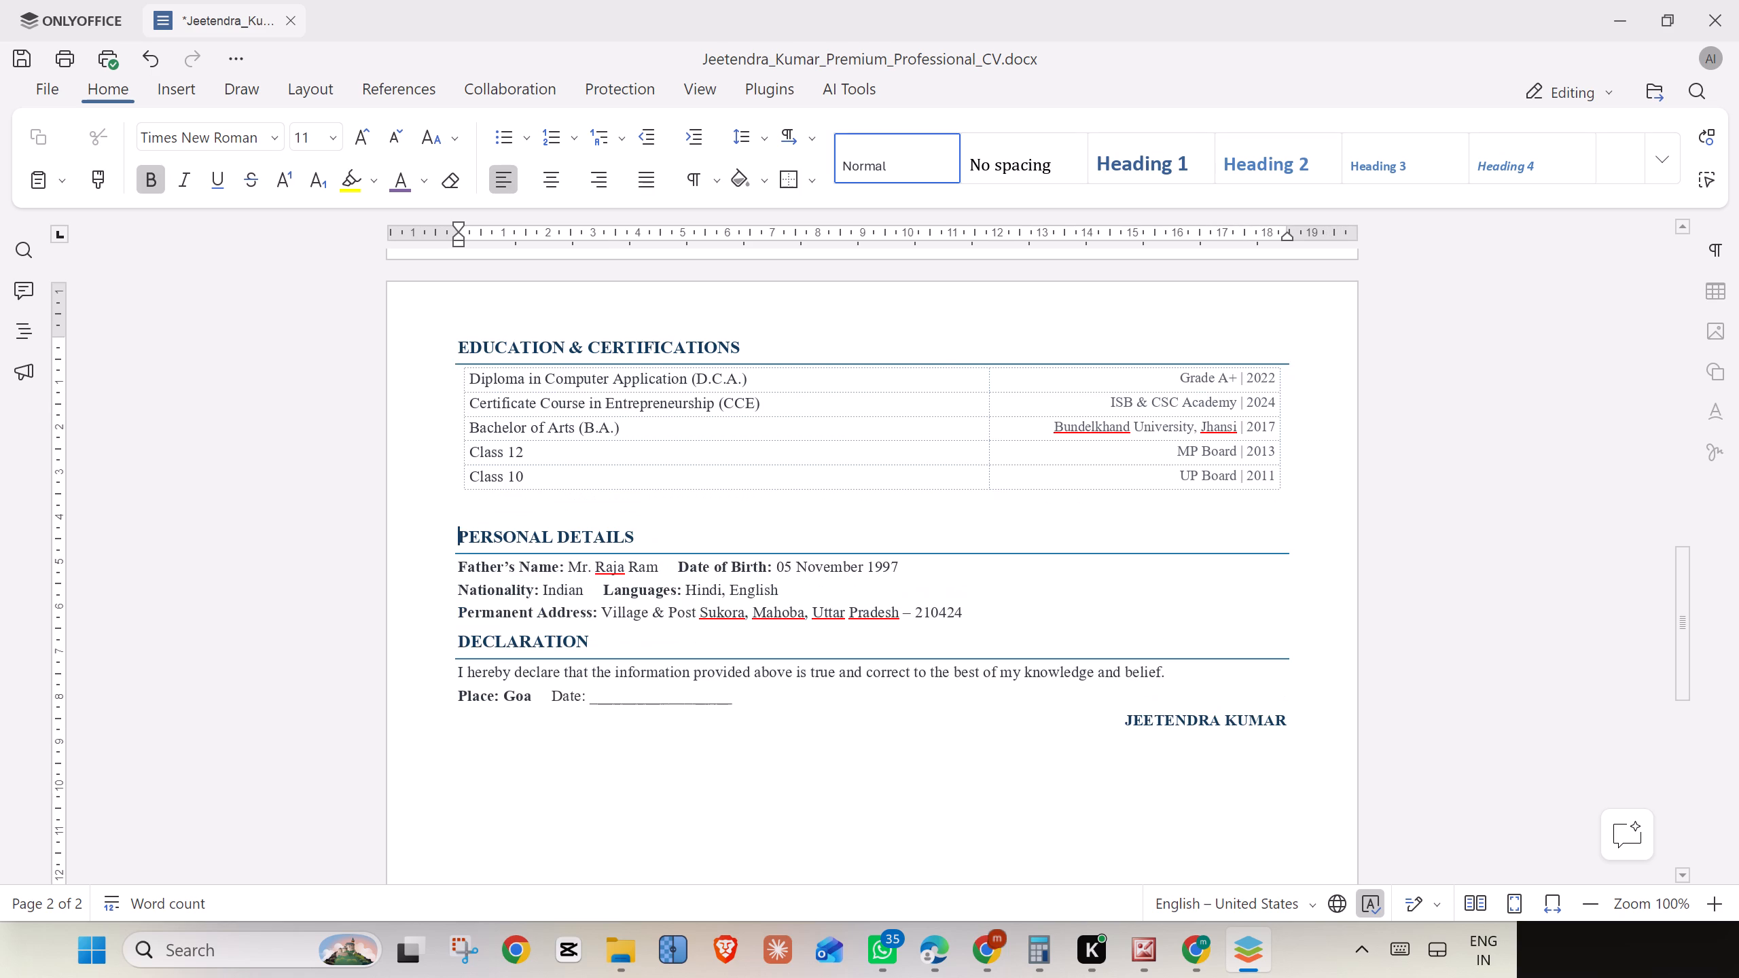
Increase the overall height of the Education & Certifications table so its rows are more widely spaced.
left_click(545, 446)
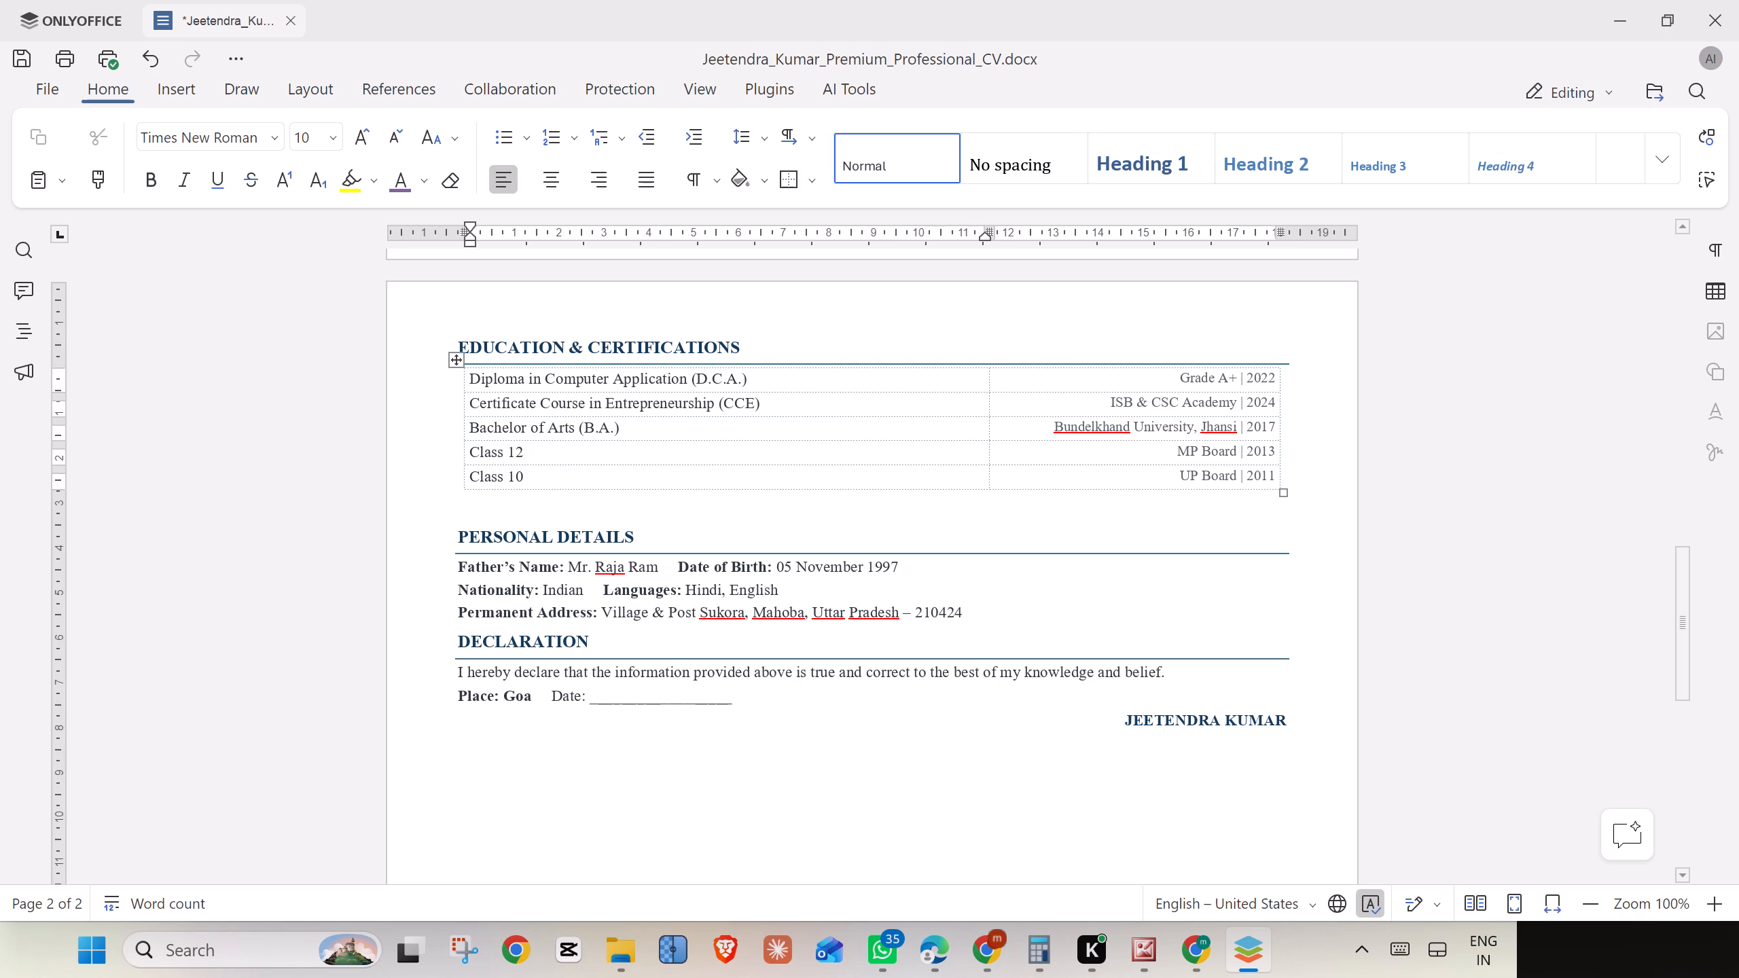
left_click_drag(1286, 494, 1286, 505)
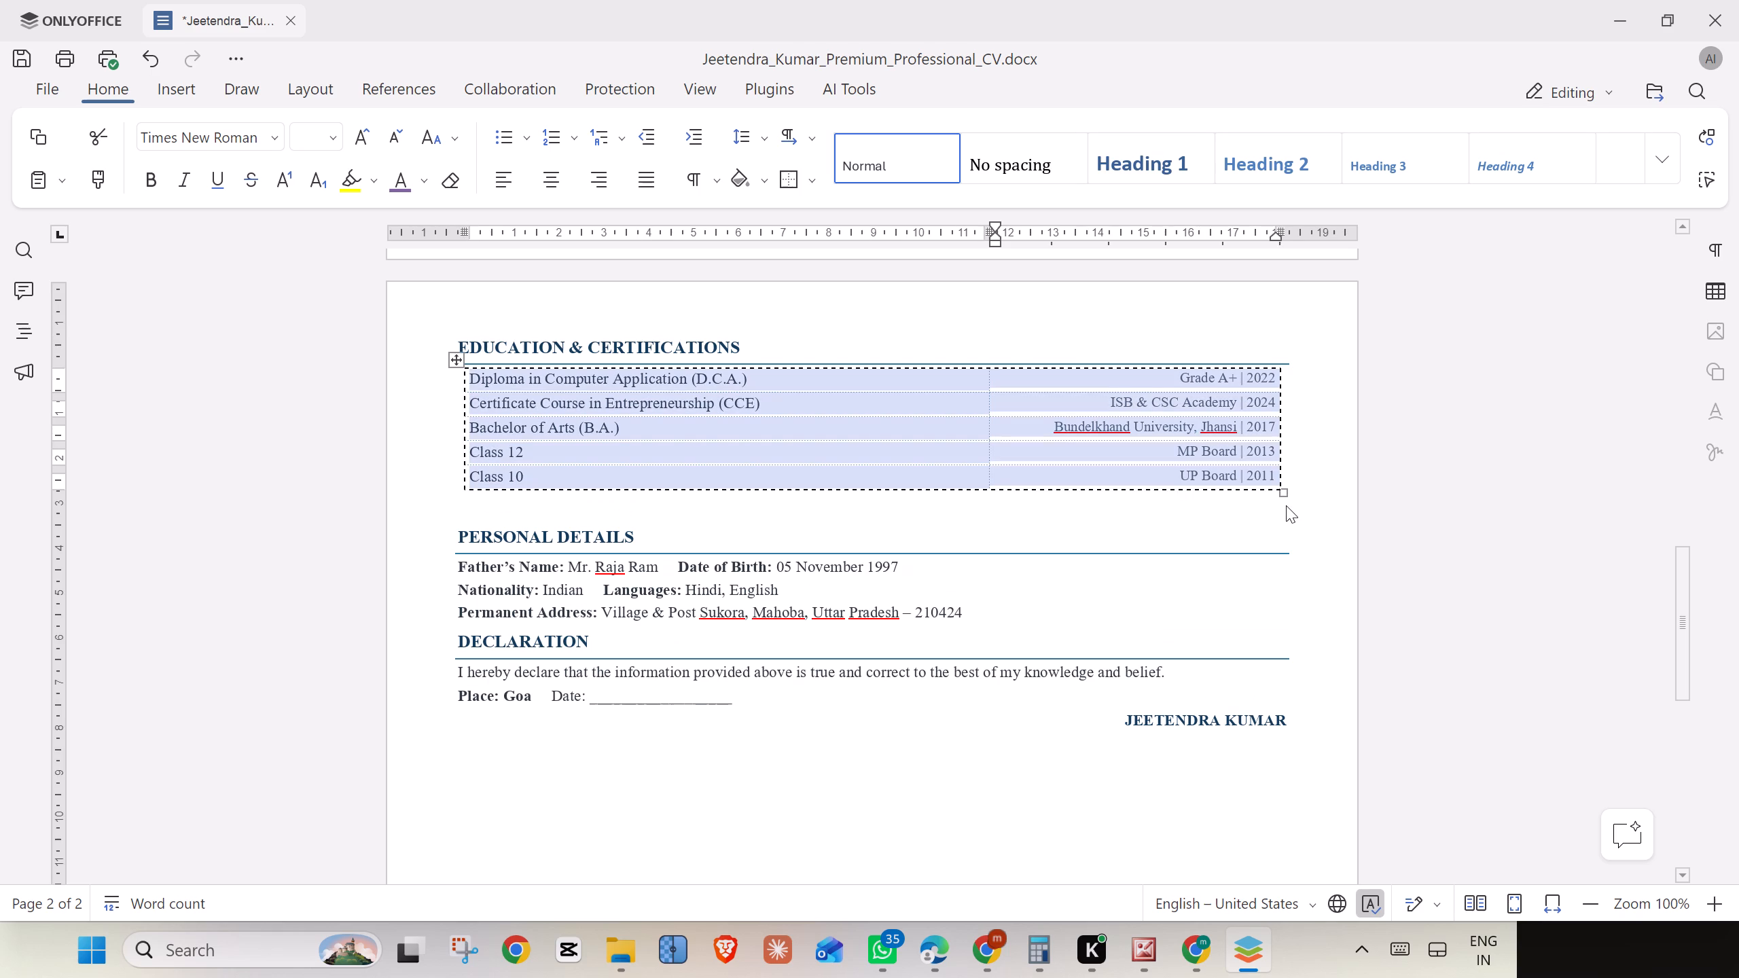
left_click_drag(1286, 505, 1285, 522)
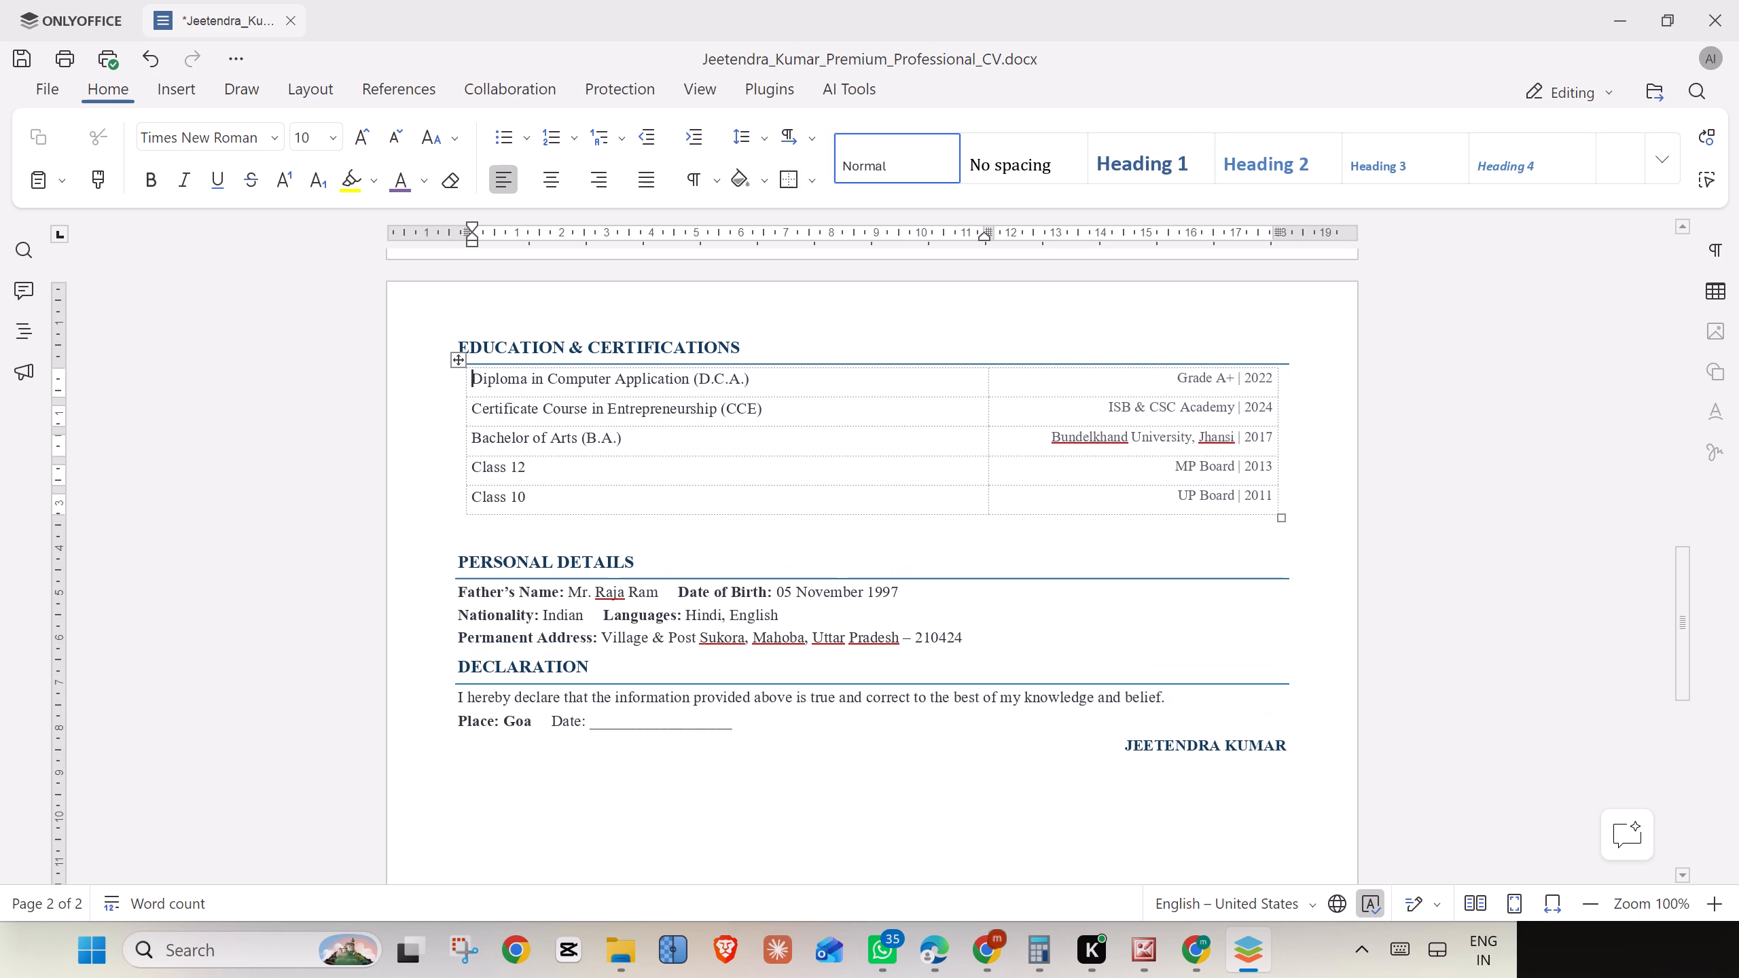
left_click(1313, 439)
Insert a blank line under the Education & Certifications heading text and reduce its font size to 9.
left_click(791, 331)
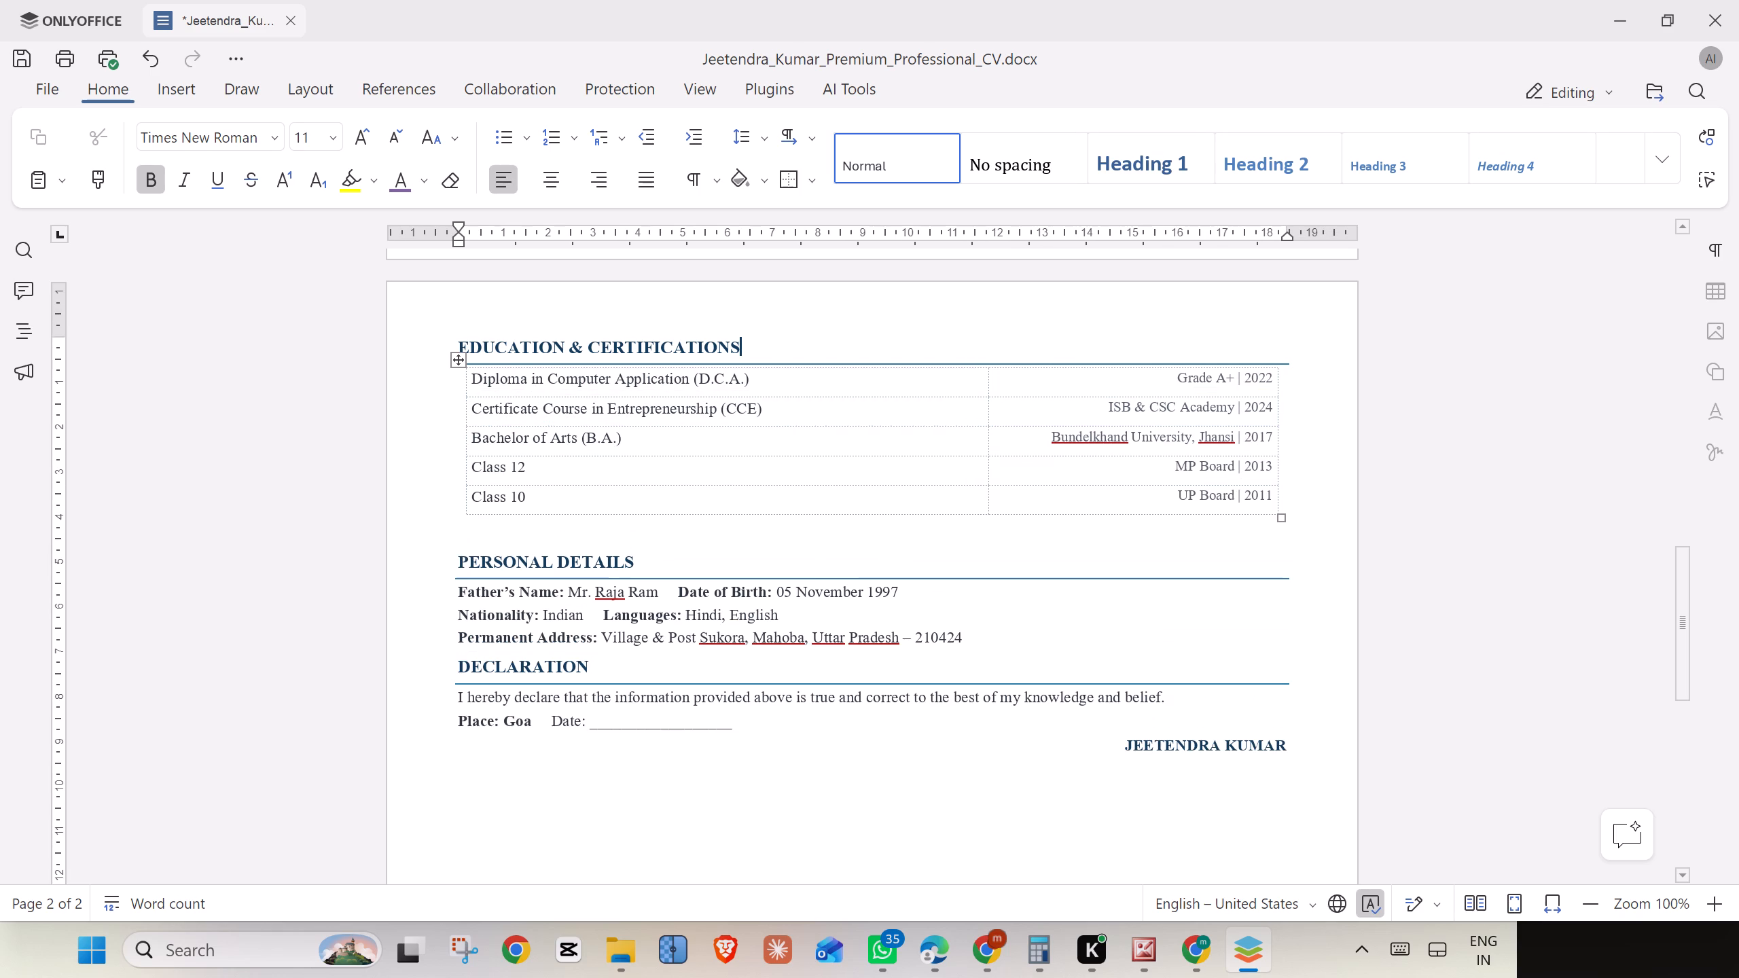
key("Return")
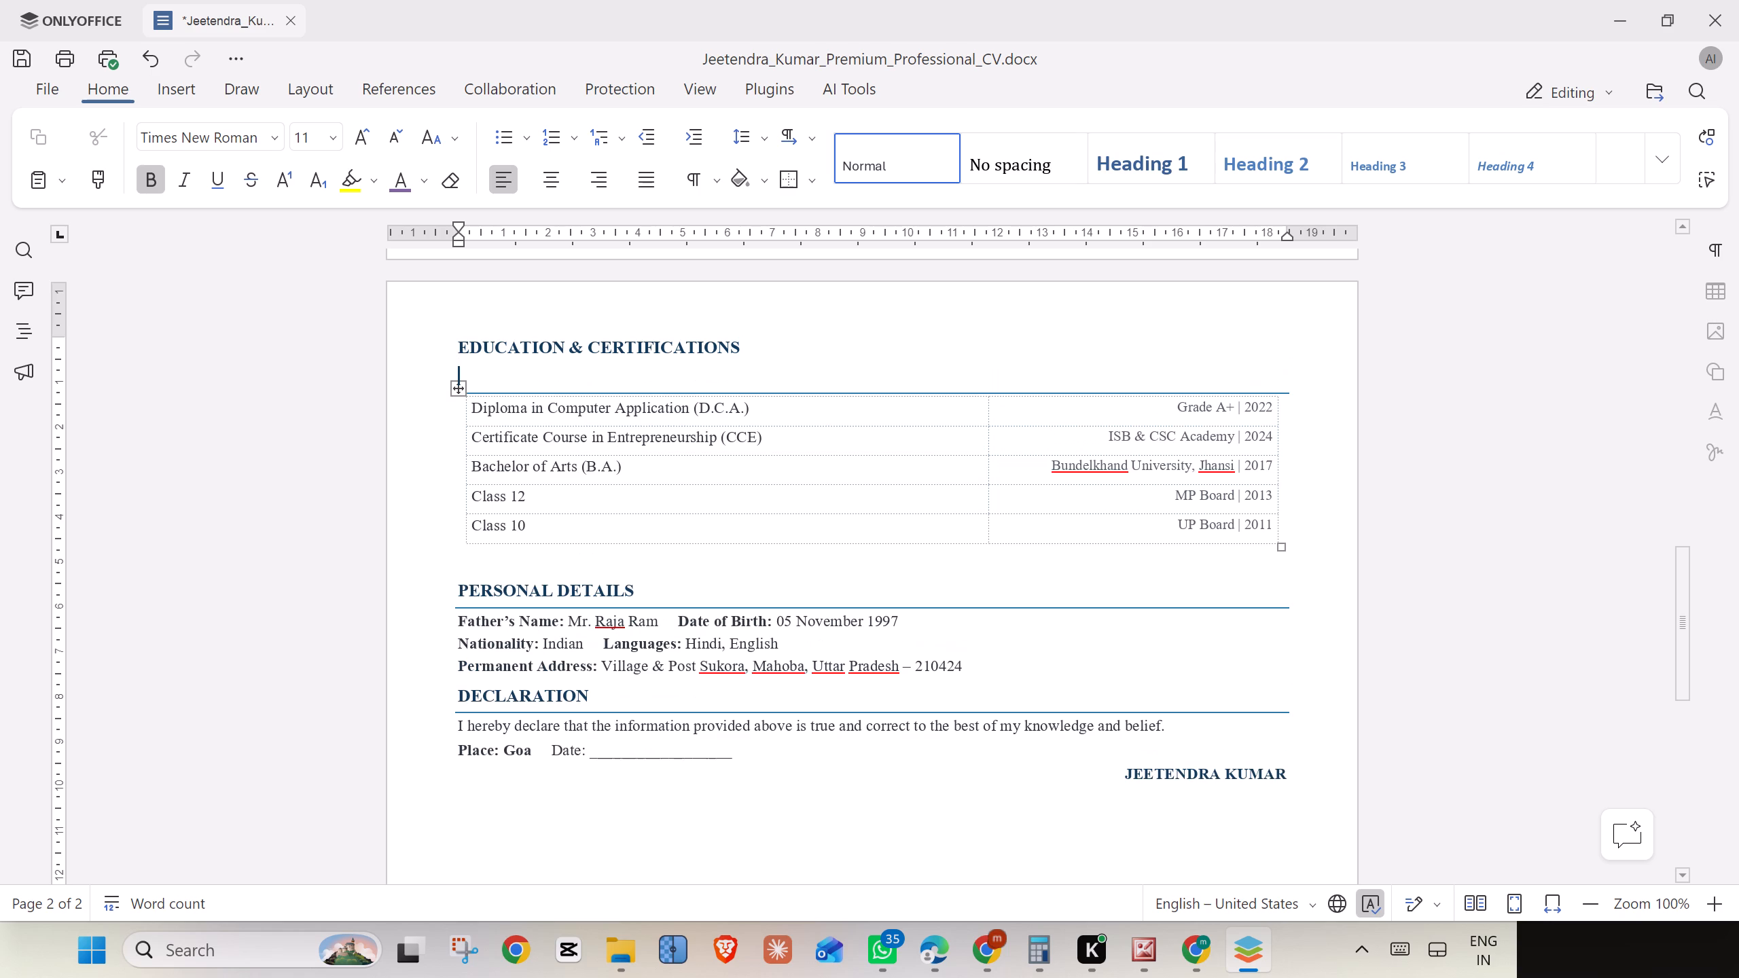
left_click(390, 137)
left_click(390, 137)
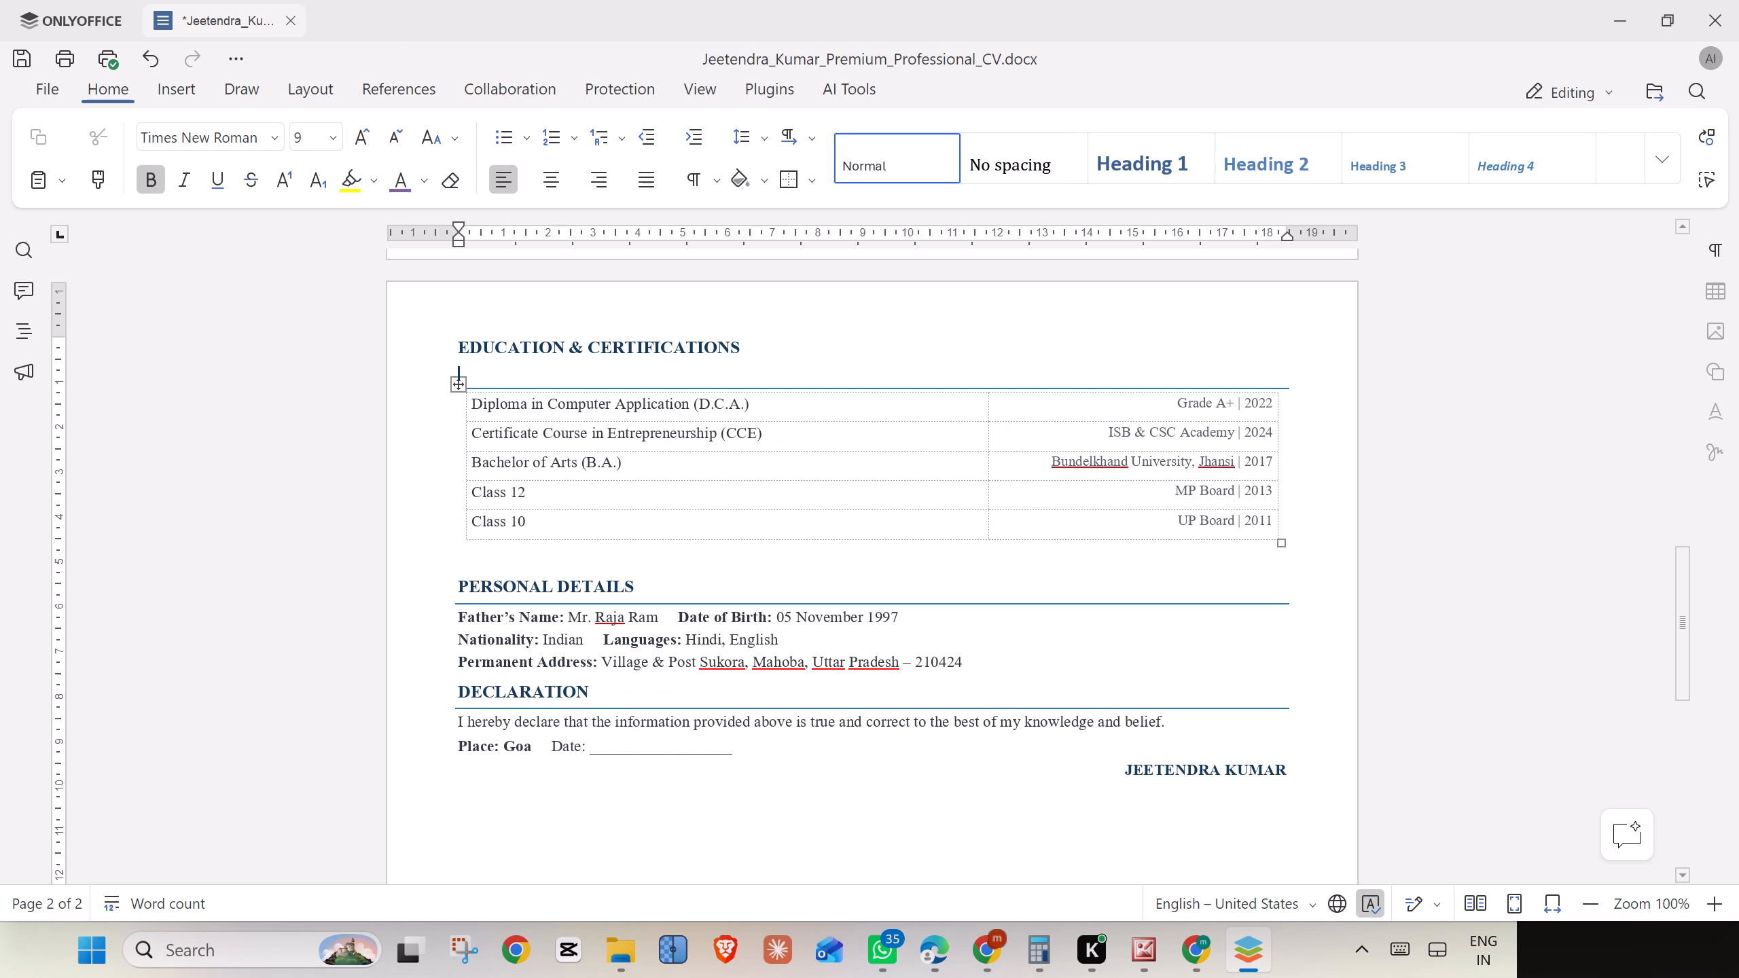
Widen the Education & Certifications table by moving its left border out to the page margin.
left_click_drag(469, 473, 459, 473)
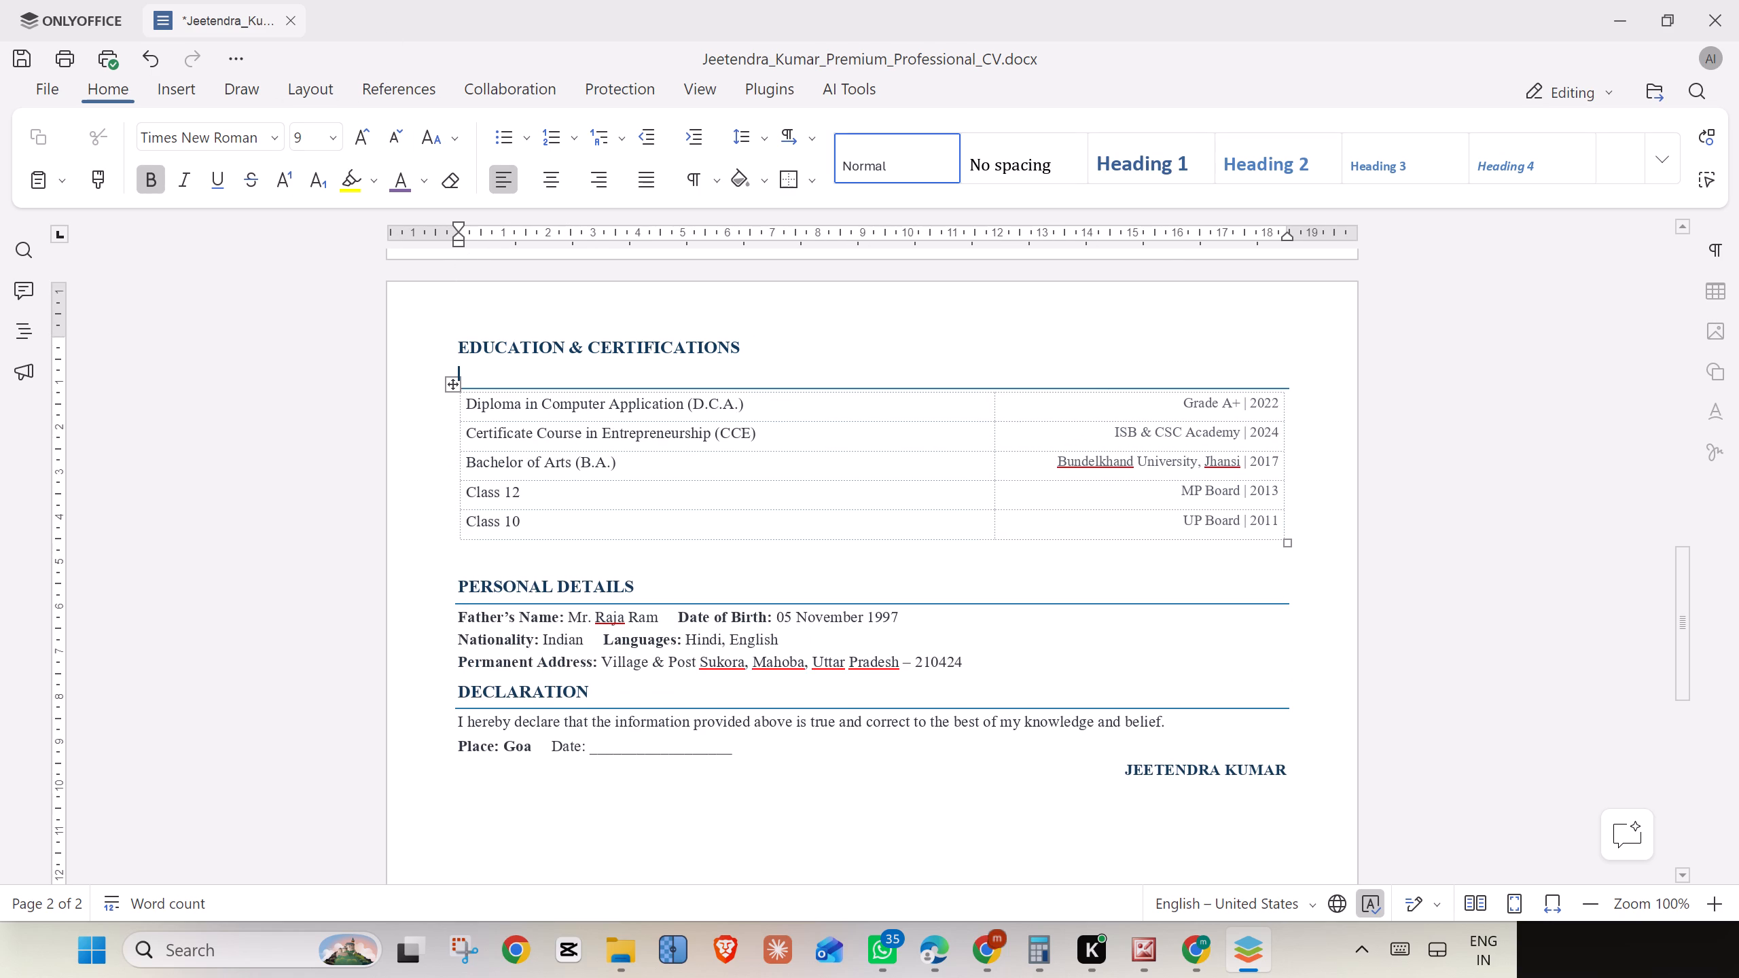
left_click(427, 569)
left_click(1340, 602)
Check the font and size of the headings, table text and body lines on page two.
scroll(1340, 602, "down", 1)
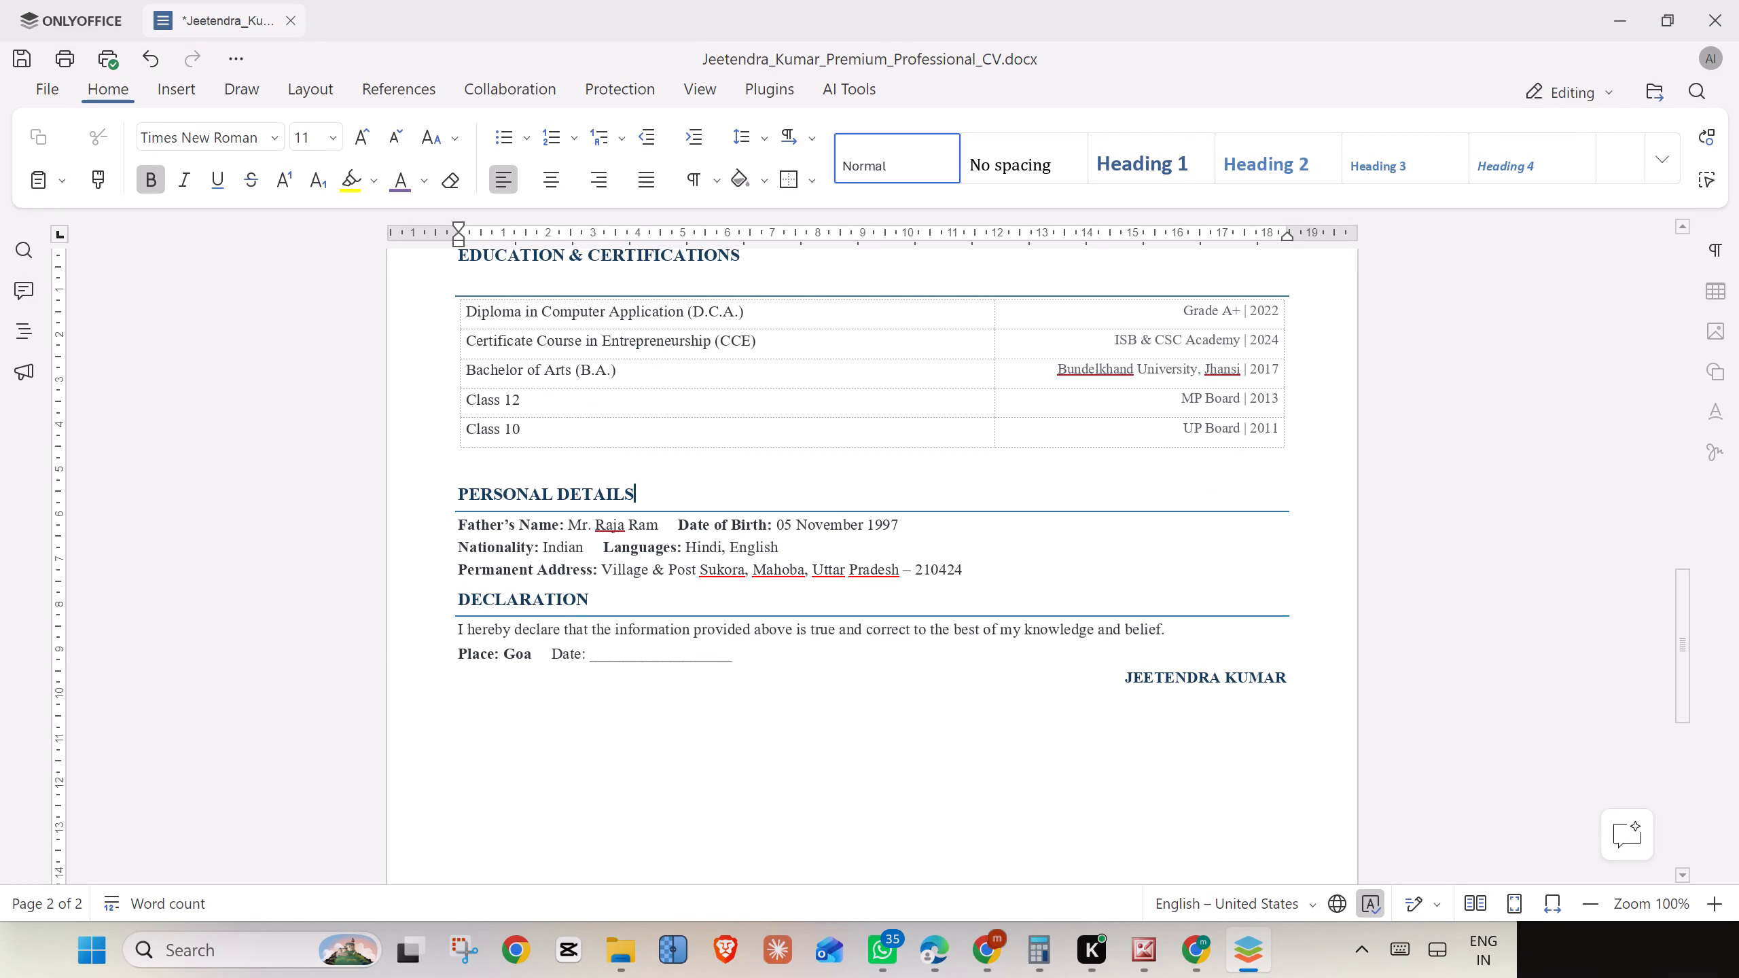
scroll(596, 499, "up", 6)
scroll(597, 501, "down", 5)
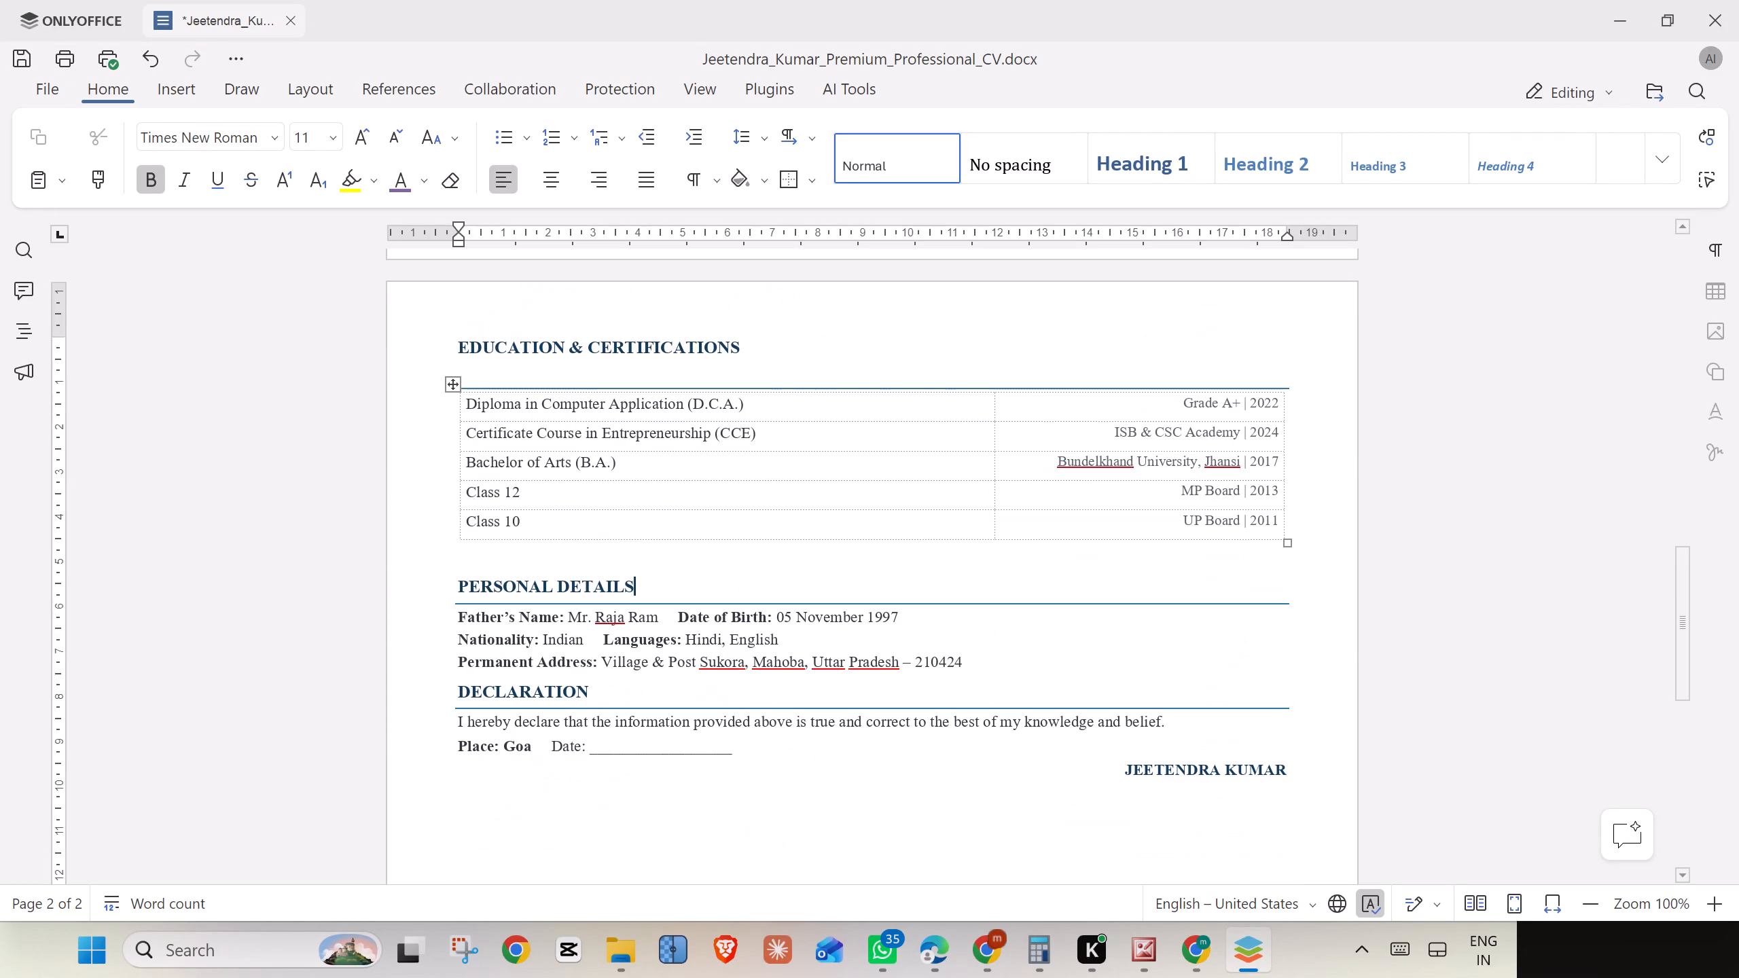
left_click(570, 350)
left_click(570, 419)
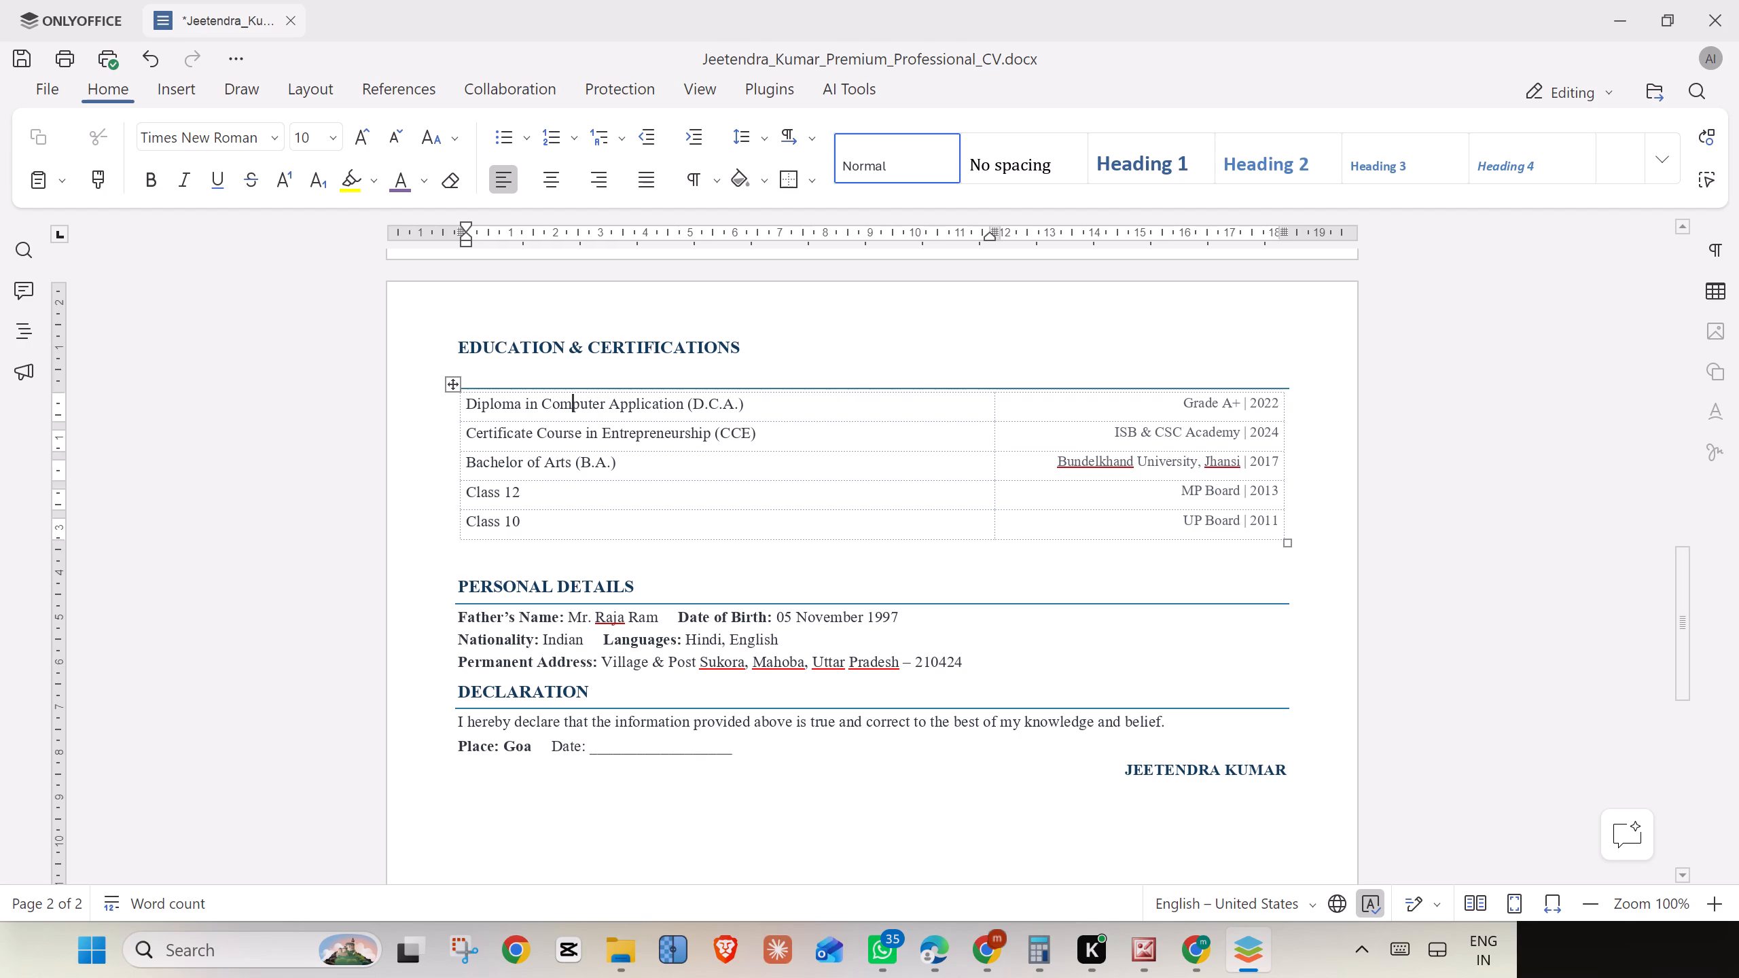
left_click(626, 635)
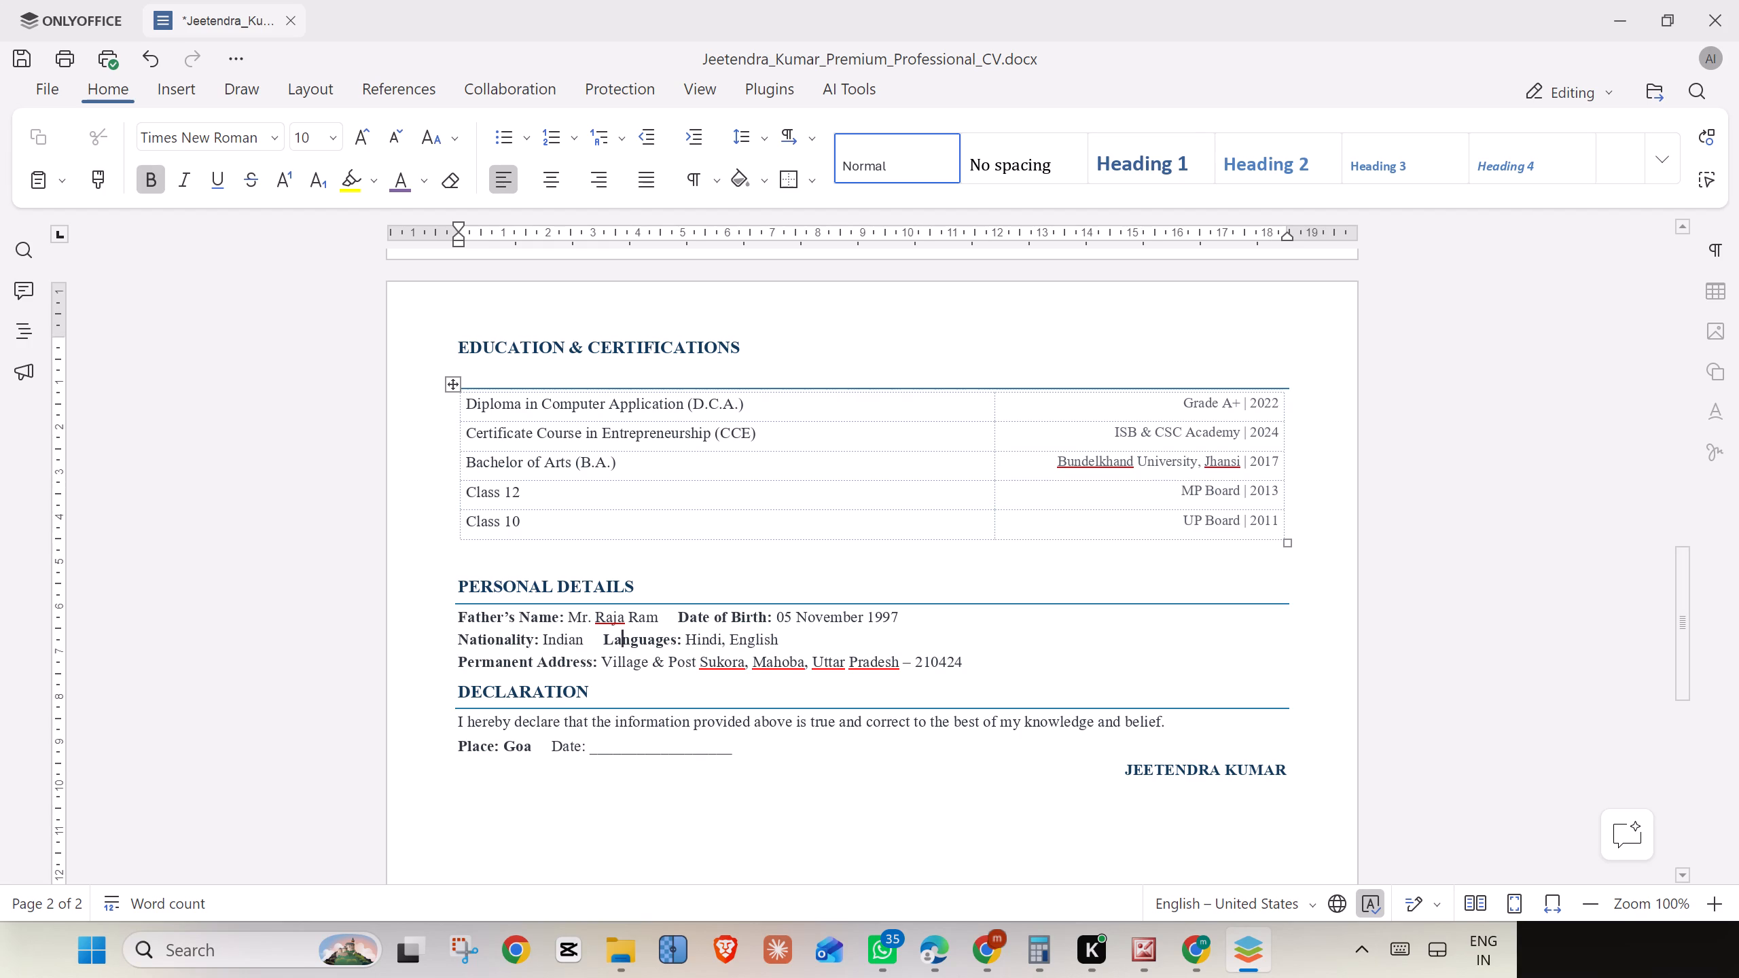
left_click(705, 658)
left_click(769, 664)
left_click(675, 719)
left_click(541, 695)
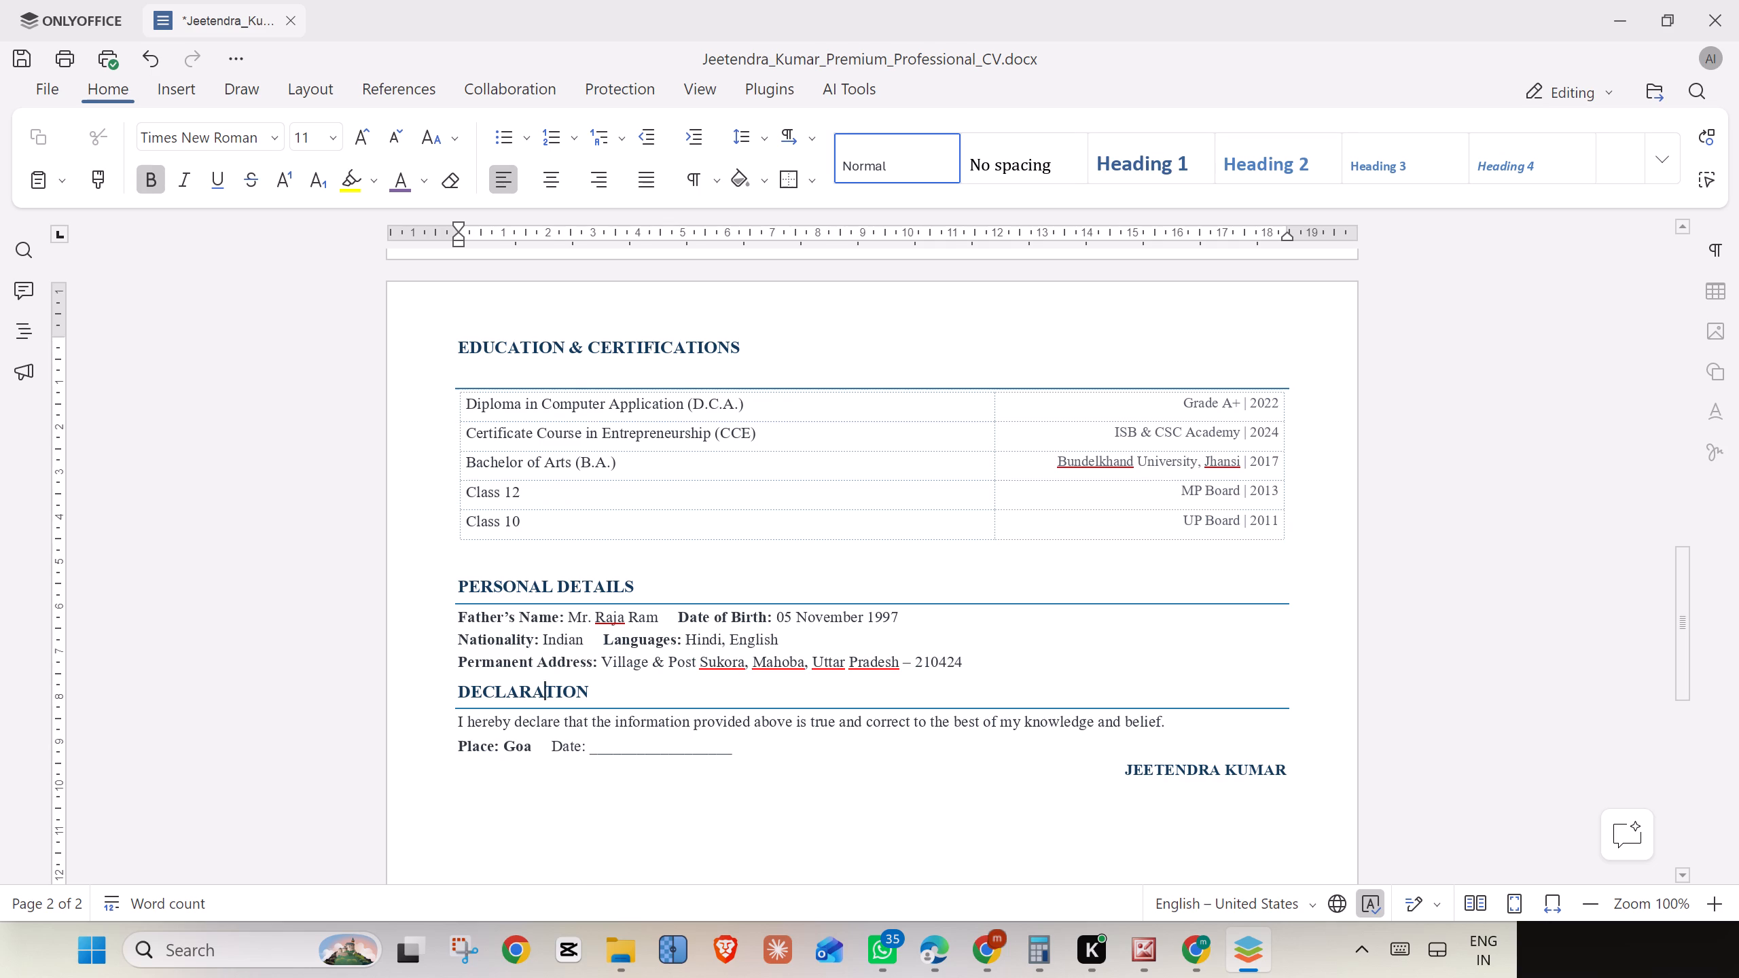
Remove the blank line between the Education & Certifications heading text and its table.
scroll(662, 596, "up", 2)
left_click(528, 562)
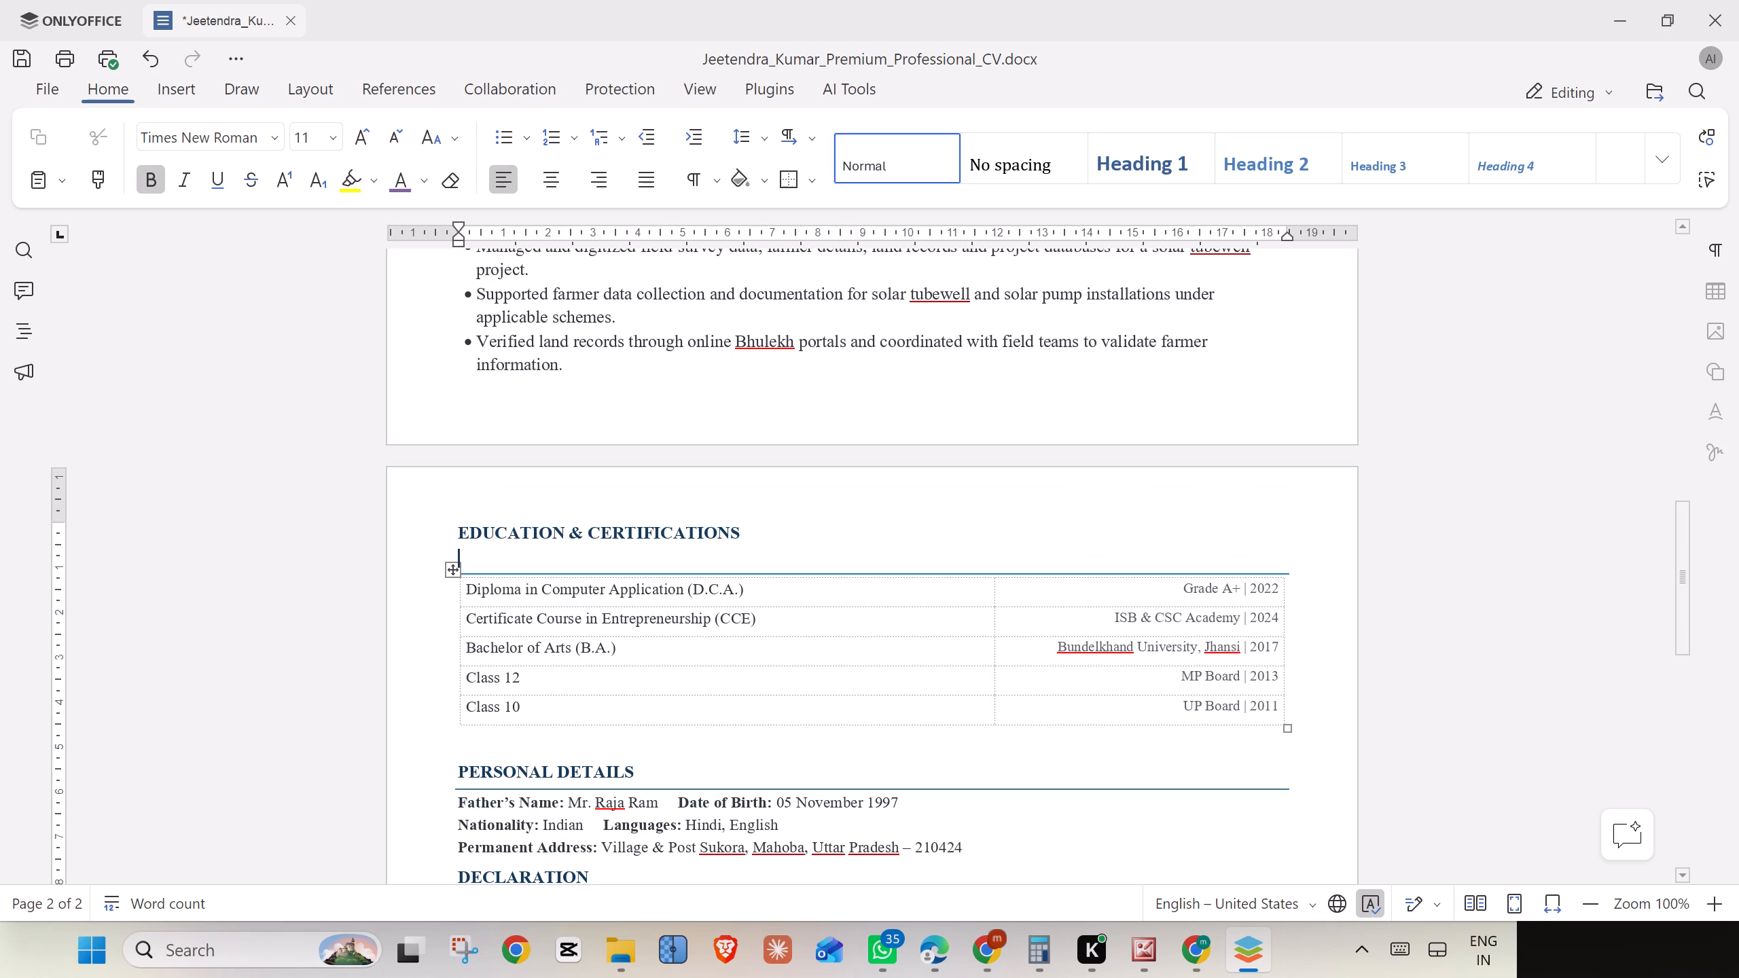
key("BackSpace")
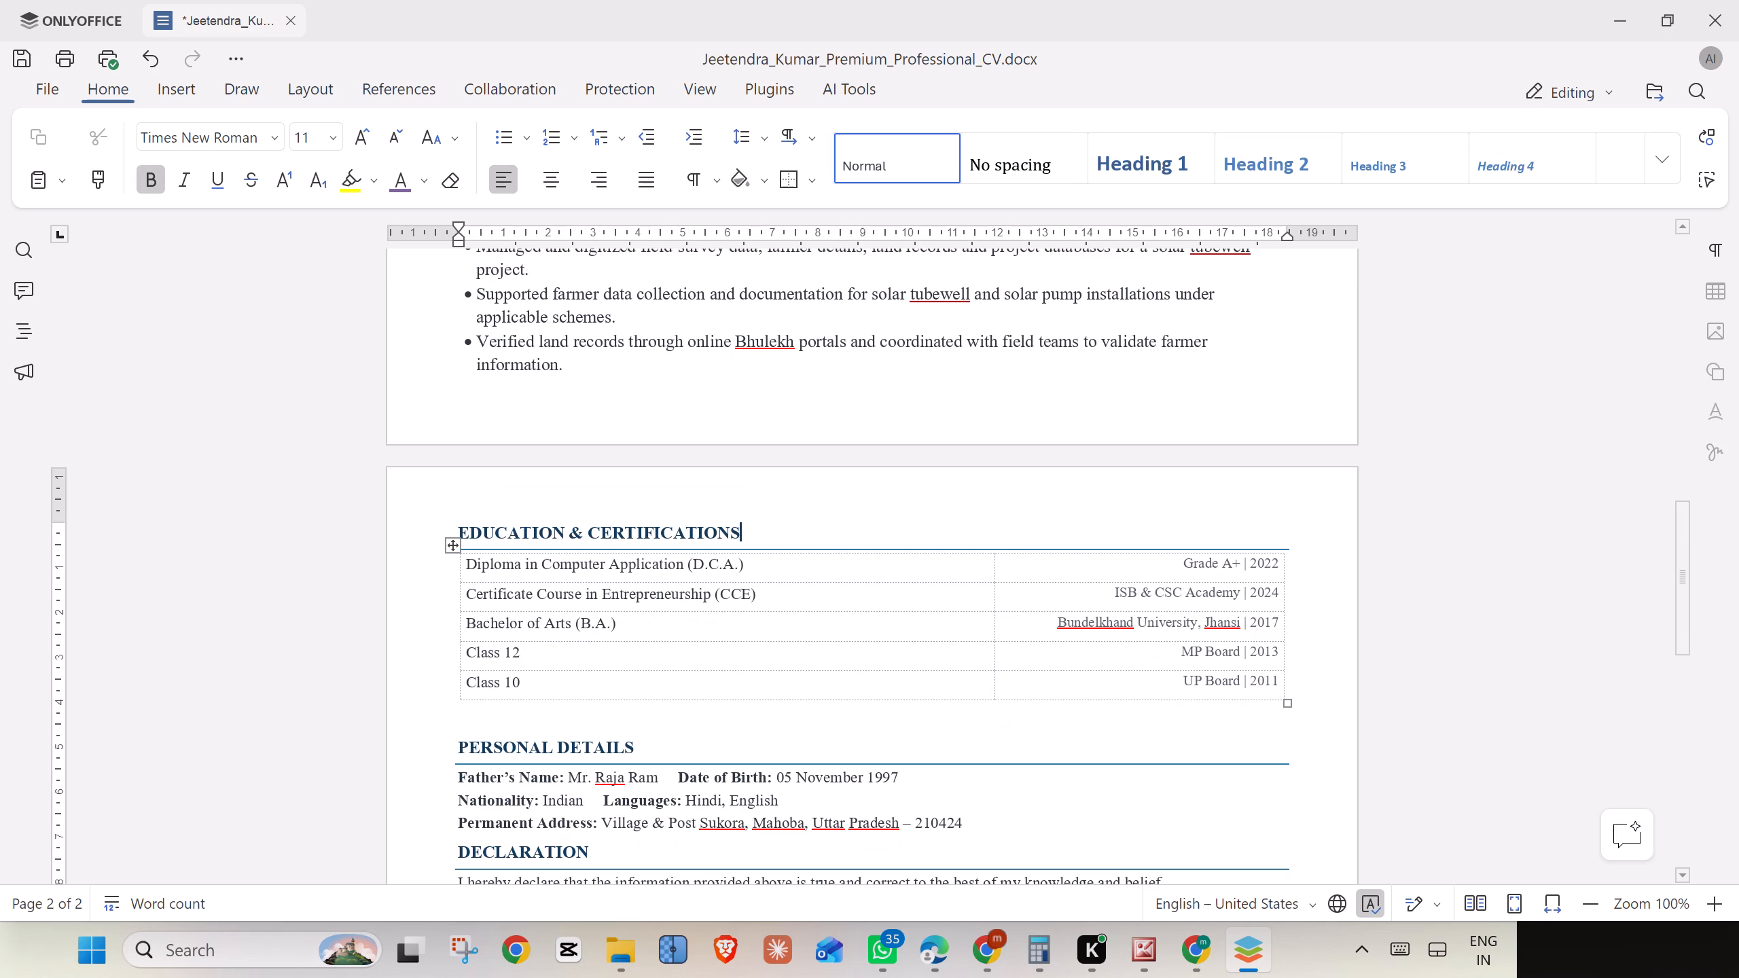
Insert a blank line above the Declaration heading and reduce its font size to 7.
scroll(994, 708, "down", 3)
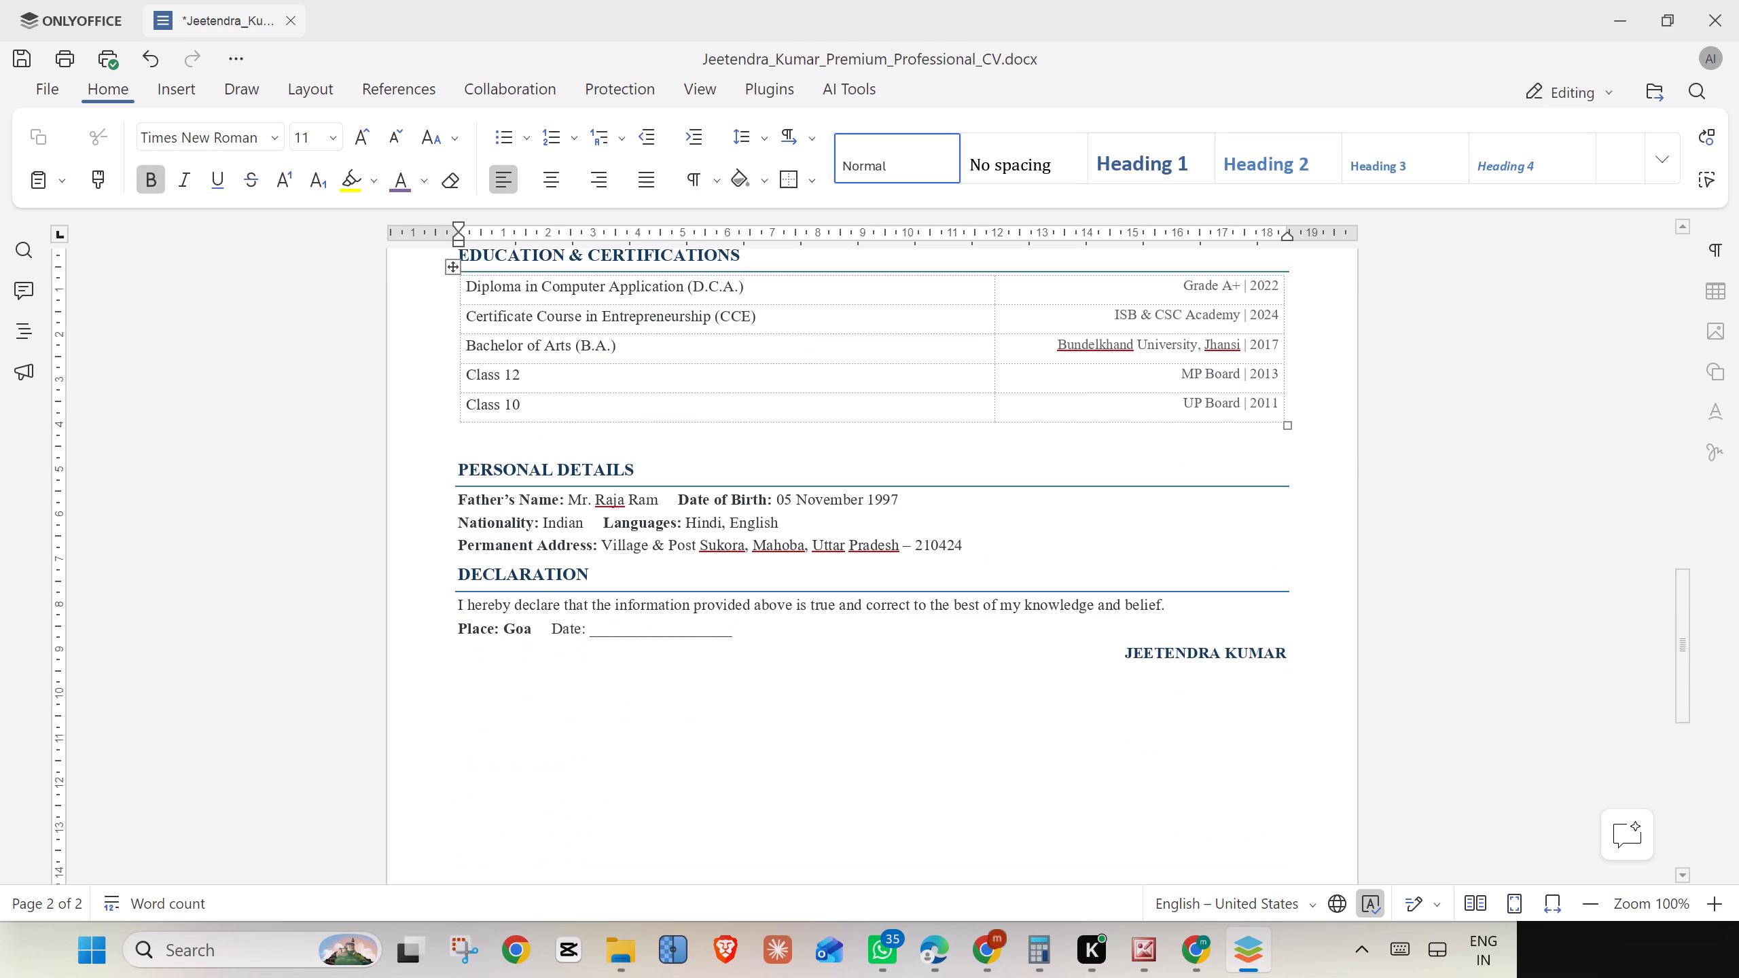
left_click(1011, 549)
key("Return")
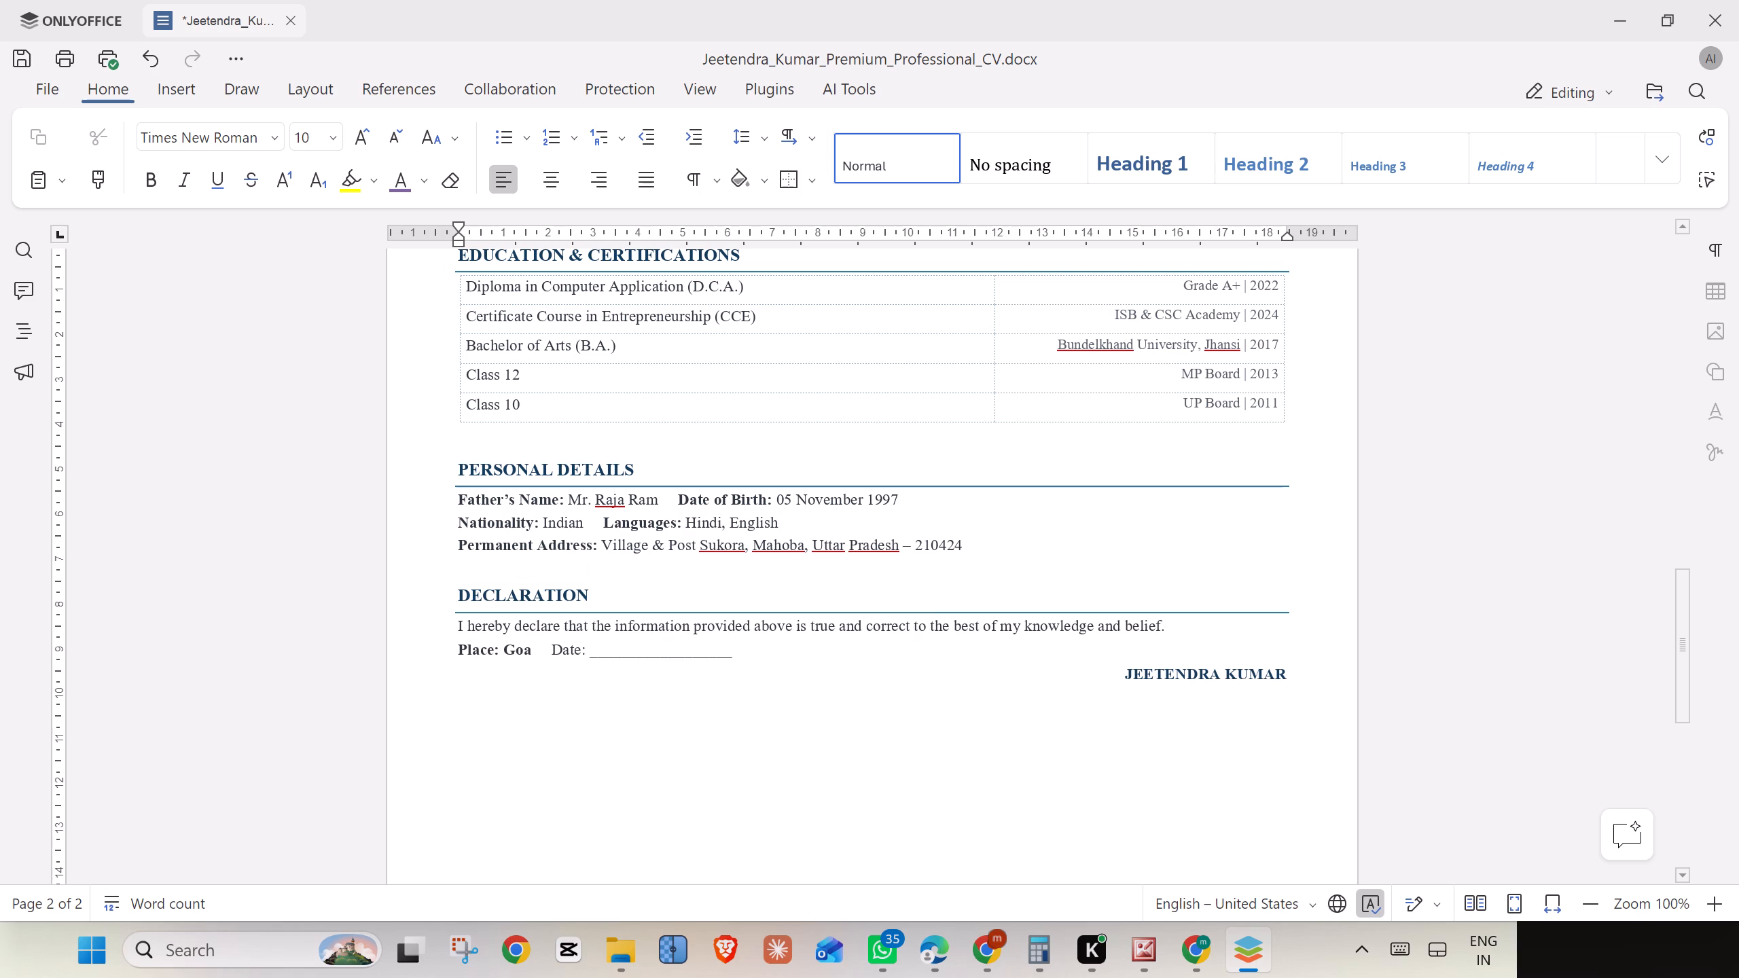
left_click(399, 134)
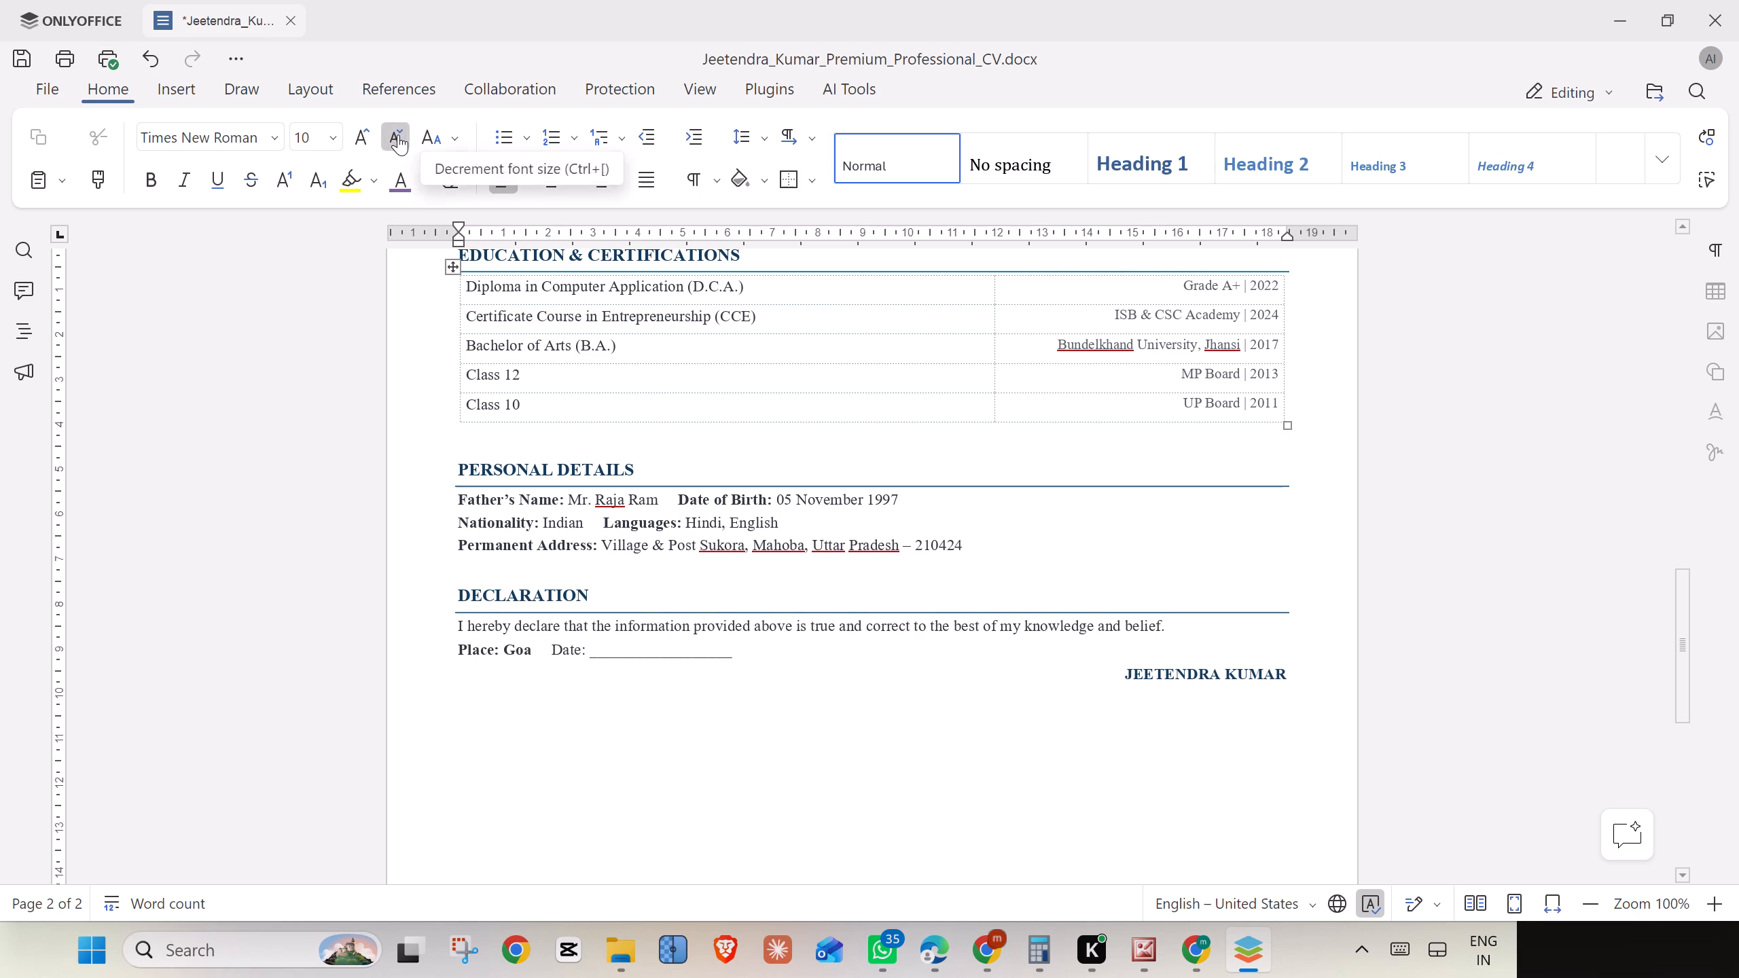
double_click(397, 135)
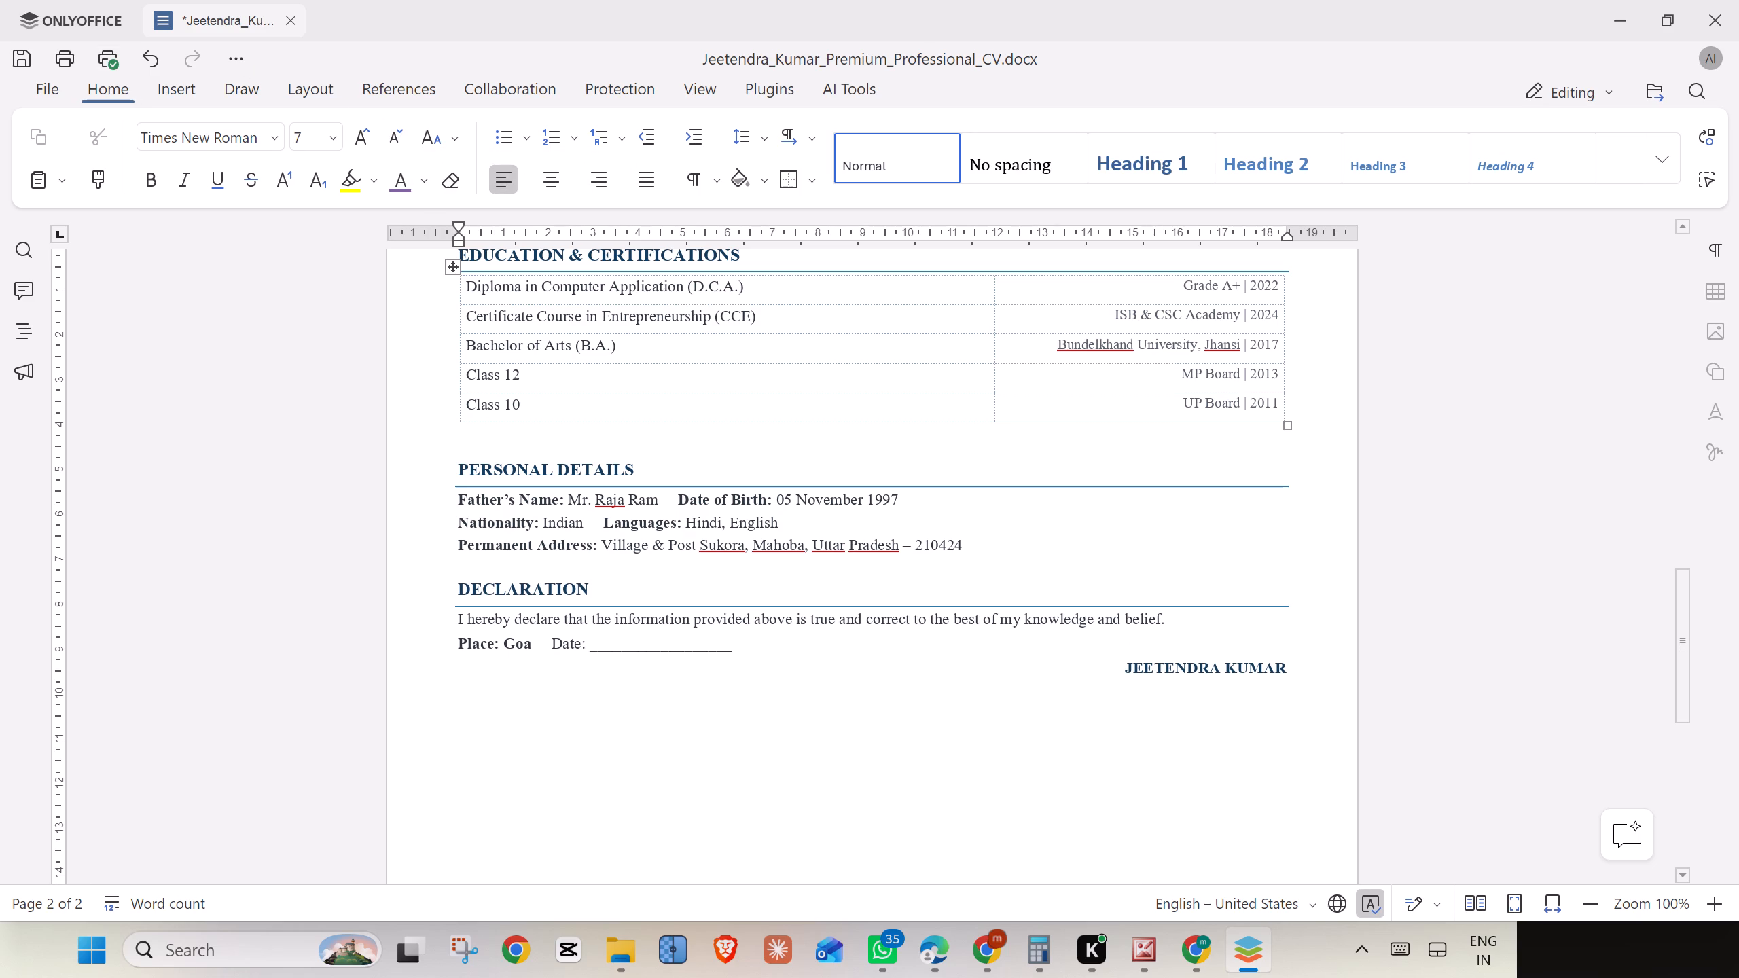
Increase the line spacing of the declaration sentence and the Place and Date line.
left_click_drag(446, 618, 879, 678)
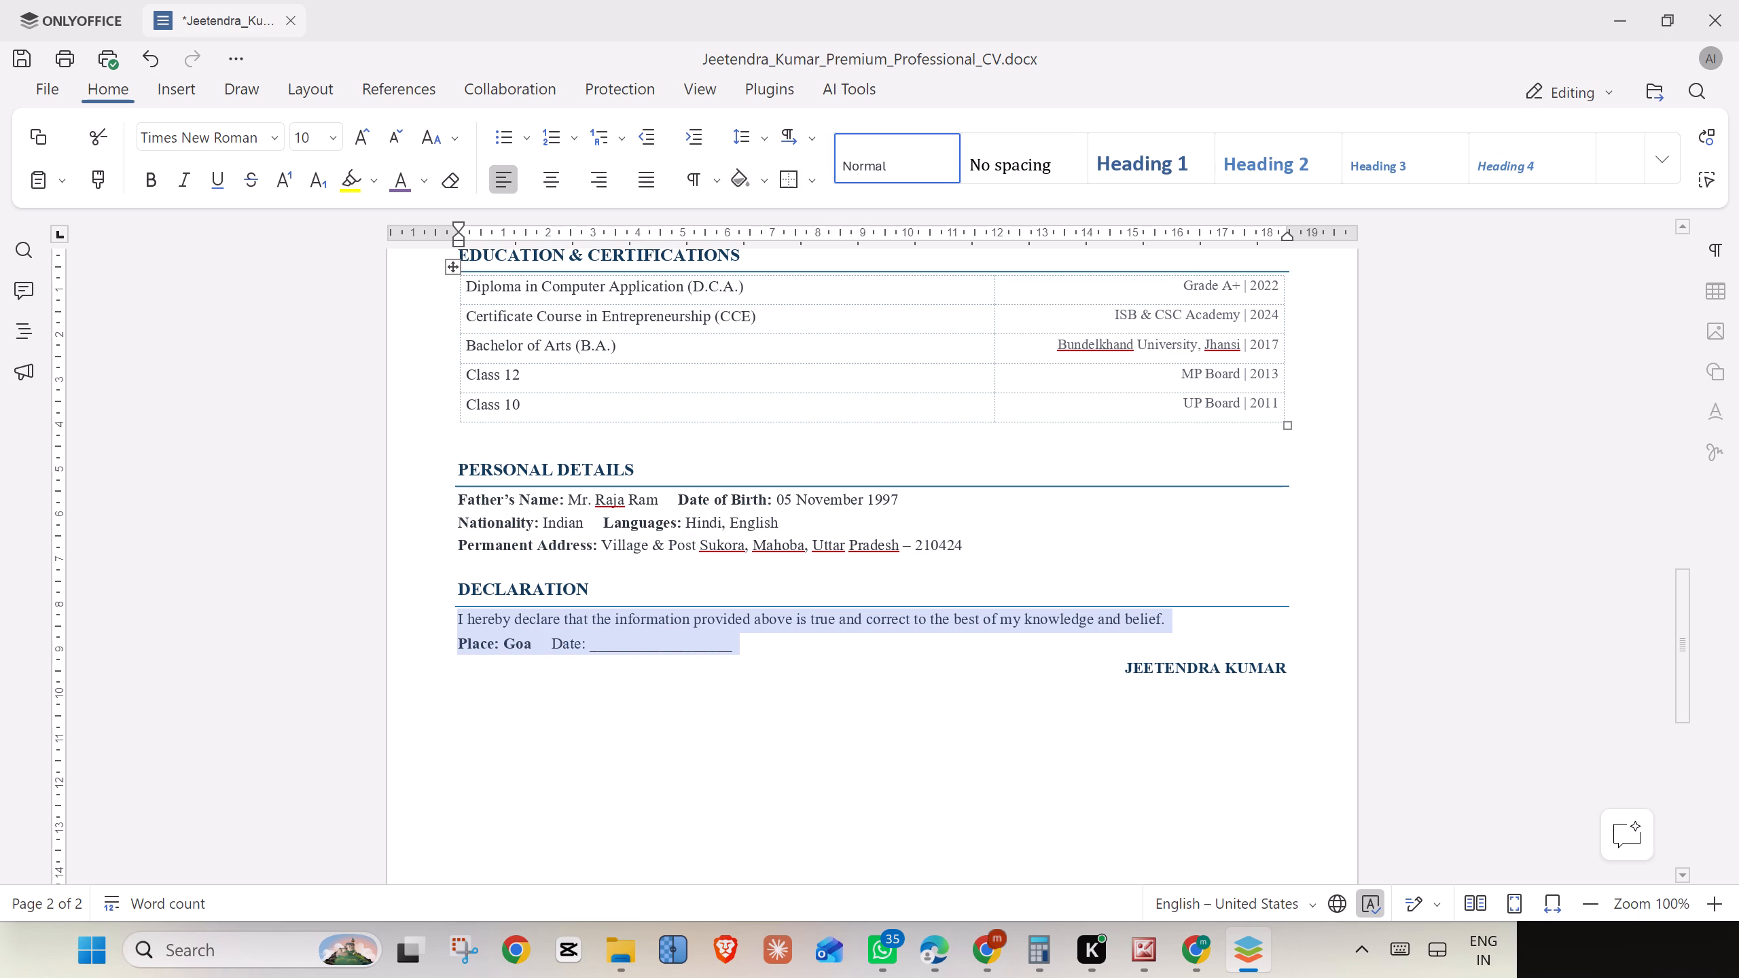
left_click(745, 145)
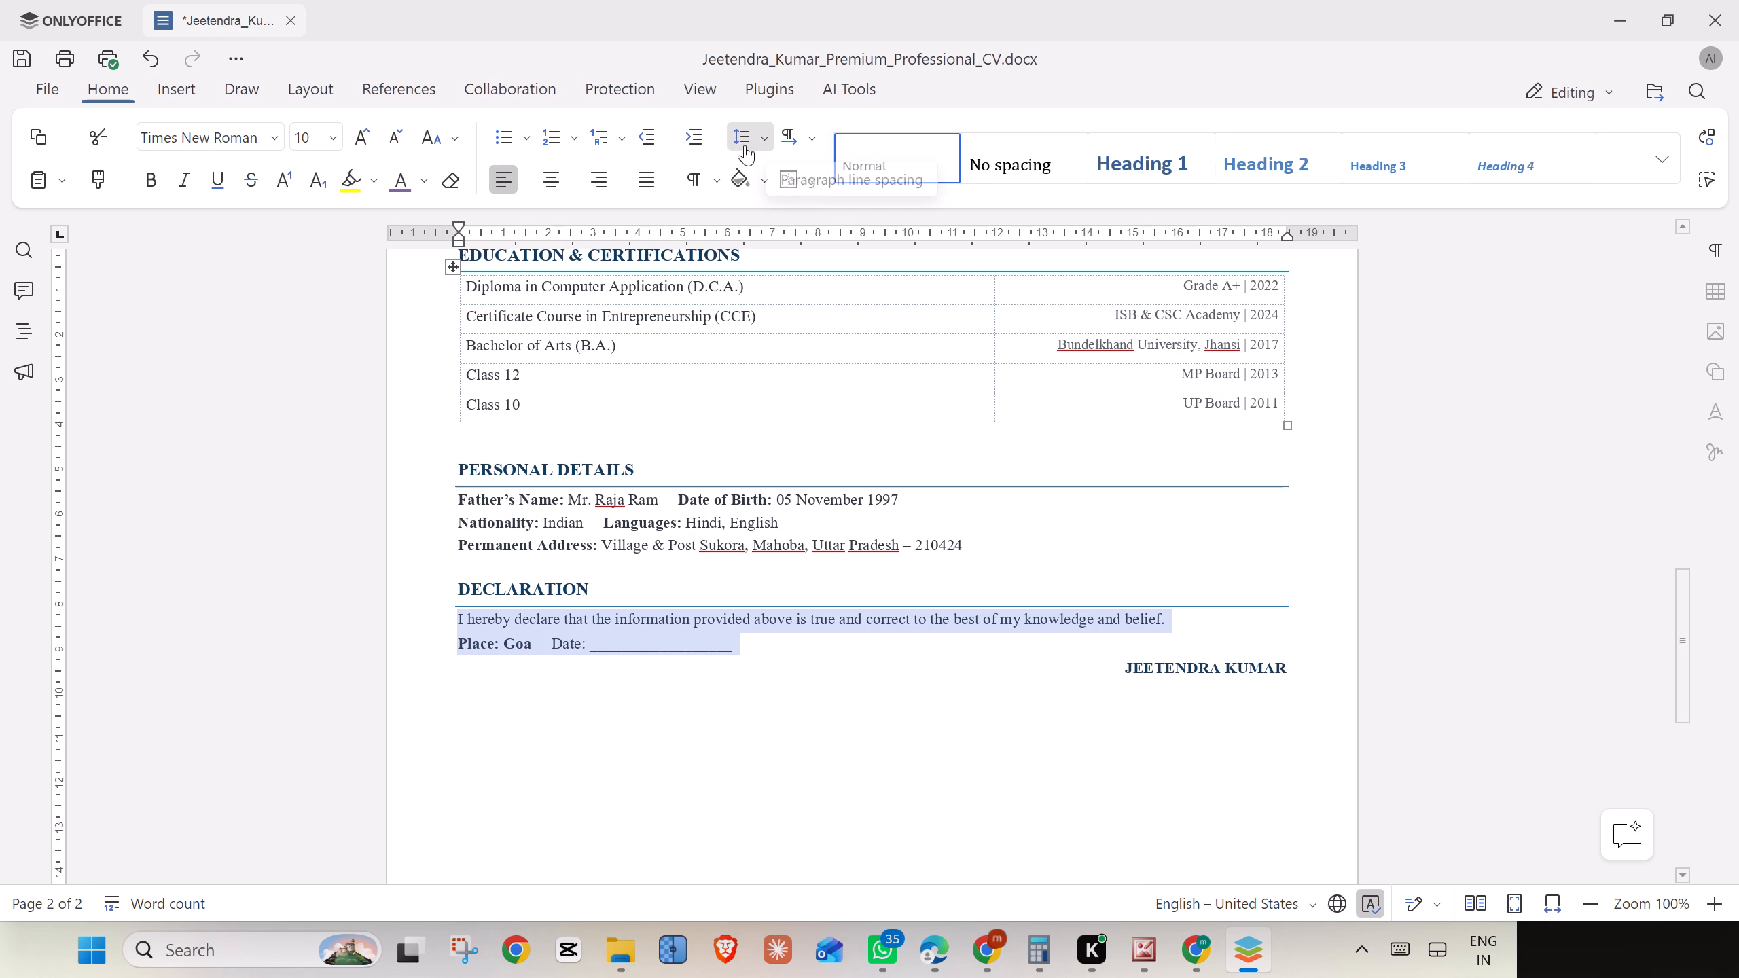
left_click(779, 269)
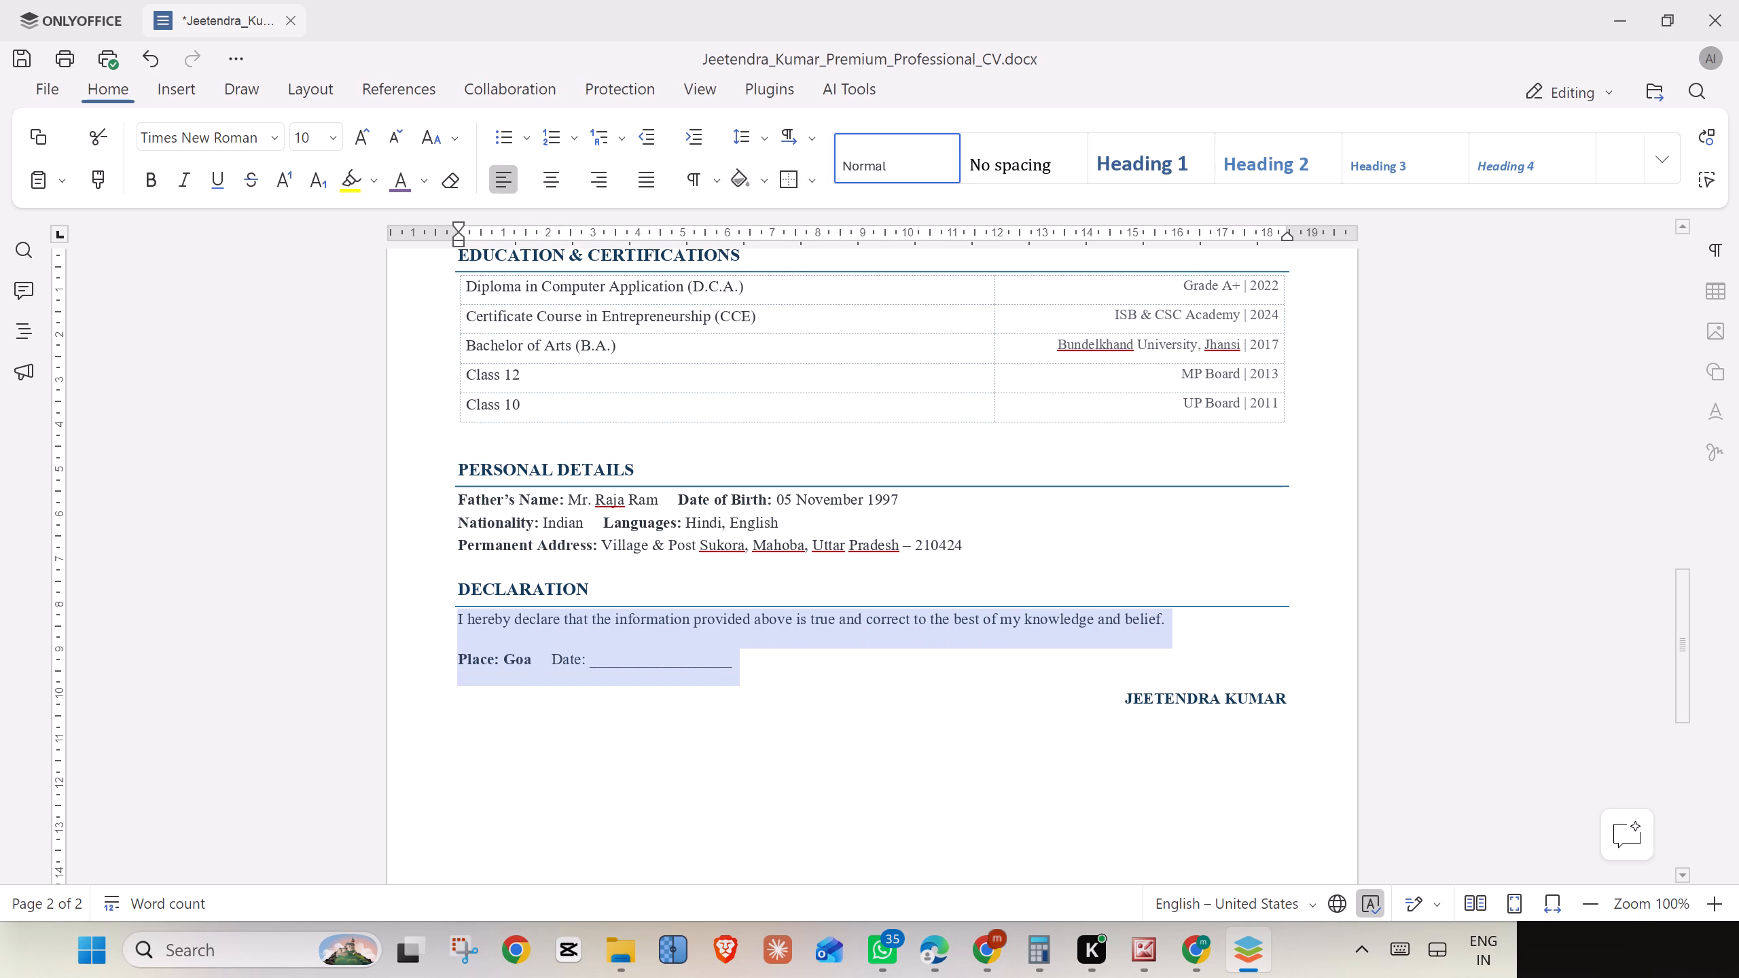
left_click(884, 748)
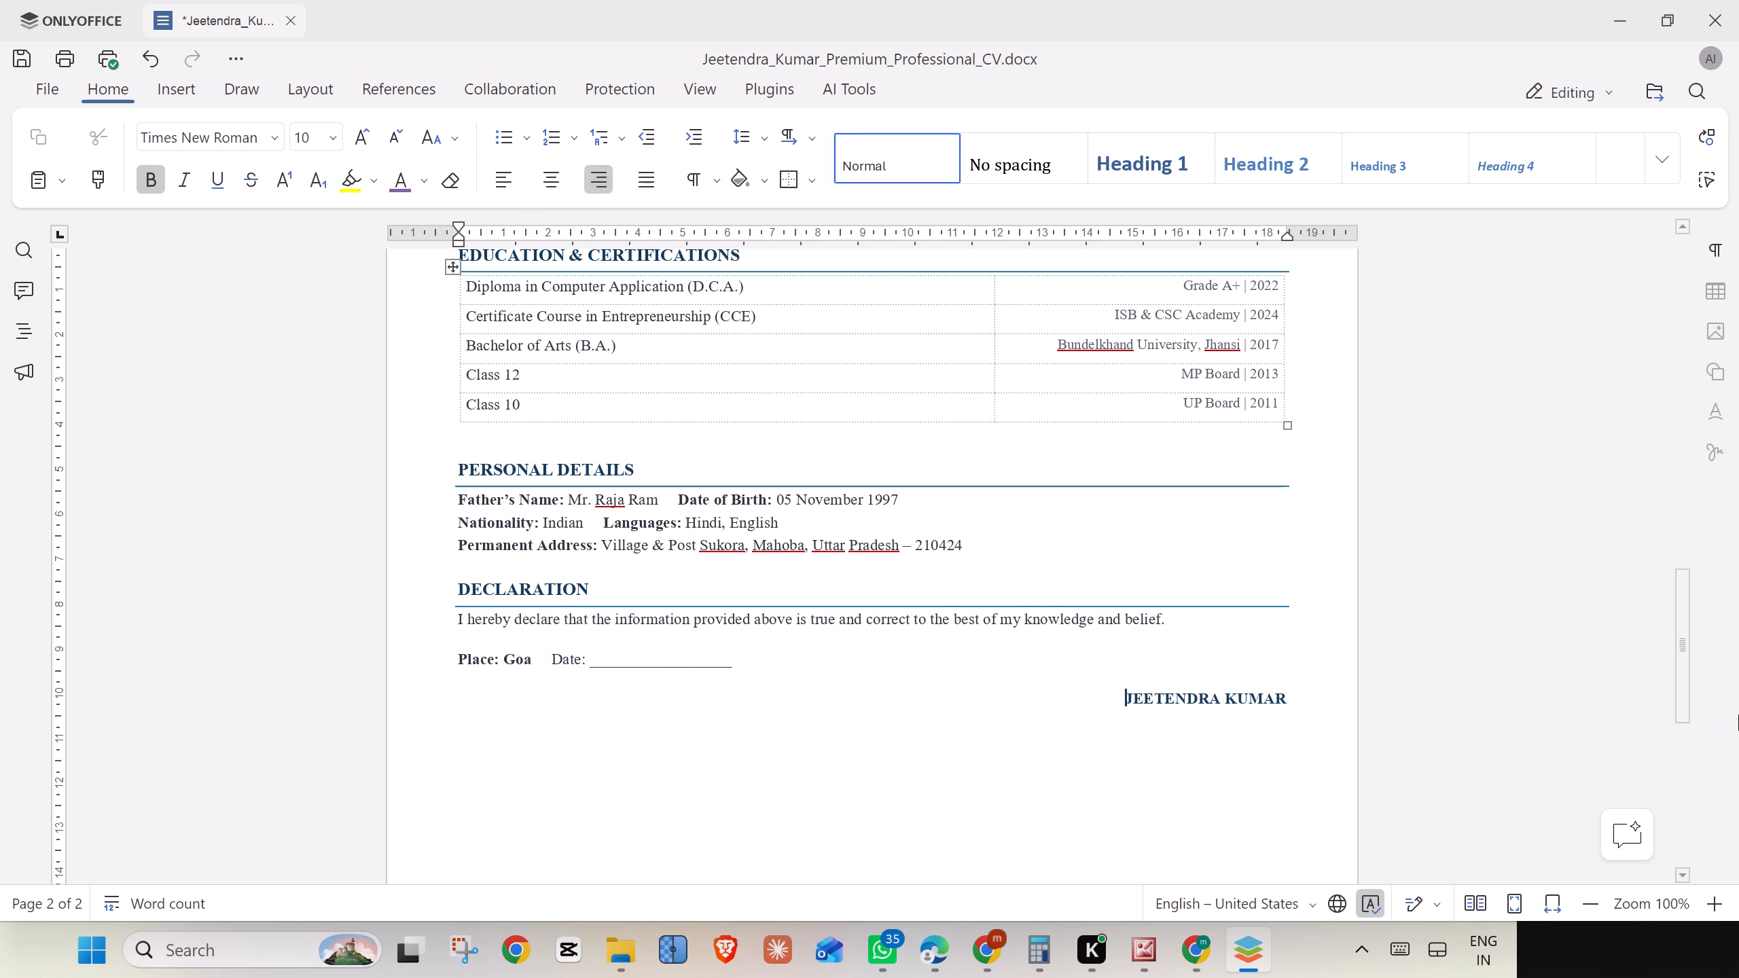
Change the font of the Professional Profile heading on page one to Times New Roman.
scroll(1014, 155, "up", 6)
scroll(1086, 405, "up", 4)
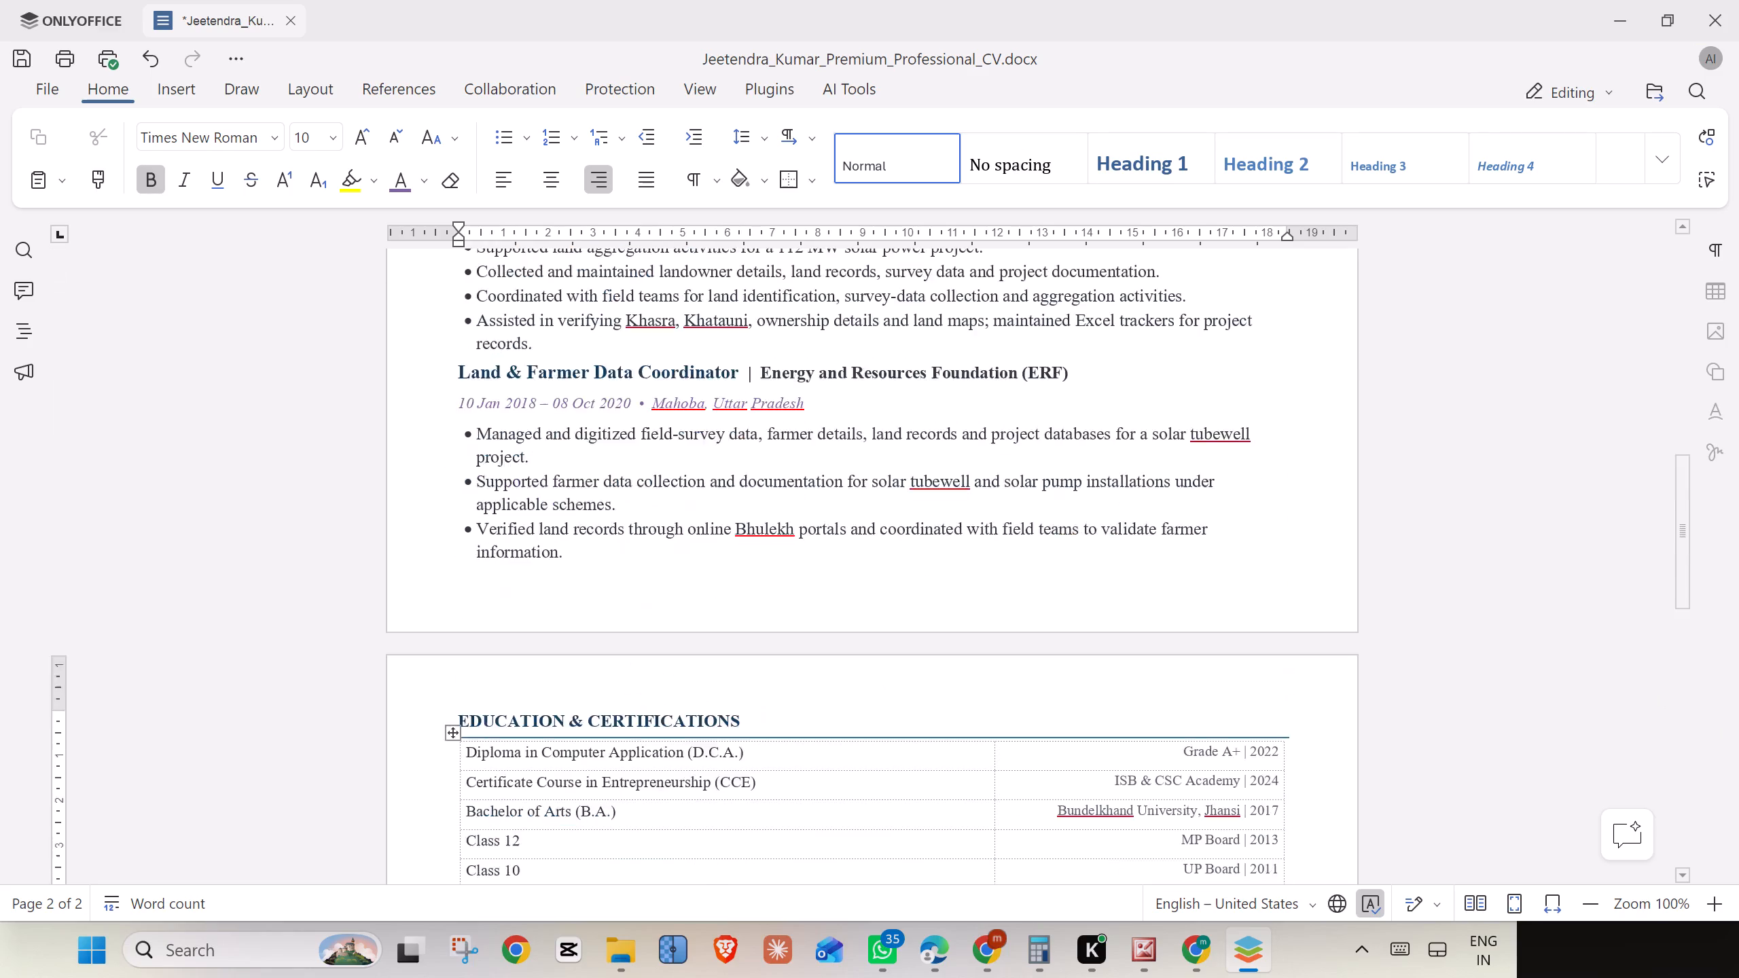
scroll(1086, 405, "up", 11)
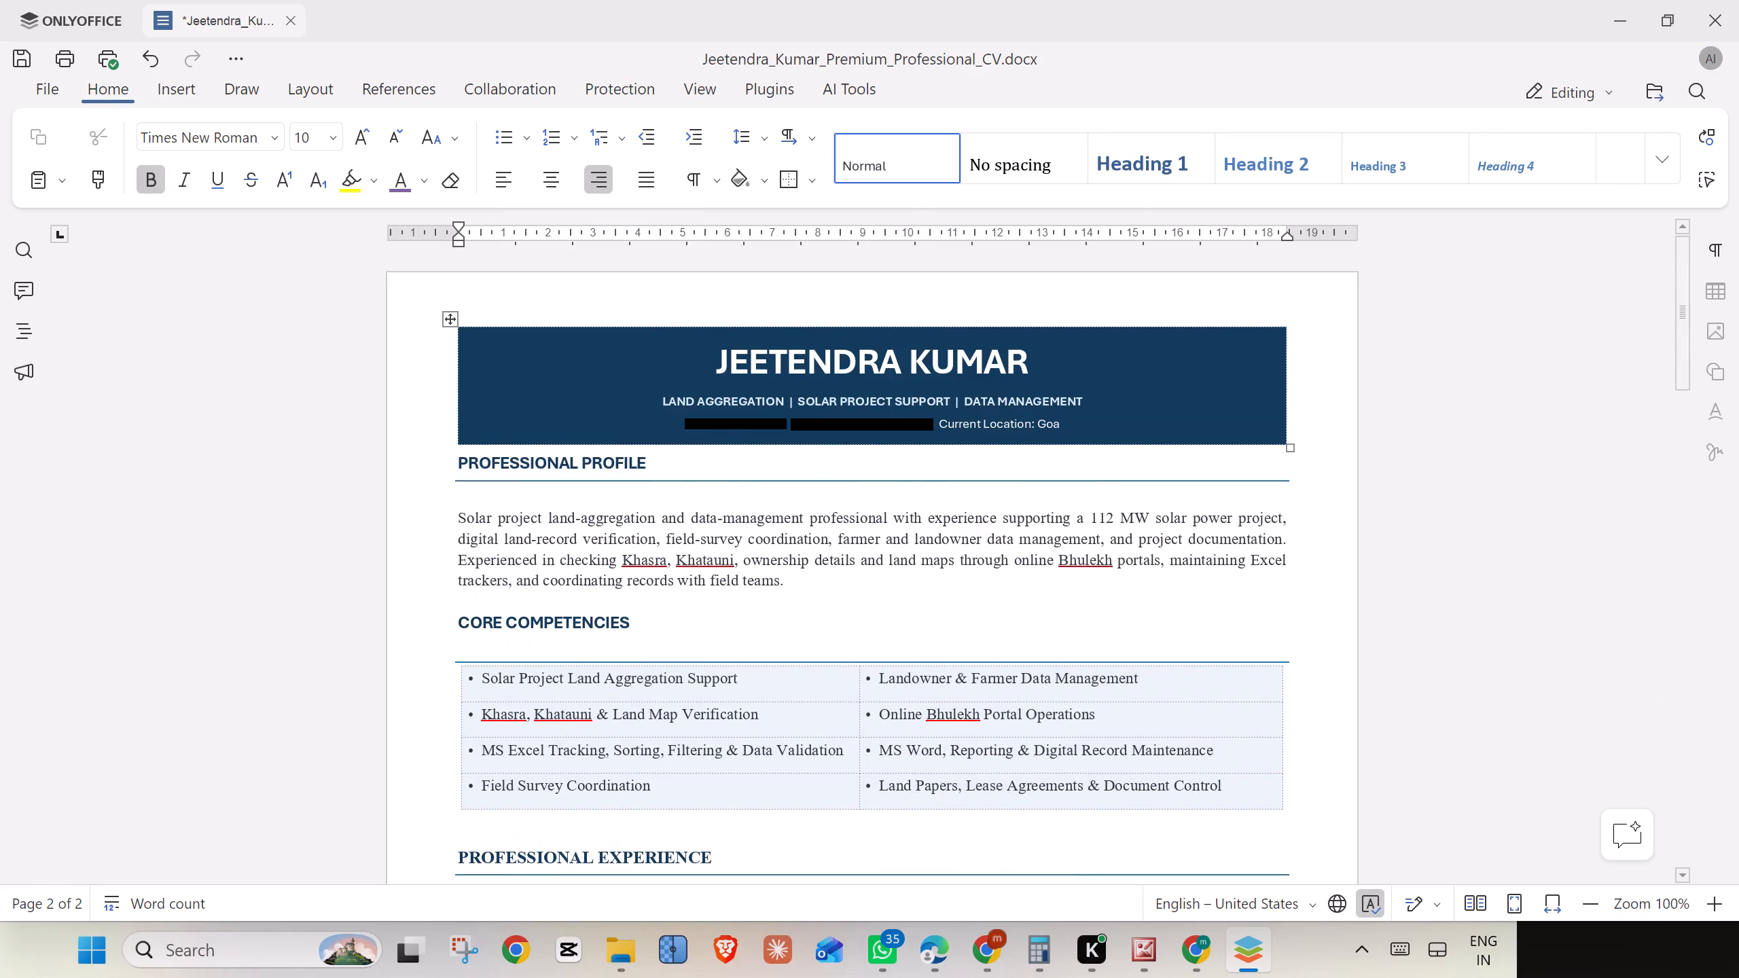
left_click(512, 458)
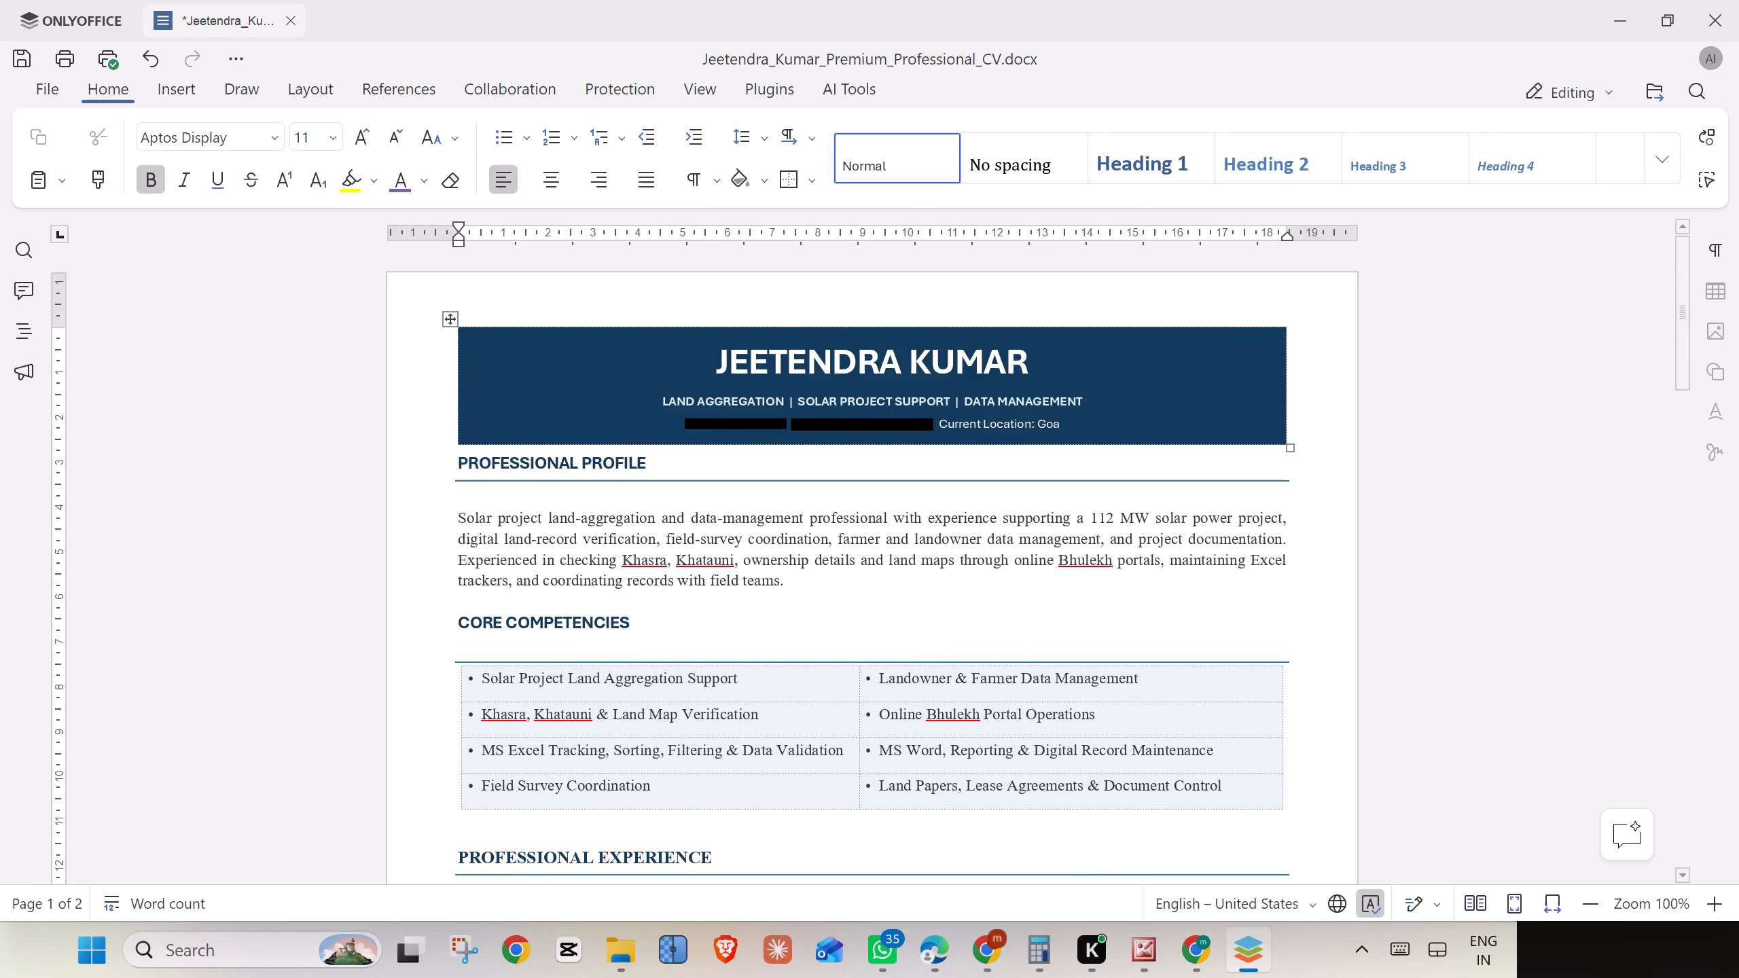
left_click_drag(453, 458, 735, 458)
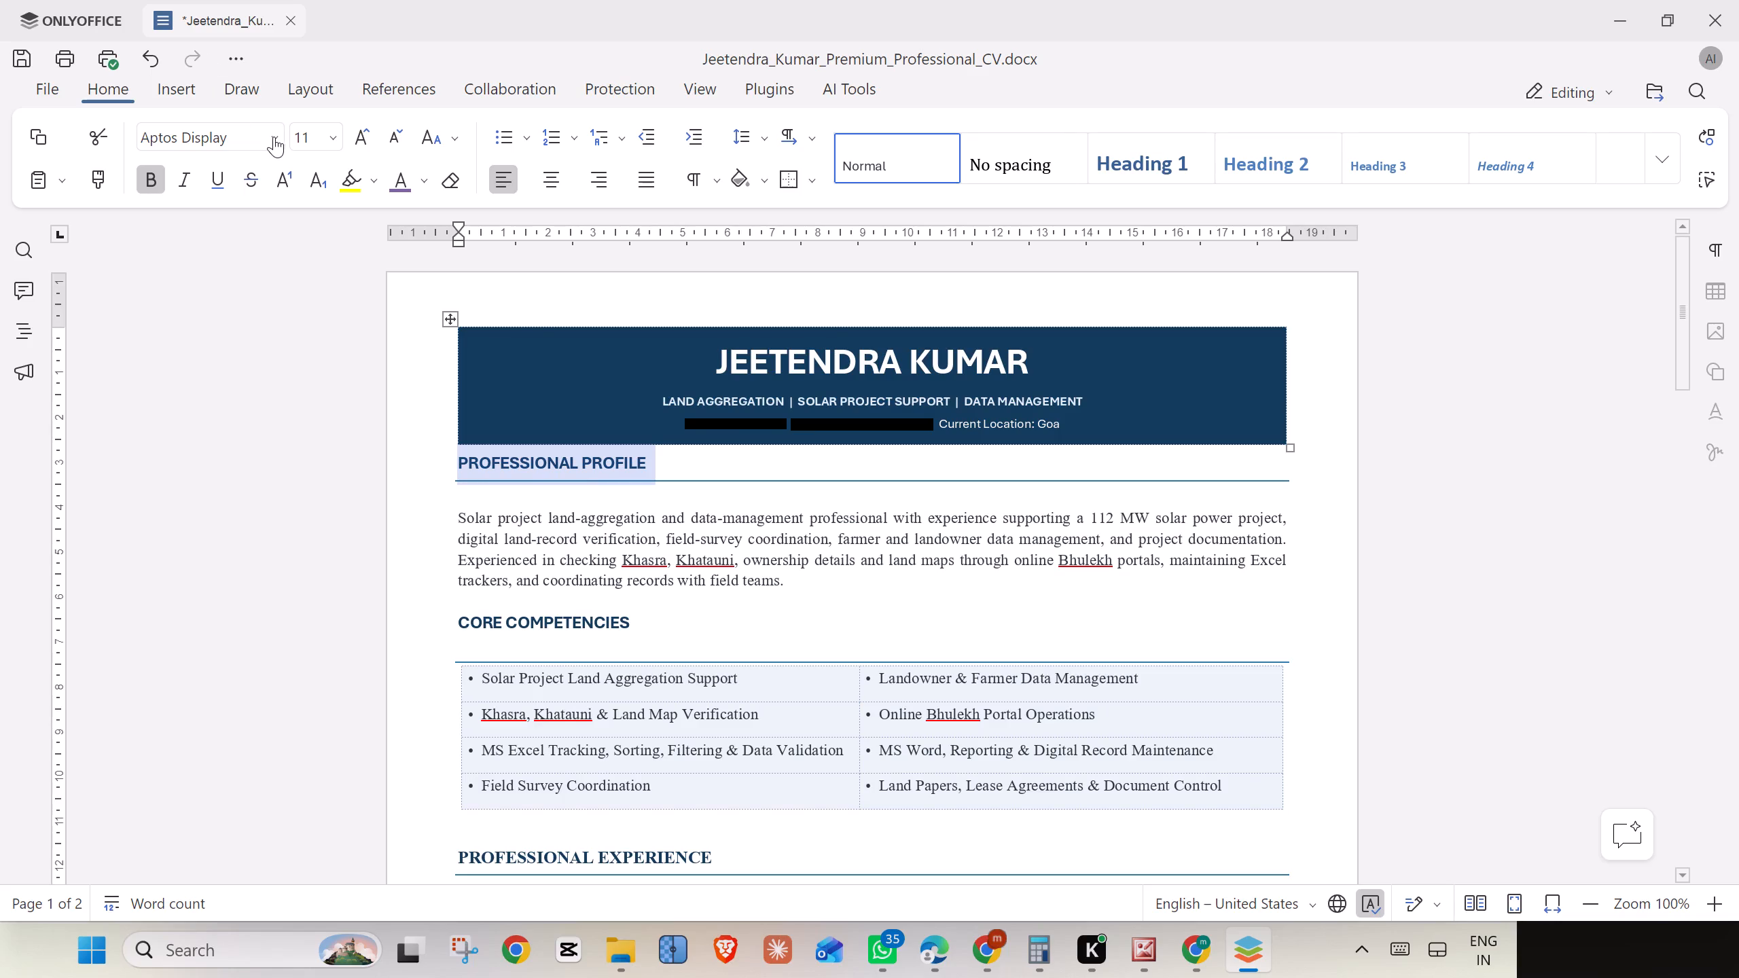
left_click(273, 137)
left_click(259, 174)
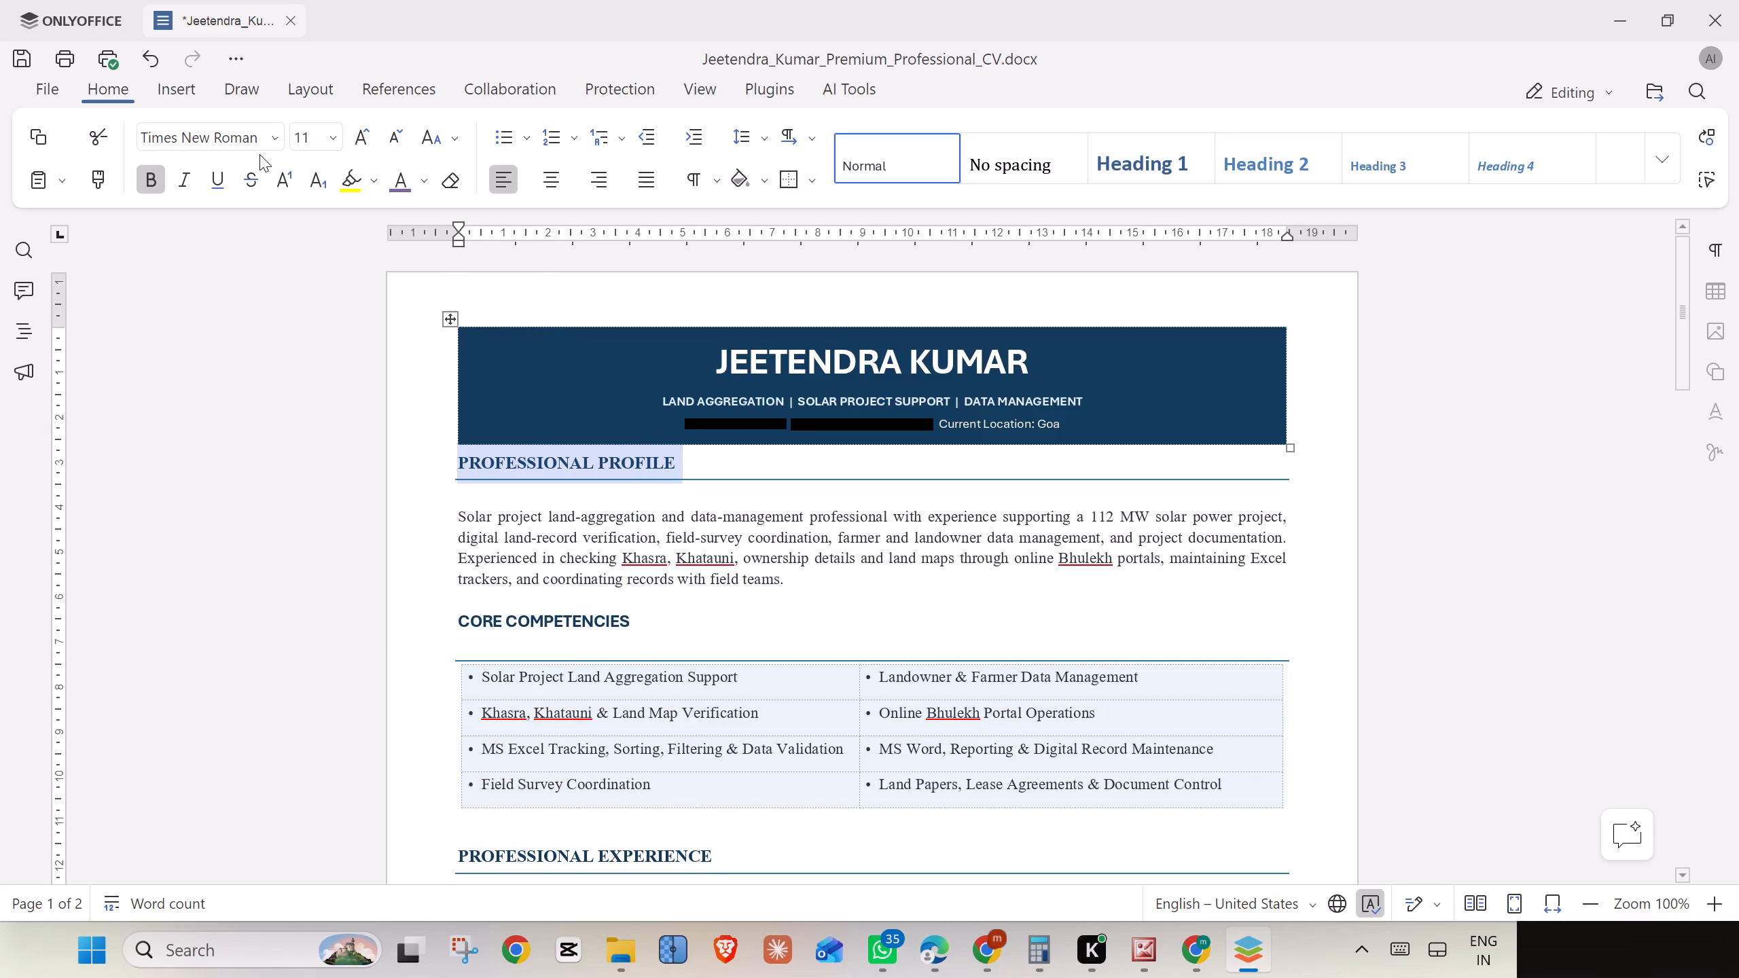
Insert a blank line between the header banner and the Professional Profile heading.
left_click(725, 465)
left_click(449, 467)
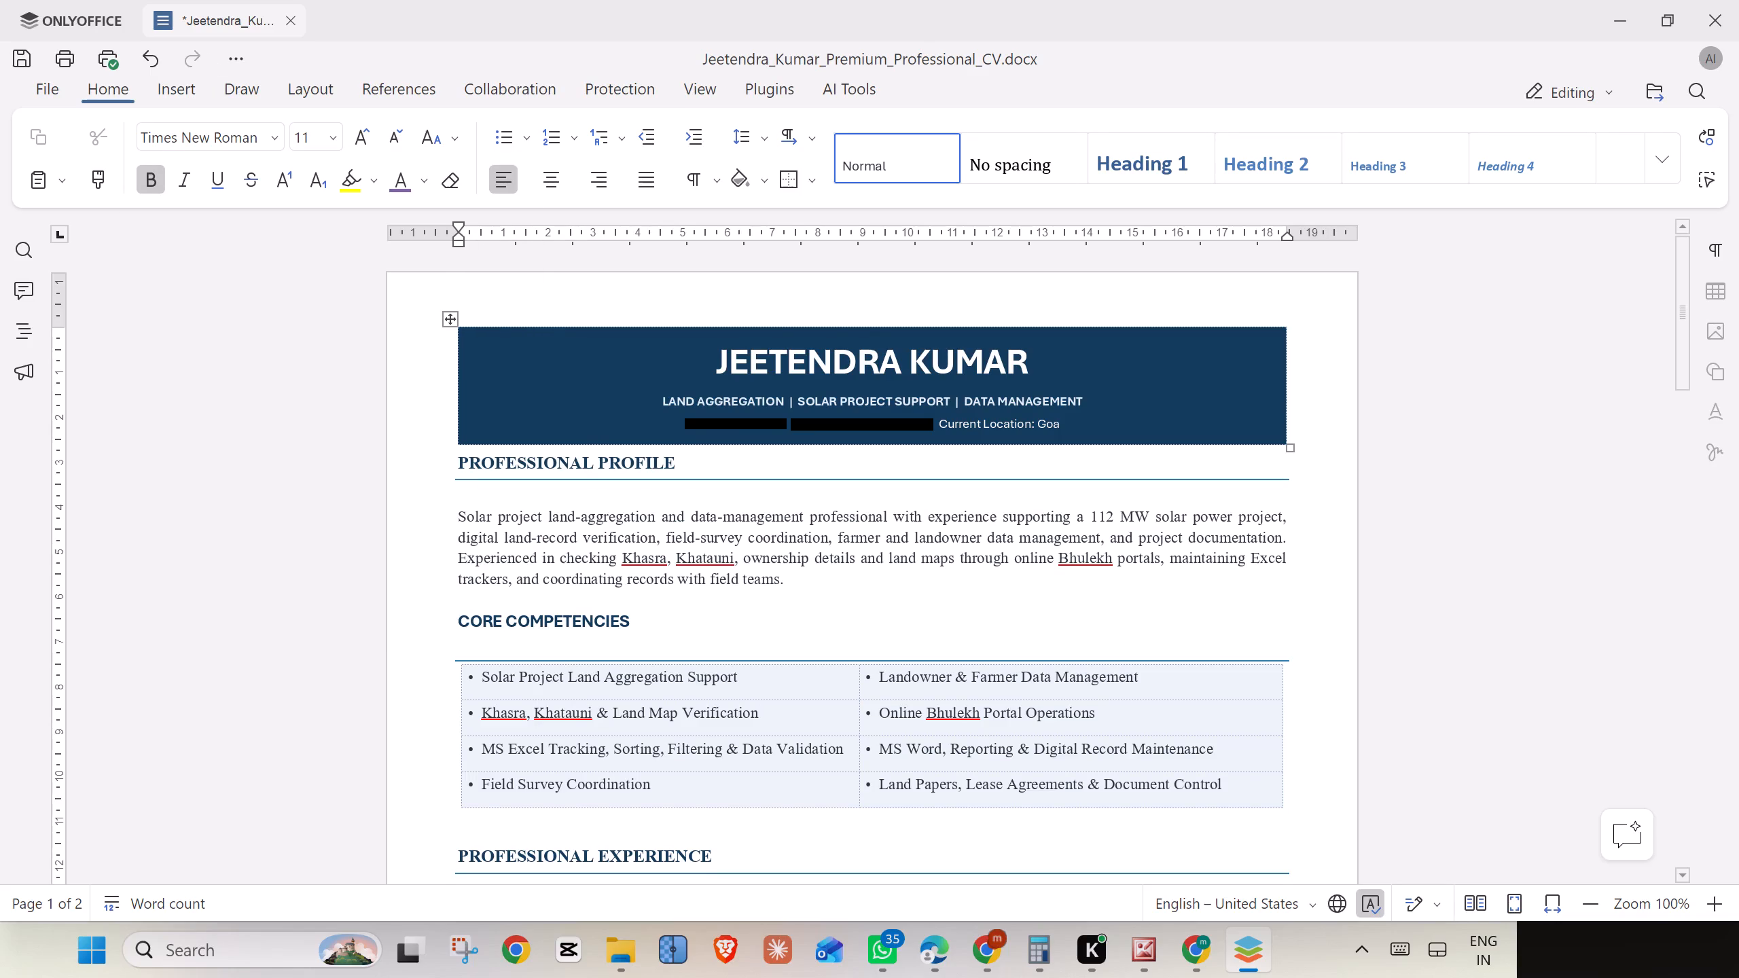
key("Return")
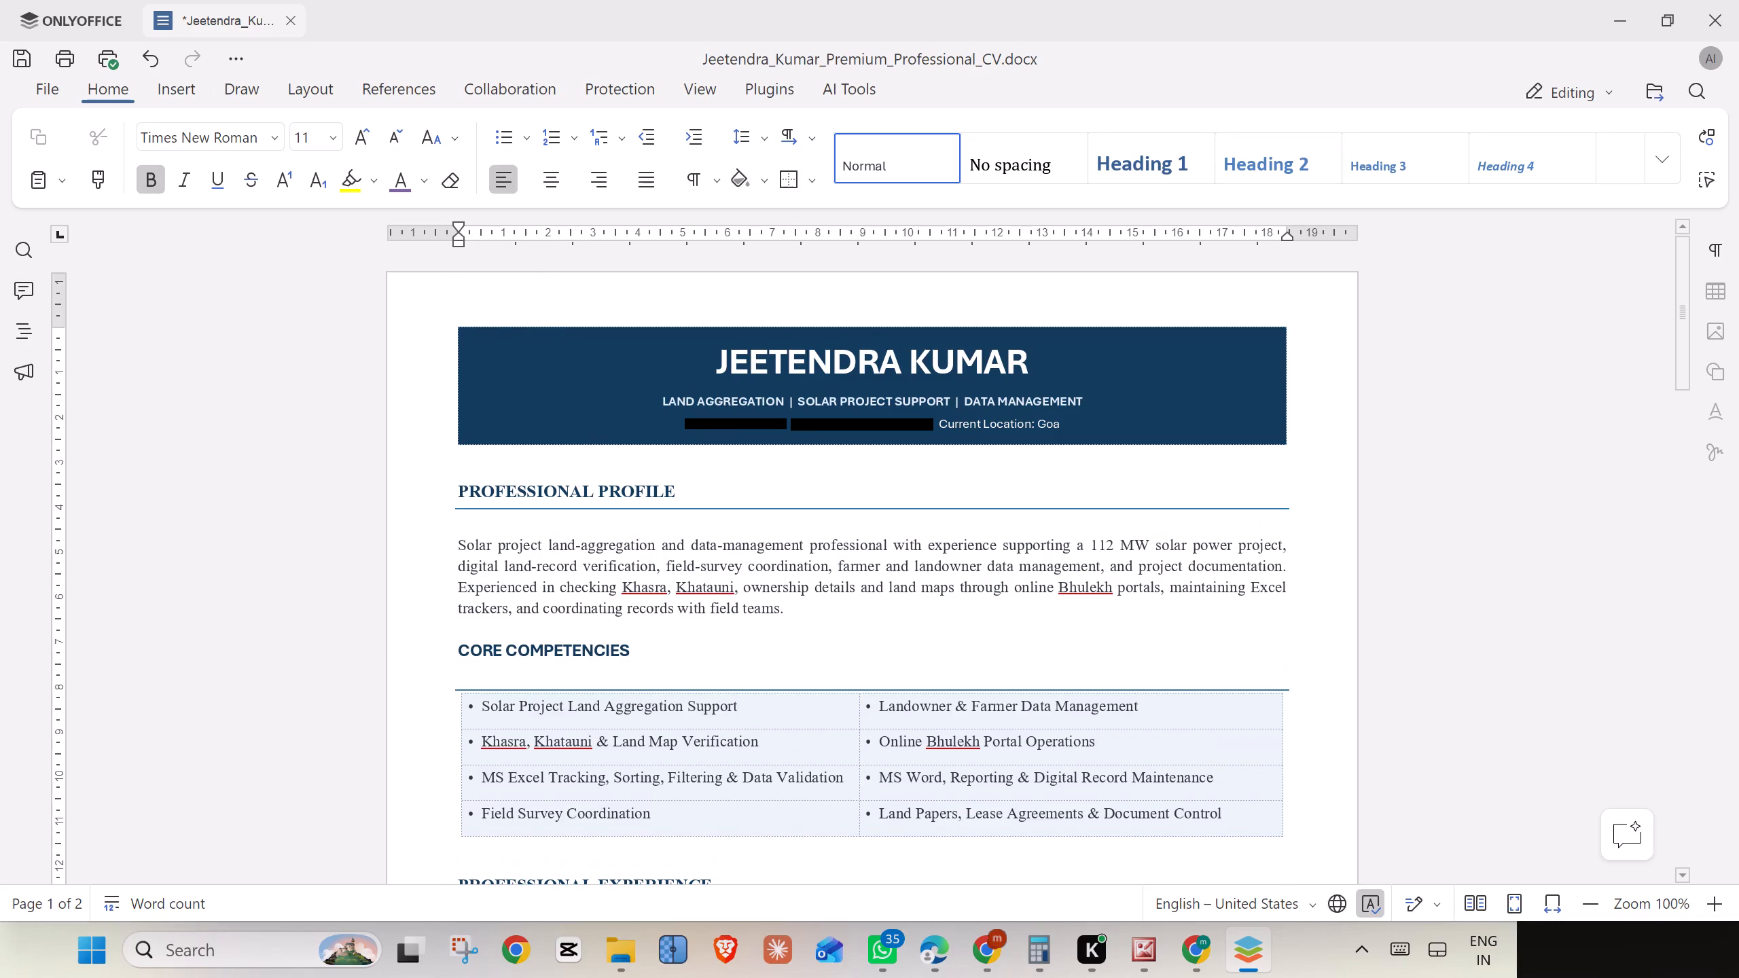
Change the font of the candidate's name in the header banner to Times New Roman.
left_click(854, 329)
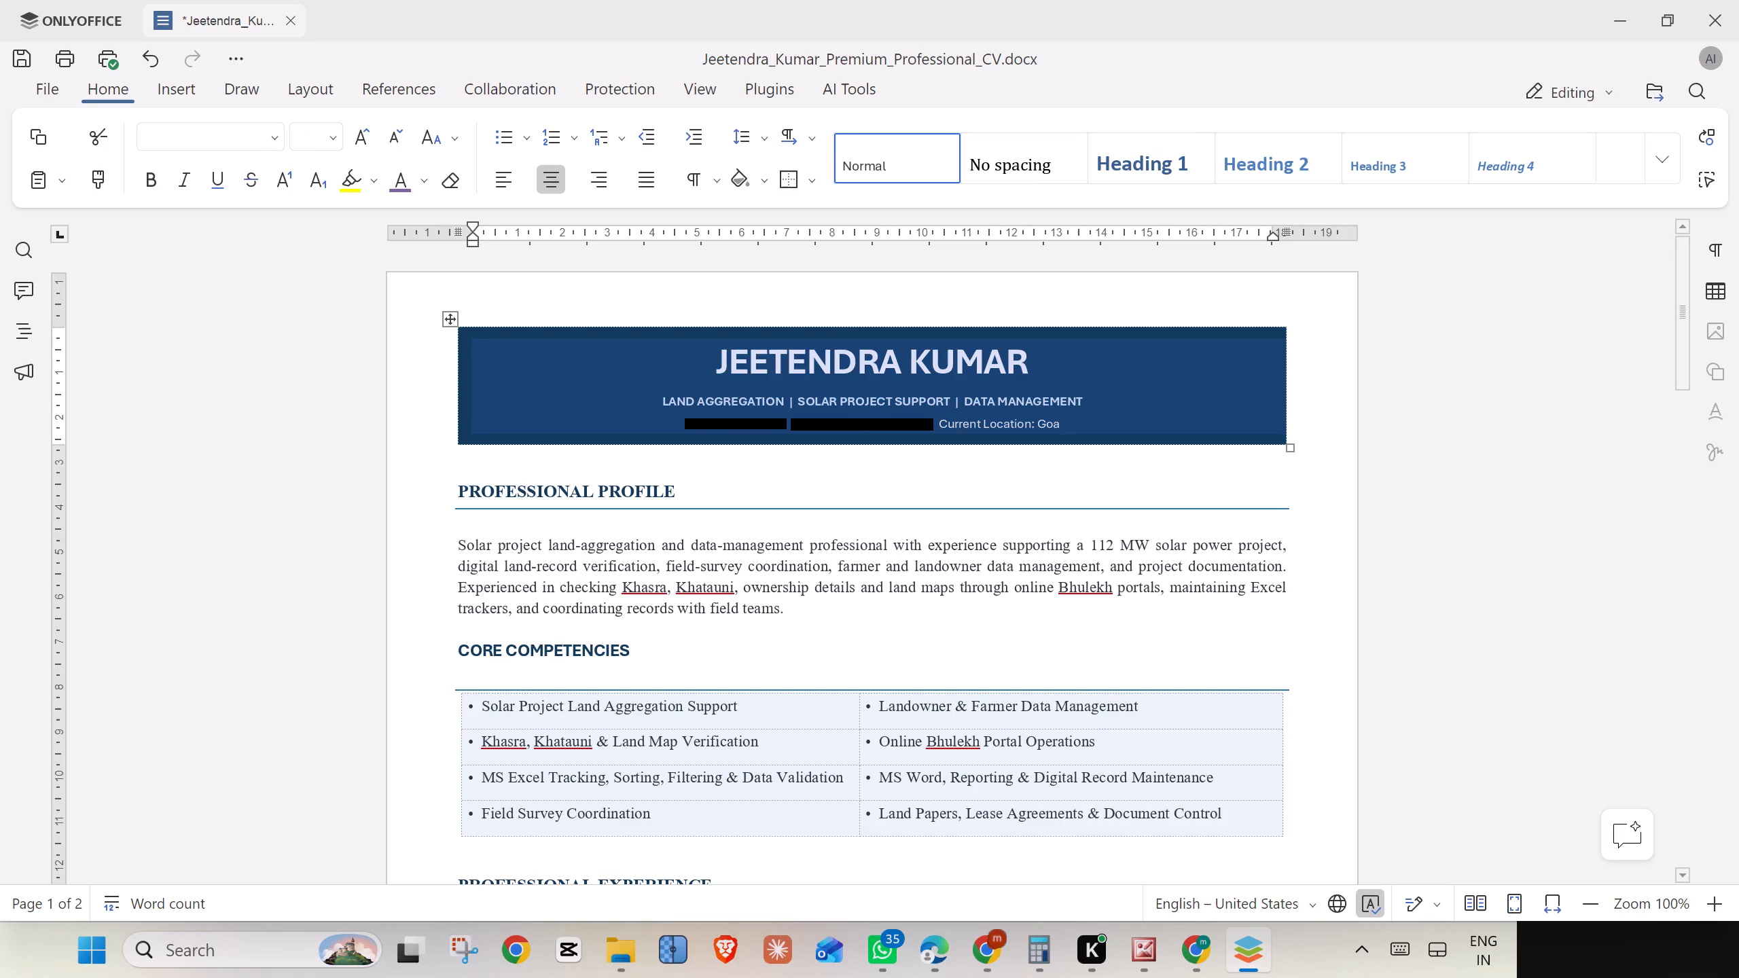
left_click_drag(704, 355, 514, 341)
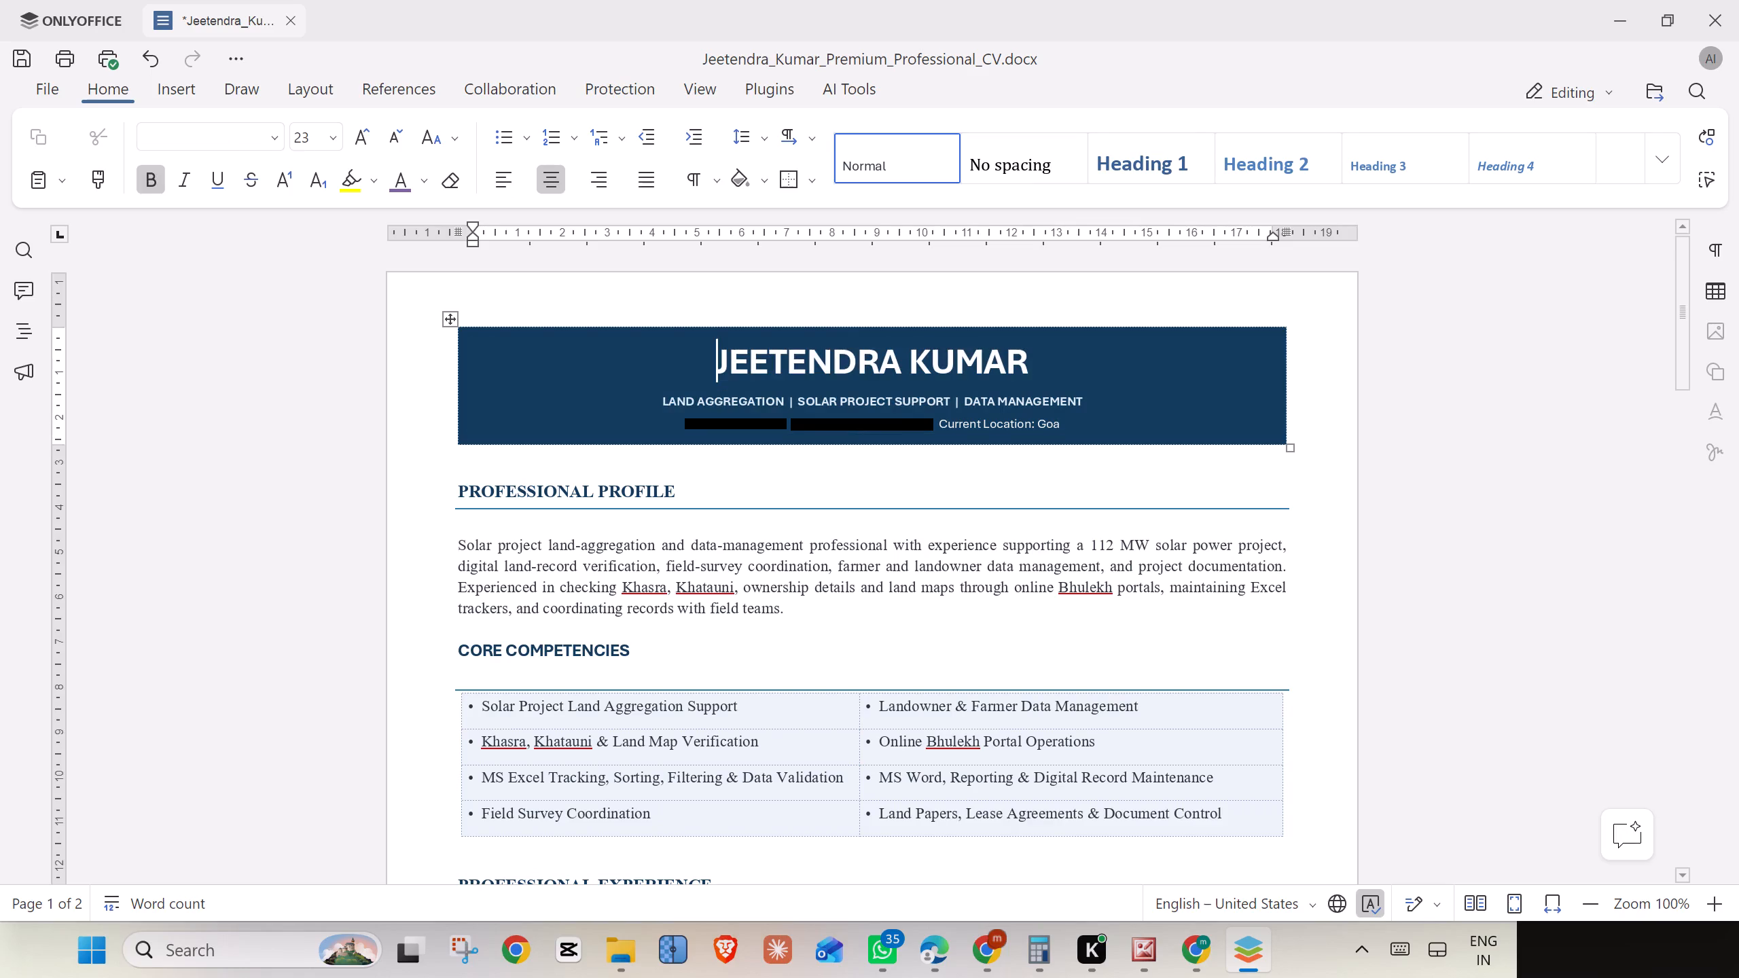
left_click_drag(704, 354, 867, 376)
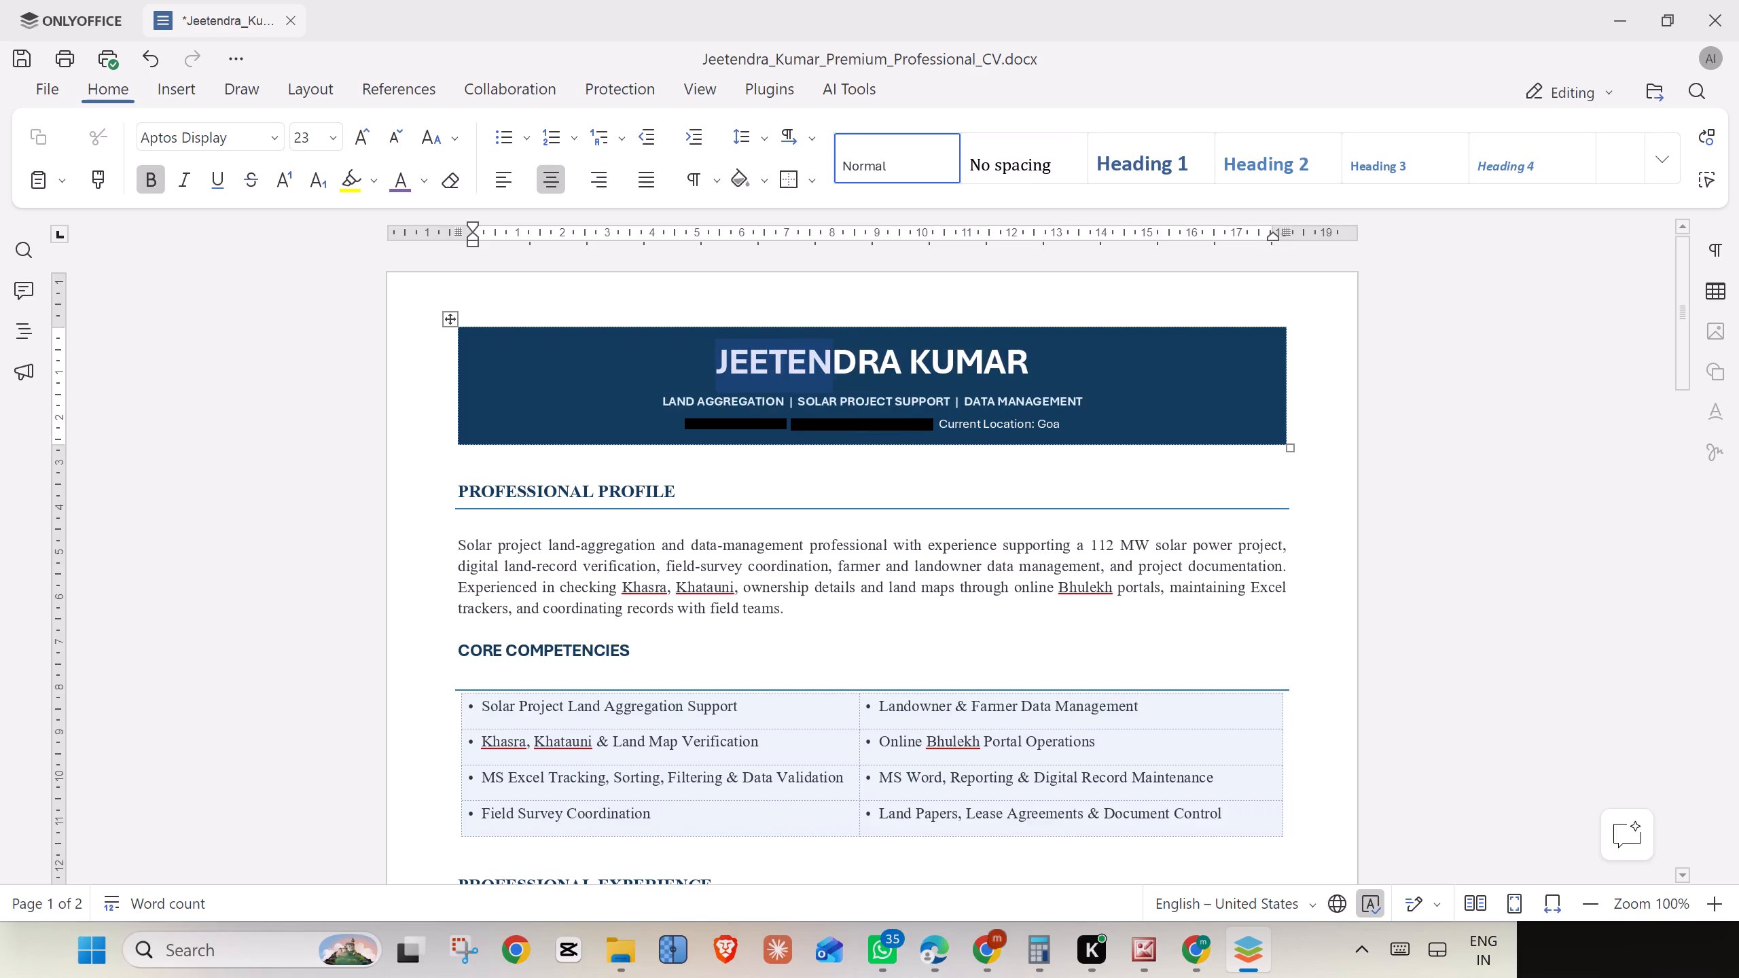
left_click_drag(867, 376, 1054, 384)
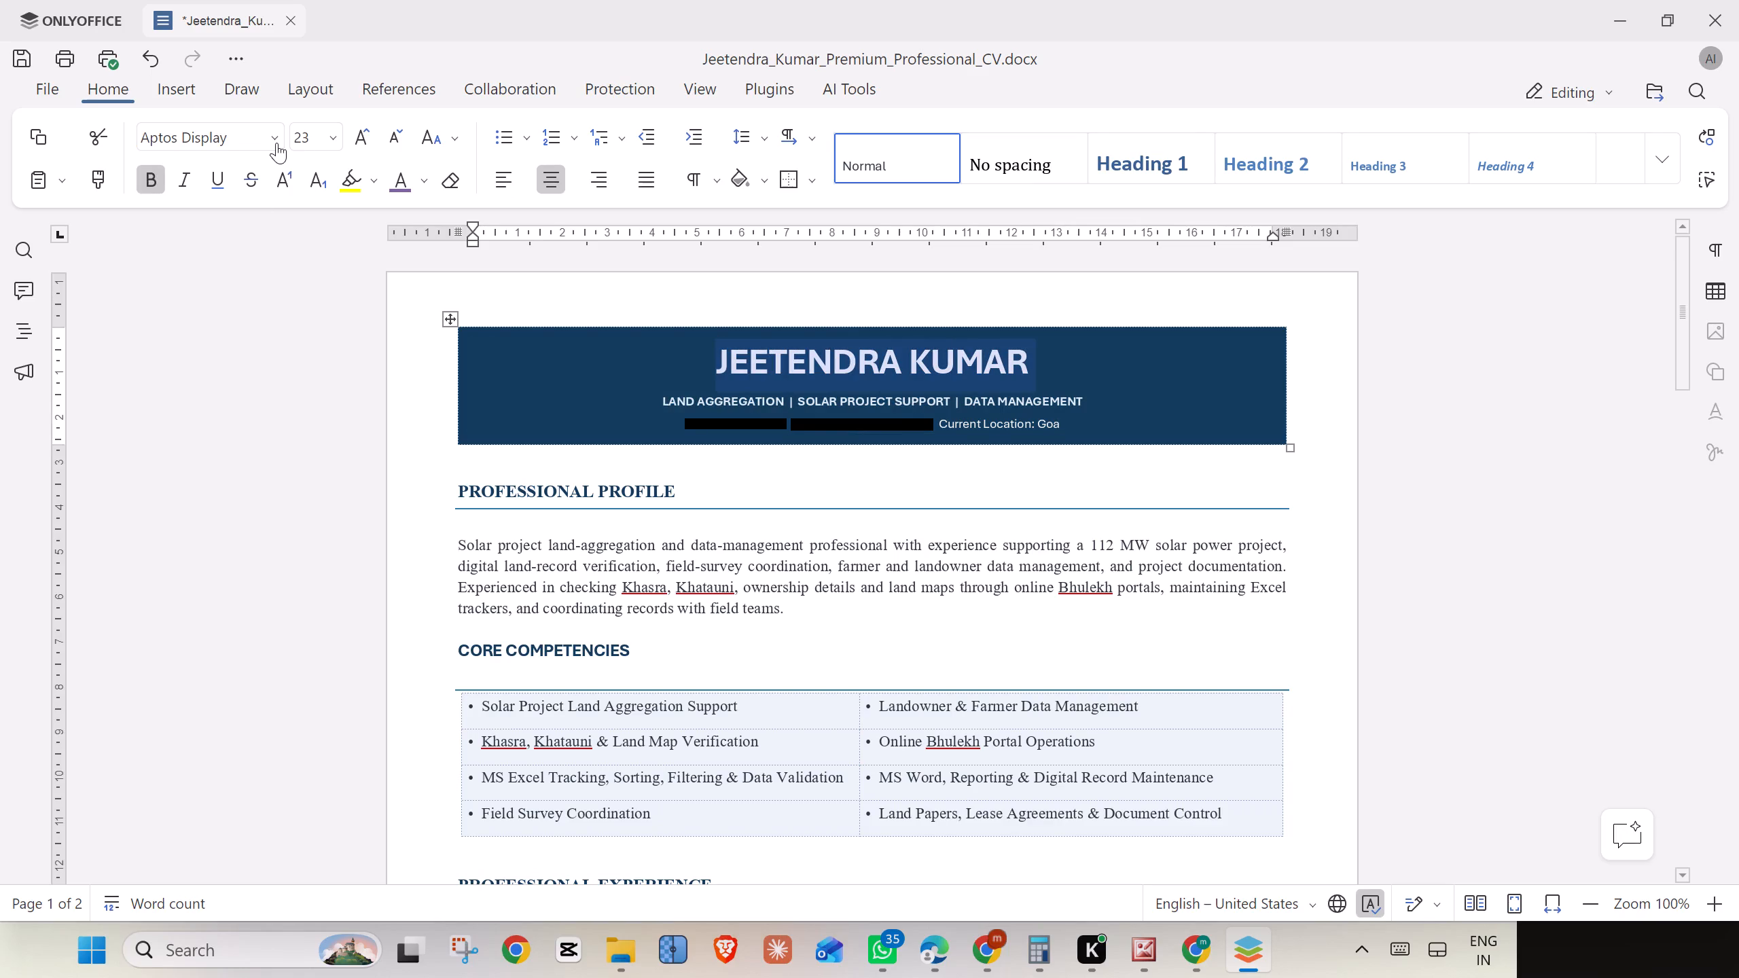
left_click(276, 142)
left_click(275, 185)
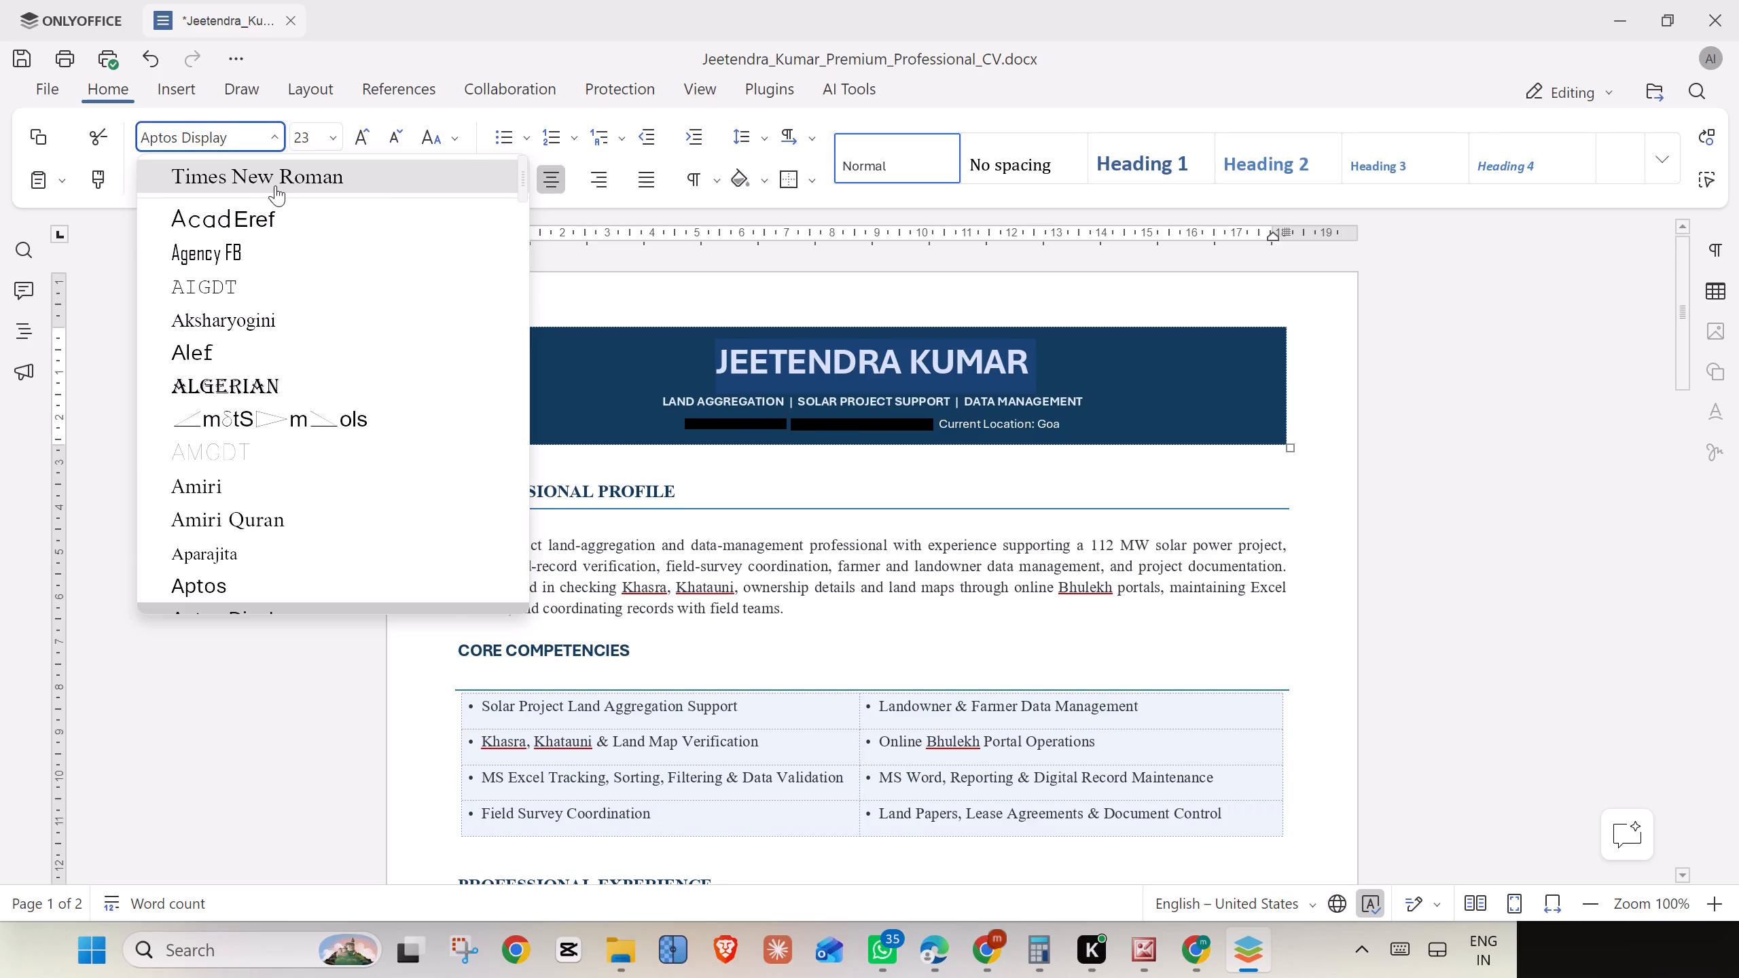
left_click(621, 382)
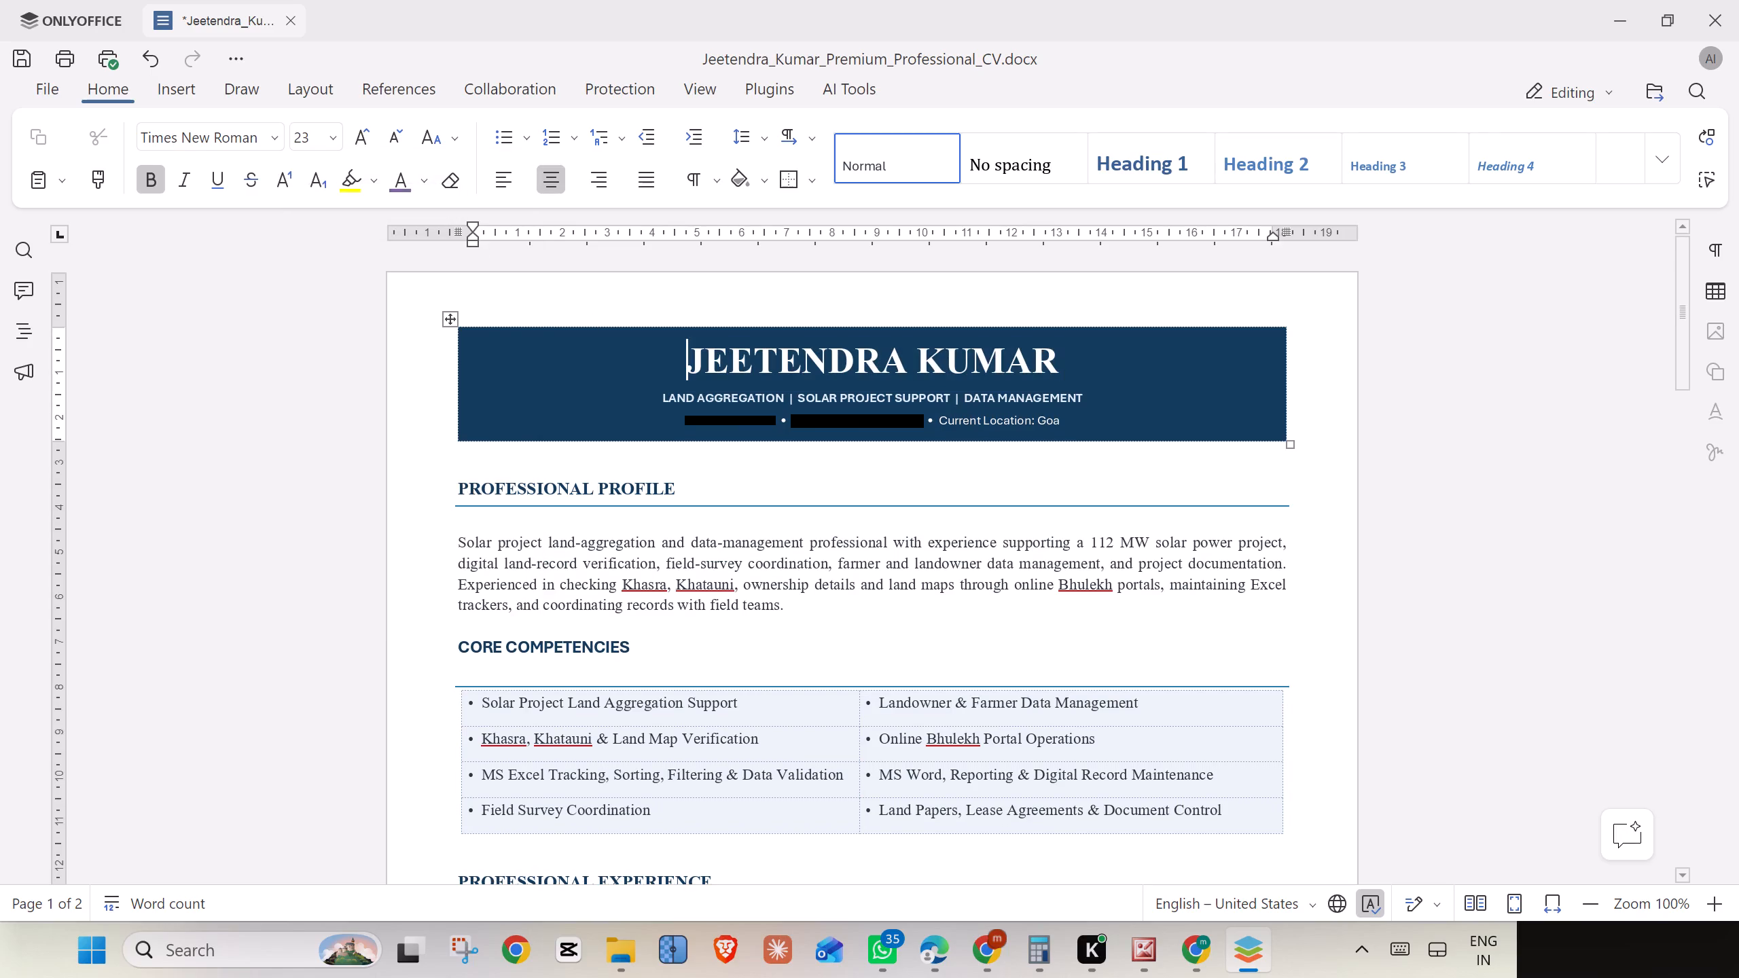
Change the font of the tagline and contact line in the header banner to Times New Roman.
left_click_drag(658, 398, 1075, 441)
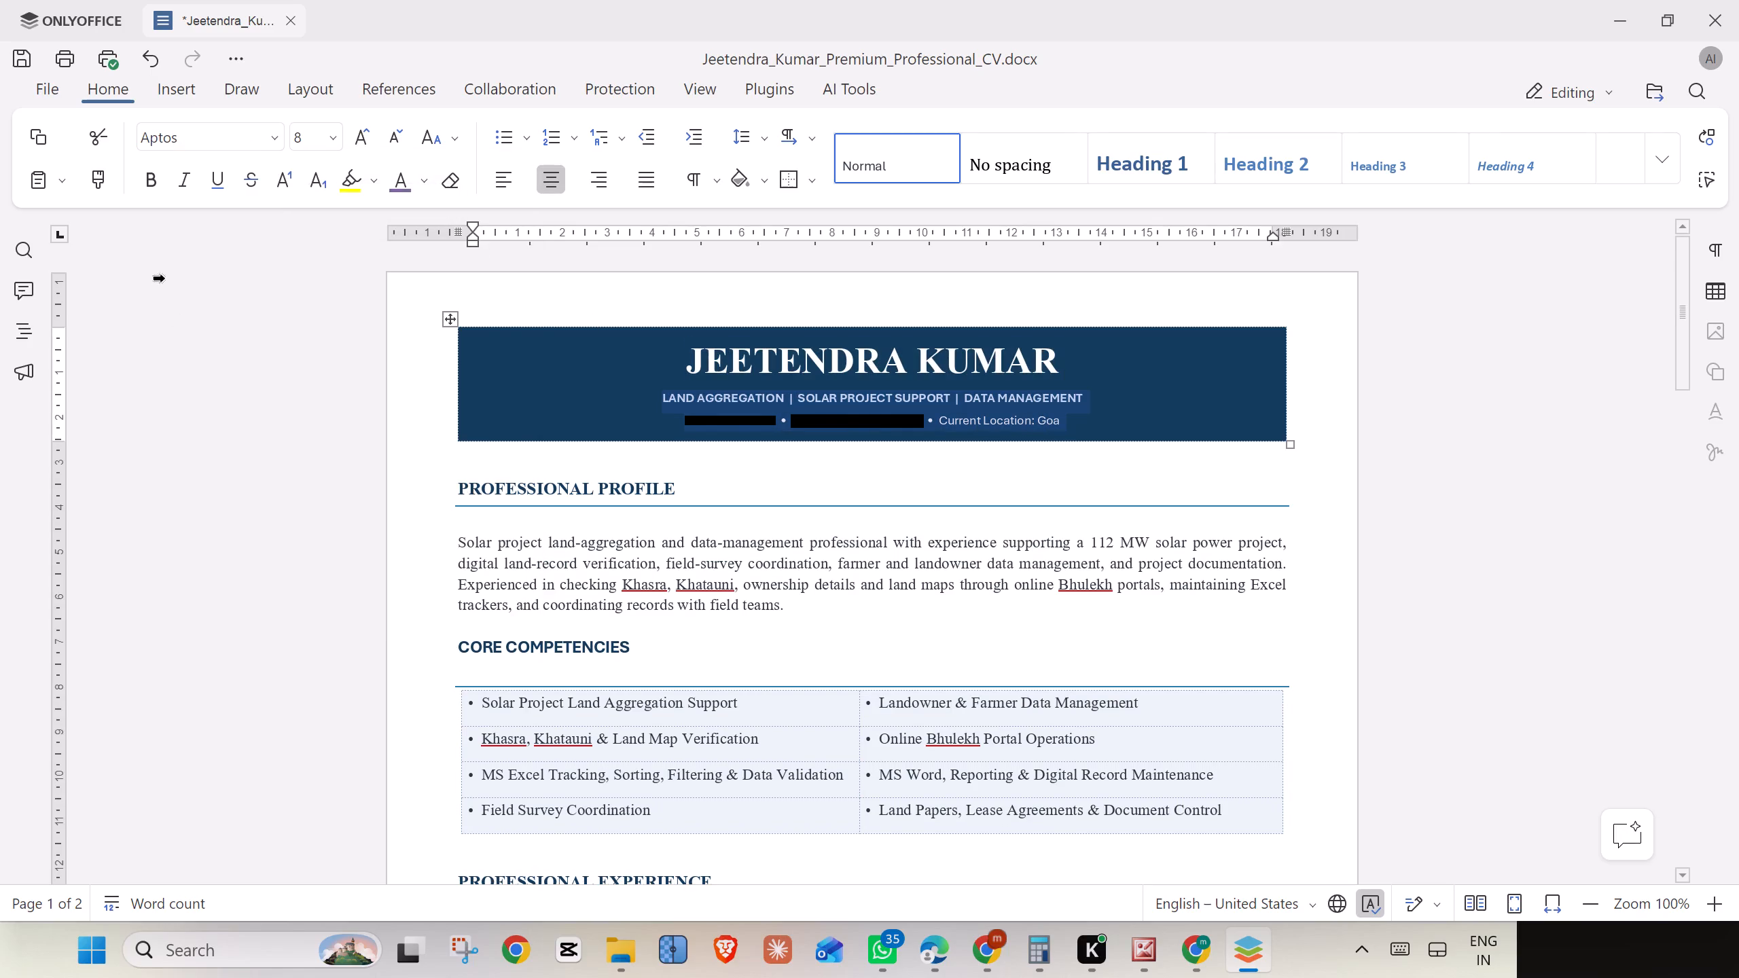
left_click(275, 142)
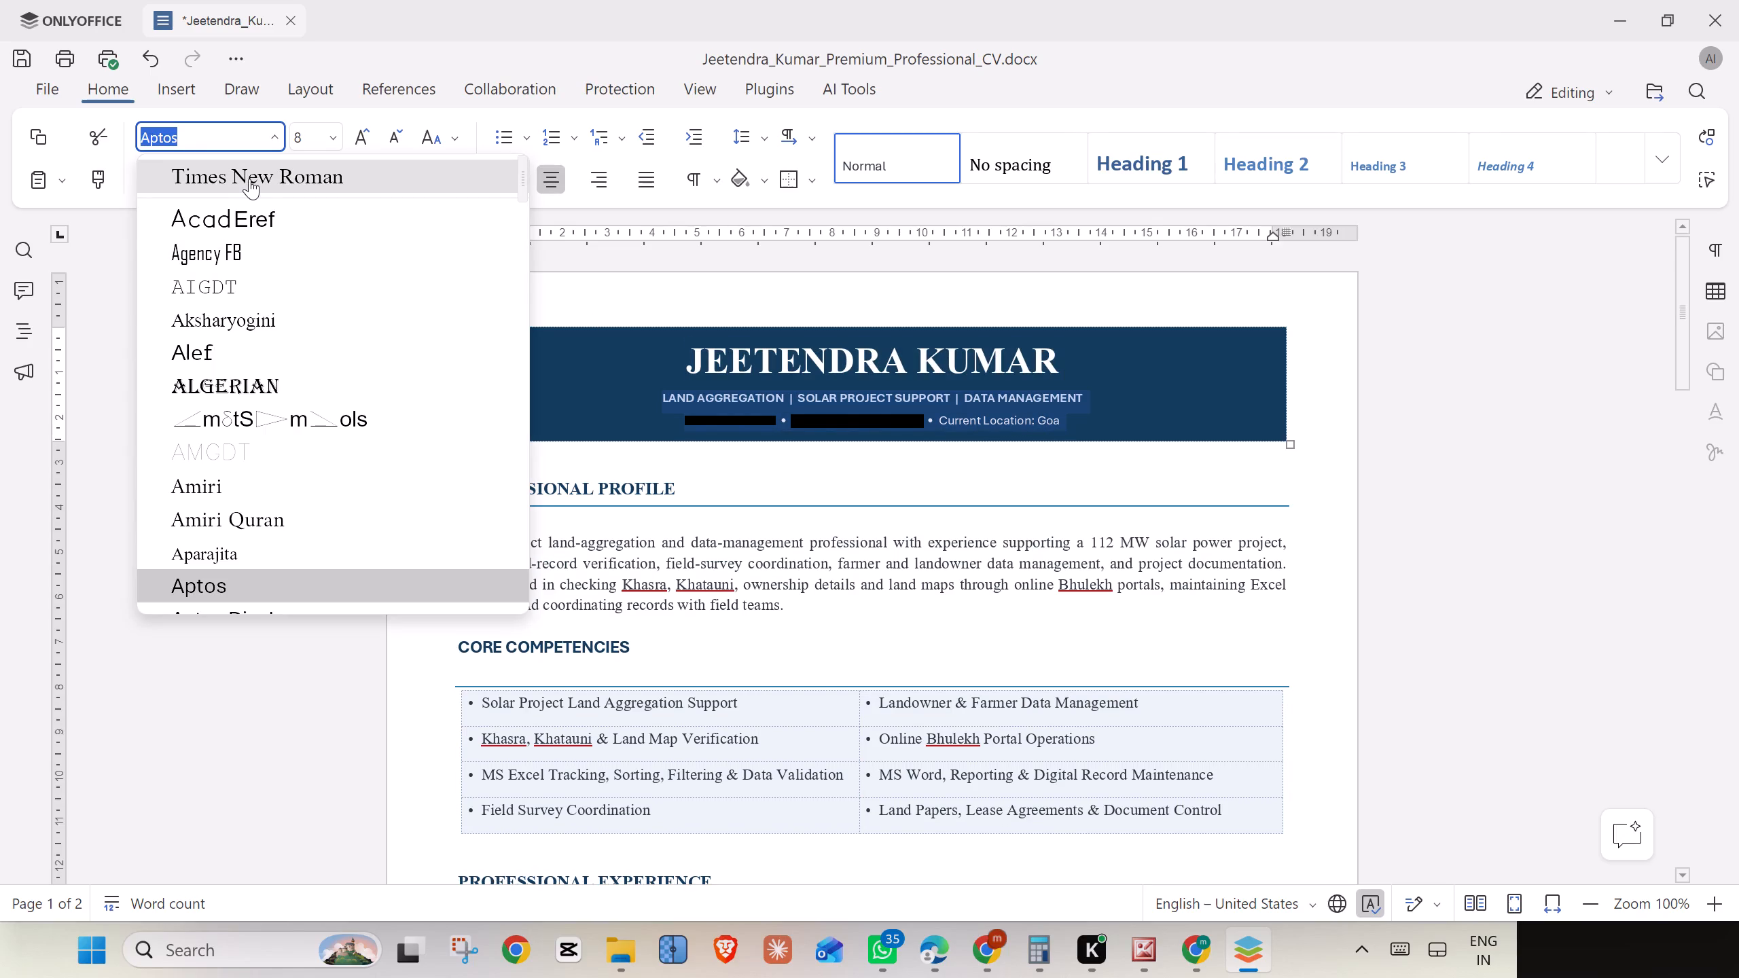
left_click(249, 179)
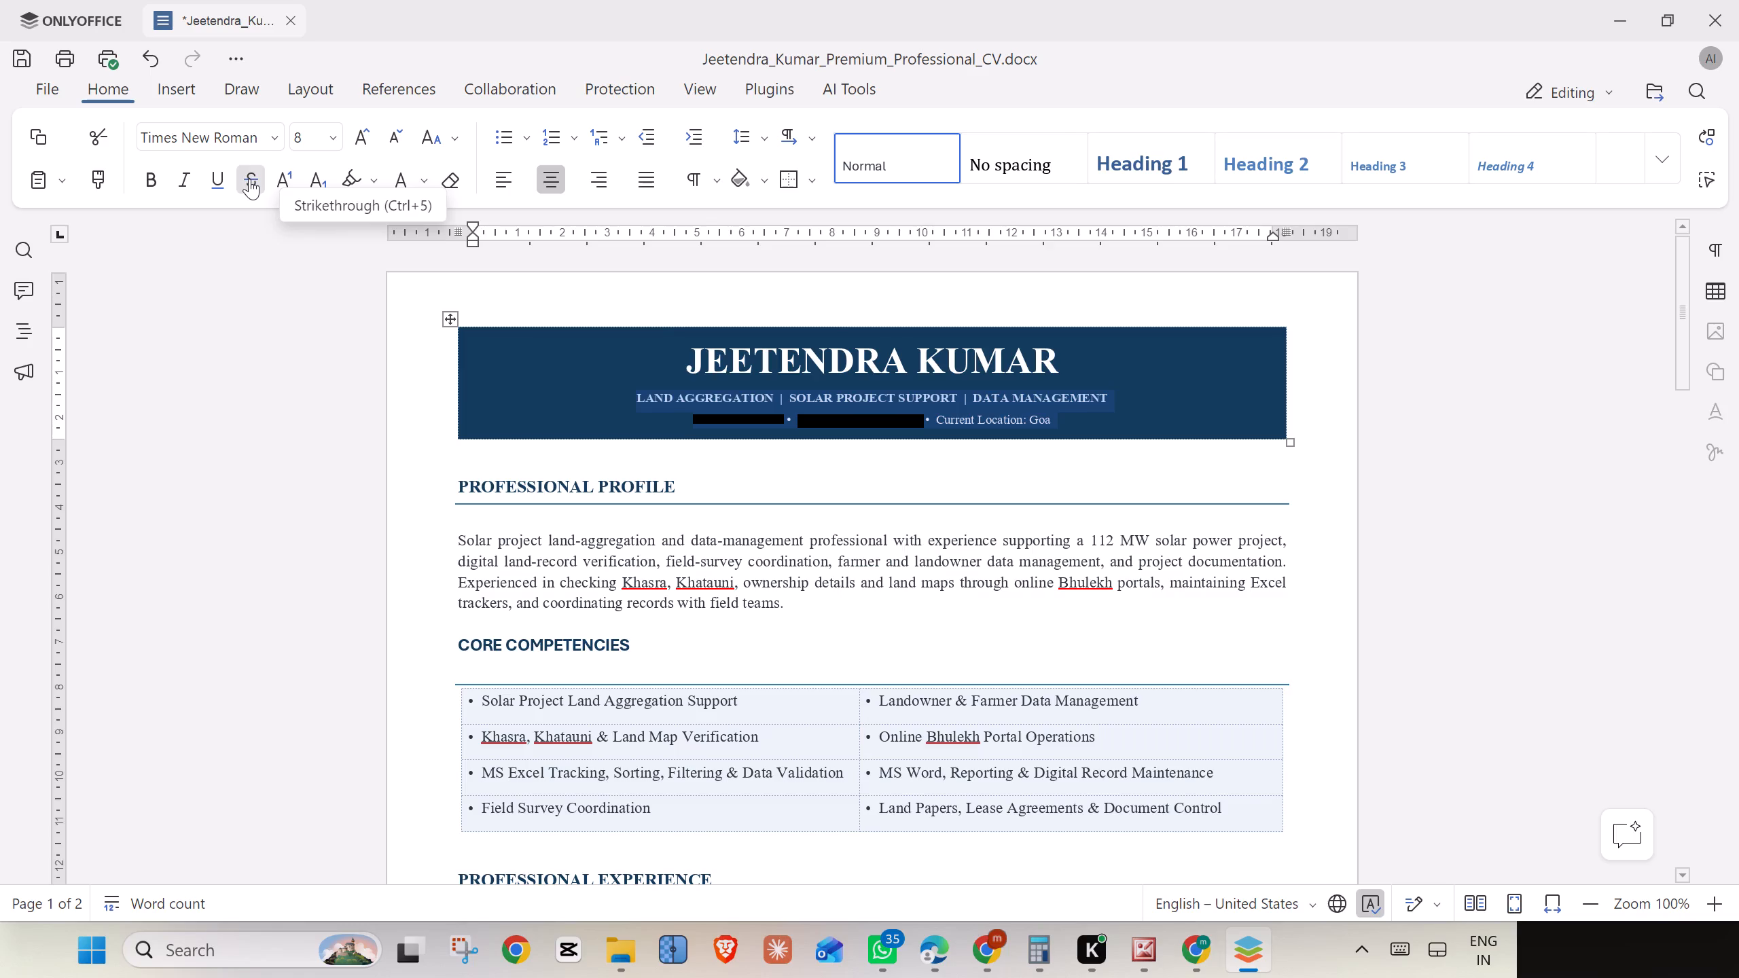
left_click(779, 424)
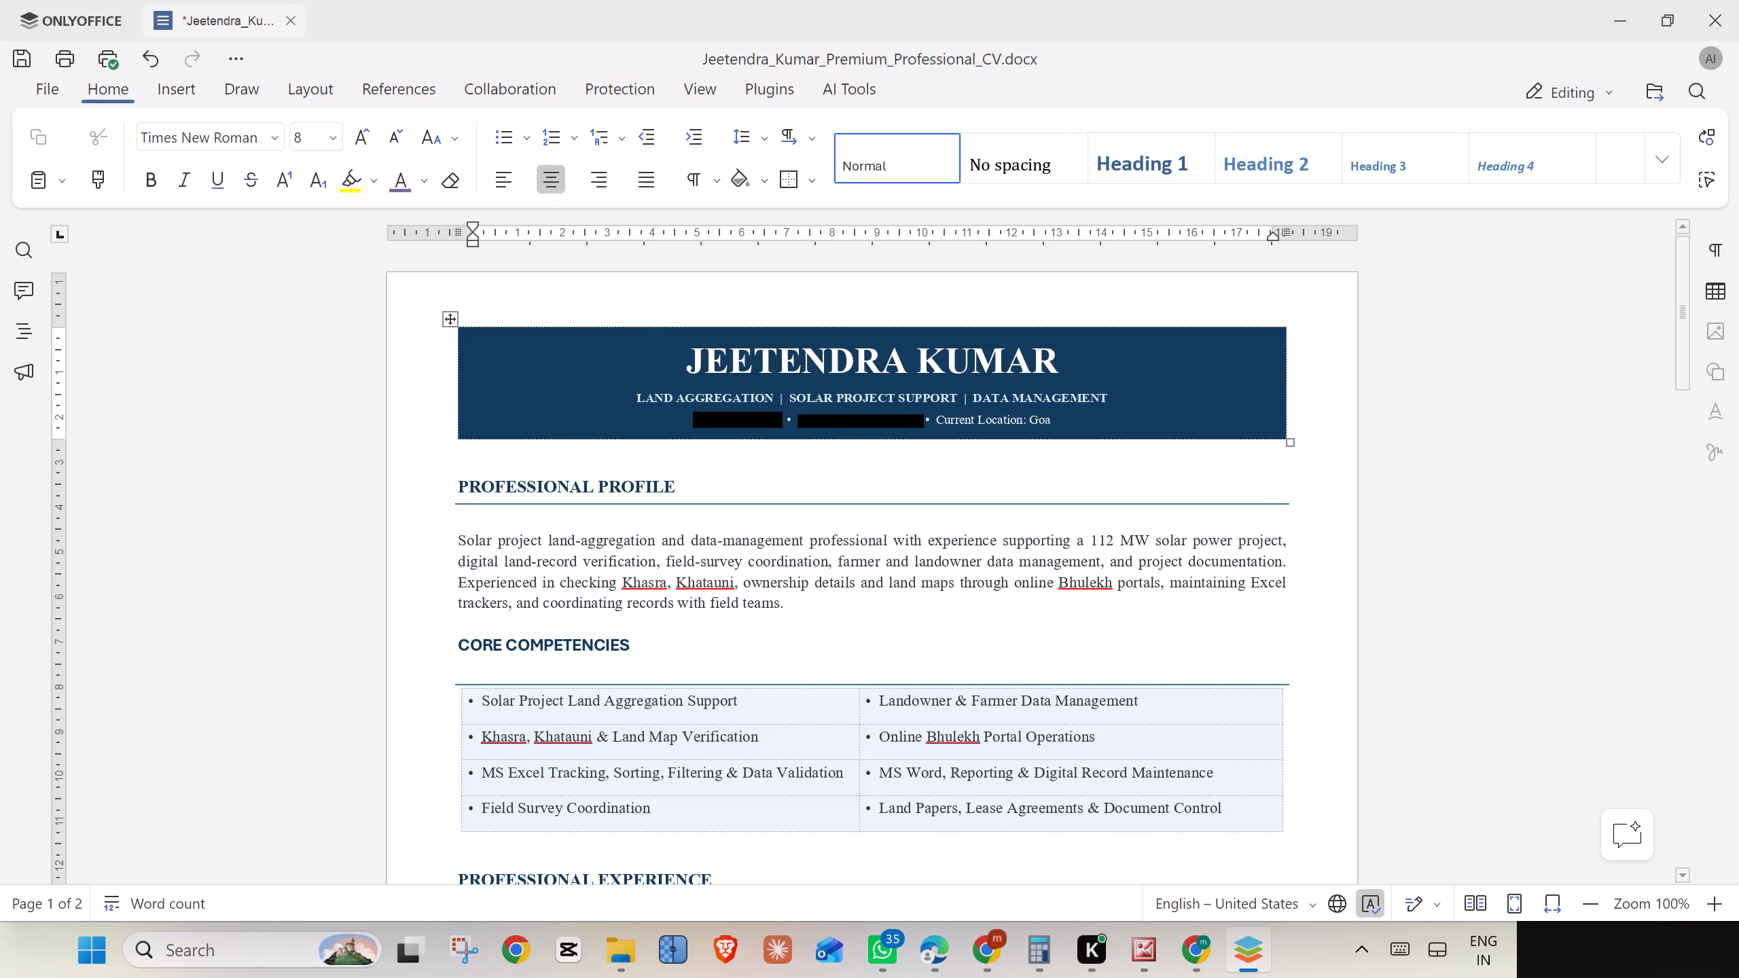
Review the layout, spacing and page break across both pages of the CV.
scroll(1227, 524, "down", 2)
scroll(1224, 535, "up", 4)
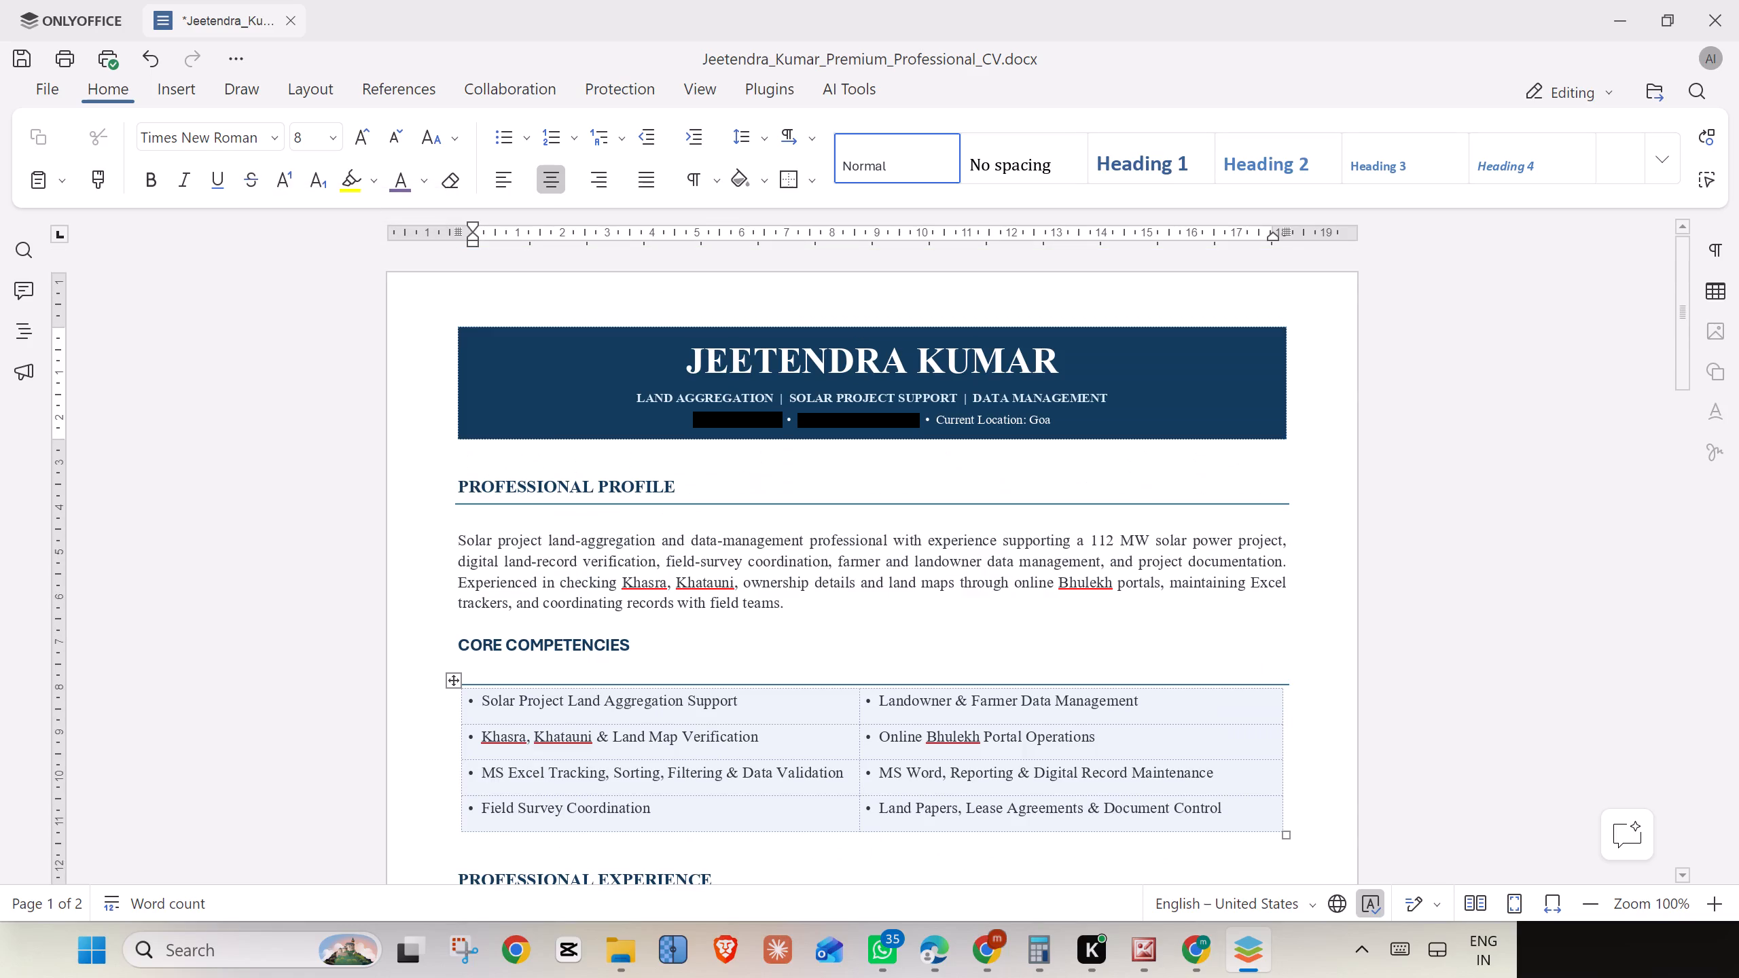
scroll(1274, 471, "down", 11)
scroll(1271, 483, "up", 2)
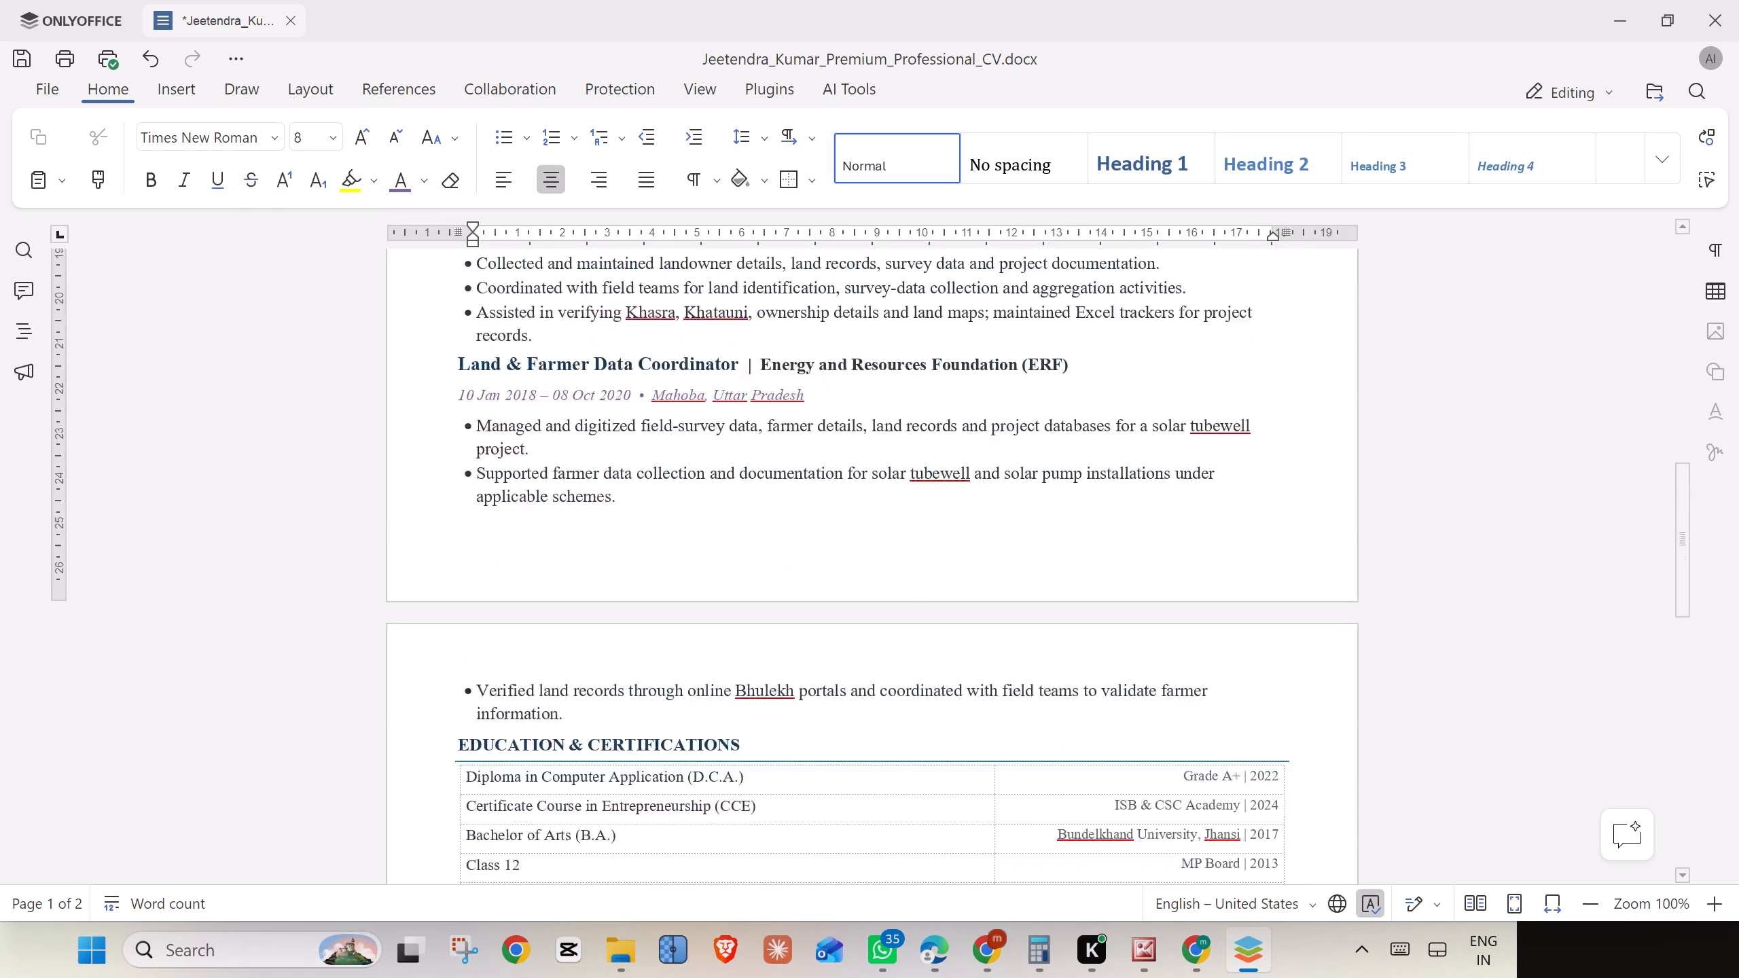
scroll(1271, 483, "up", 1)
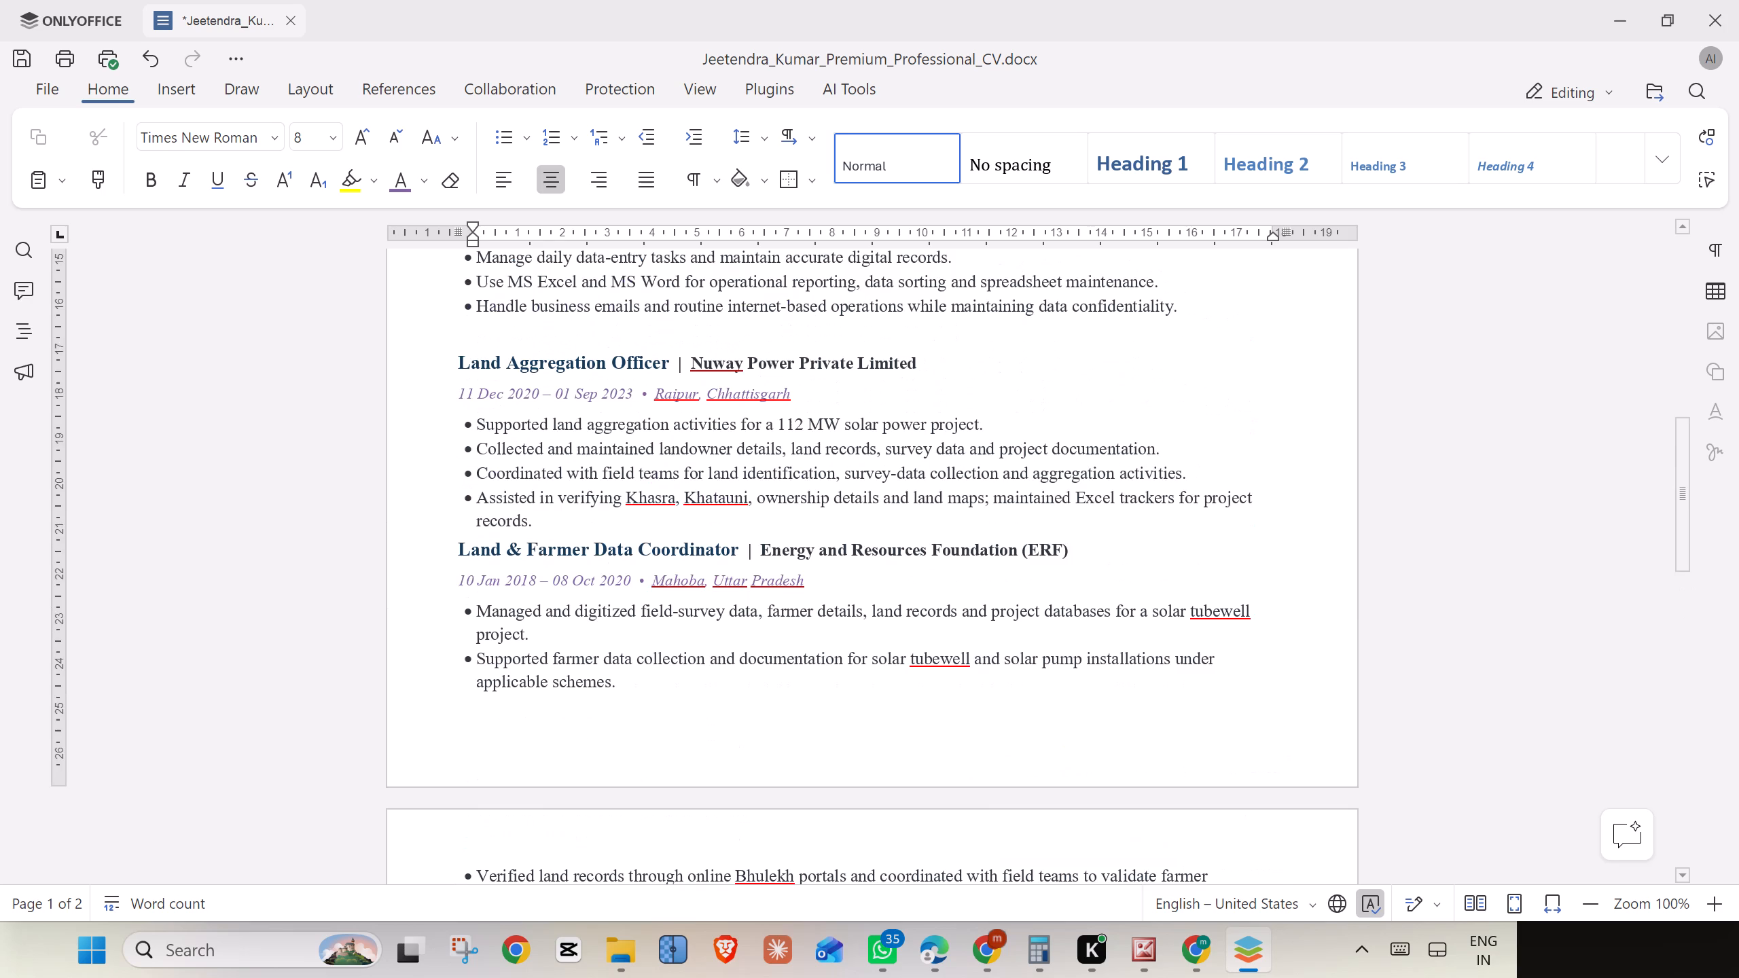
scroll(1271, 483, "up", 6)
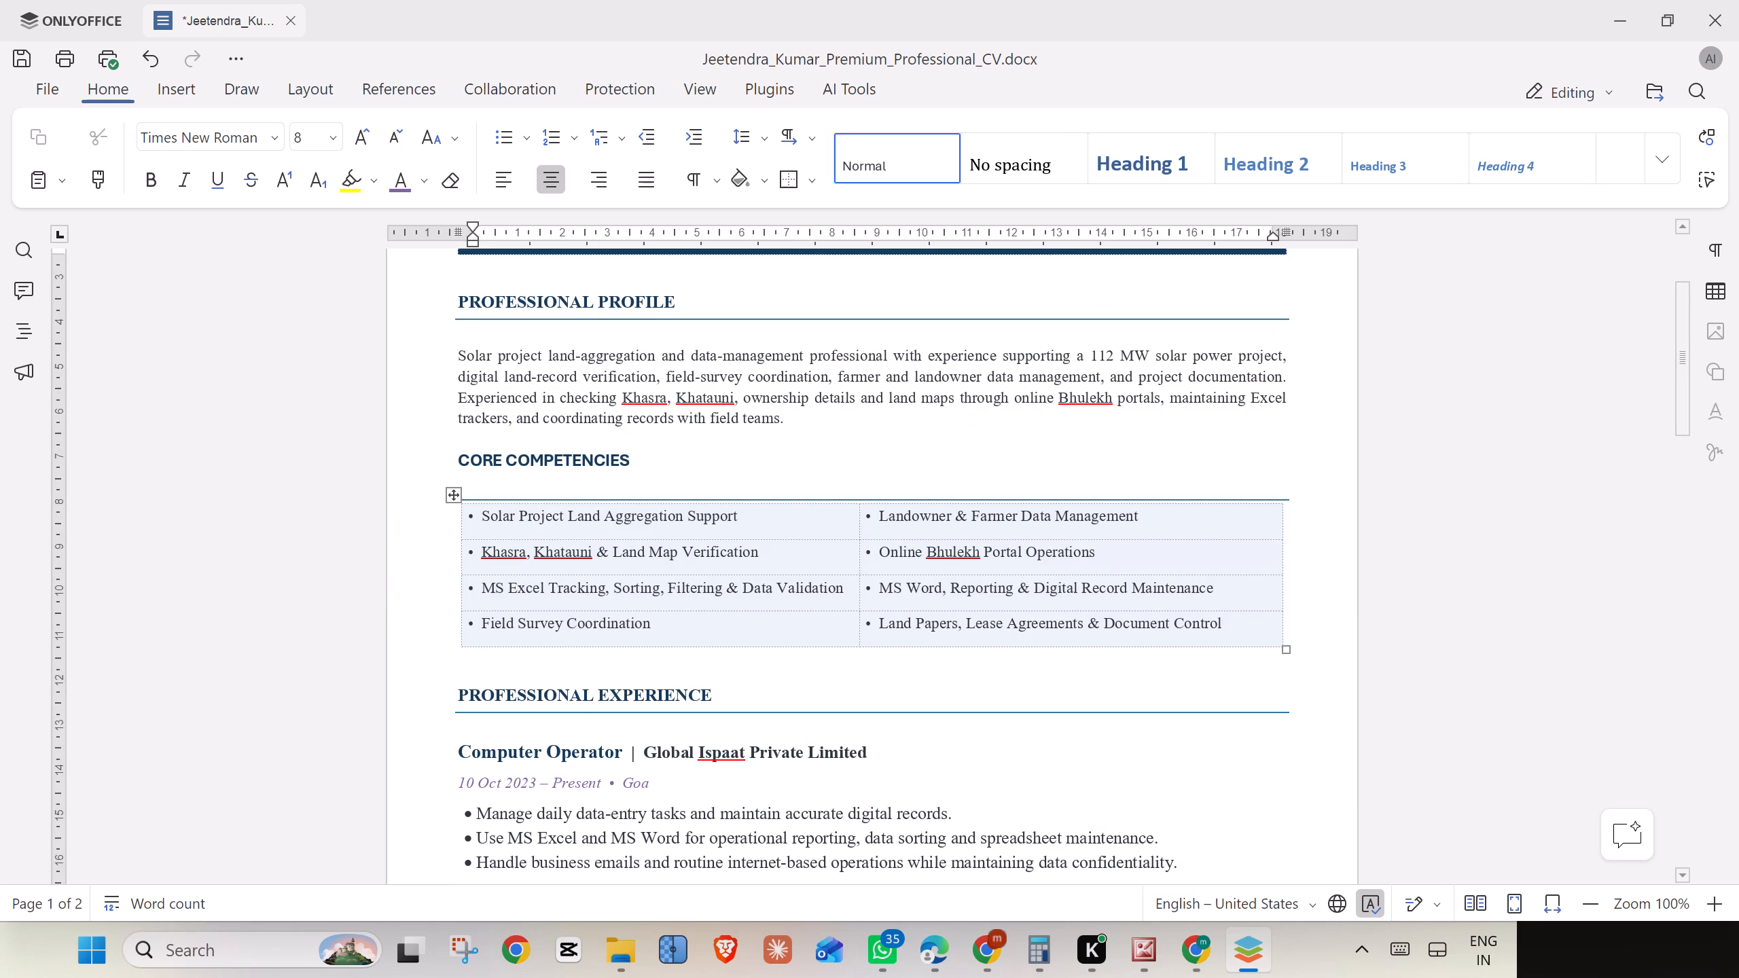
scroll(525, 725, "down", 3)
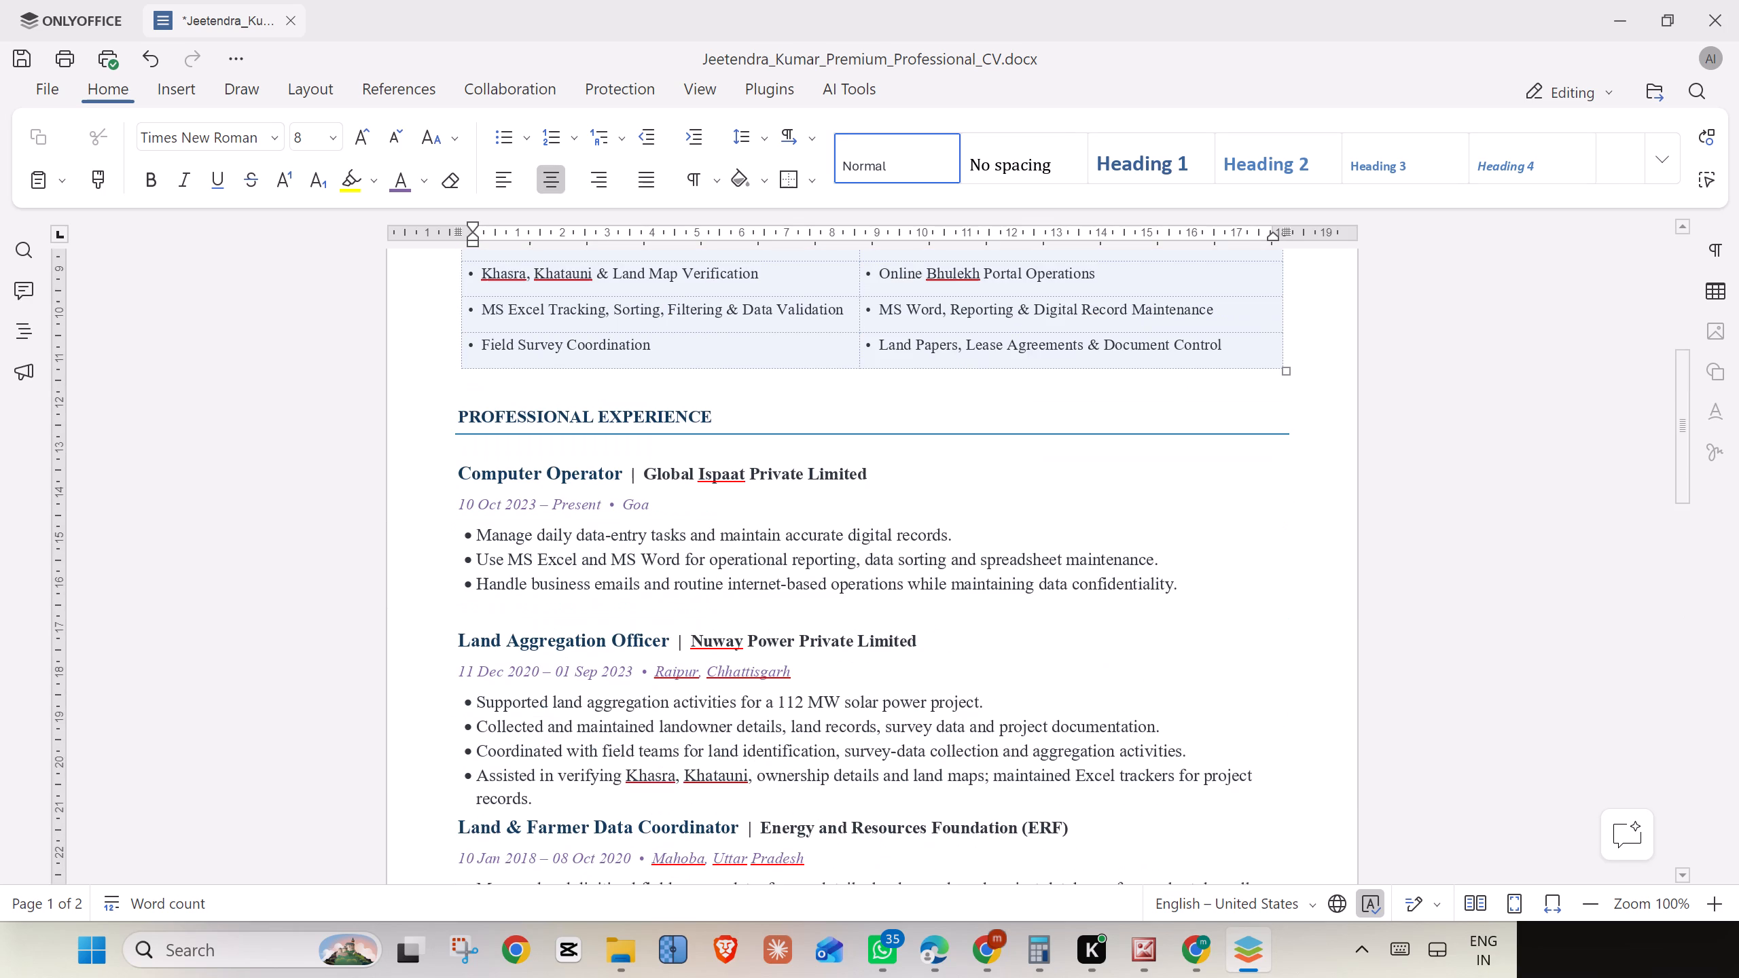
scroll(527, 742, "down", 1)
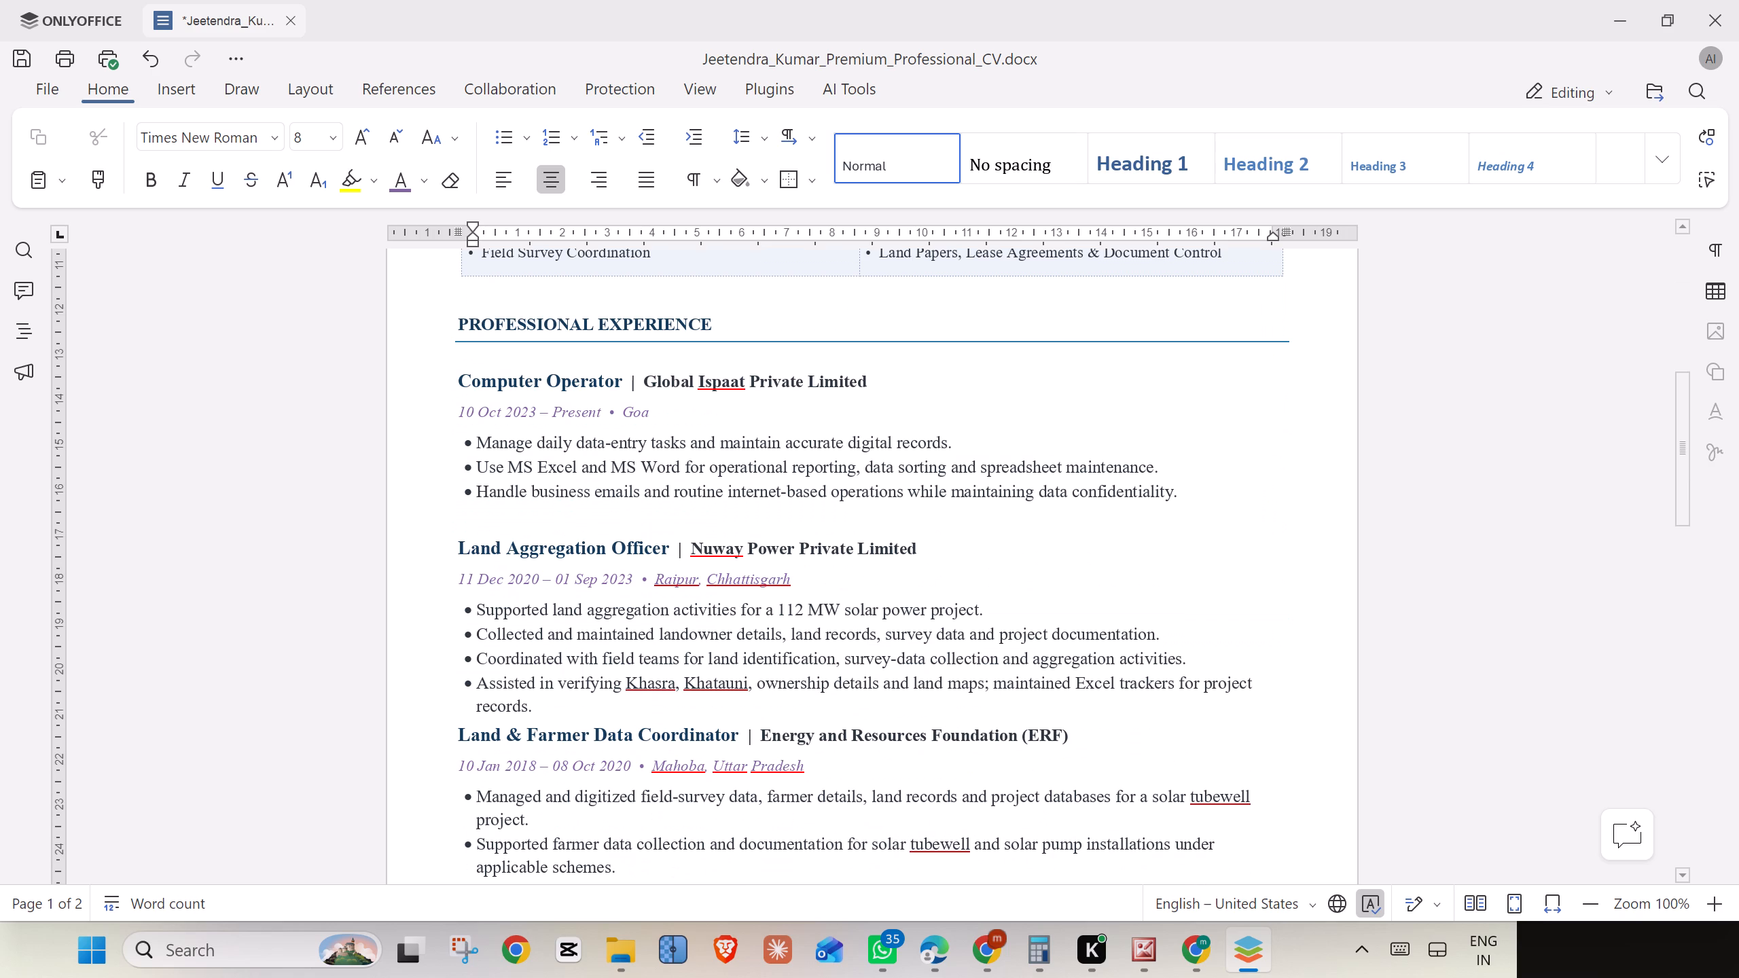
scroll(527, 749, "down", 1)
scroll(527, 749, "up", 2)
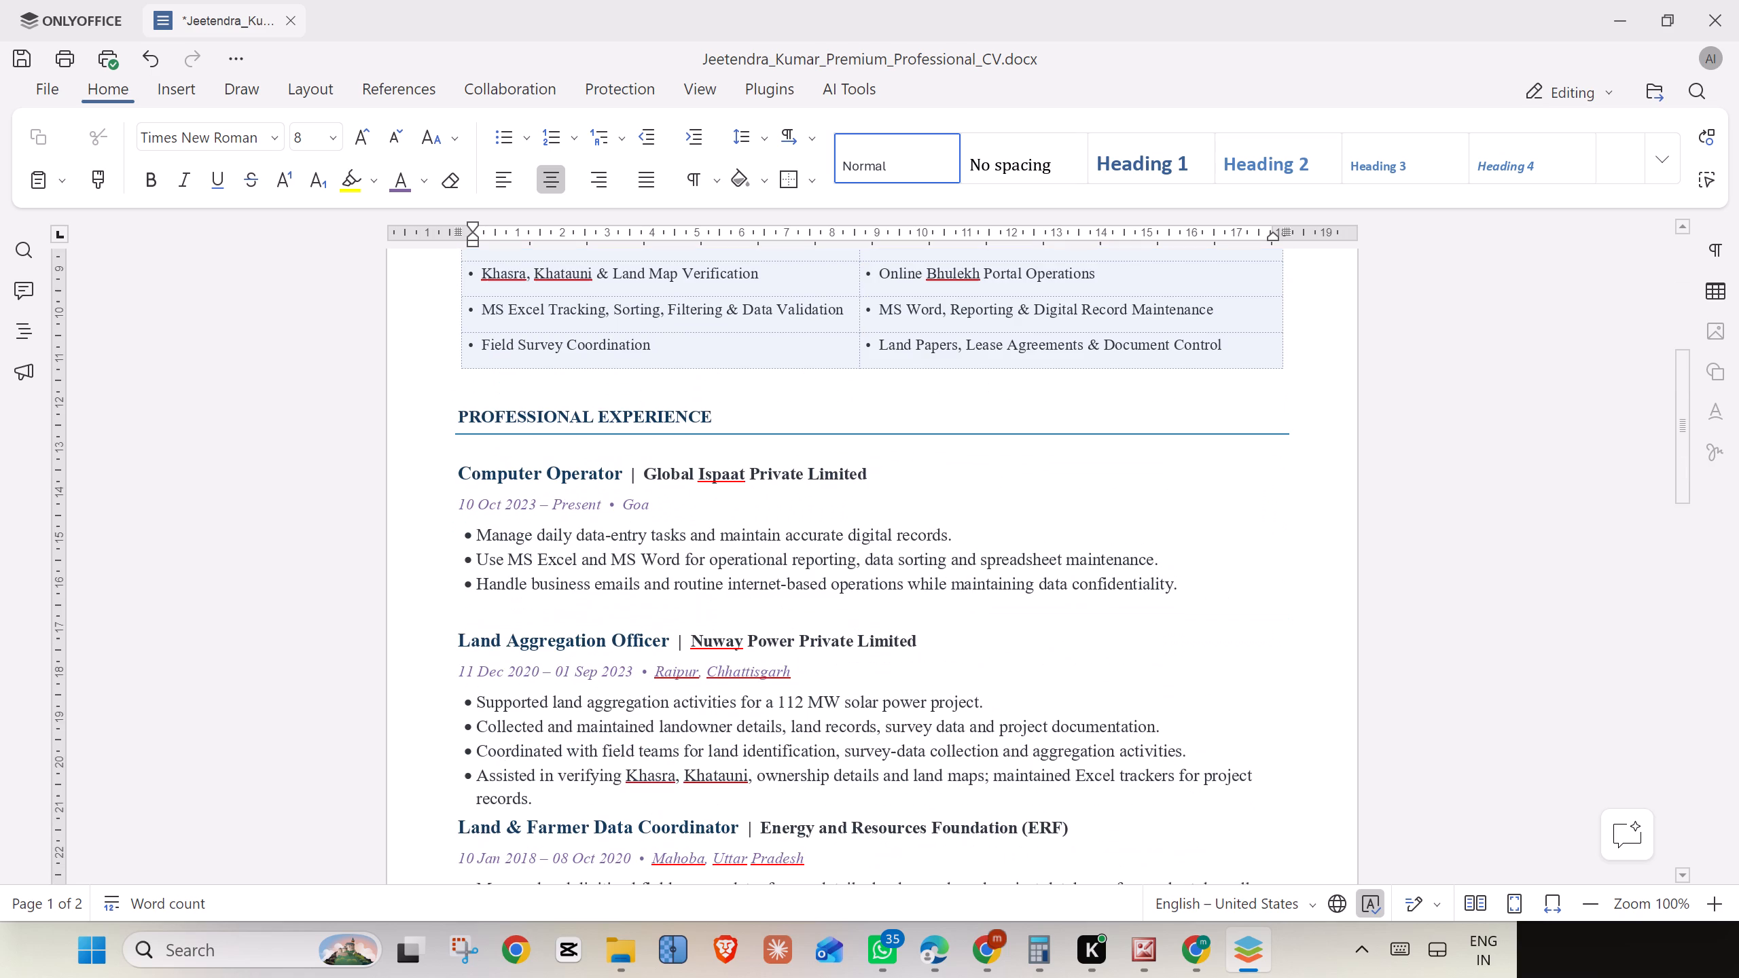
scroll(527, 765, "down", 11)
scroll(527, 777, "up", 1)
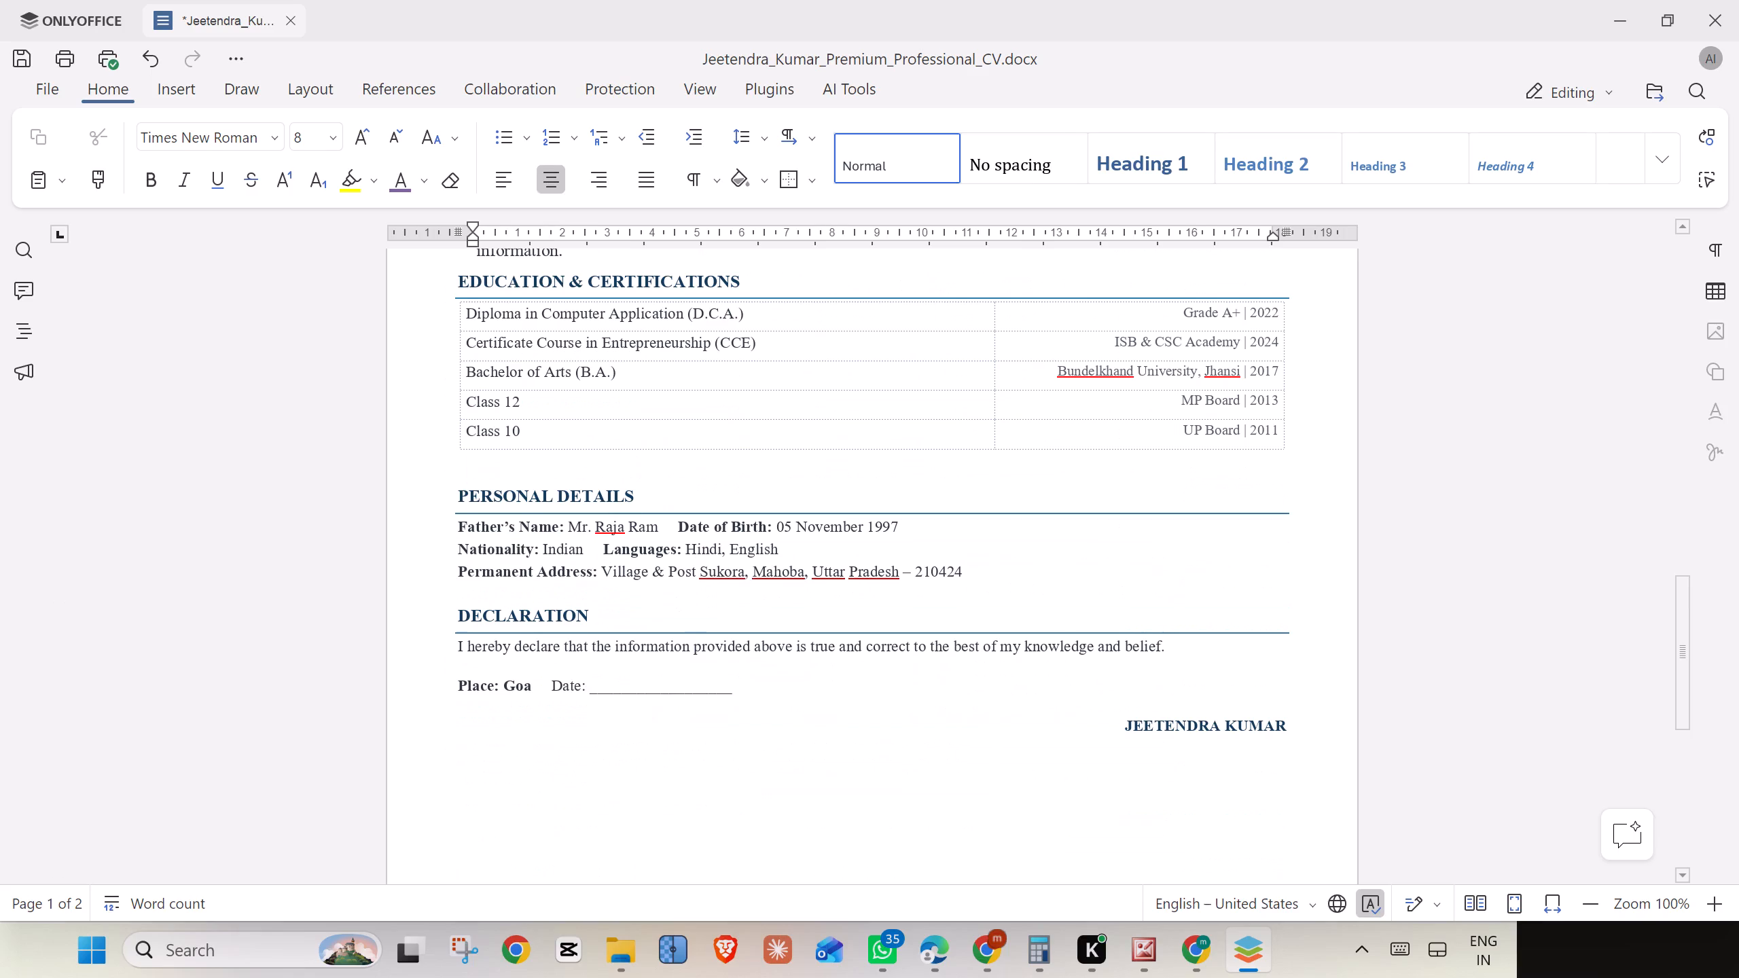
scroll(527, 777, "up", 1)
scroll(527, 777, "down", 1)
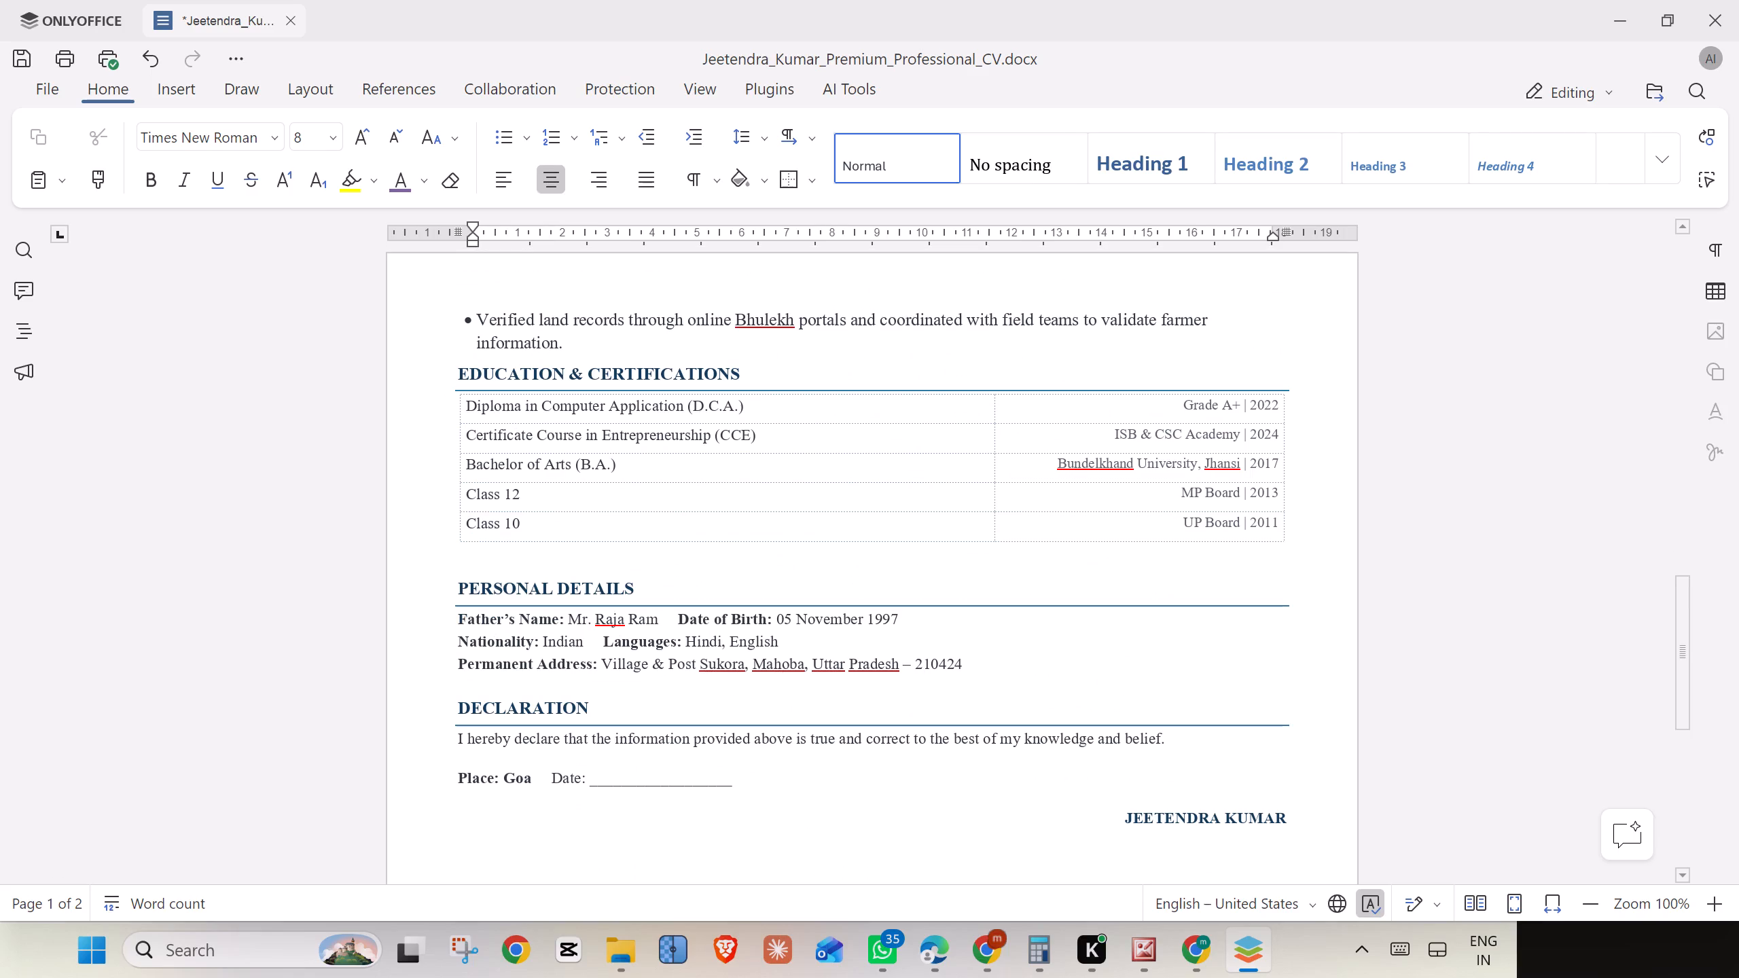
scroll(483, 642, "up", 10)
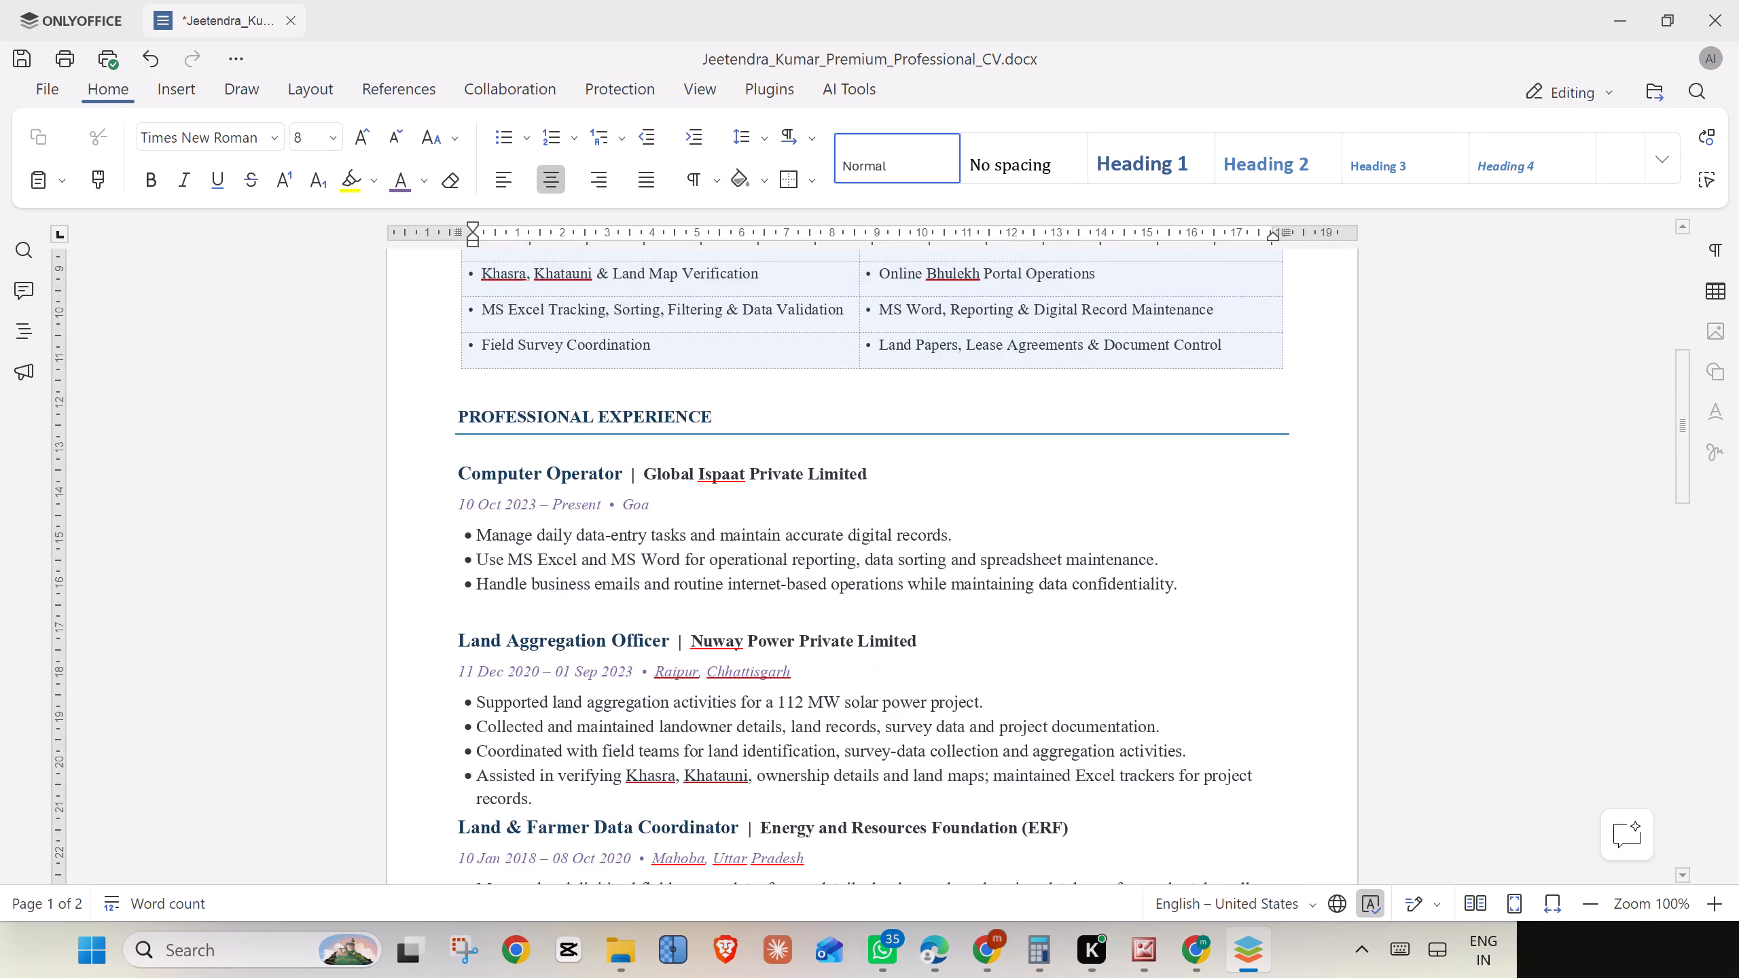
Set the font color of the Professional Profile paragraph to black.
scroll(483, 642, "up", 4)
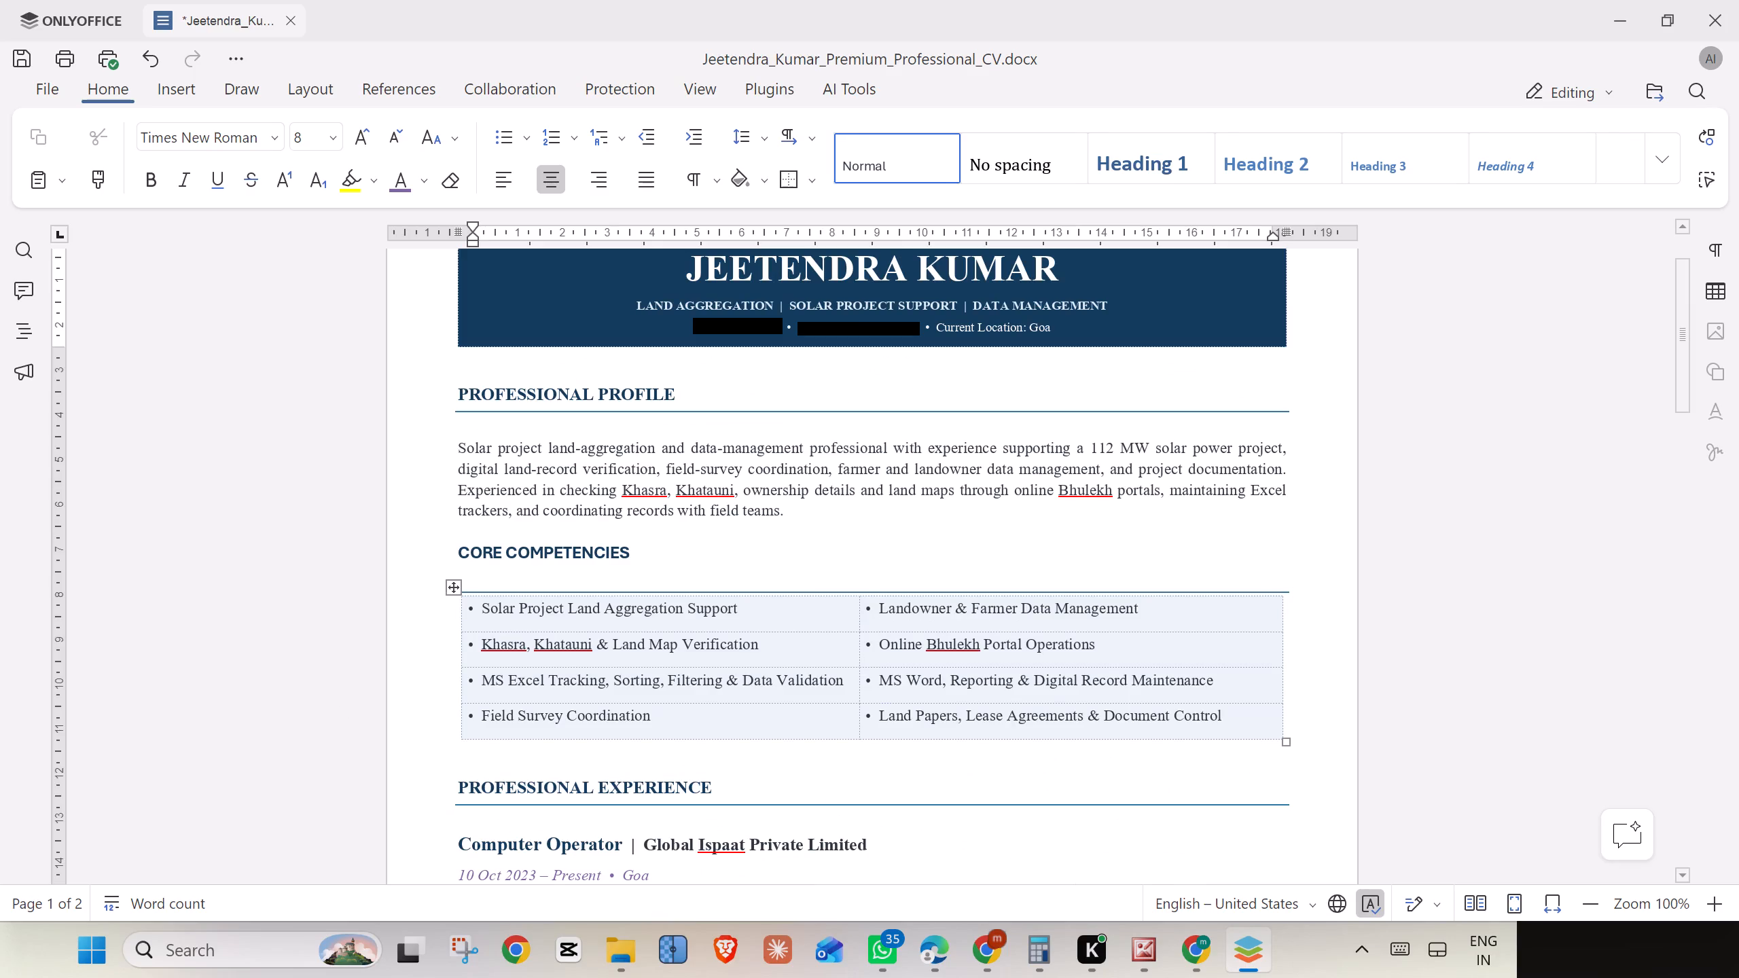
left_click_drag(455, 450, 832, 520)
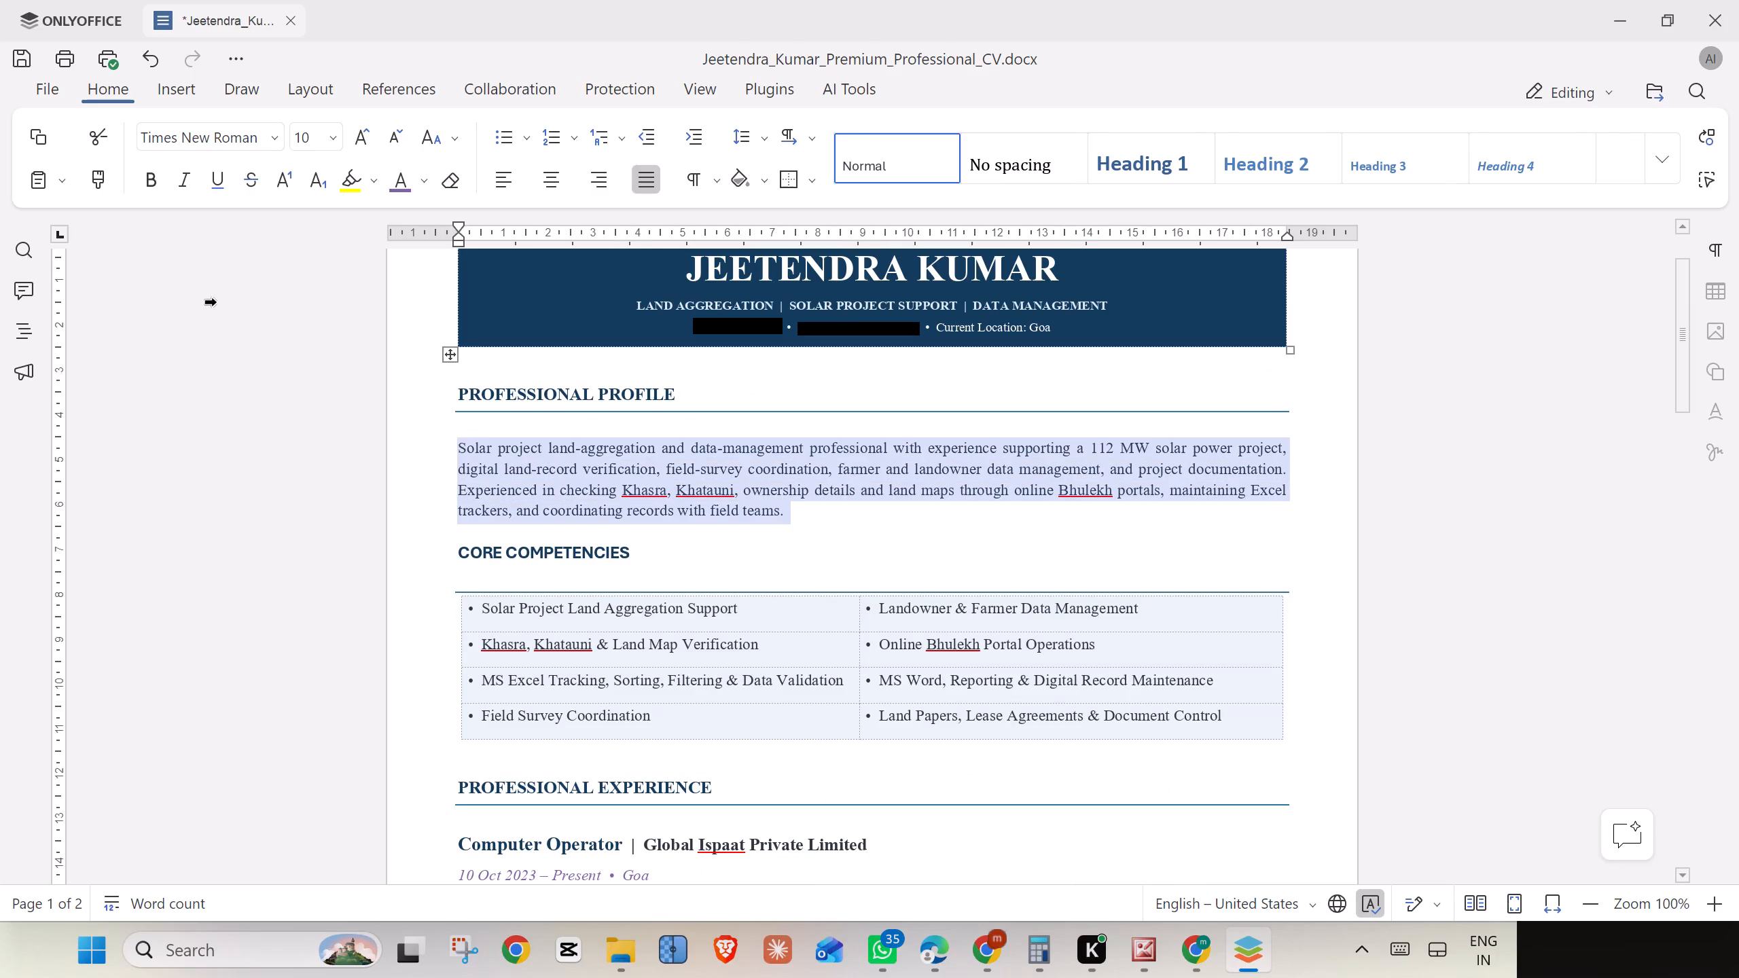
left_click(420, 183)
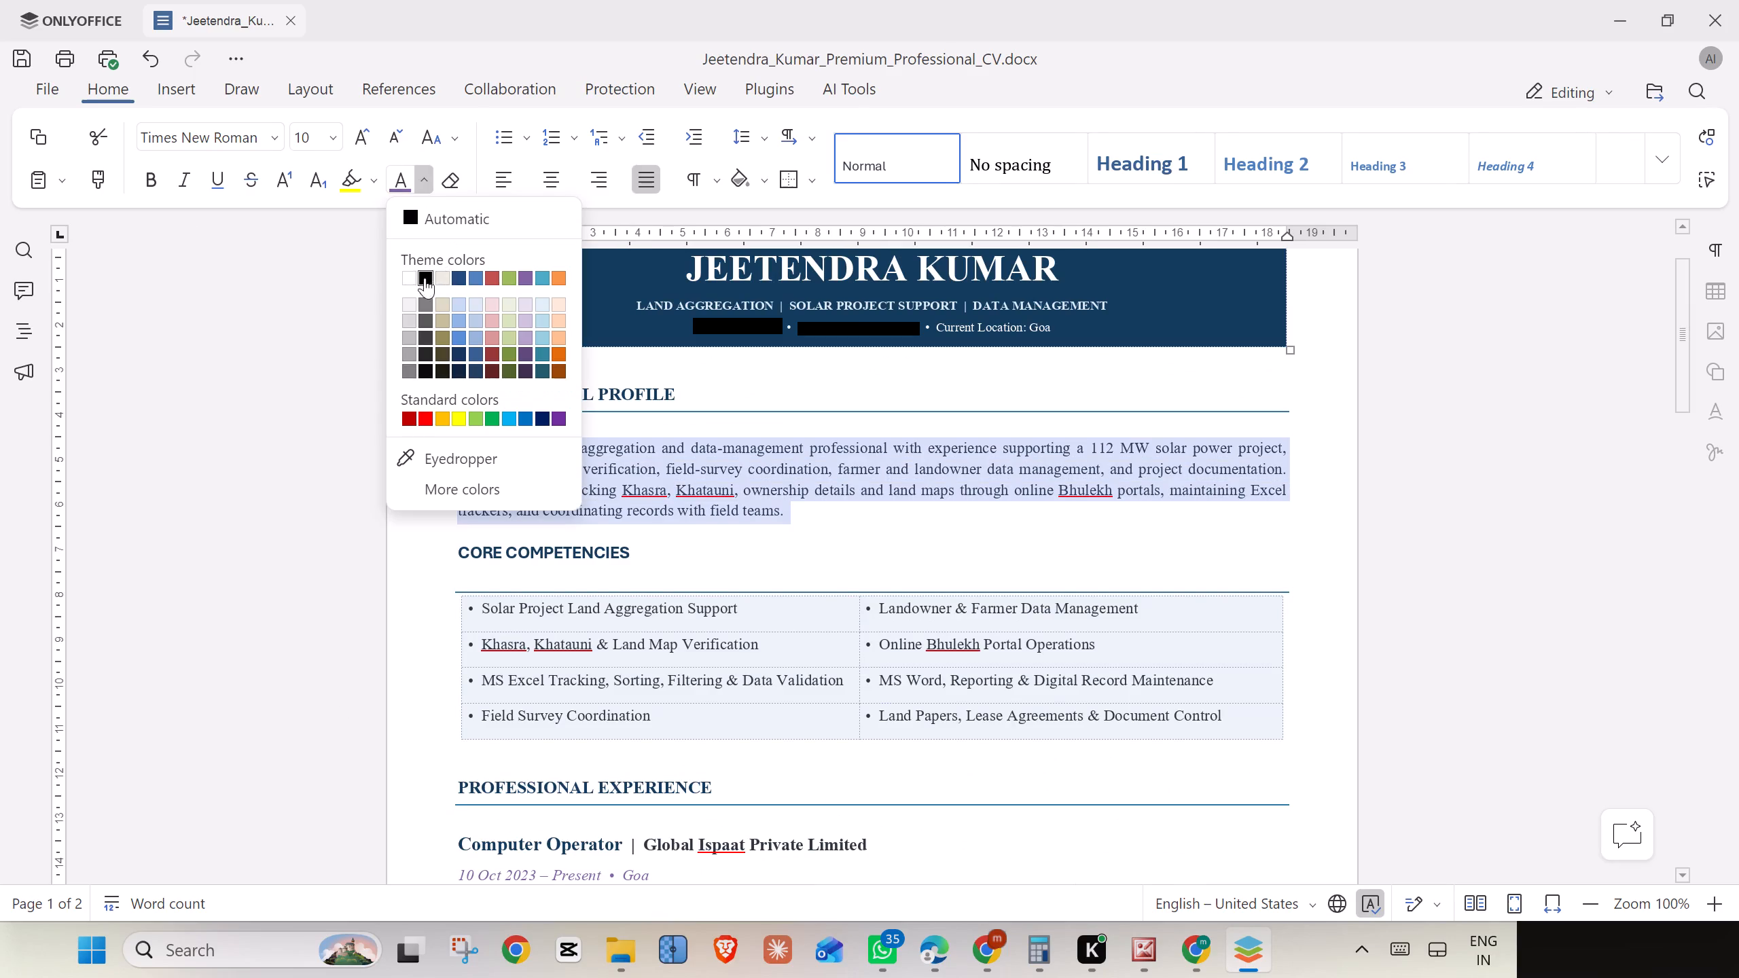
left_click(425, 278)
left_click(842, 528)
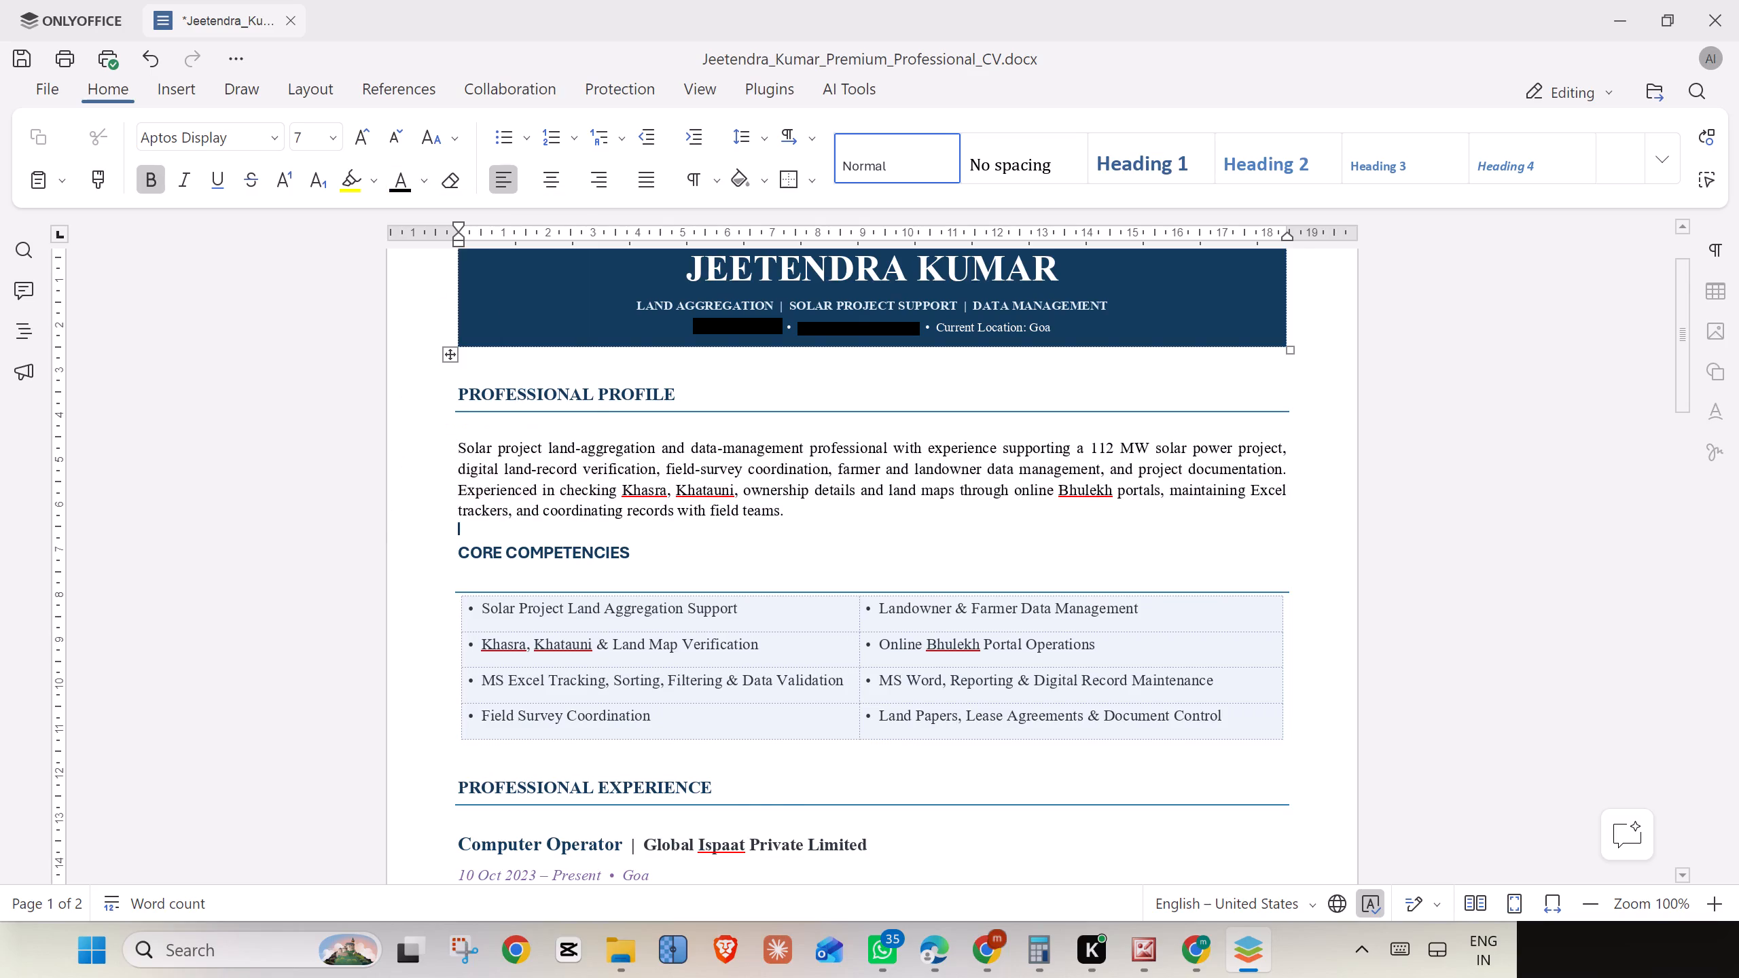
Set the font color of all text in the Core Competencies table to black.
scroll(920, 518, "down", 2)
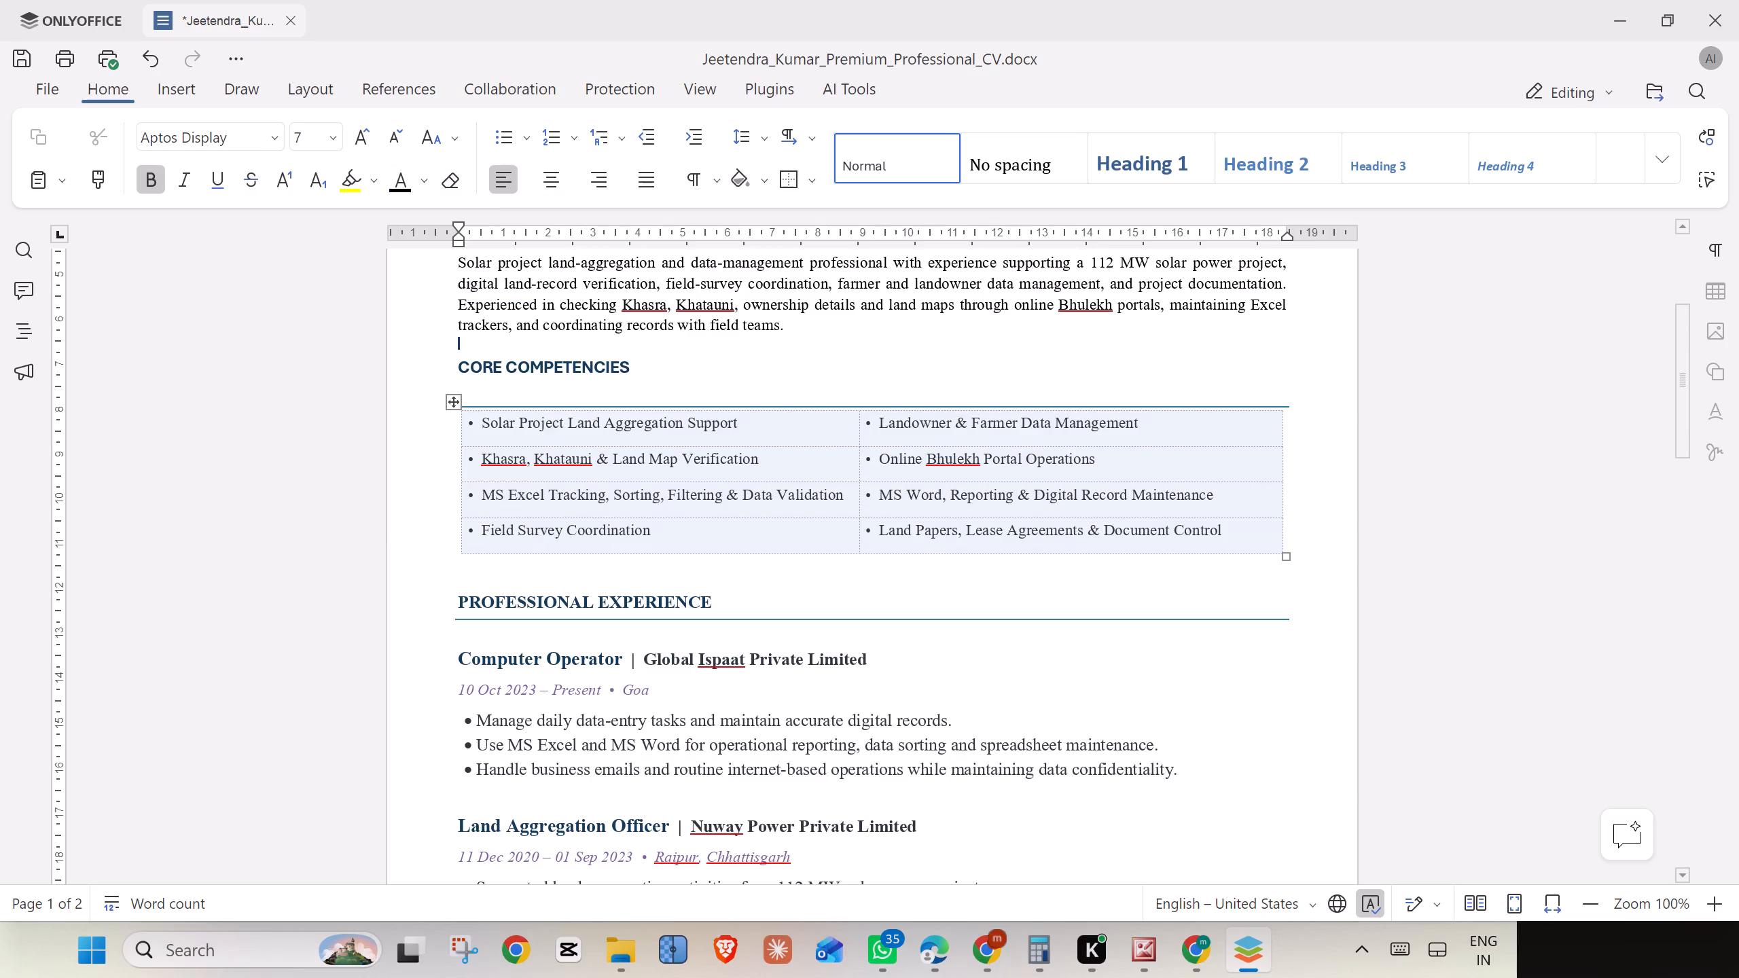
left_click_drag(479, 427, 1154, 534)
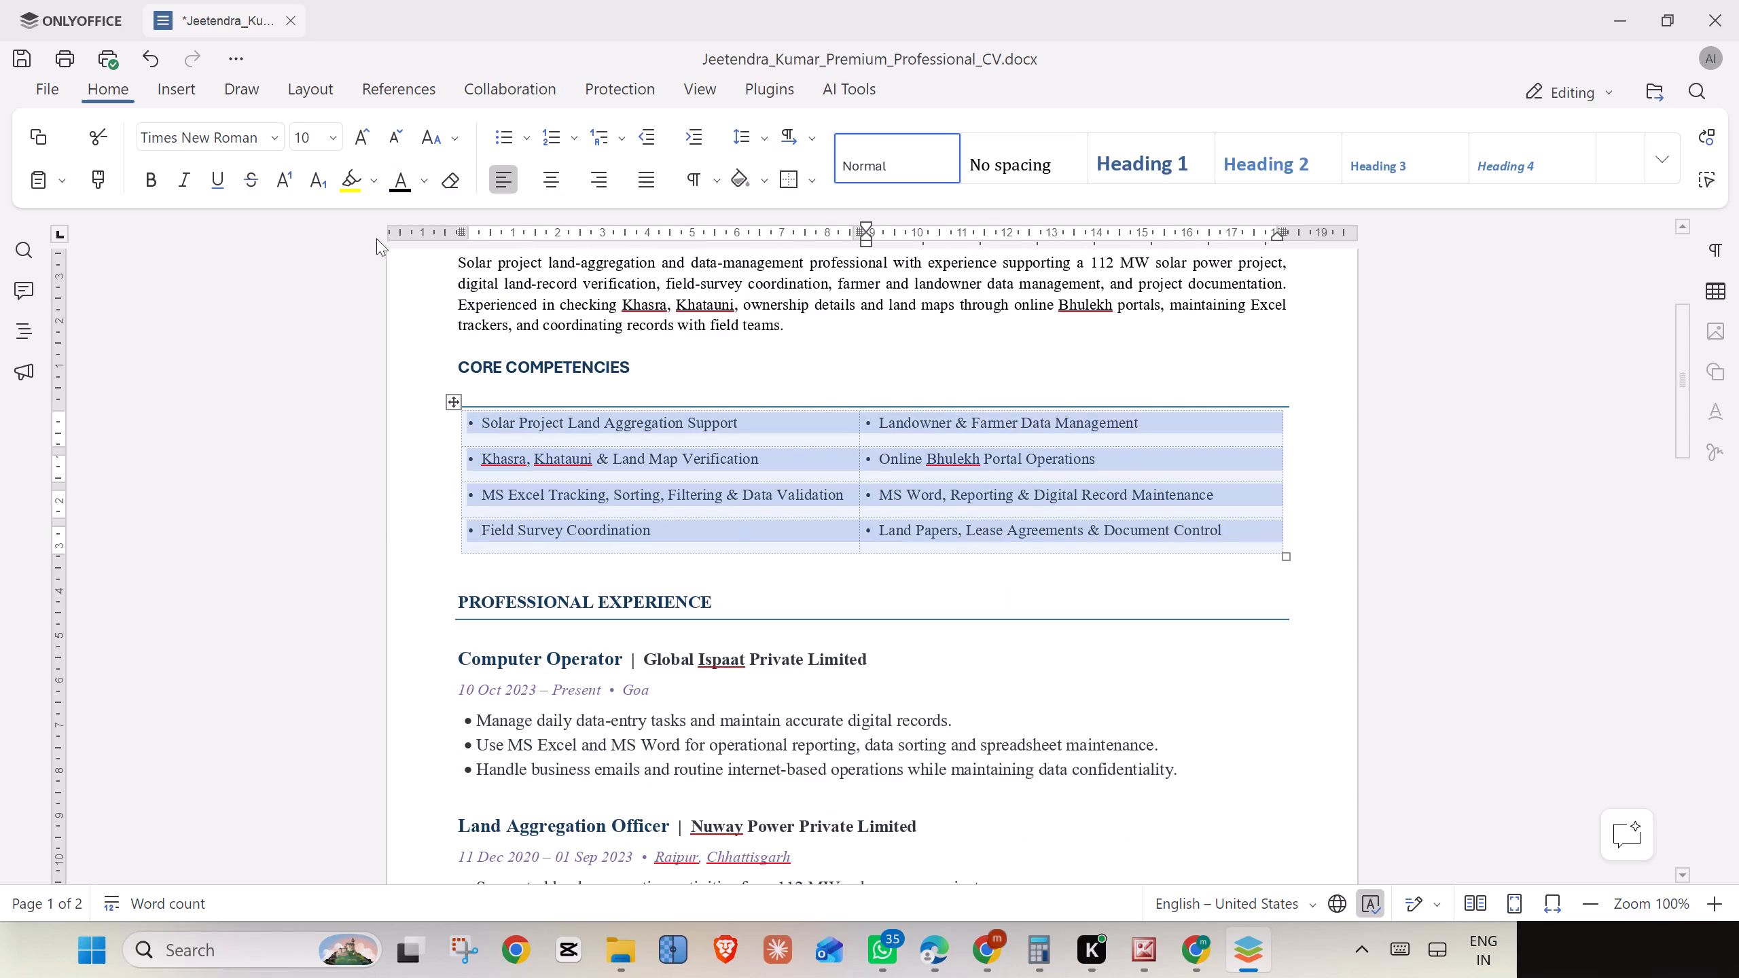
left_click(391, 180)
Set the font color of the three bullet points under the Computer Operator job to black.
scroll(602, 564, "down", 1)
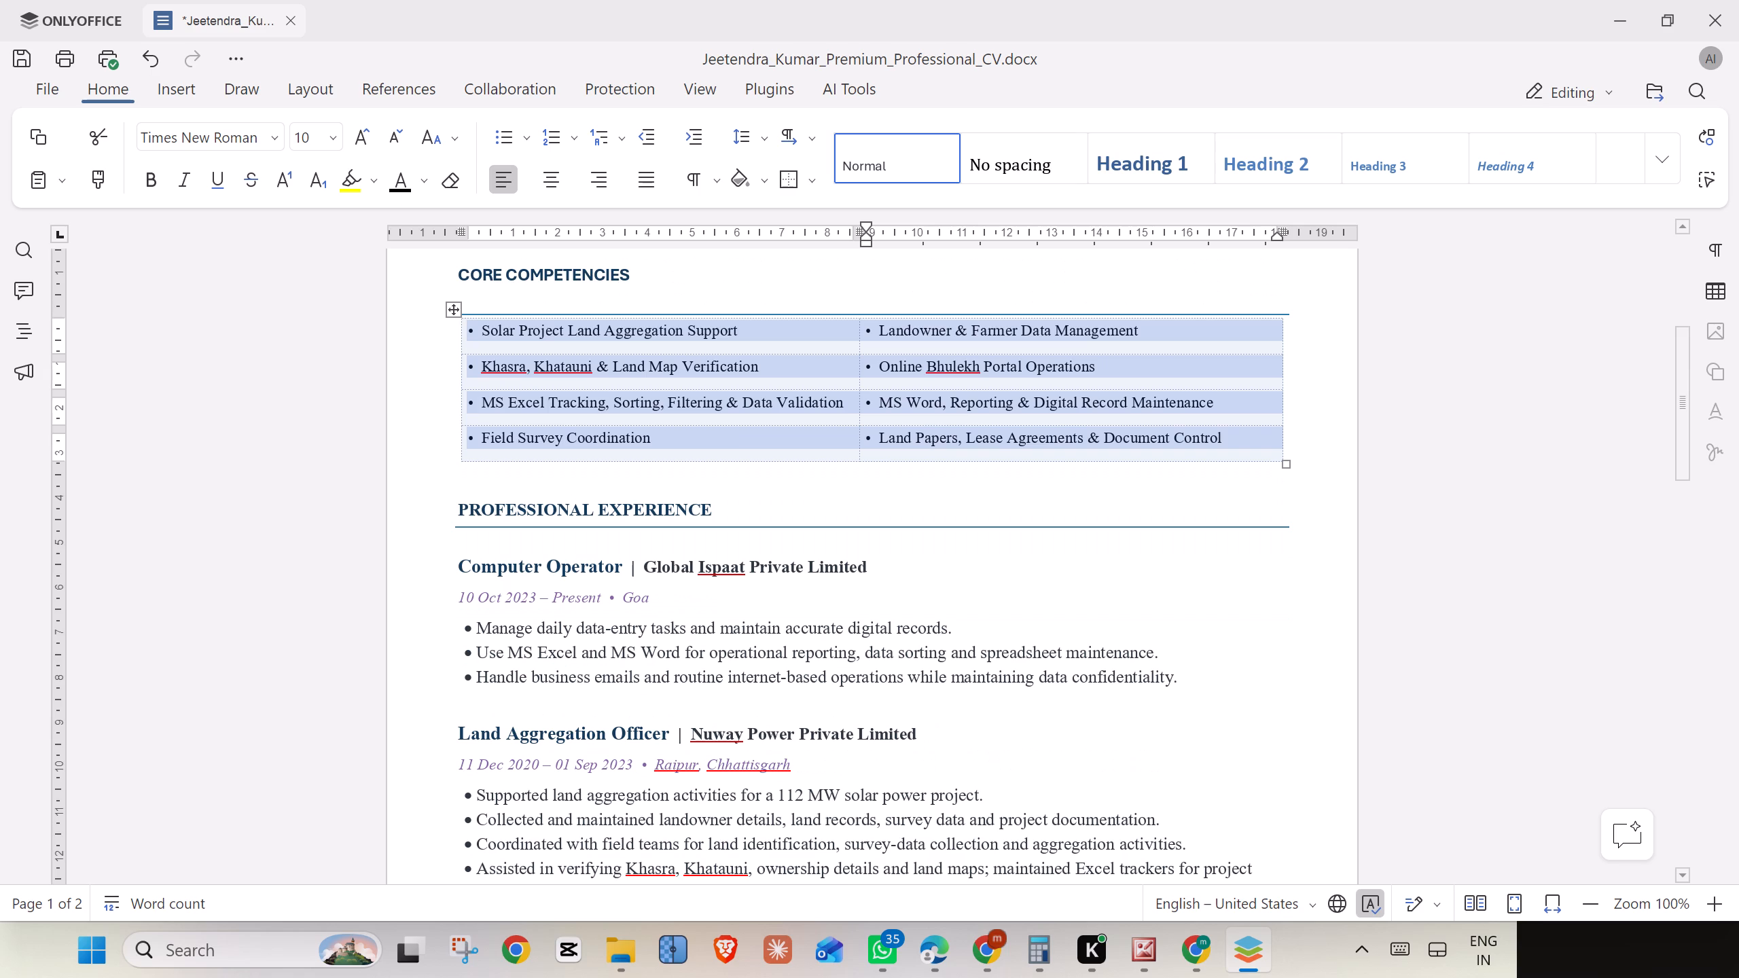
scroll(518, 597, "down", 2)
left_click_drag(452, 444, 526, 457)
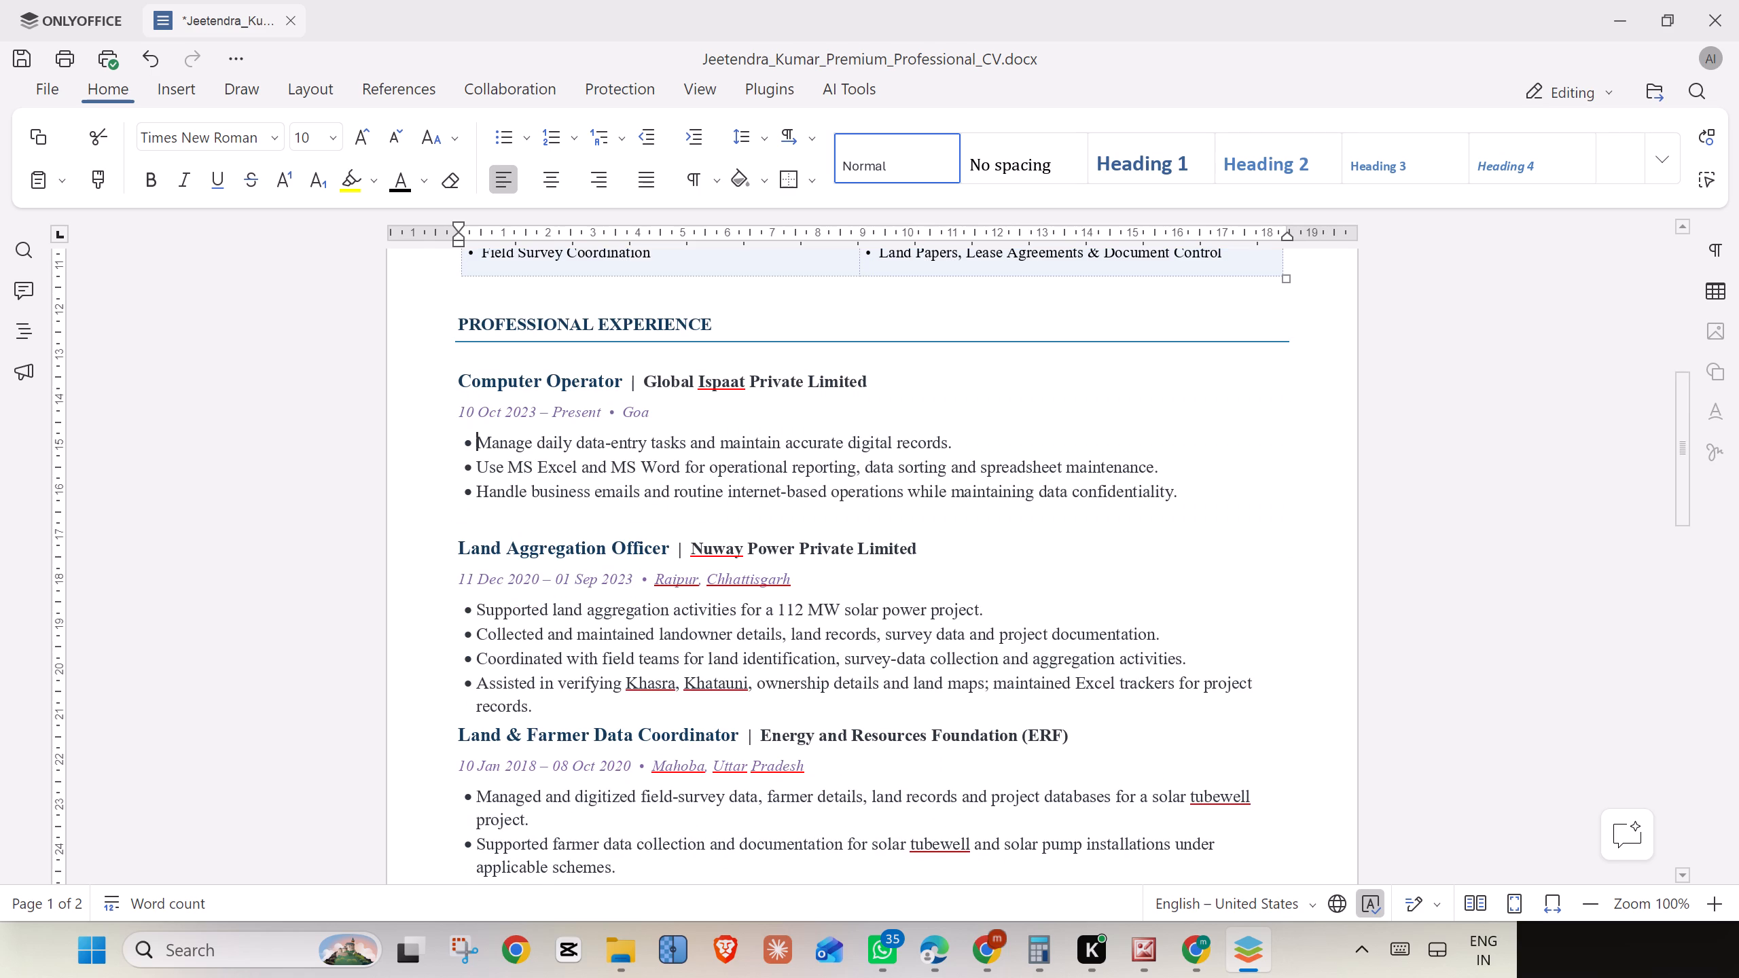
left_click_drag(526, 457, 1215, 505)
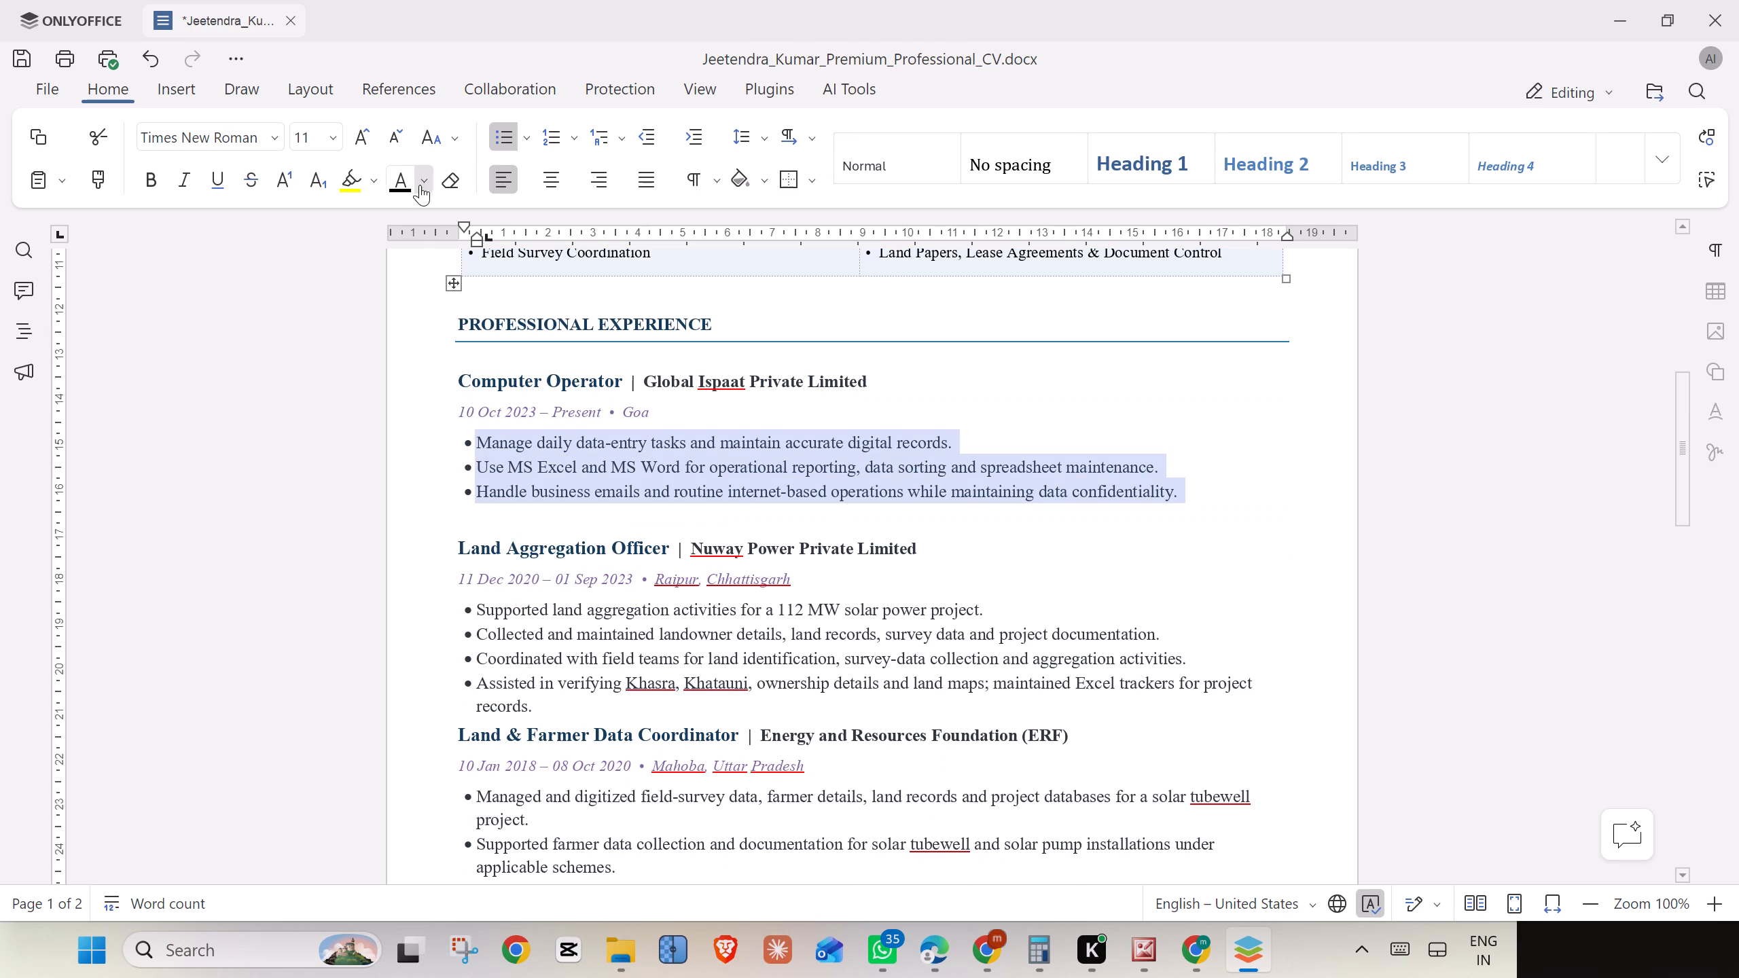
left_click(403, 183)
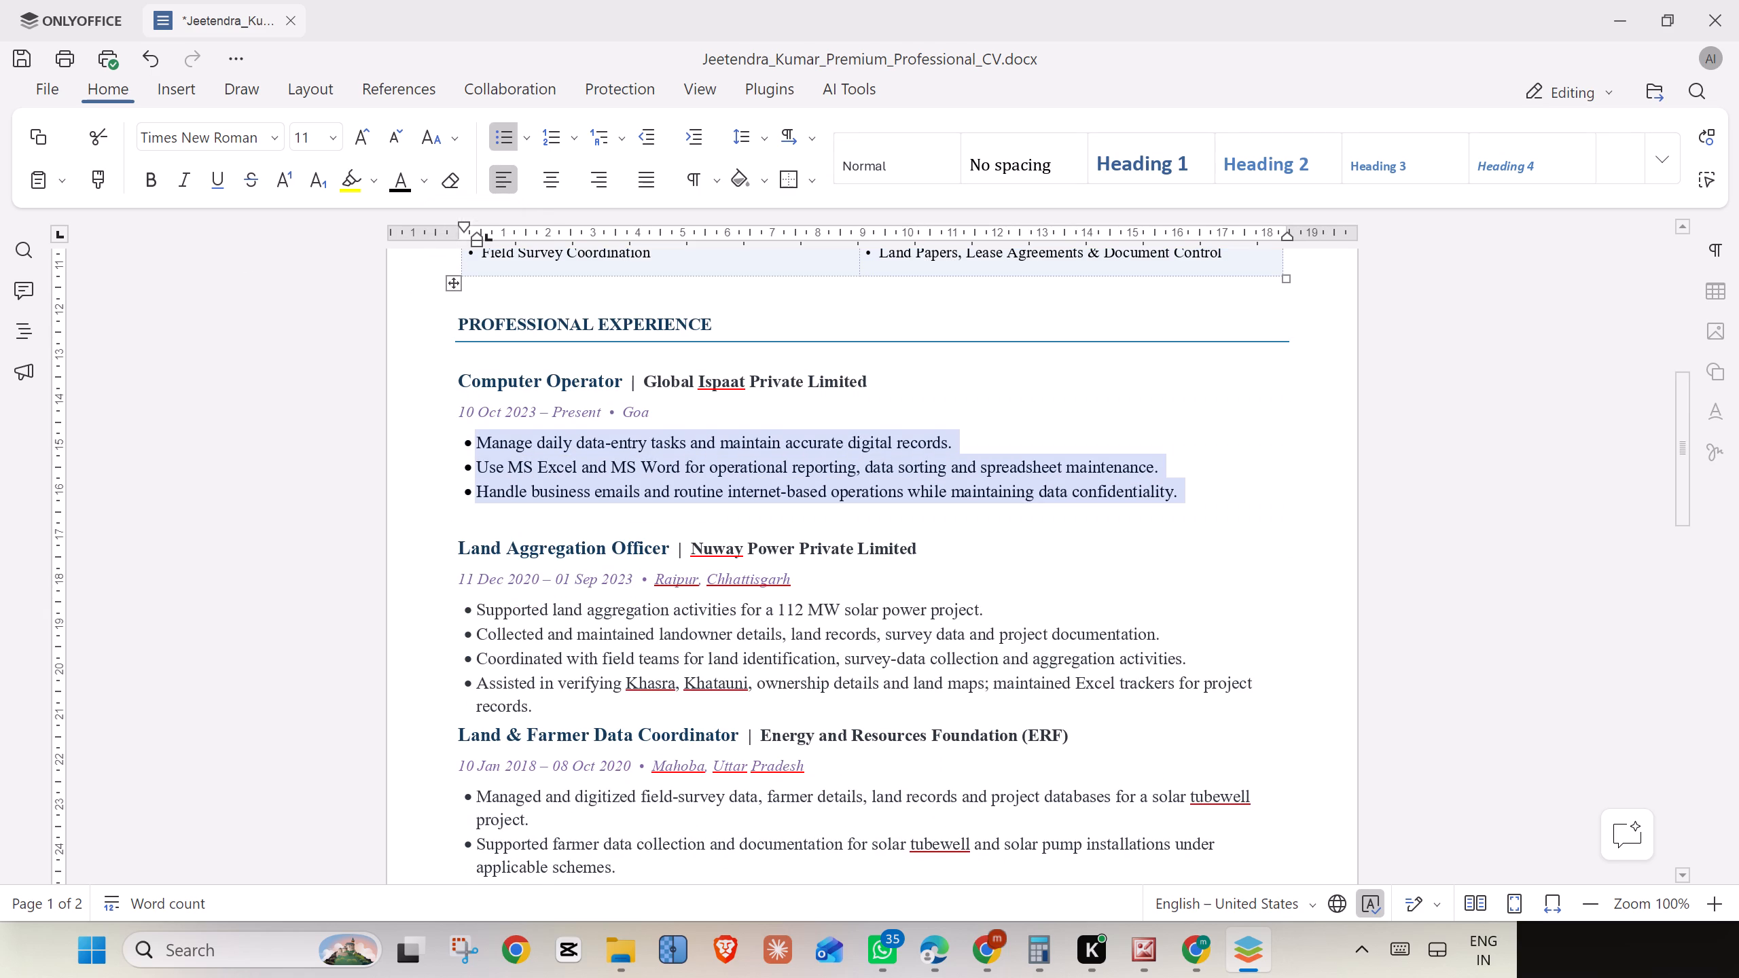
Set the font color of the four bullet points under the Land Aggregation Officer job to black.
left_click_drag(449, 613, 868, 719)
left_click(869, 719)
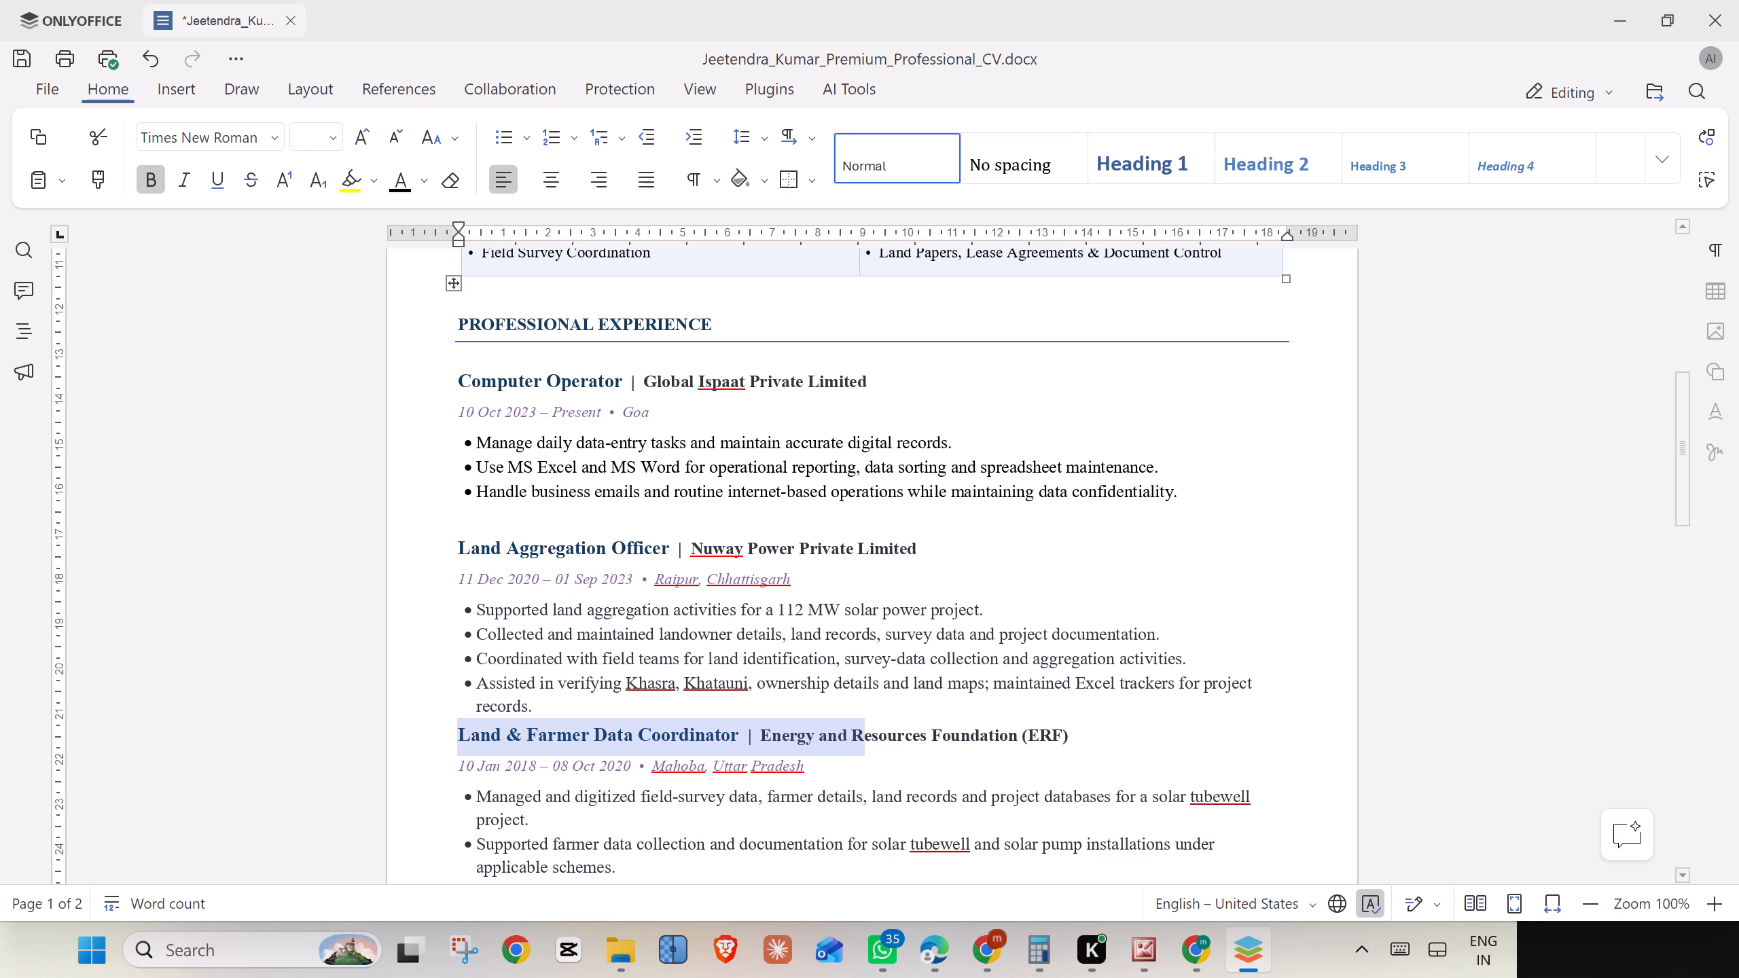
left_click_drag(450, 610, 650, 704)
left_click(401, 184)
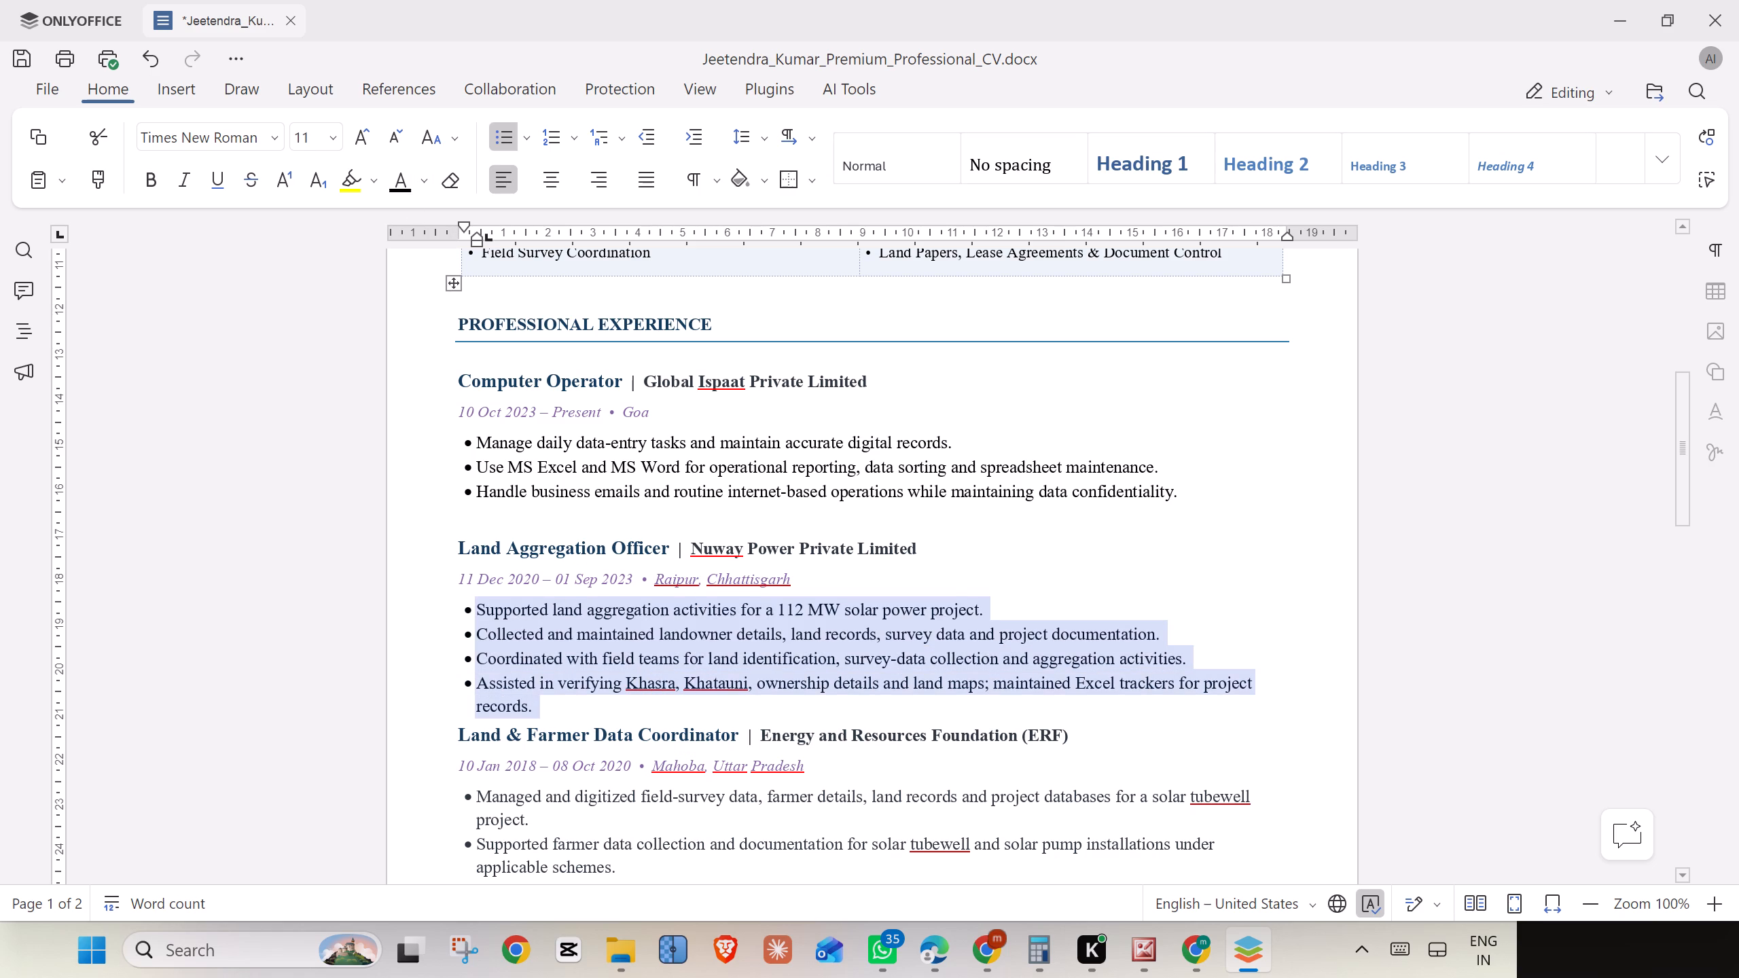
Set the font color of the Land & Farmer Data Coordinator bullet points to black, including the one on page 2.
scroll(528, 440, "down", 2)
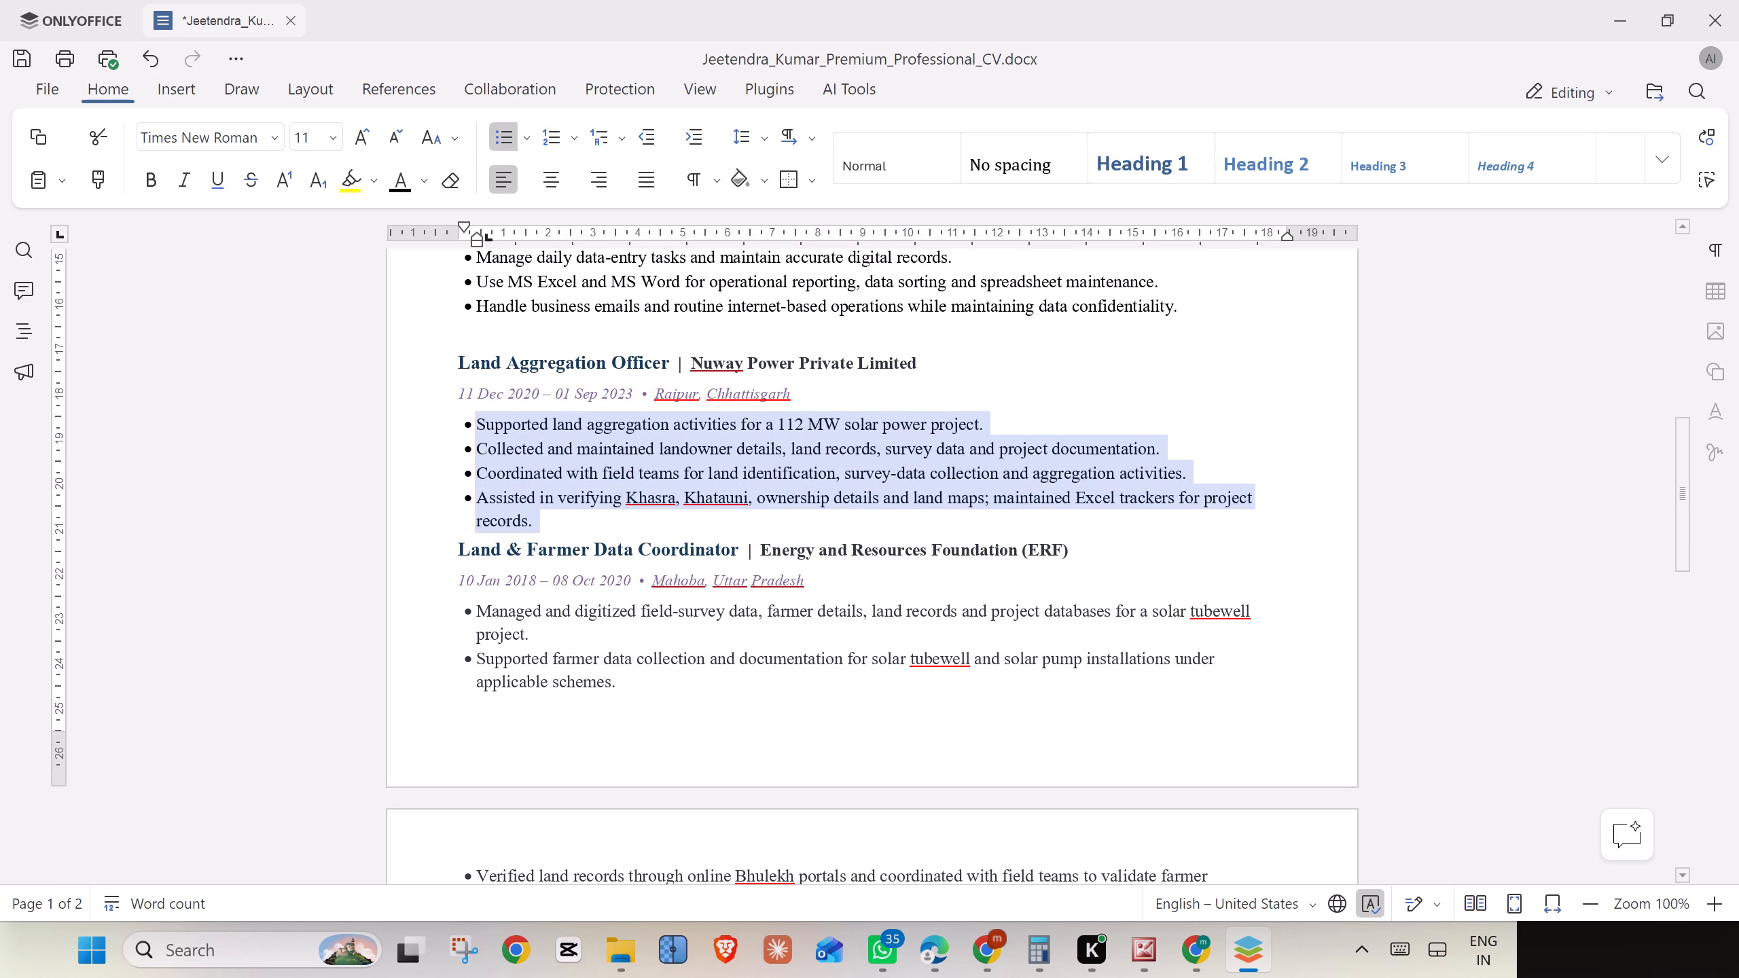
left_click_drag(456, 619, 645, 700)
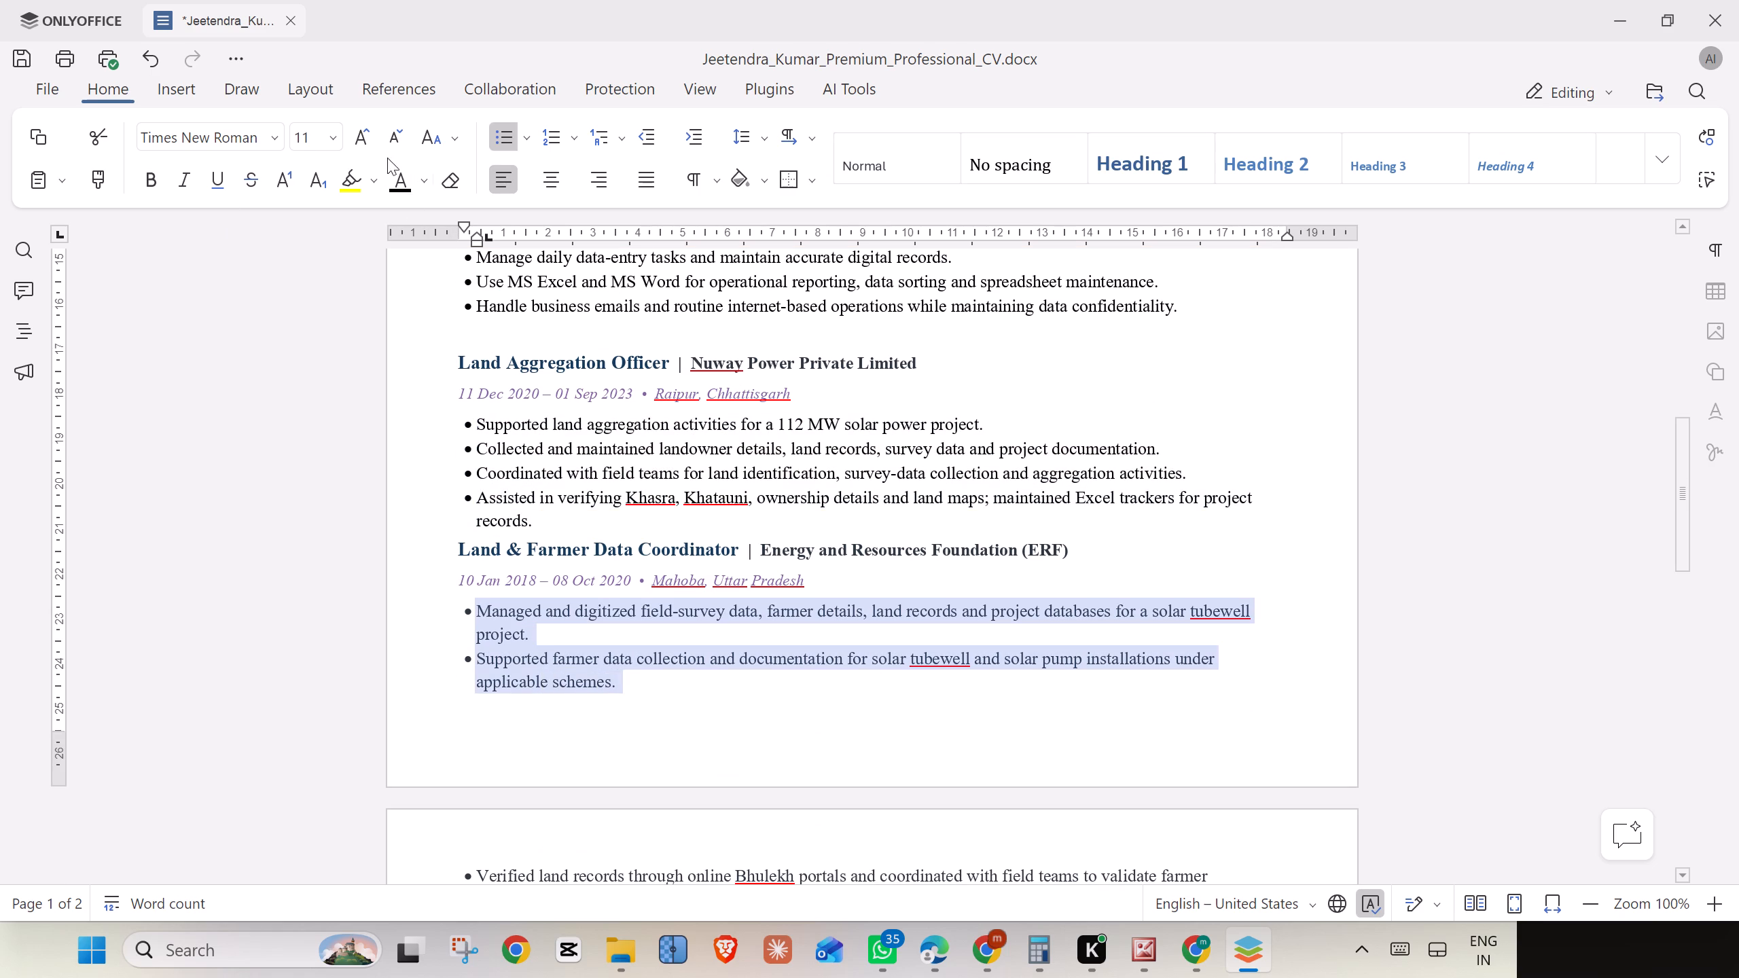
left_click(398, 187)
scroll(478, 405, "down", 3)
scroll(167, 430, "down", 2)
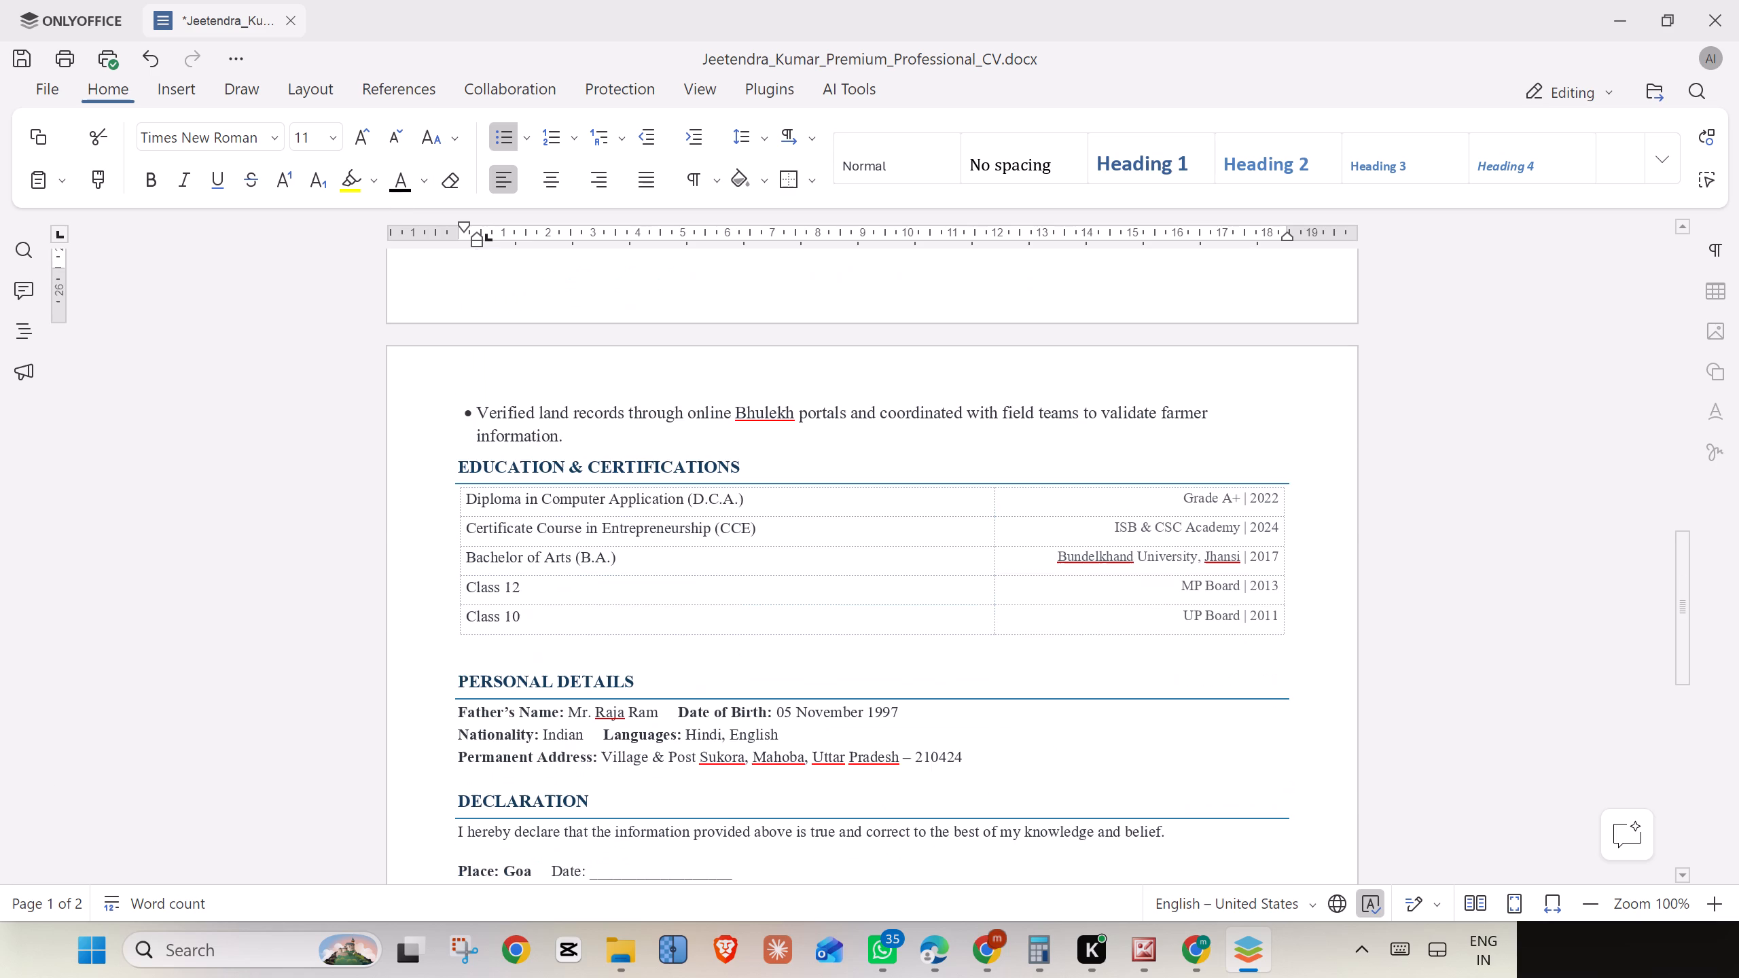
left_click_drag(449, 413, 579, 441)
left_click(393, 186)
Set the font color of all text in the Education & Certifications table to black.
scroll(465, 336, "down", 1)
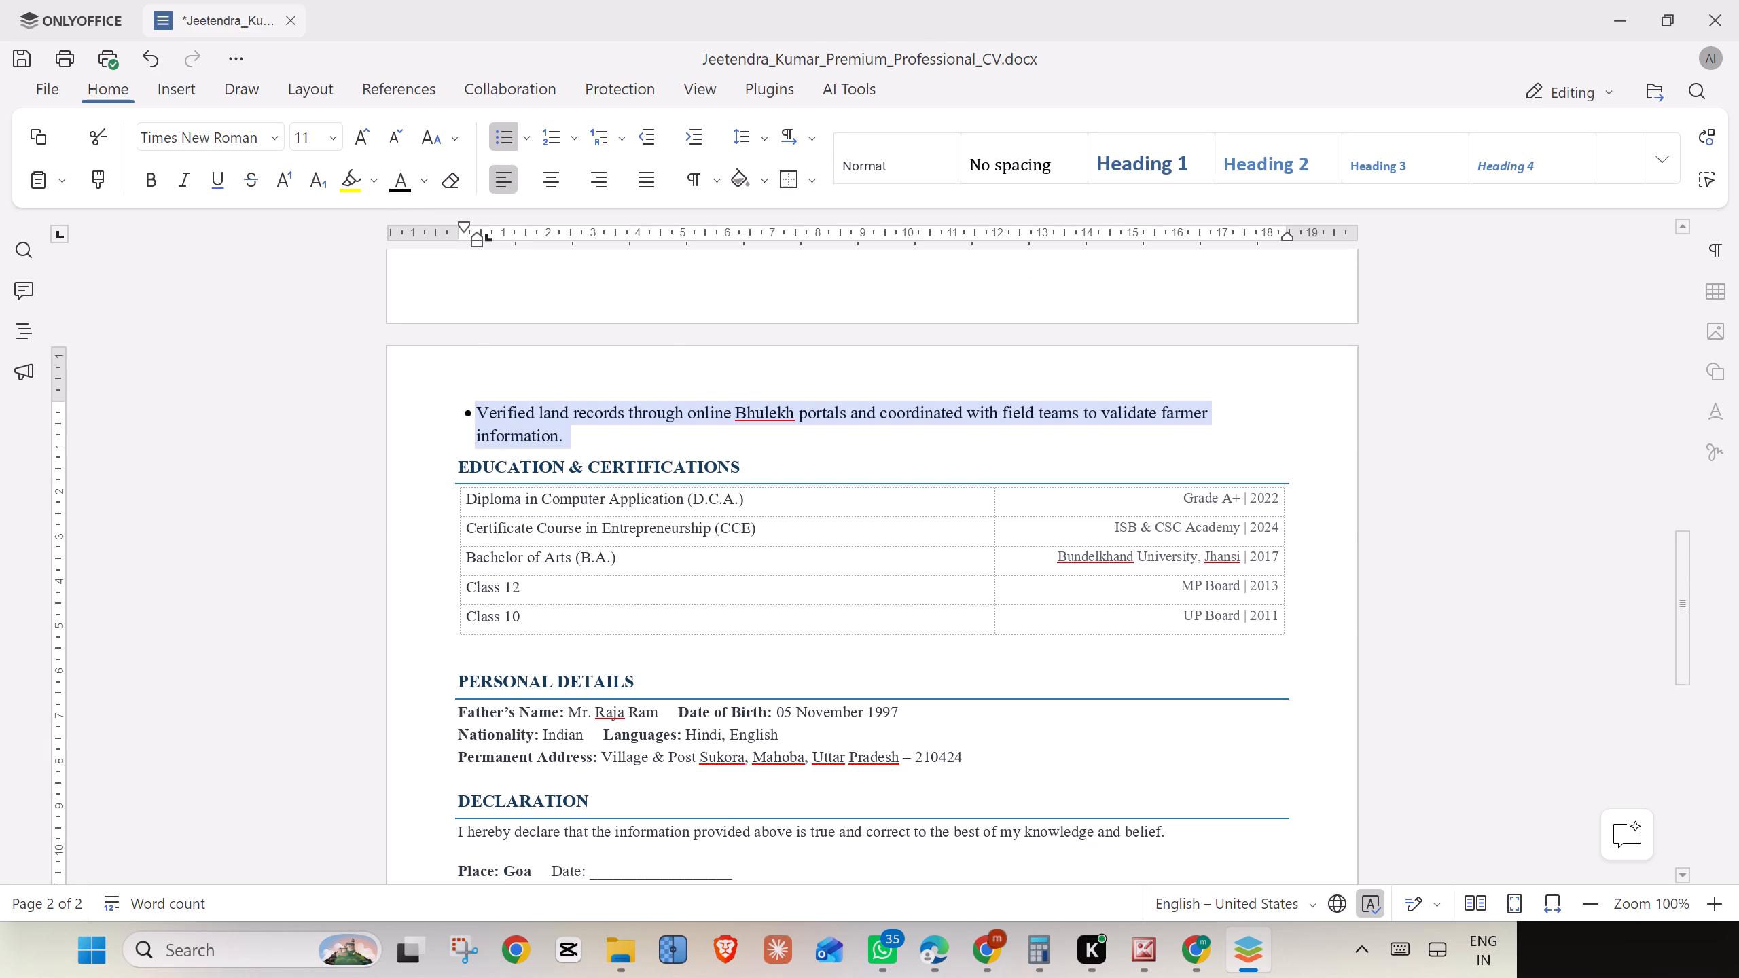
scroll(465, 336, "down", 1)
left_click_drag(466, 312, 540, 332)
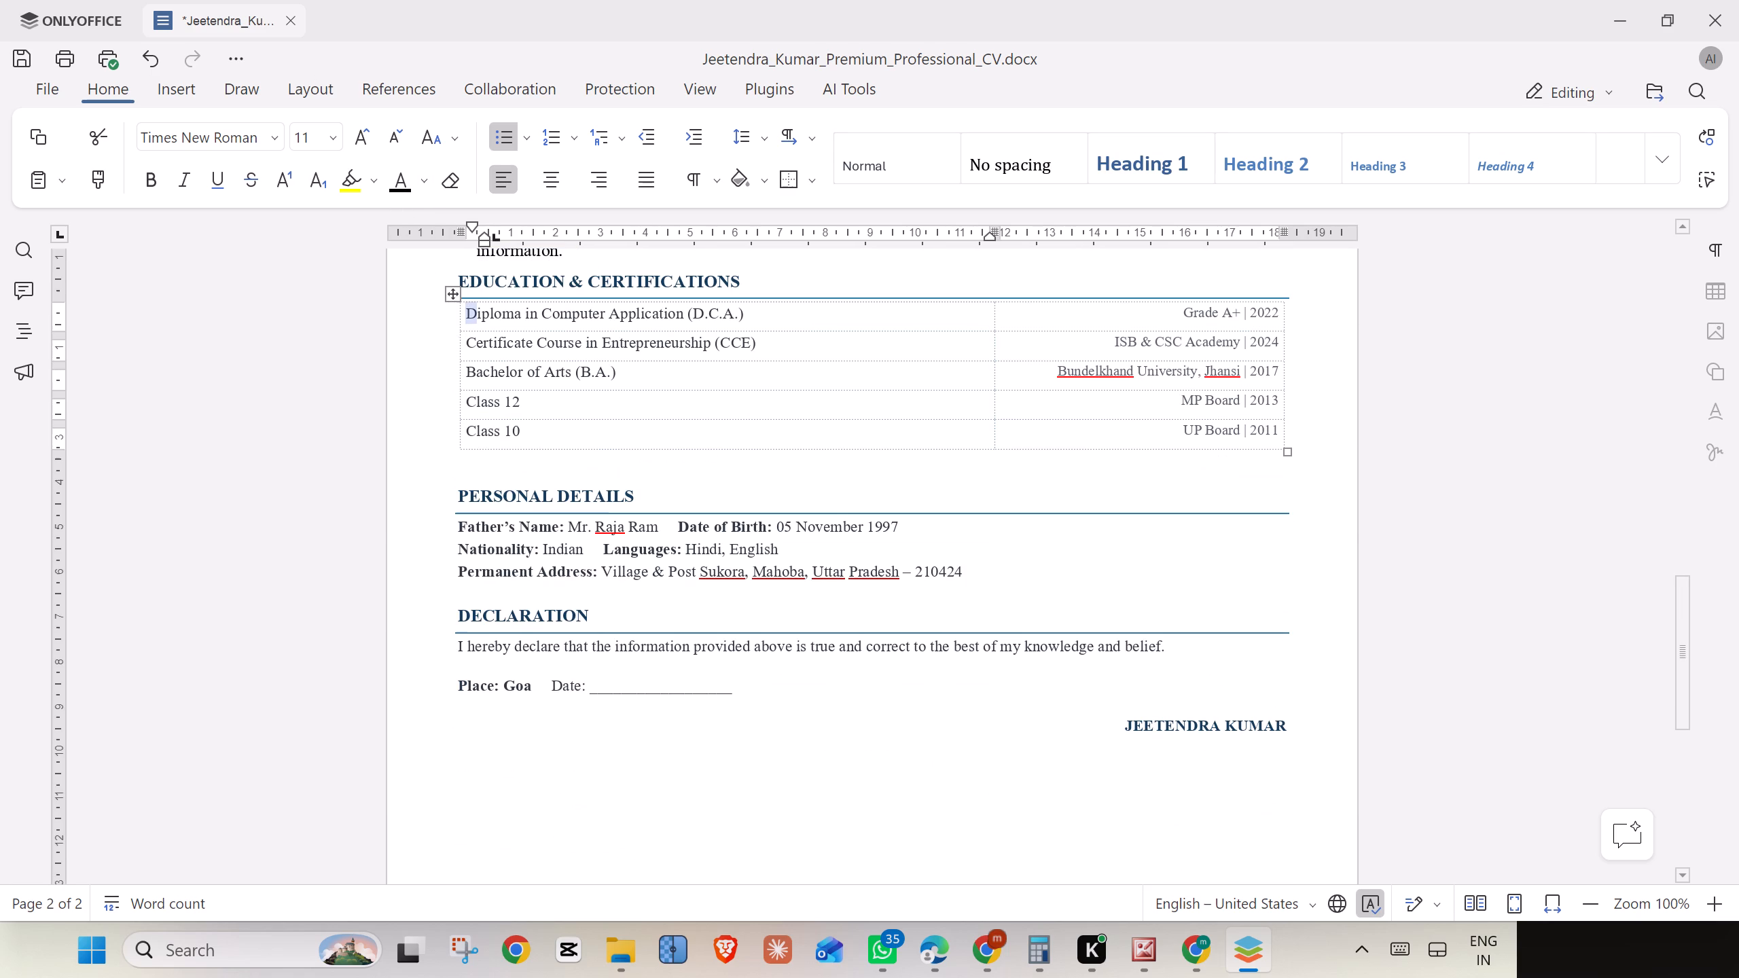
left_click_drag(540, 332, 1172, 427)
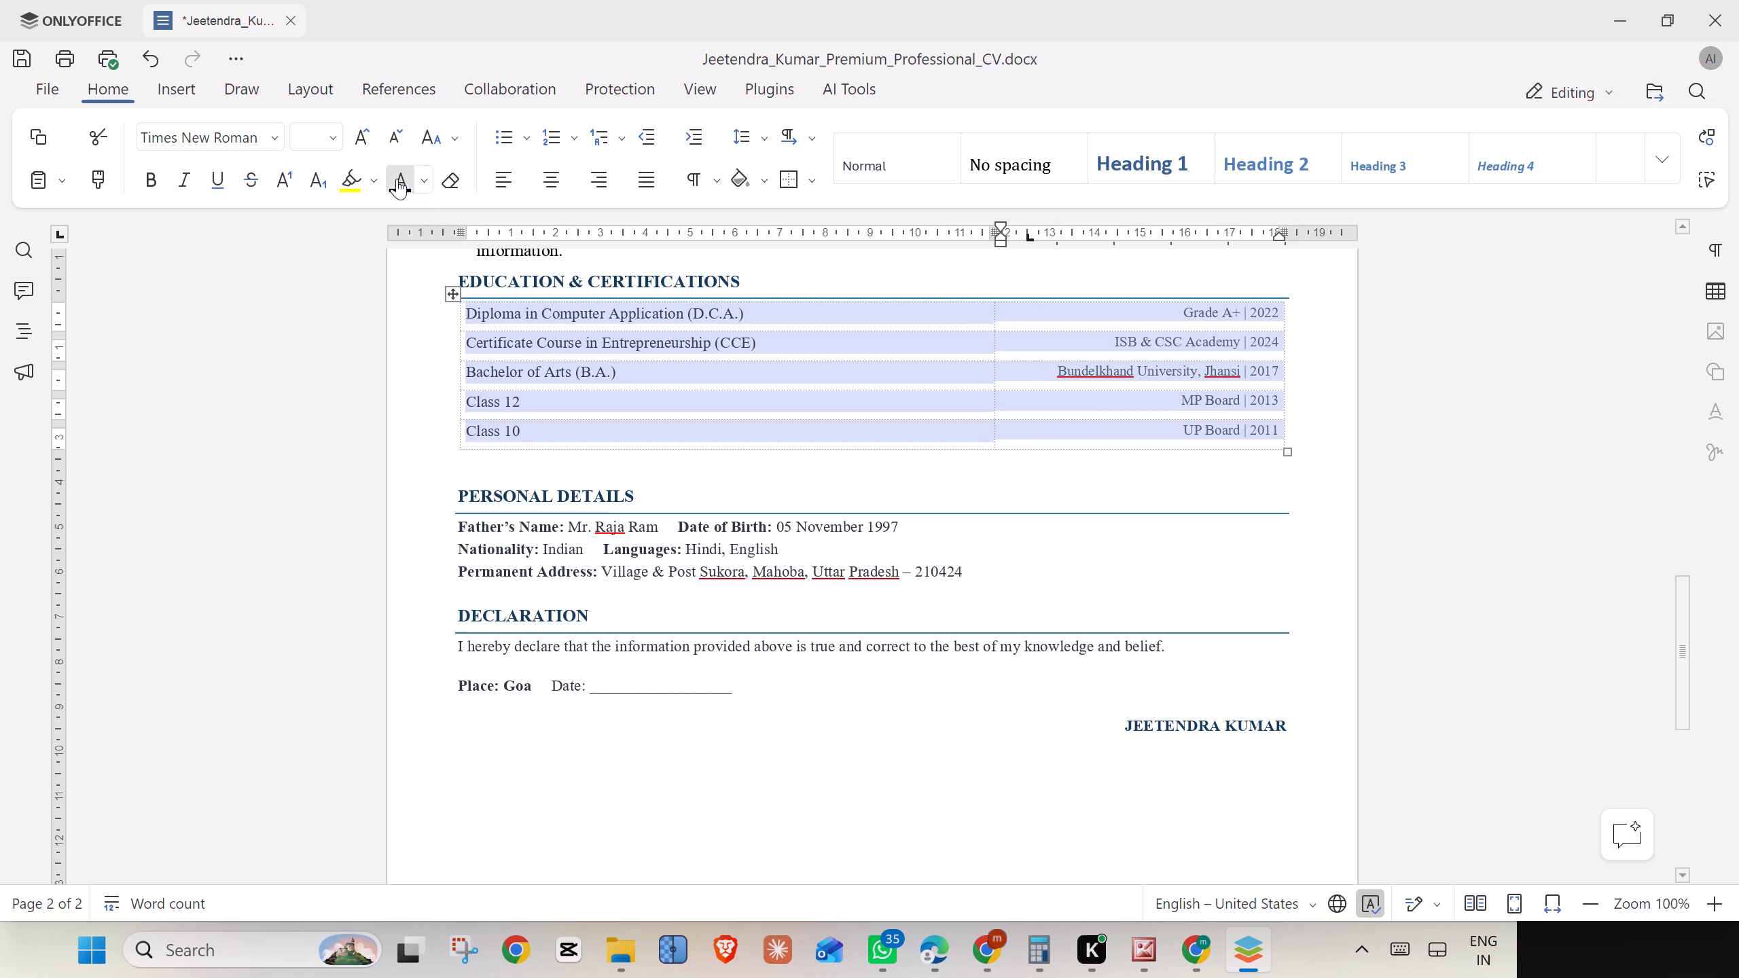
left_click(397, 179)
Set the font color of the three lines under Personal Details to black.
scroll(514, 395, "down", 1)
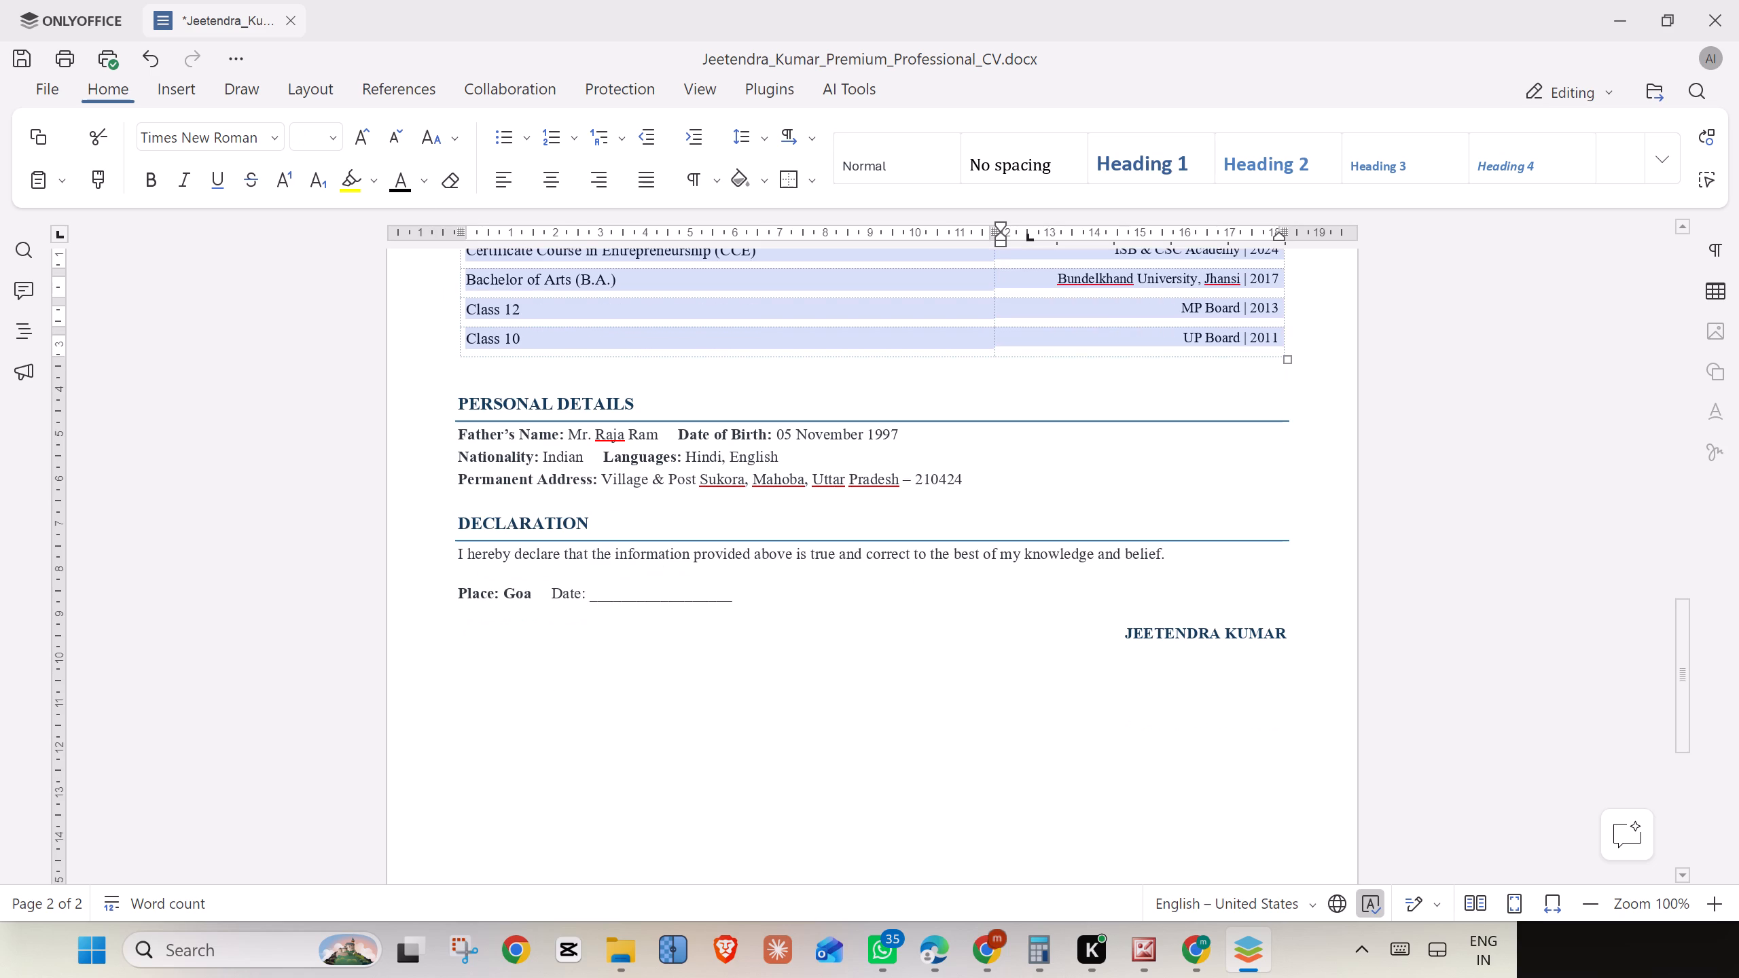
left_click(488, 462)
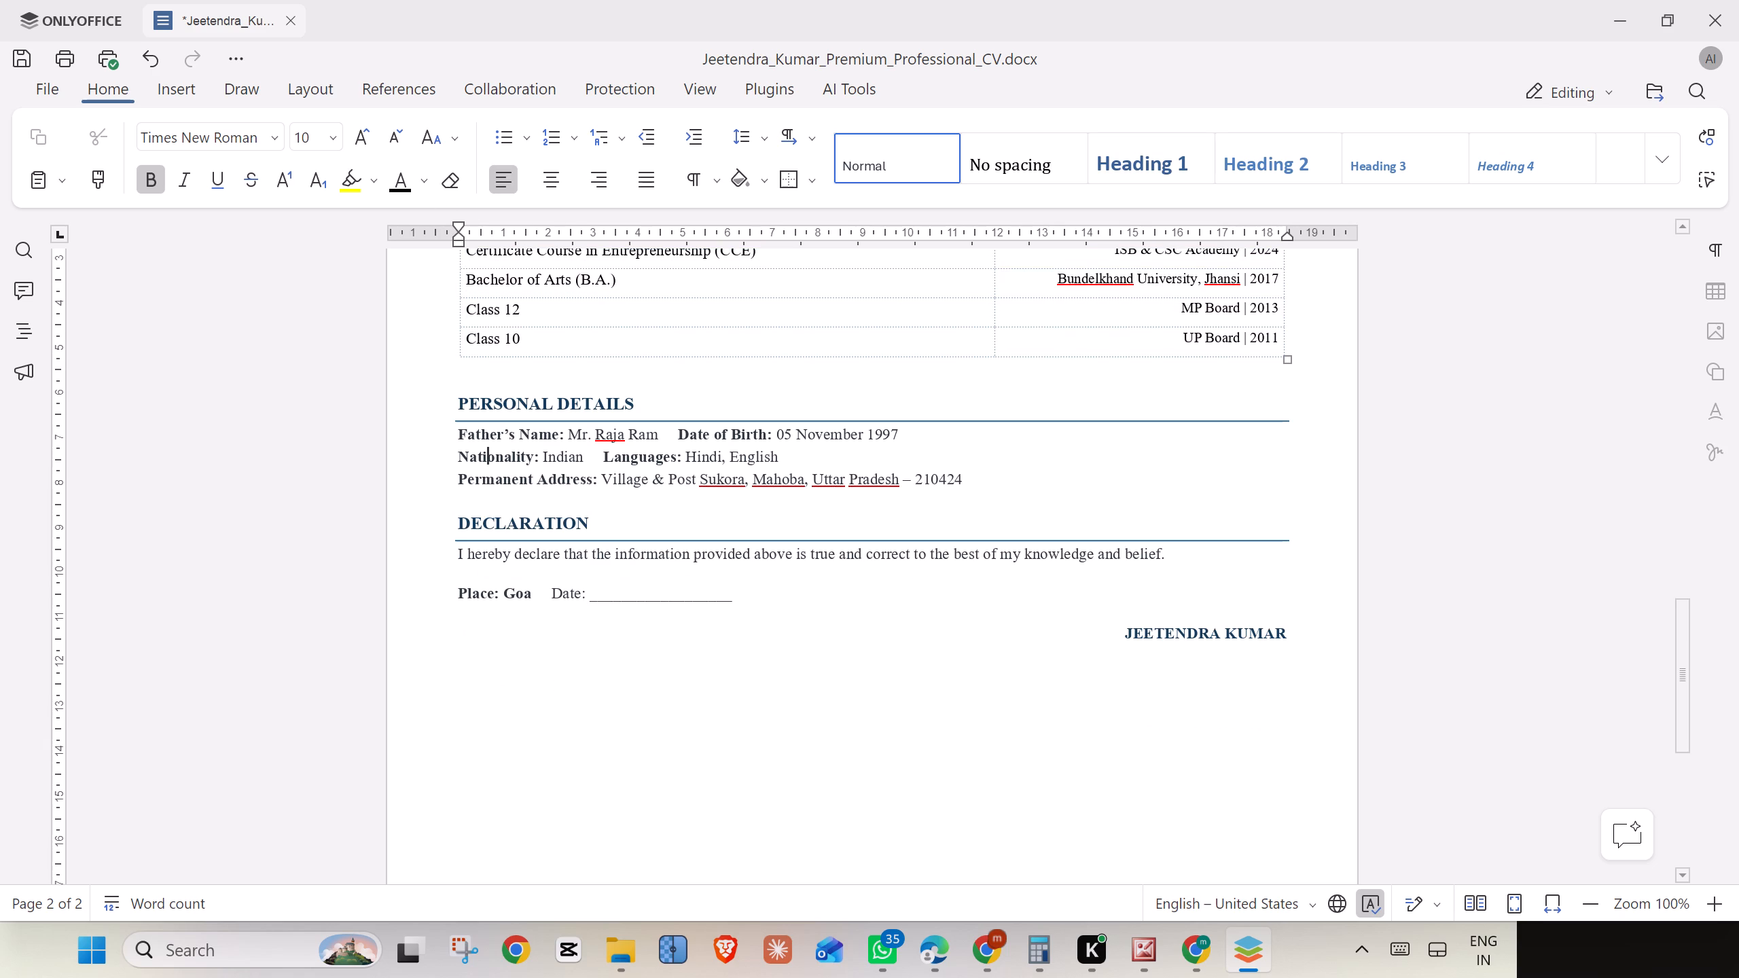
left_click_drag(446, 433, 605, 435)
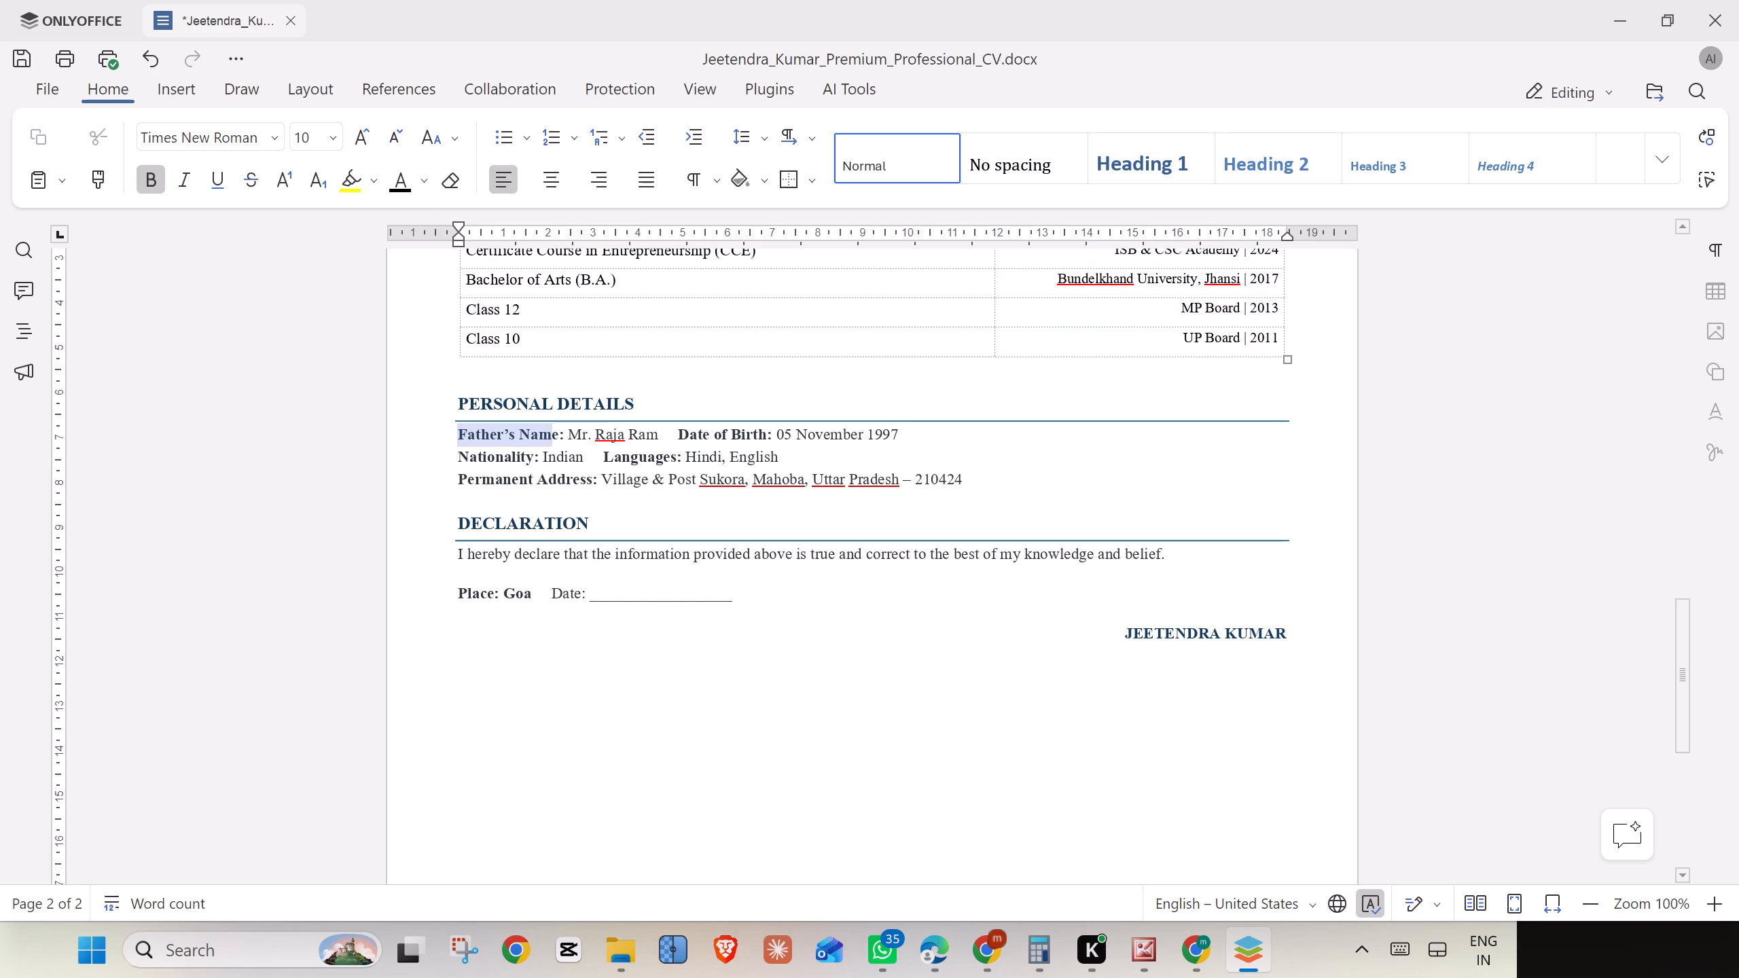
left_click_drag(605, 435, 1007, 482)
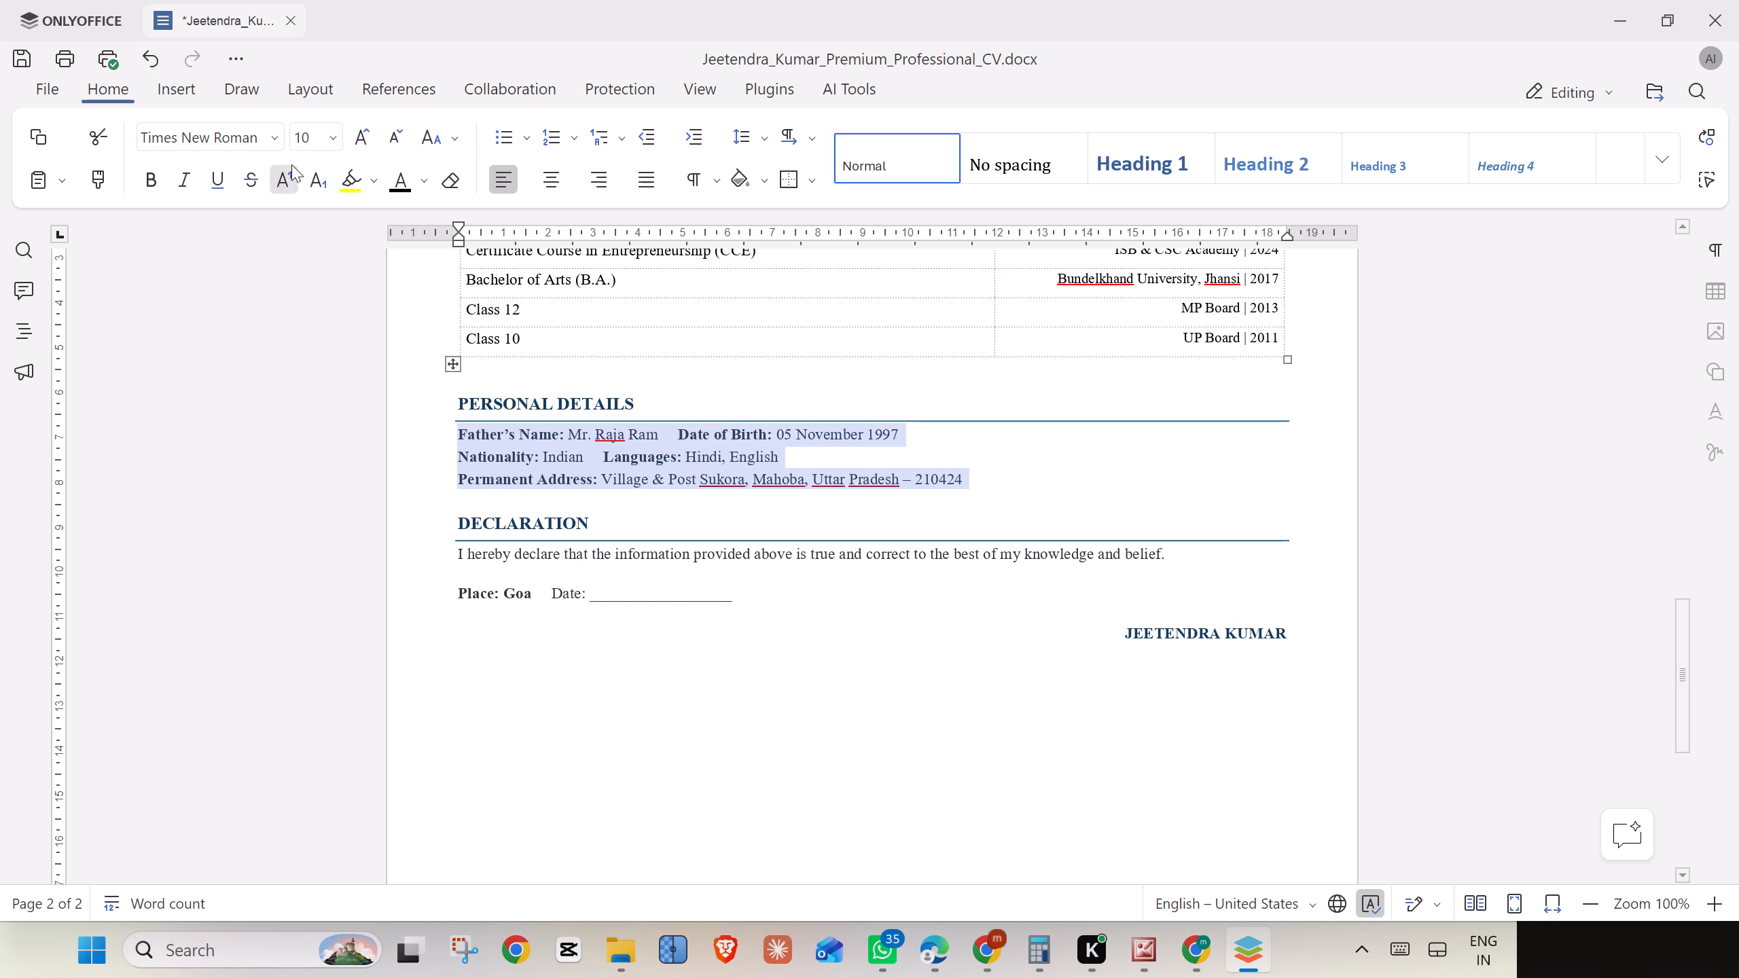
left_click(395, 181)
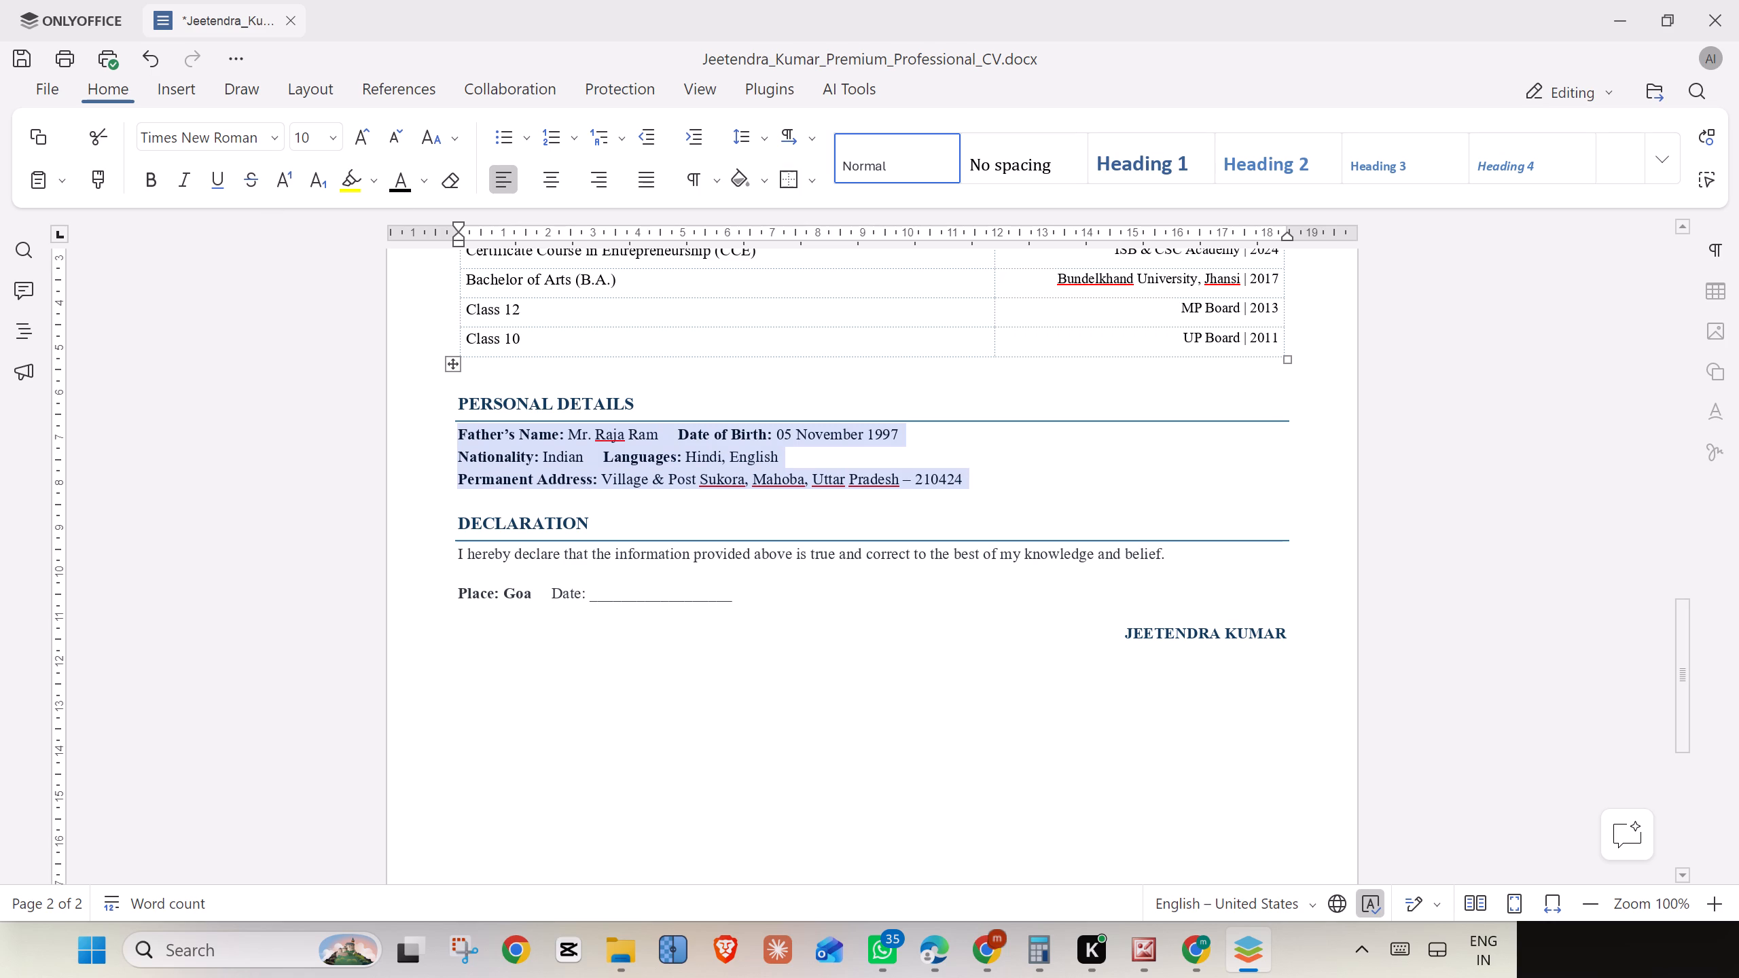
Set the font color of the statement under the Declaration heading to black.
left_click_drag(437, 560, 1190, 562)
left_click(403, 191)
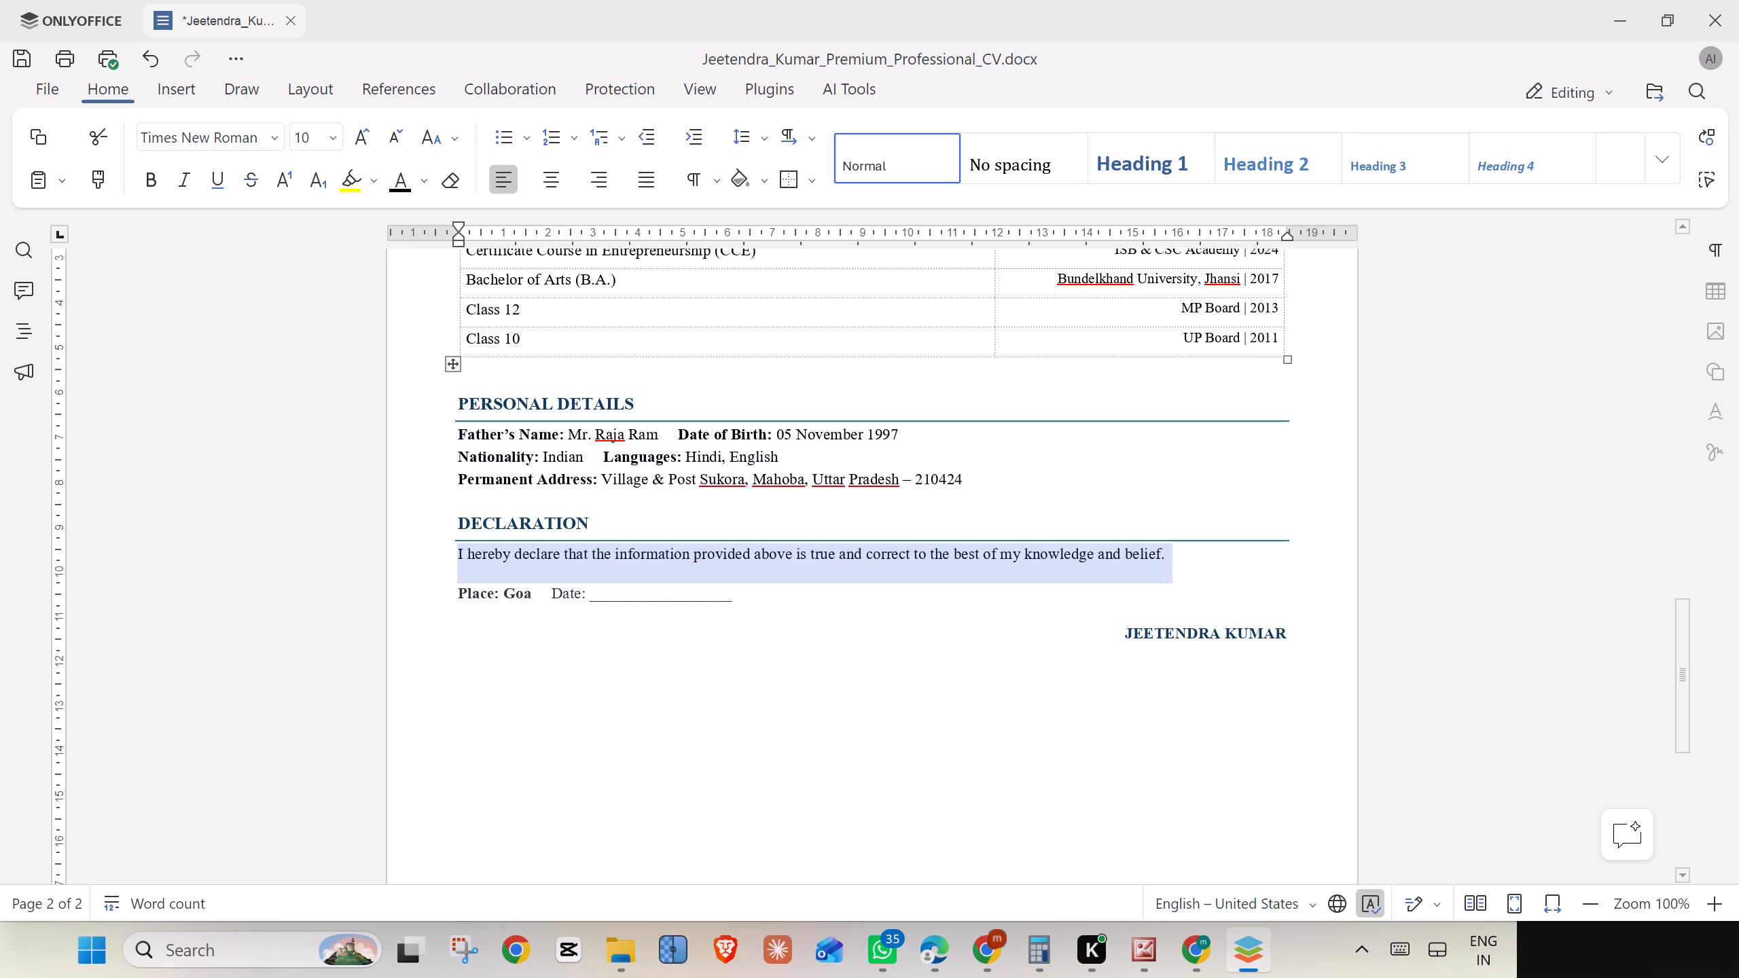
left_click(761, 789)
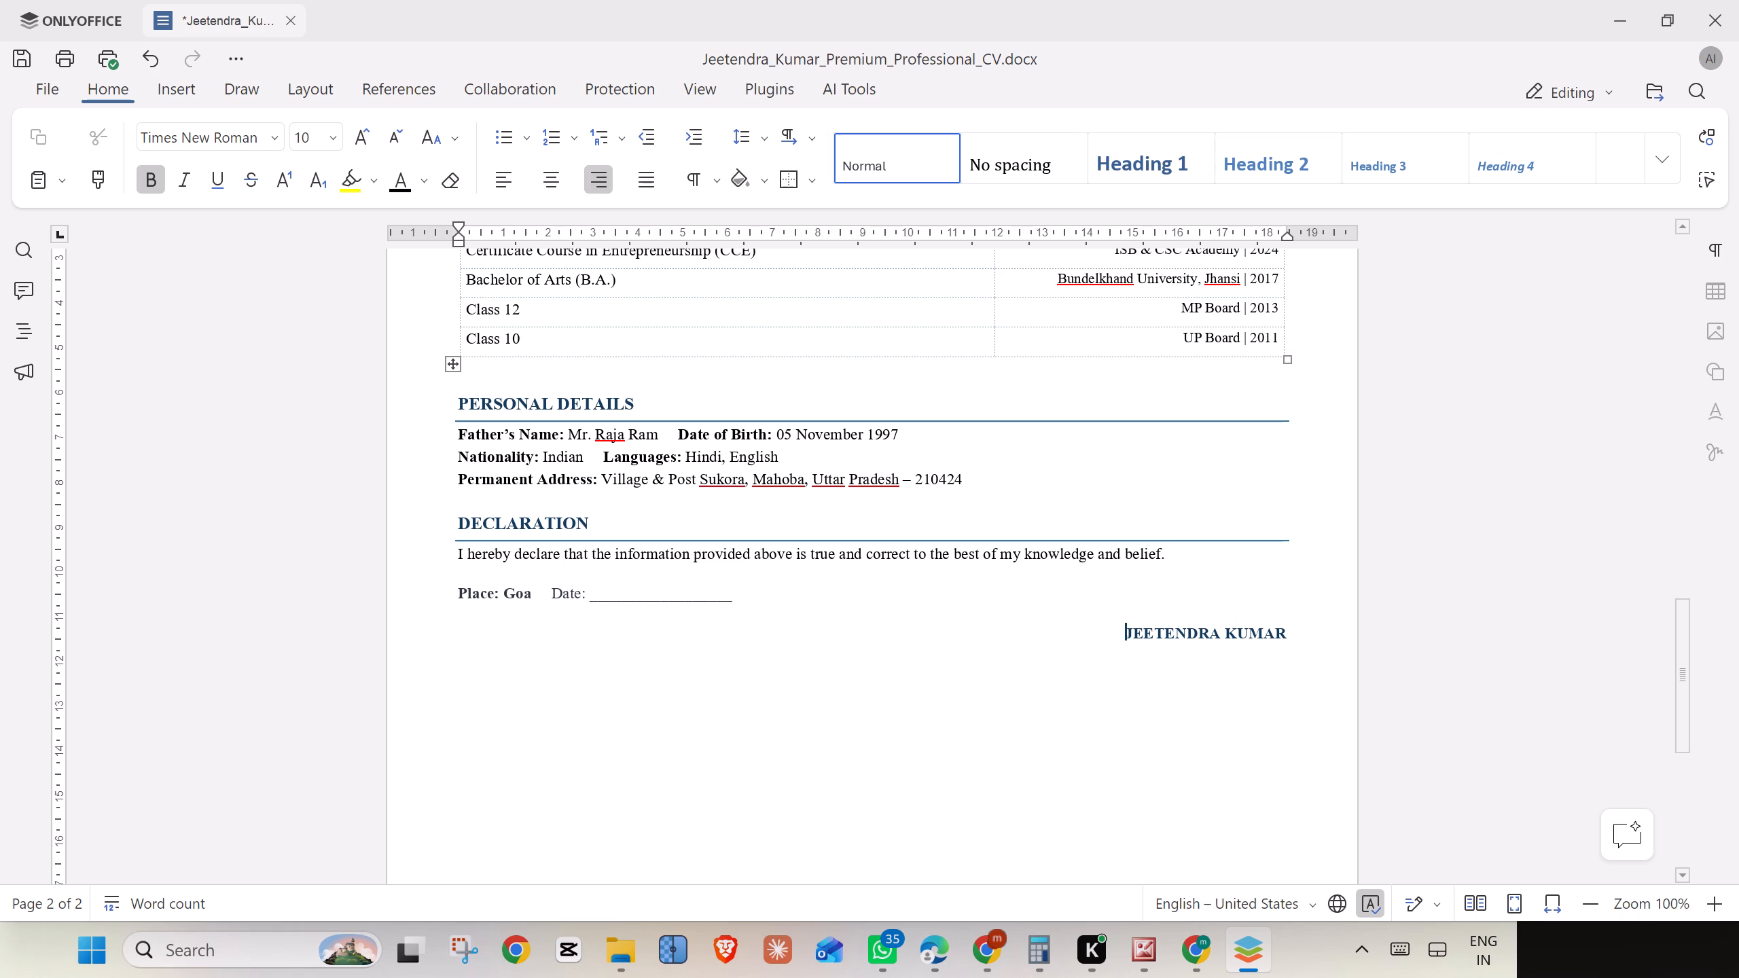
Review the text color, fonts and layout across both pages of the CV.
left_click(612, 444)
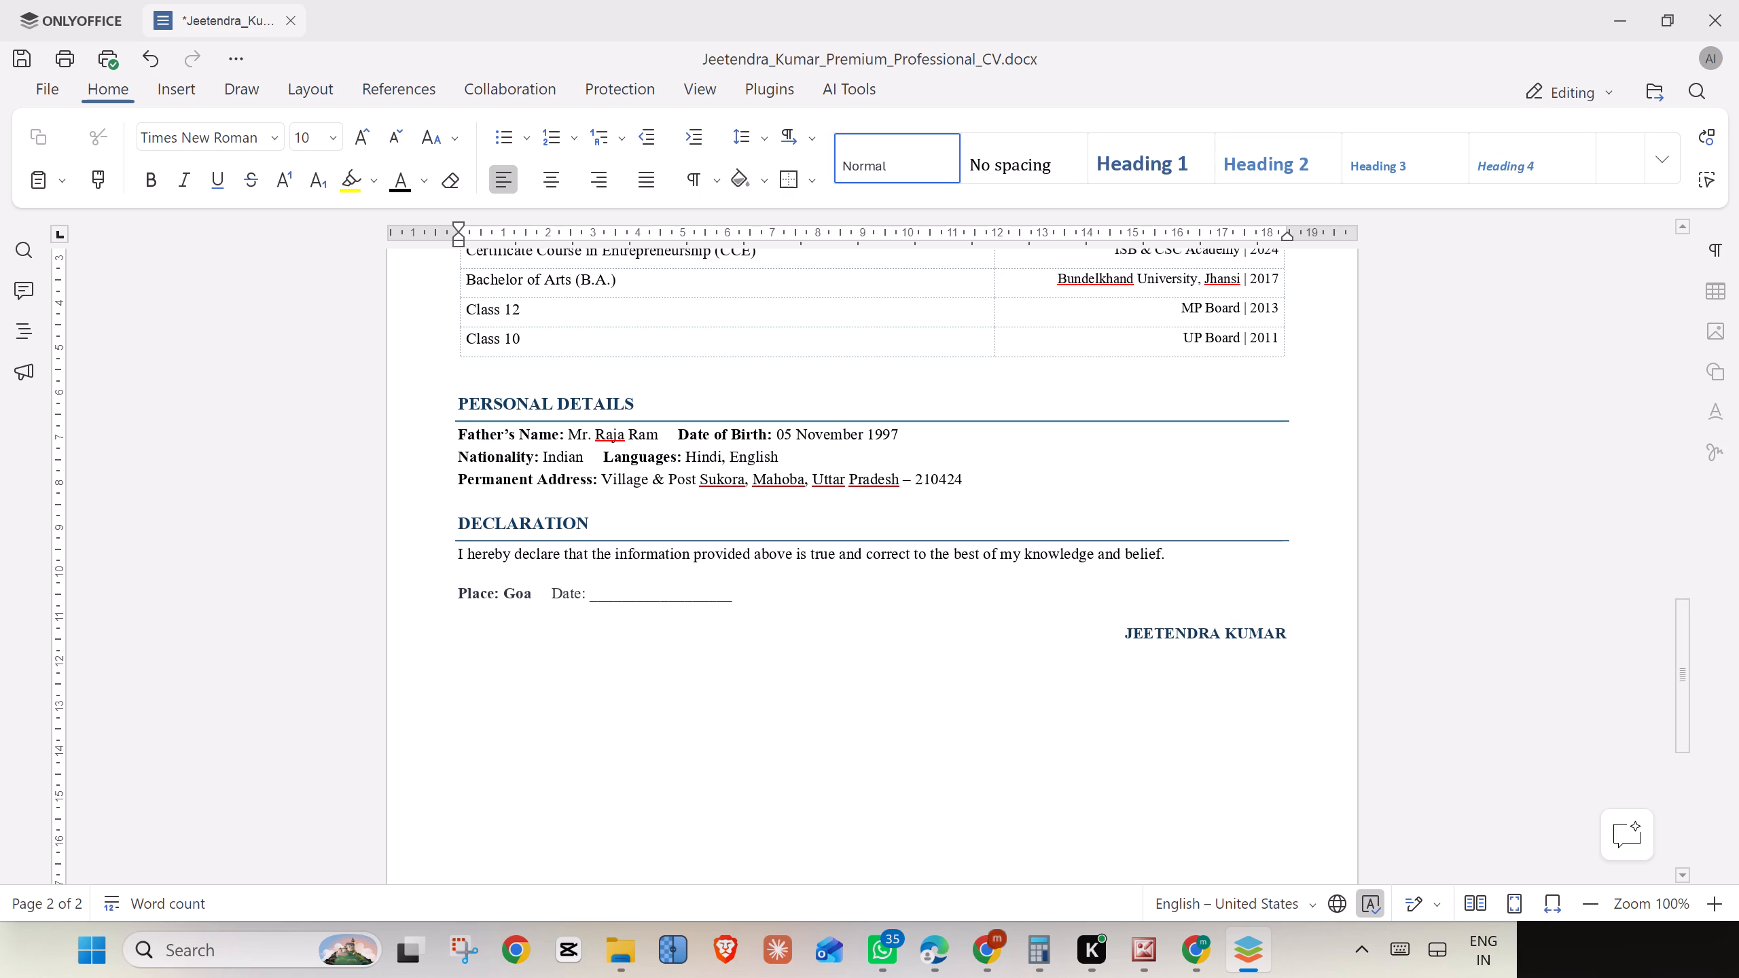
scroll(553, 475, "up", 2)
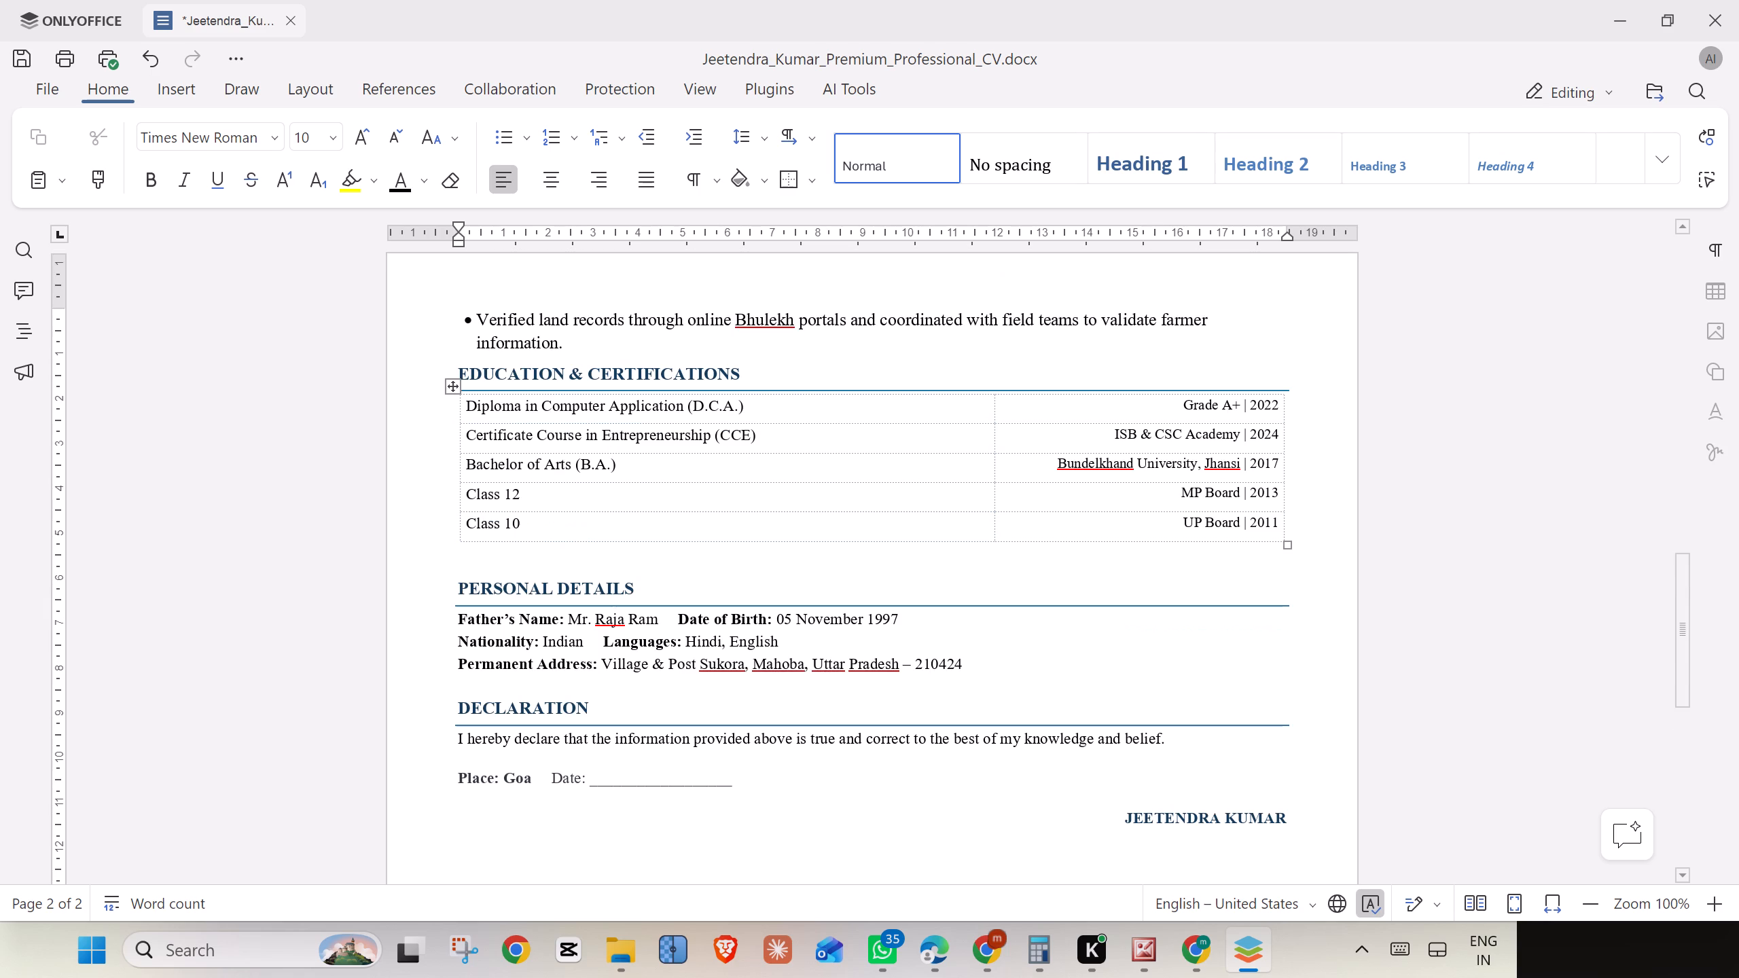
scroll(546, 475, "up", 3)
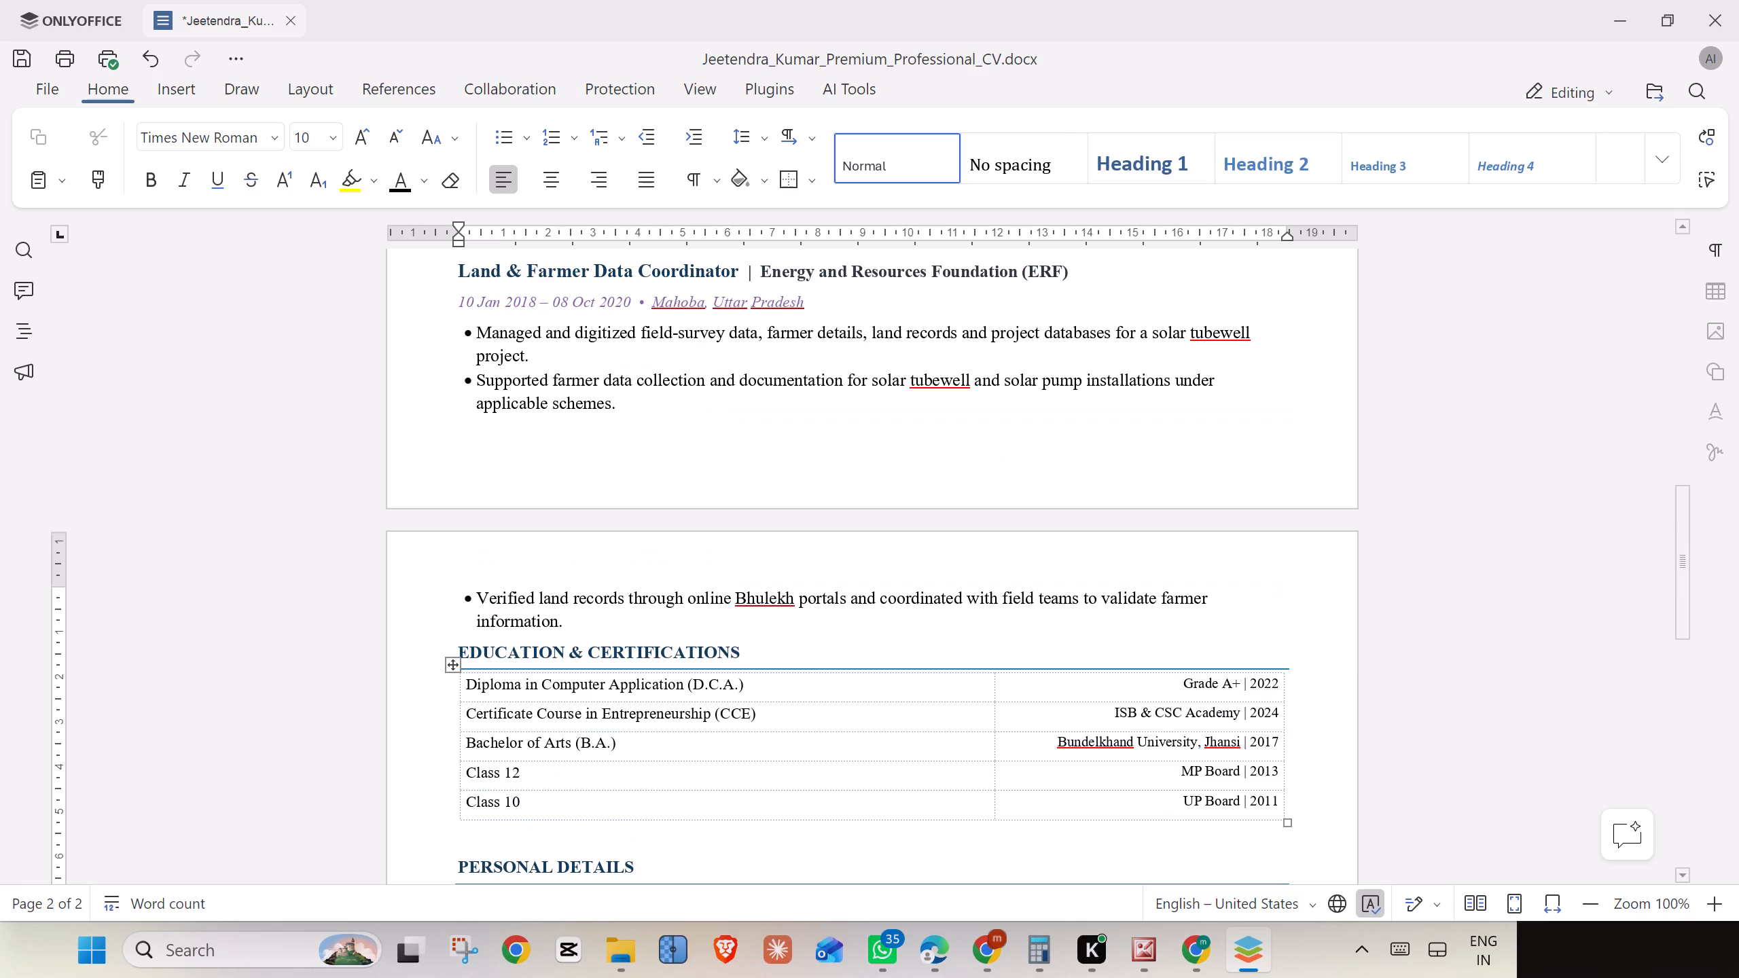
scroll(563, 454, "up", 15)
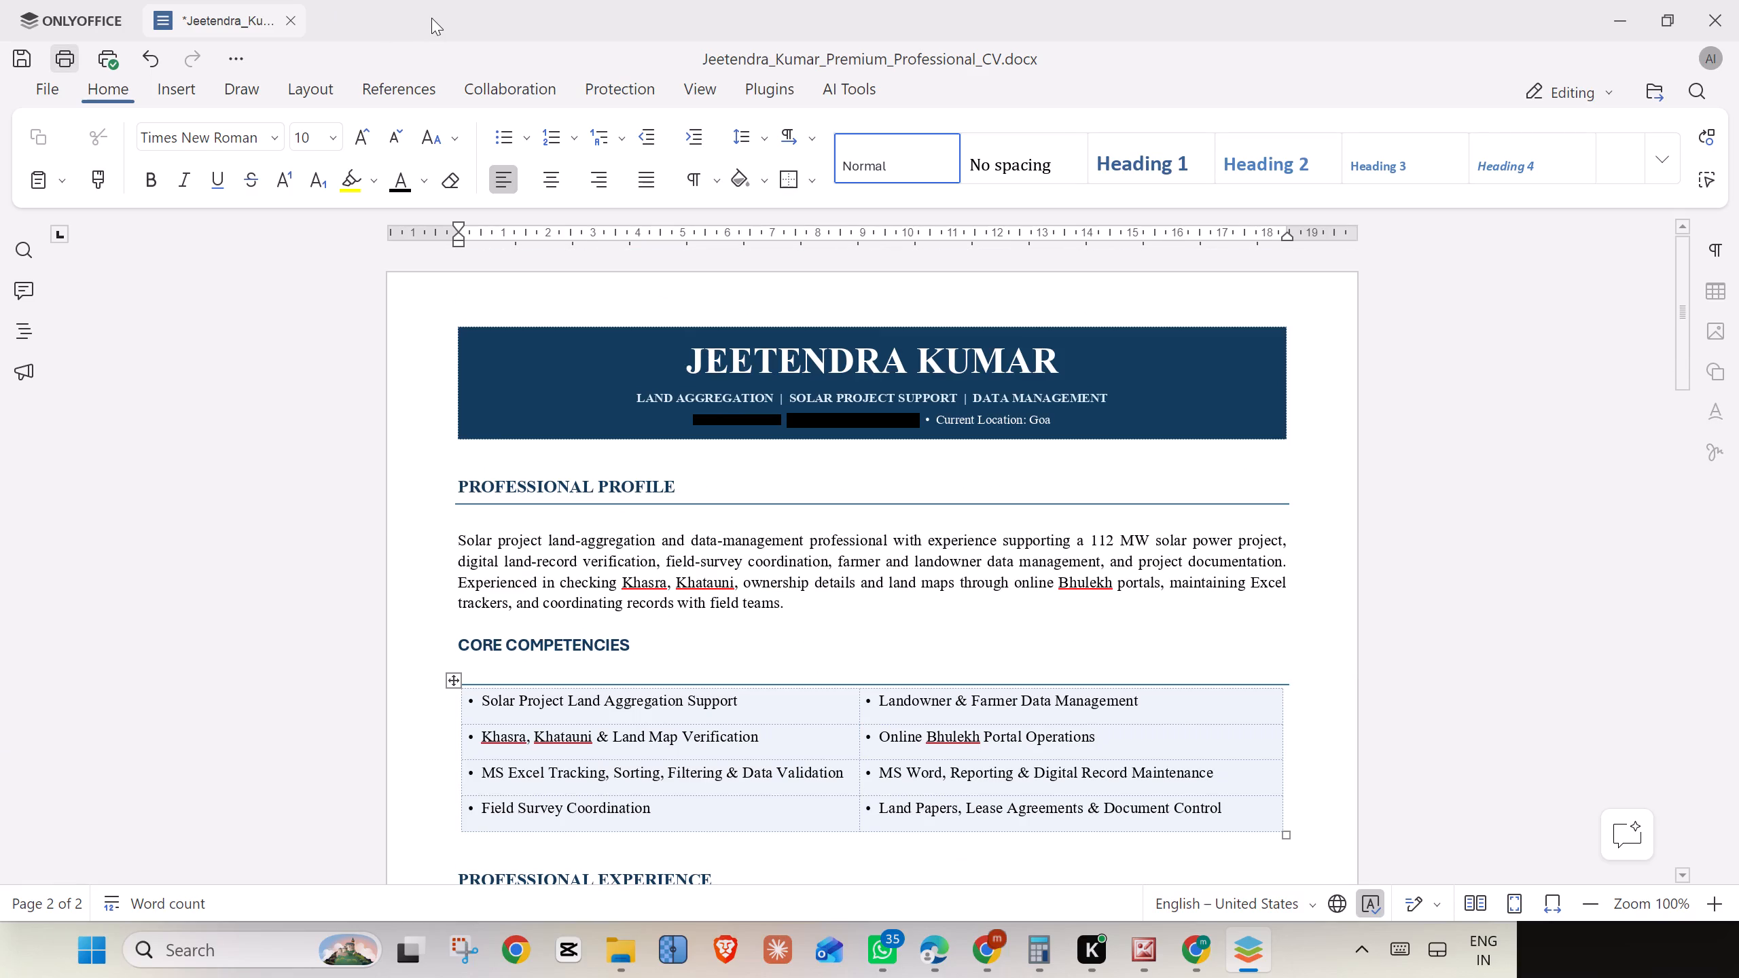
scroll(685, 456, "down", 2)
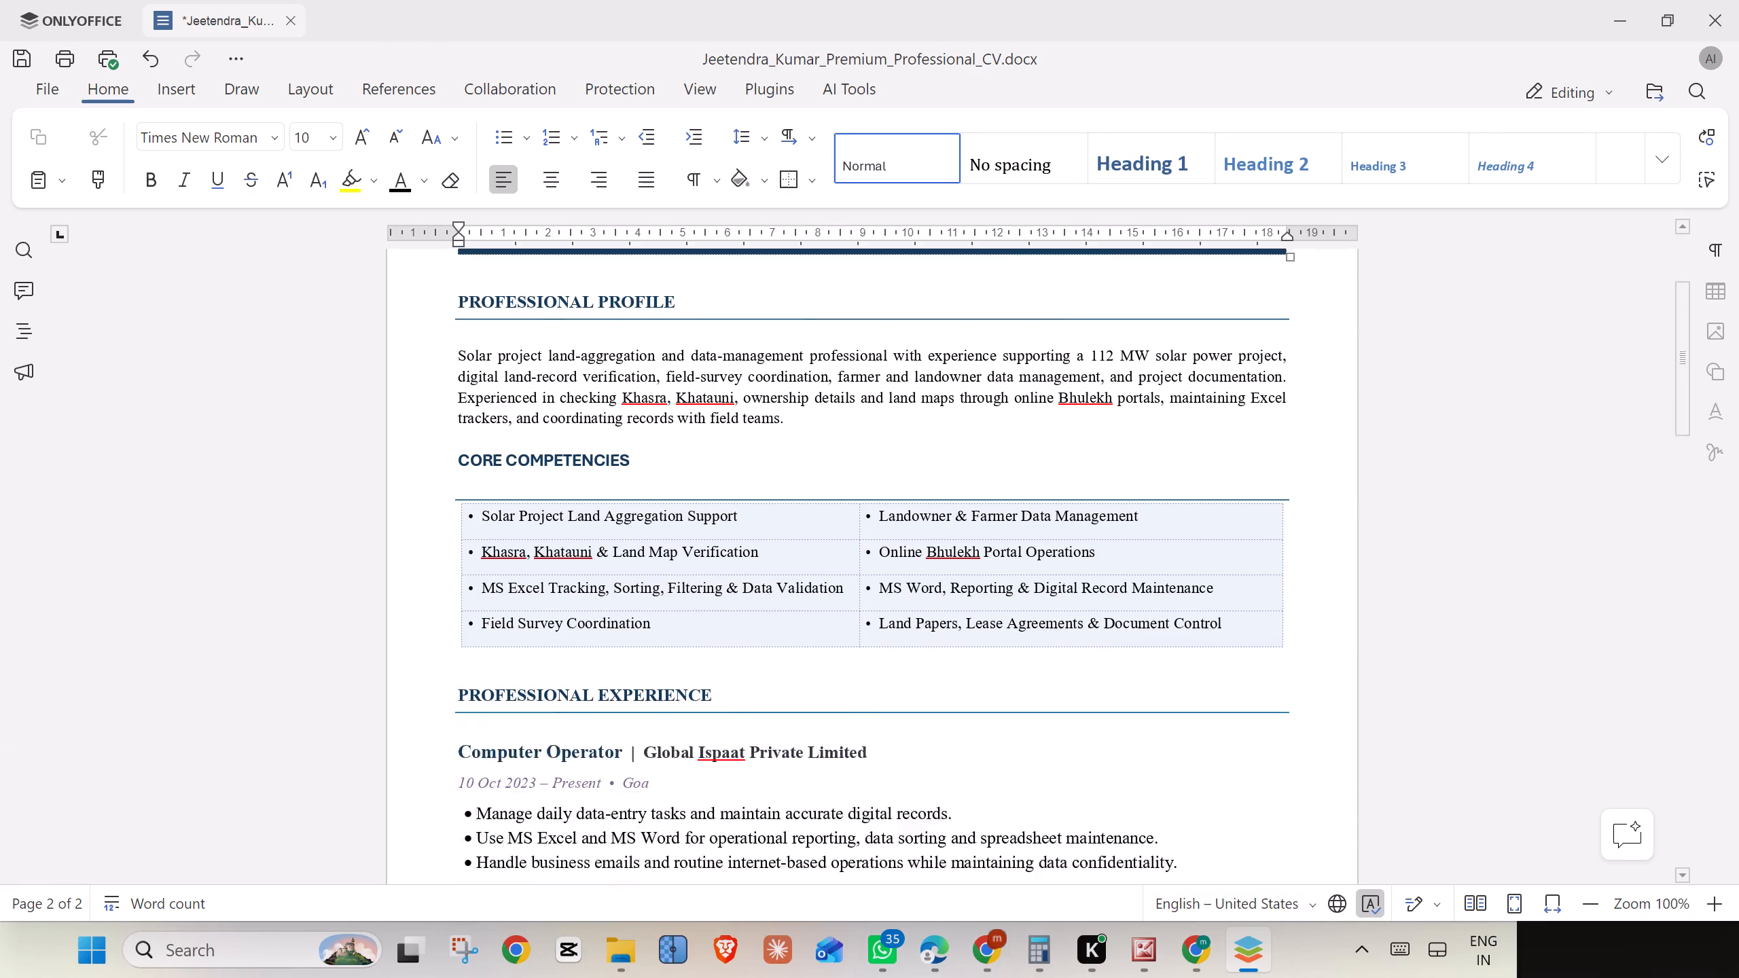
scroll(681, 470, "down", 13)
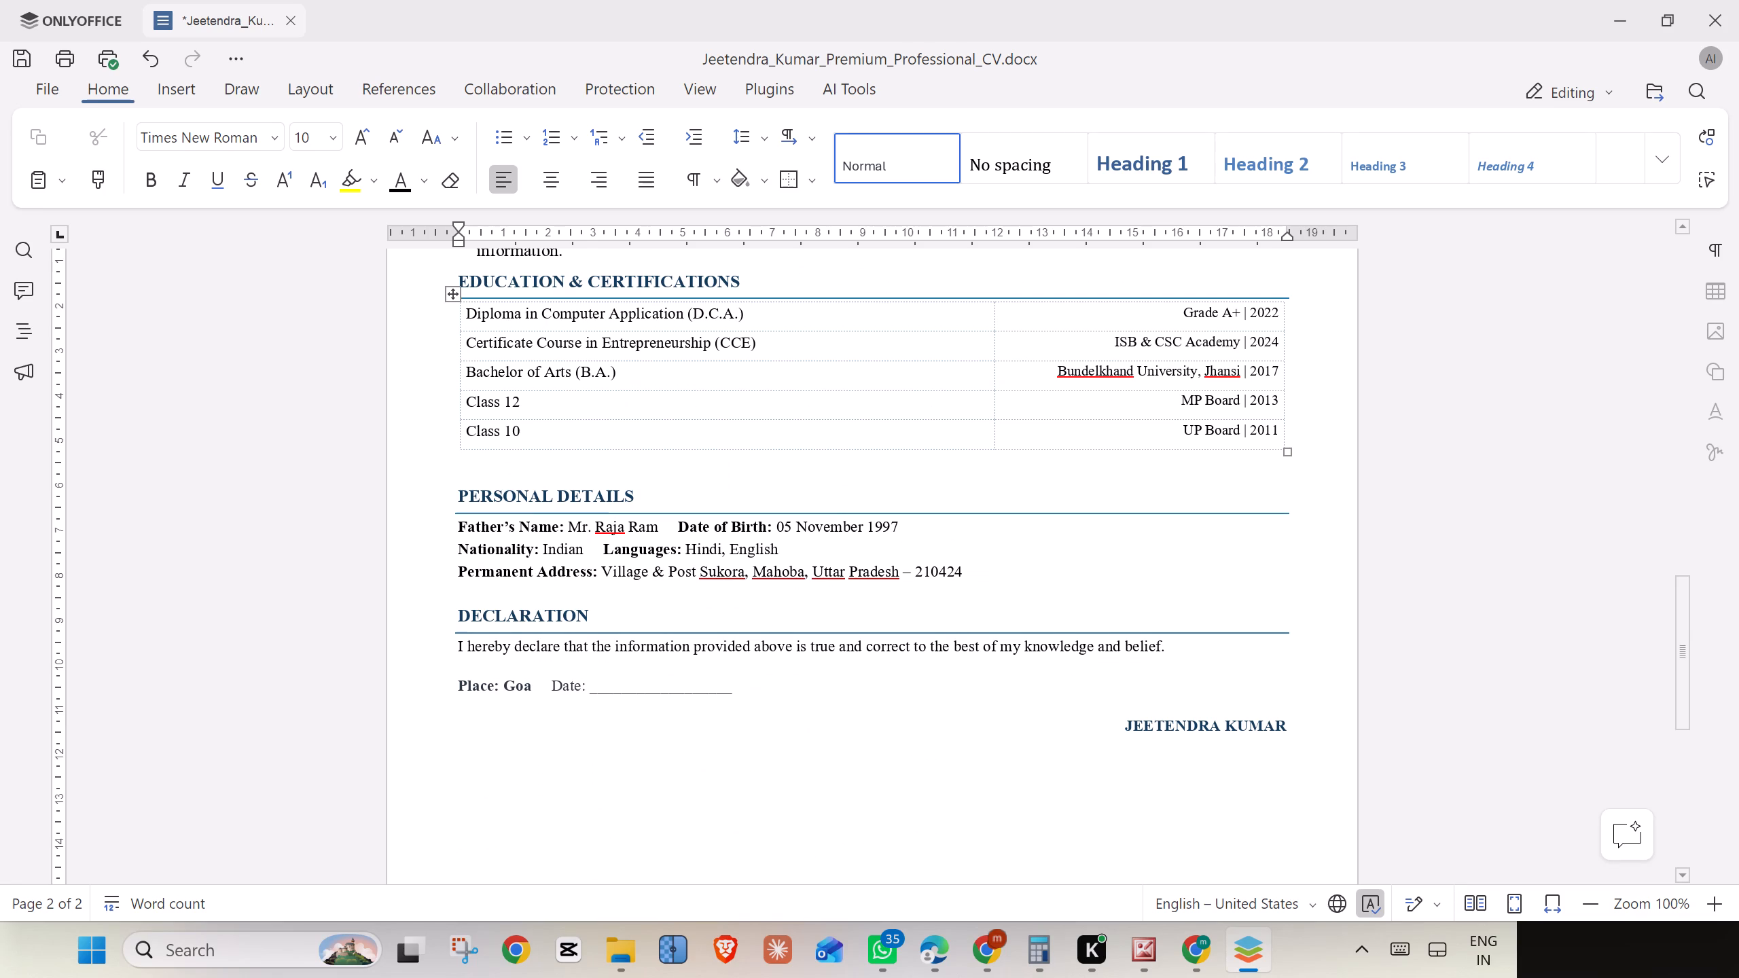
Move the Date of Birth entry in Personal Details onto its own line and remove its leading spaces.
left_click(671, 532)
key("Return")
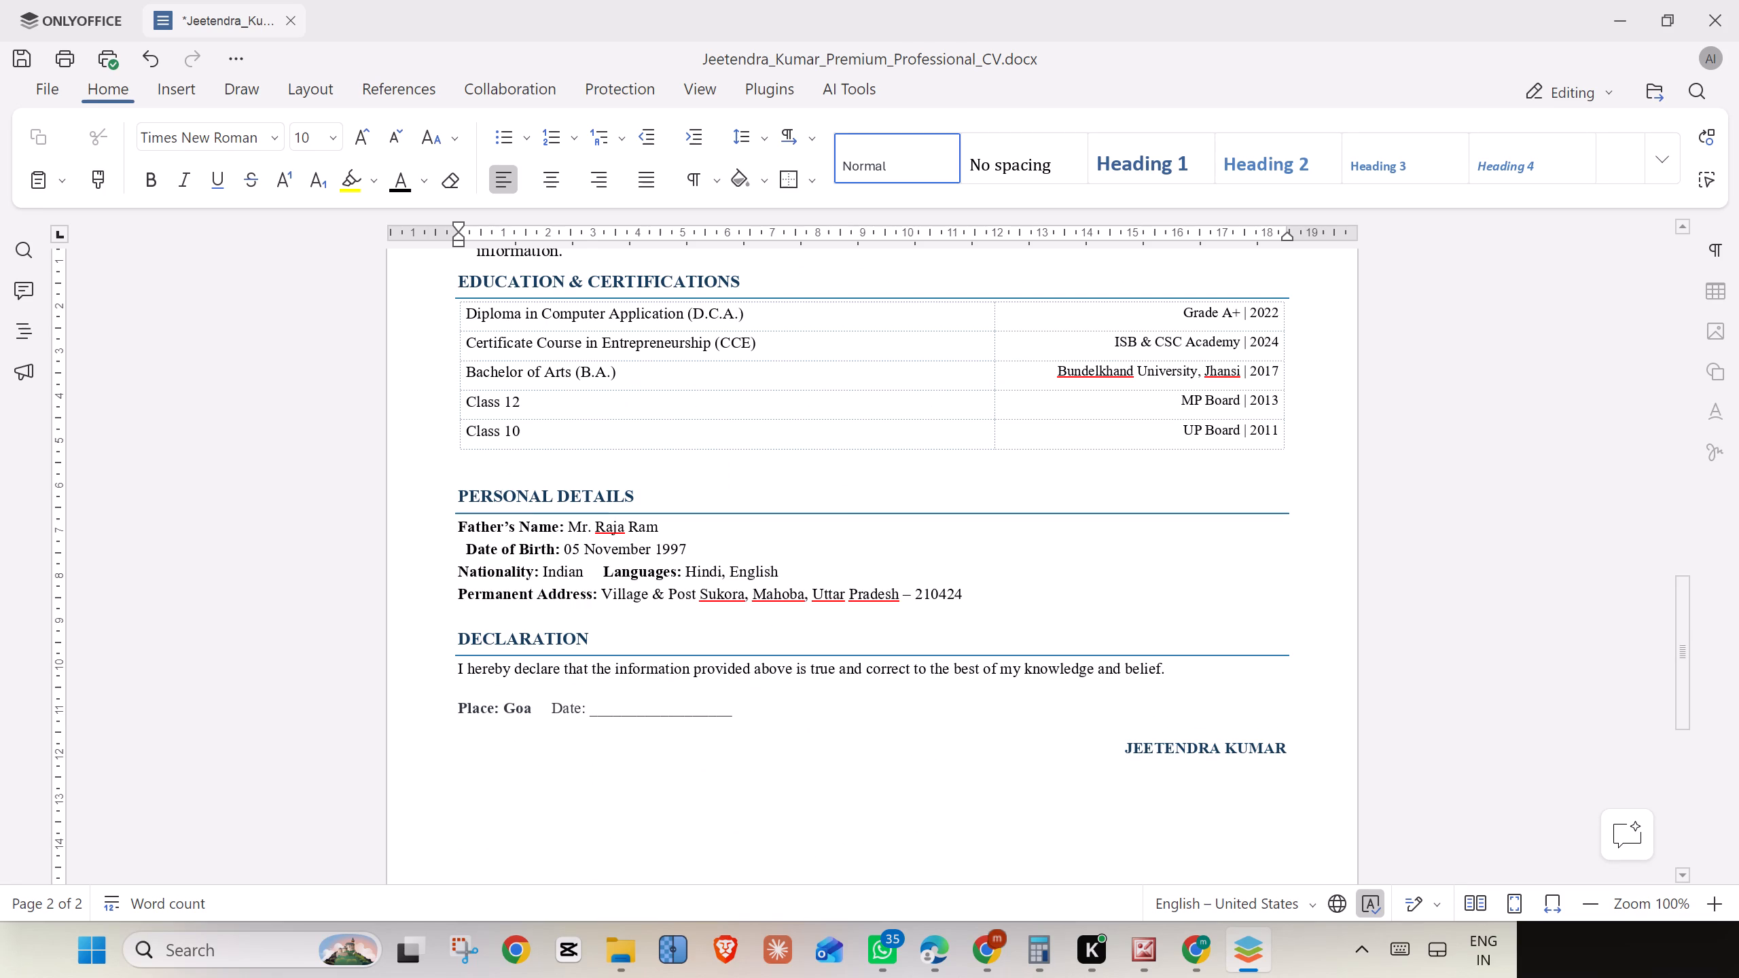
left_click(476, 549)
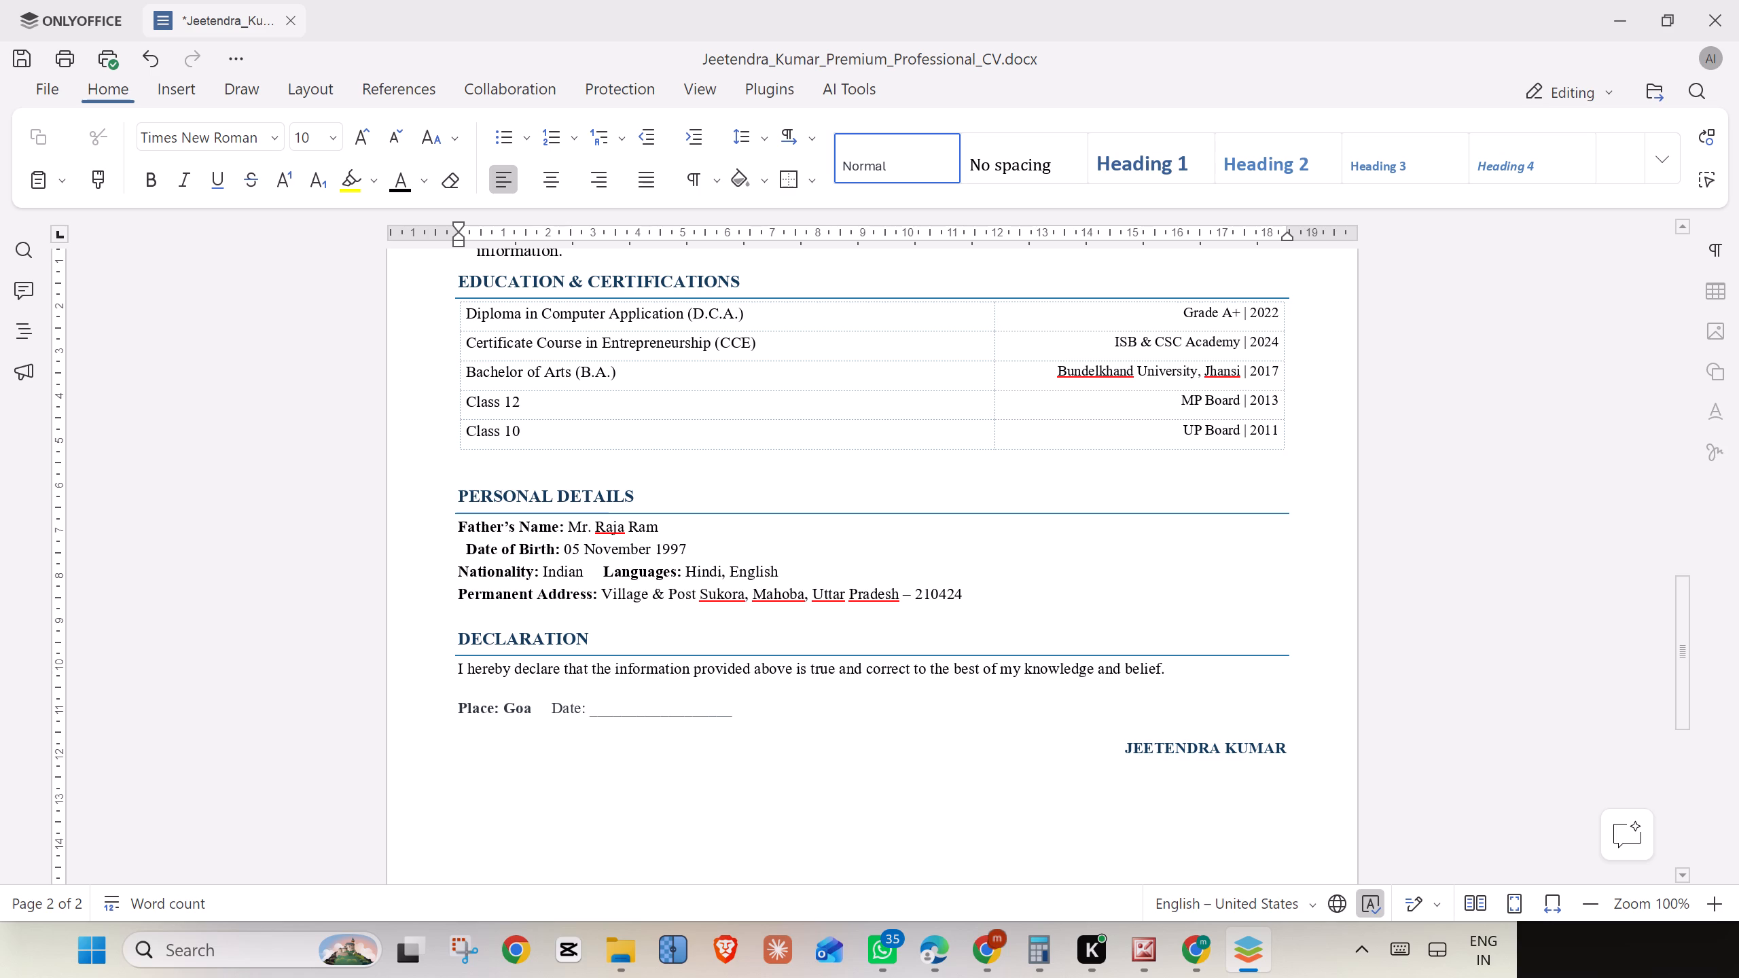
left_click(469, 545)
key("BackSpace")
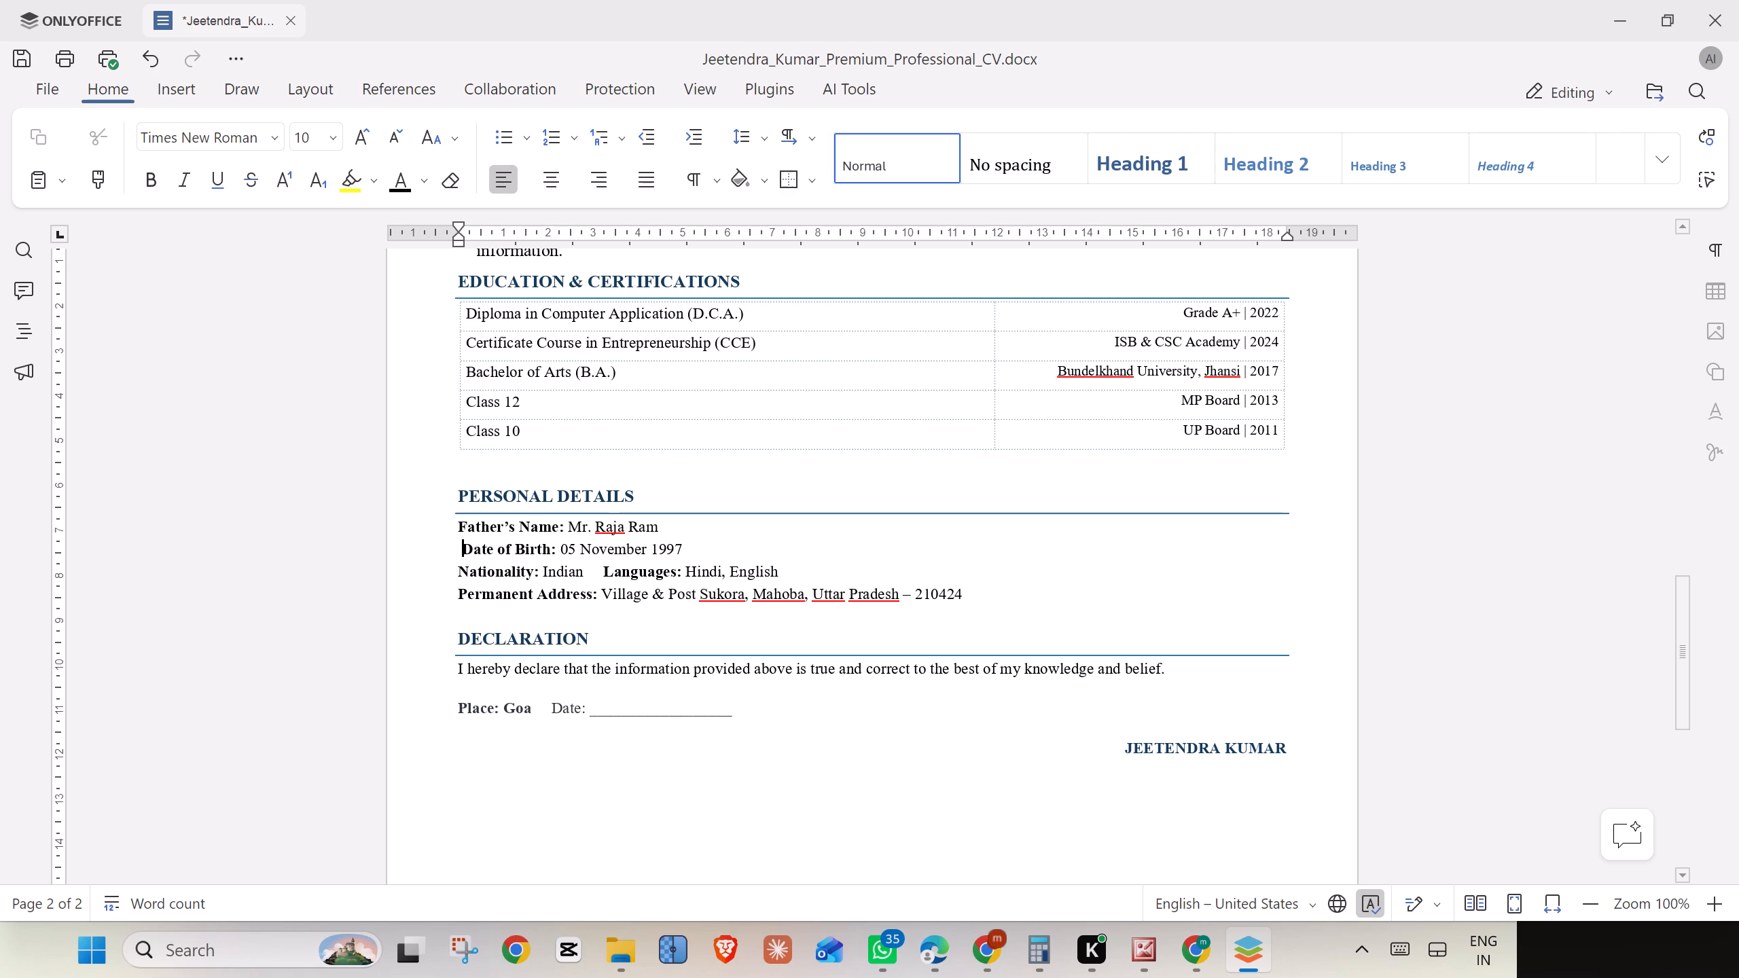
key("BackSpace")
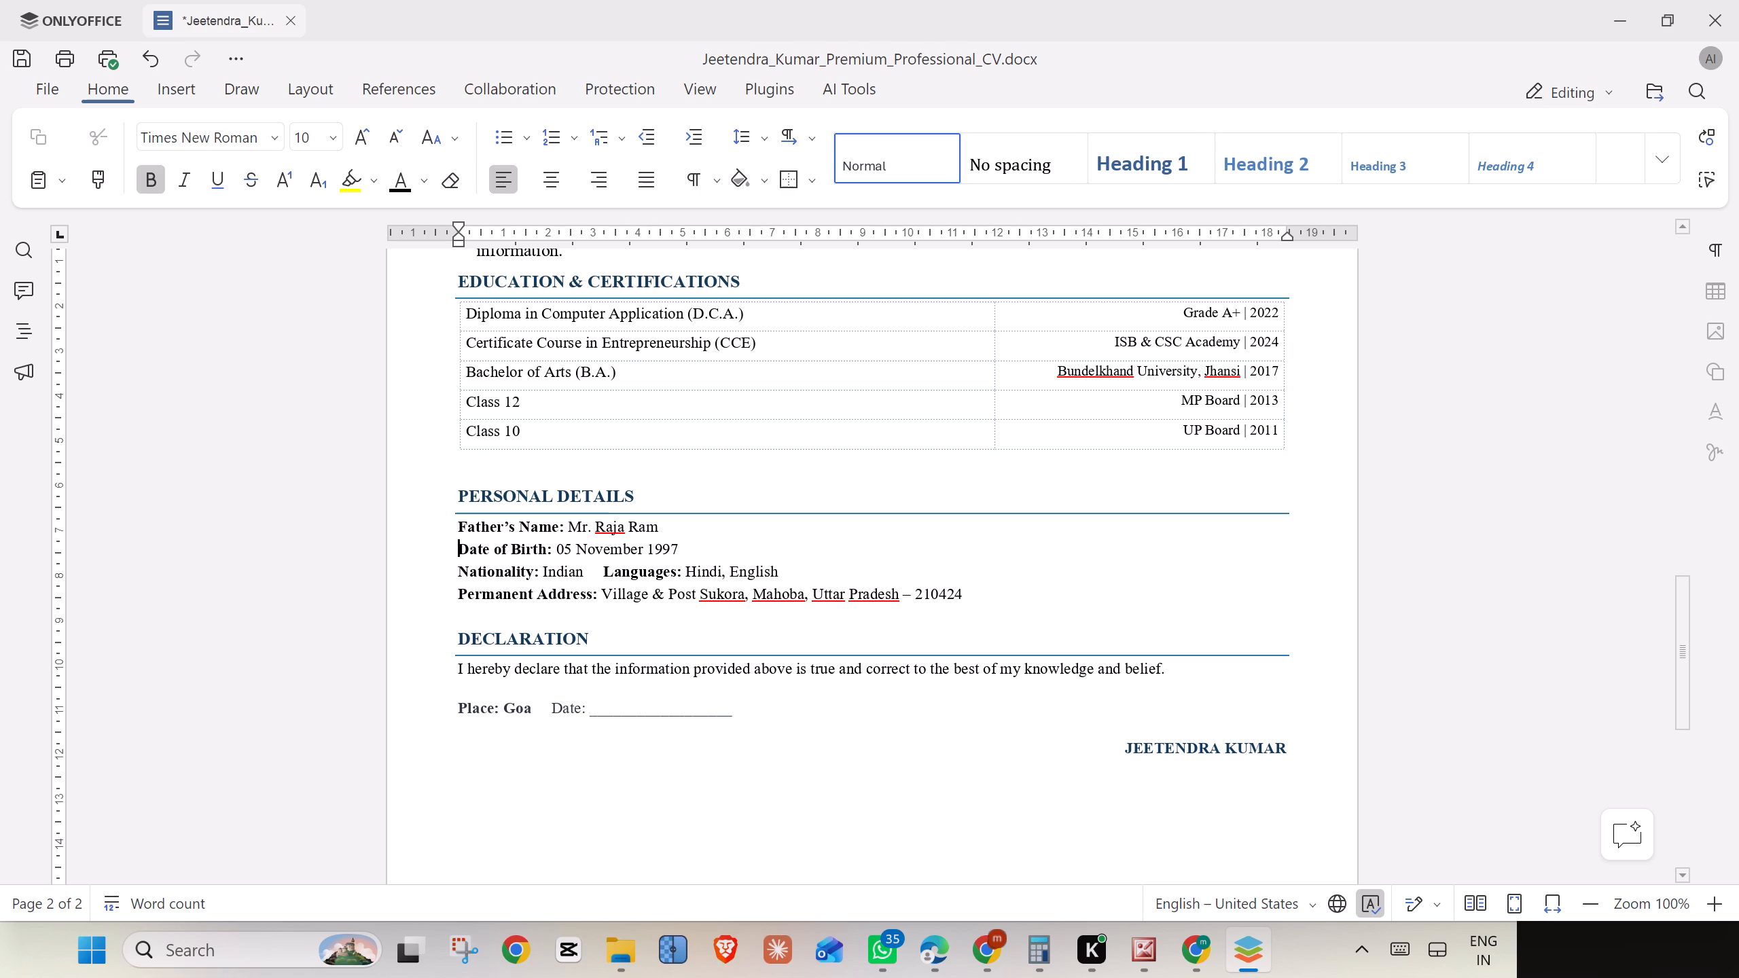
Move the Languages entry in Personal Details onto its own line below Nationality.
left_click(604, 577)
key("Return")
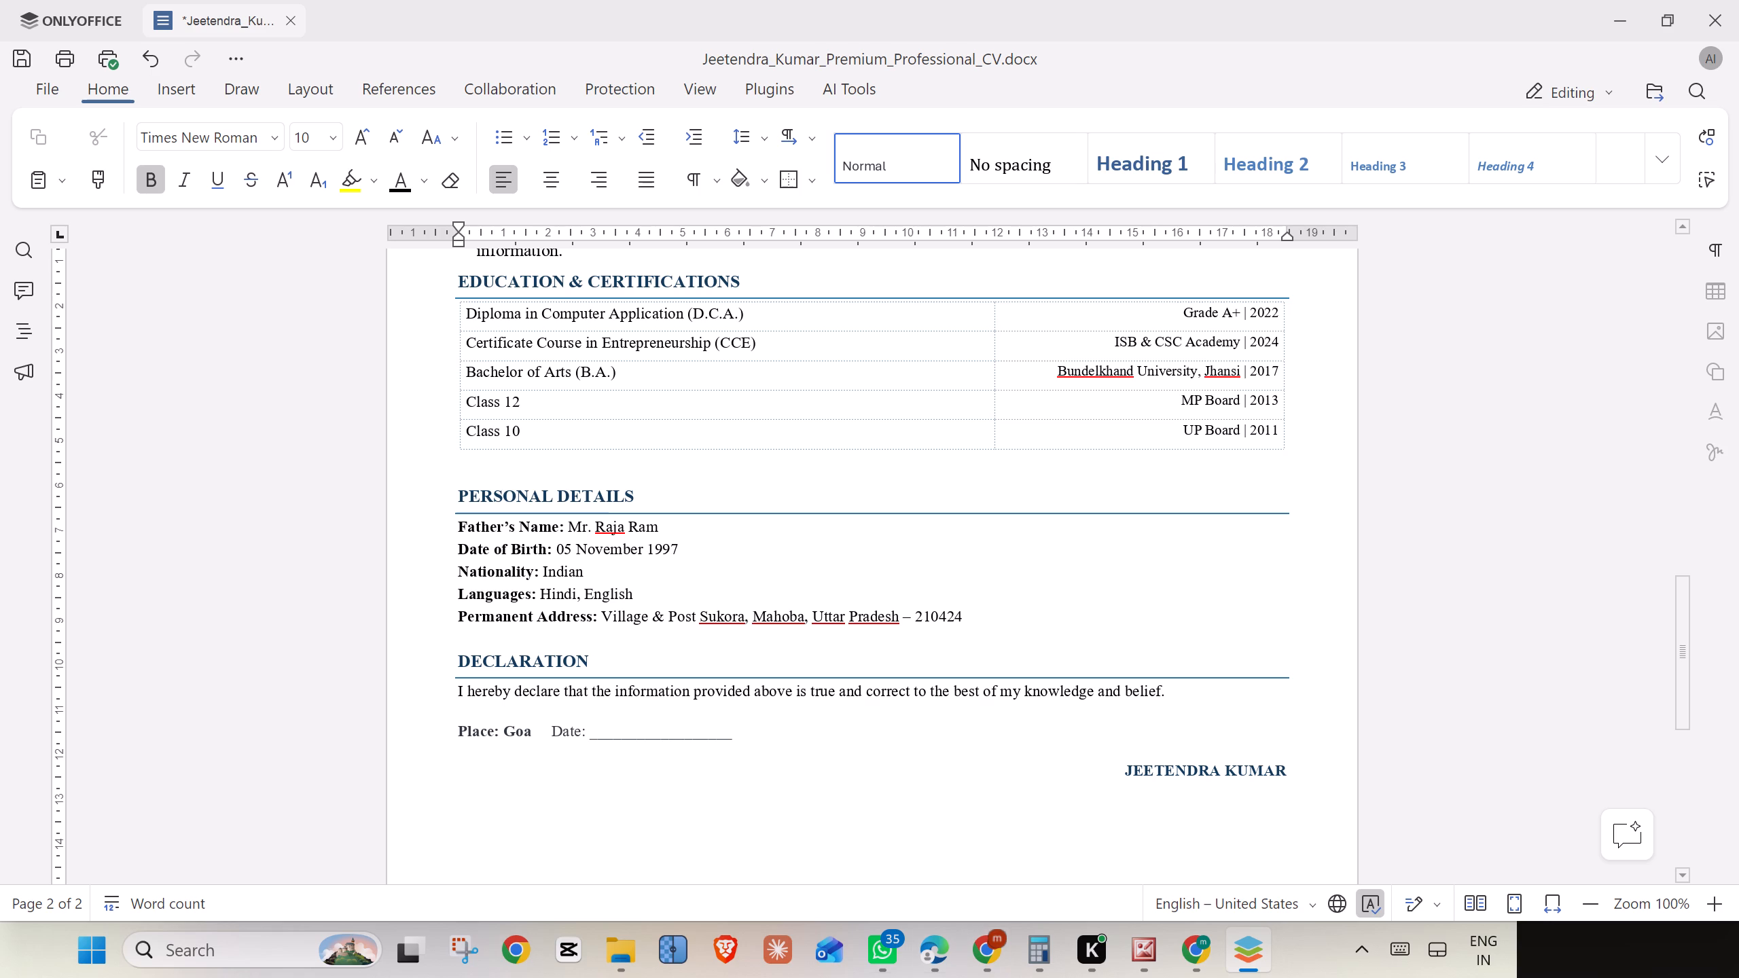
Save the CV document.
scroll(874, 727, "up", 4)
scroll(874, 727, "down", 5)
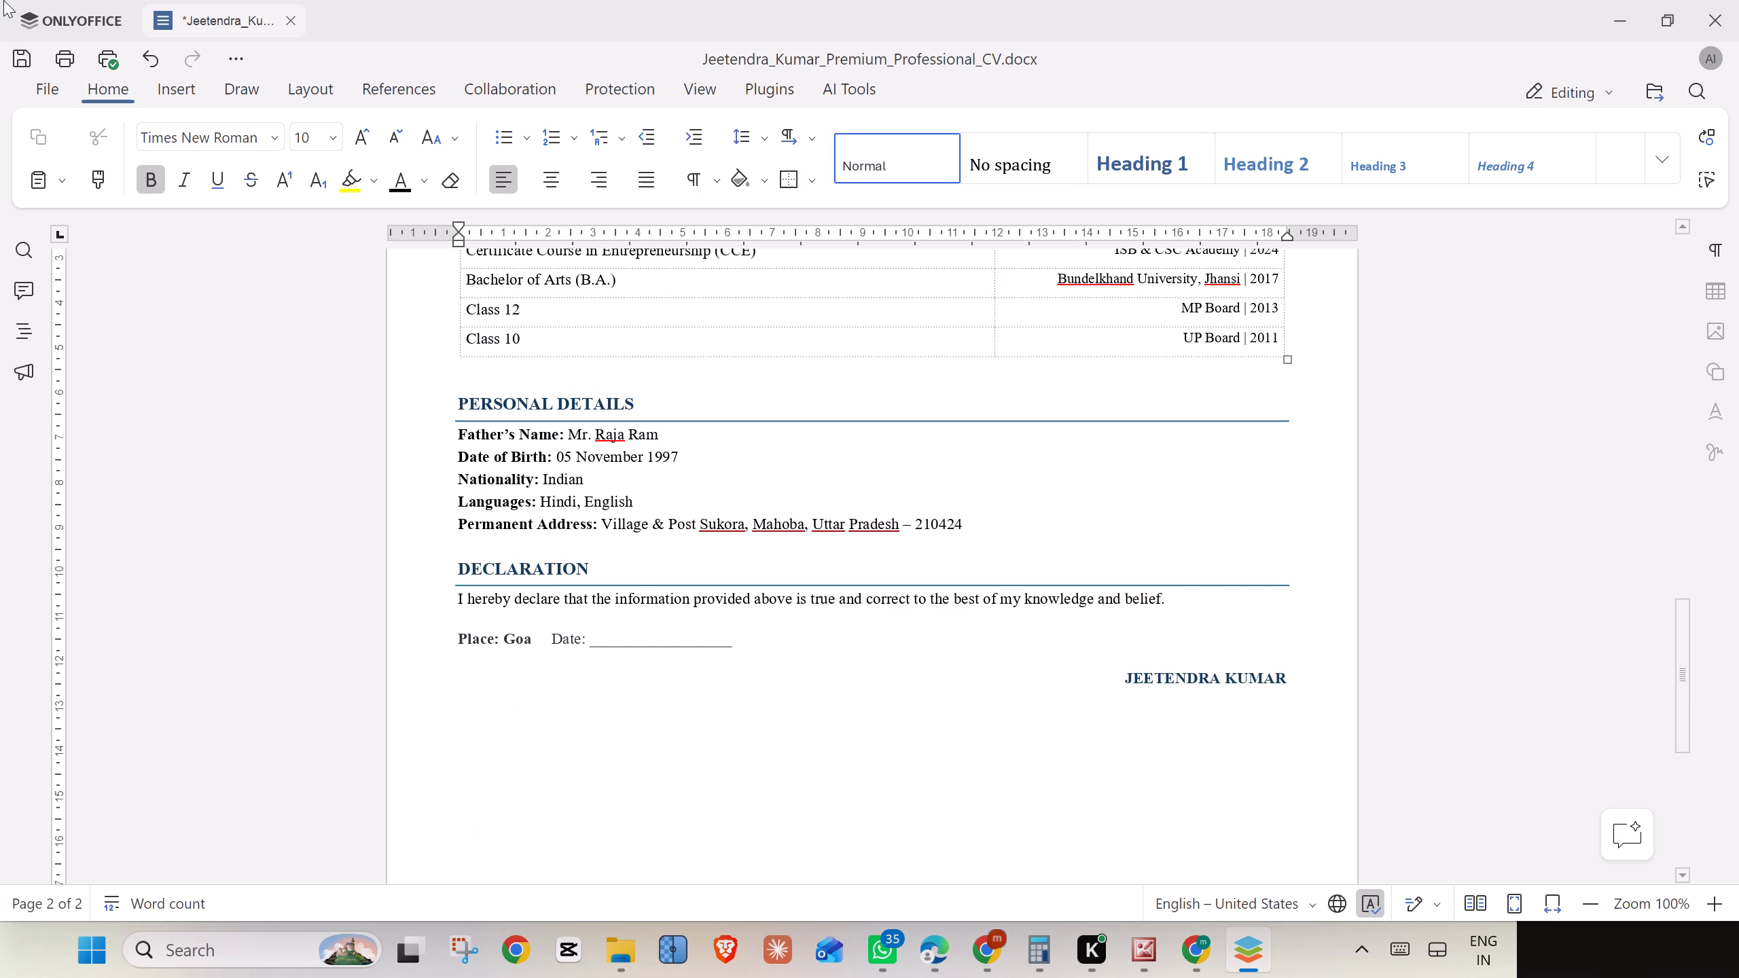
left_click(25, 62)
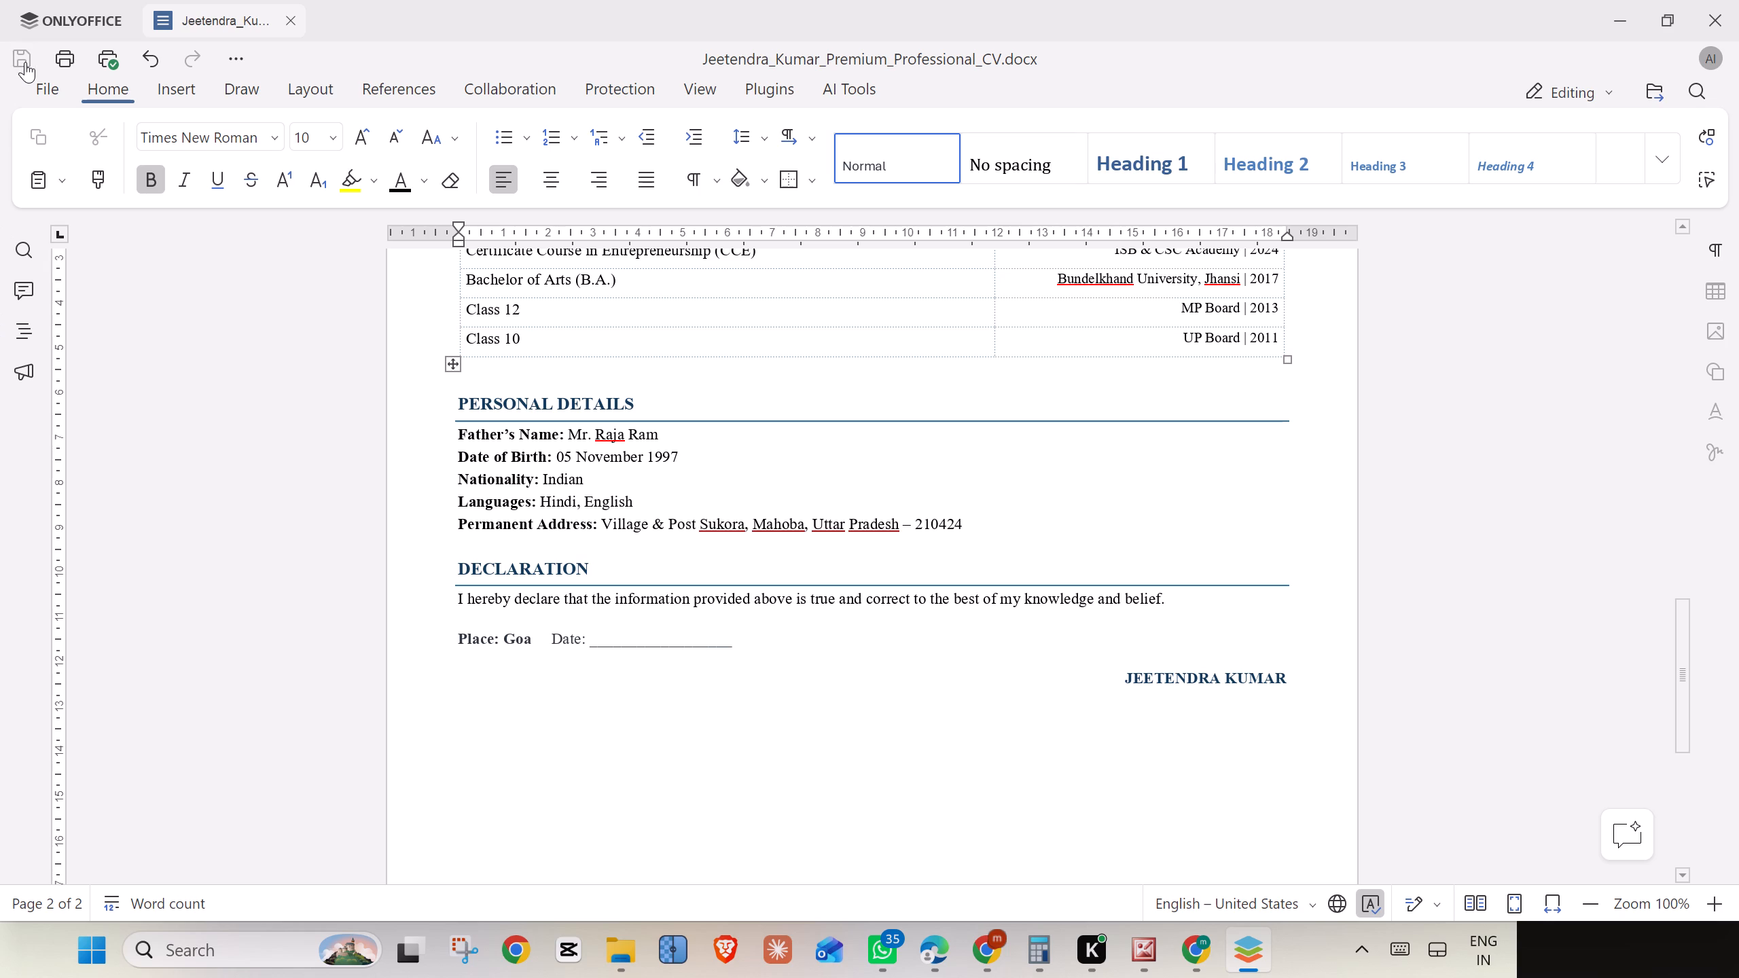
left_click(25, 62)
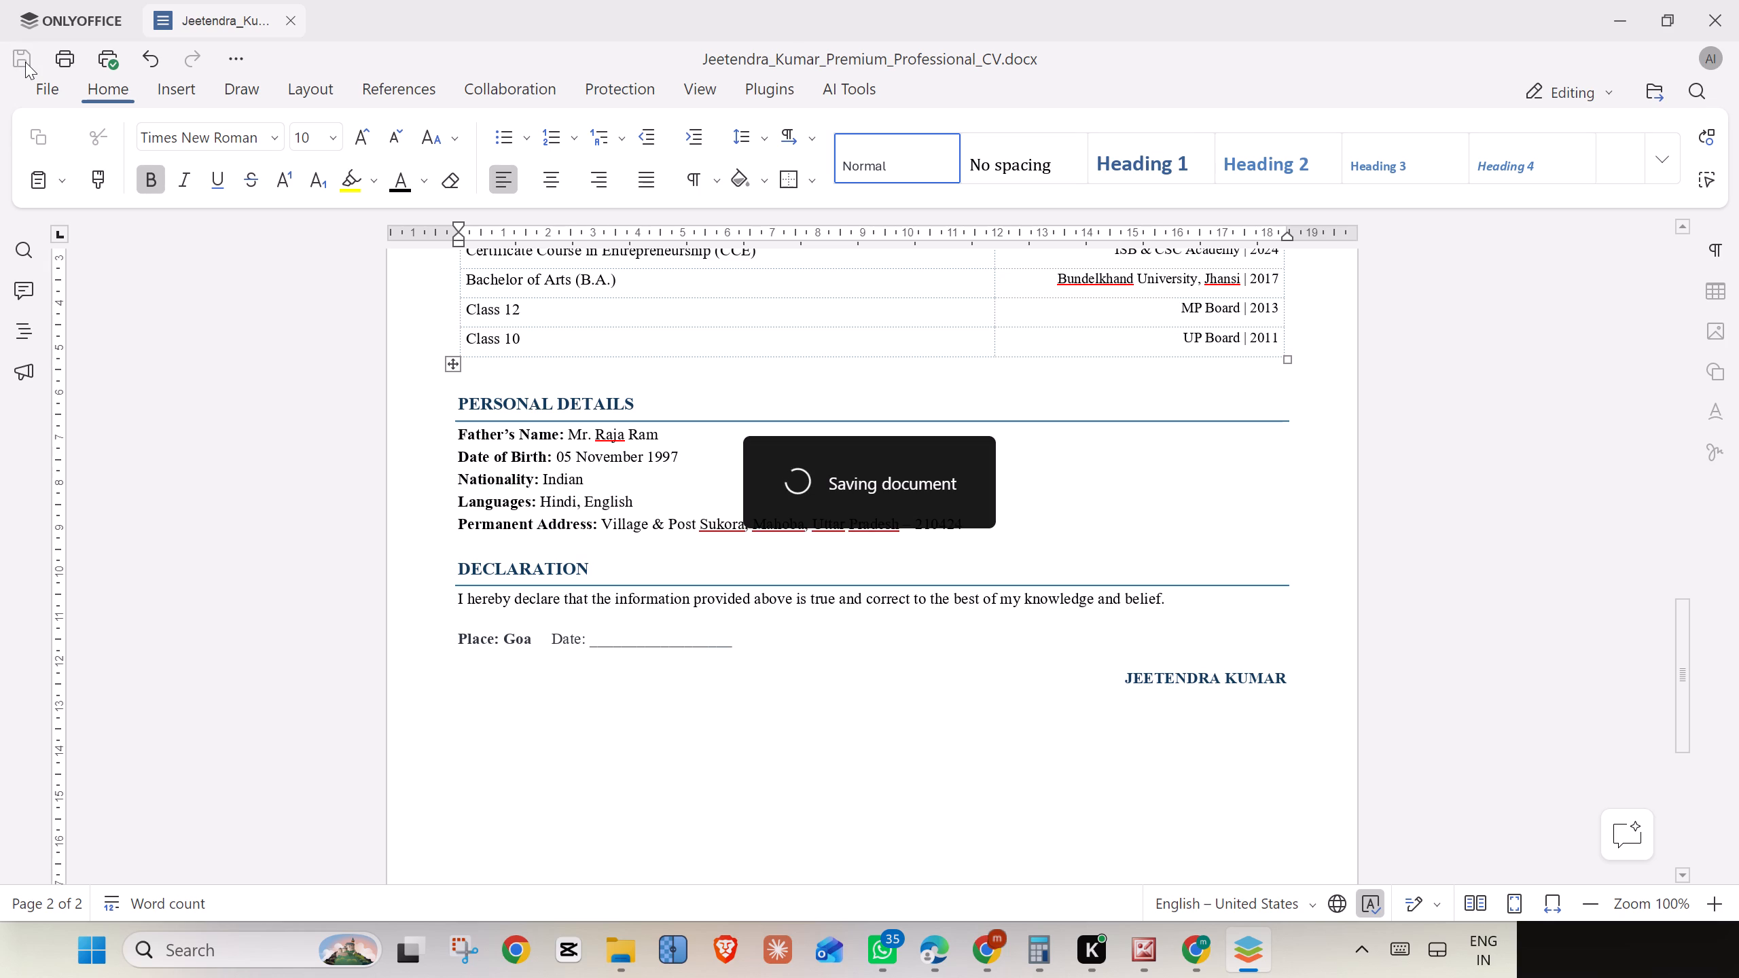
Remove the italic formatting from the date and location lines of all three jobs under Professional Experience.
scroll(856, 644, "up", 1)
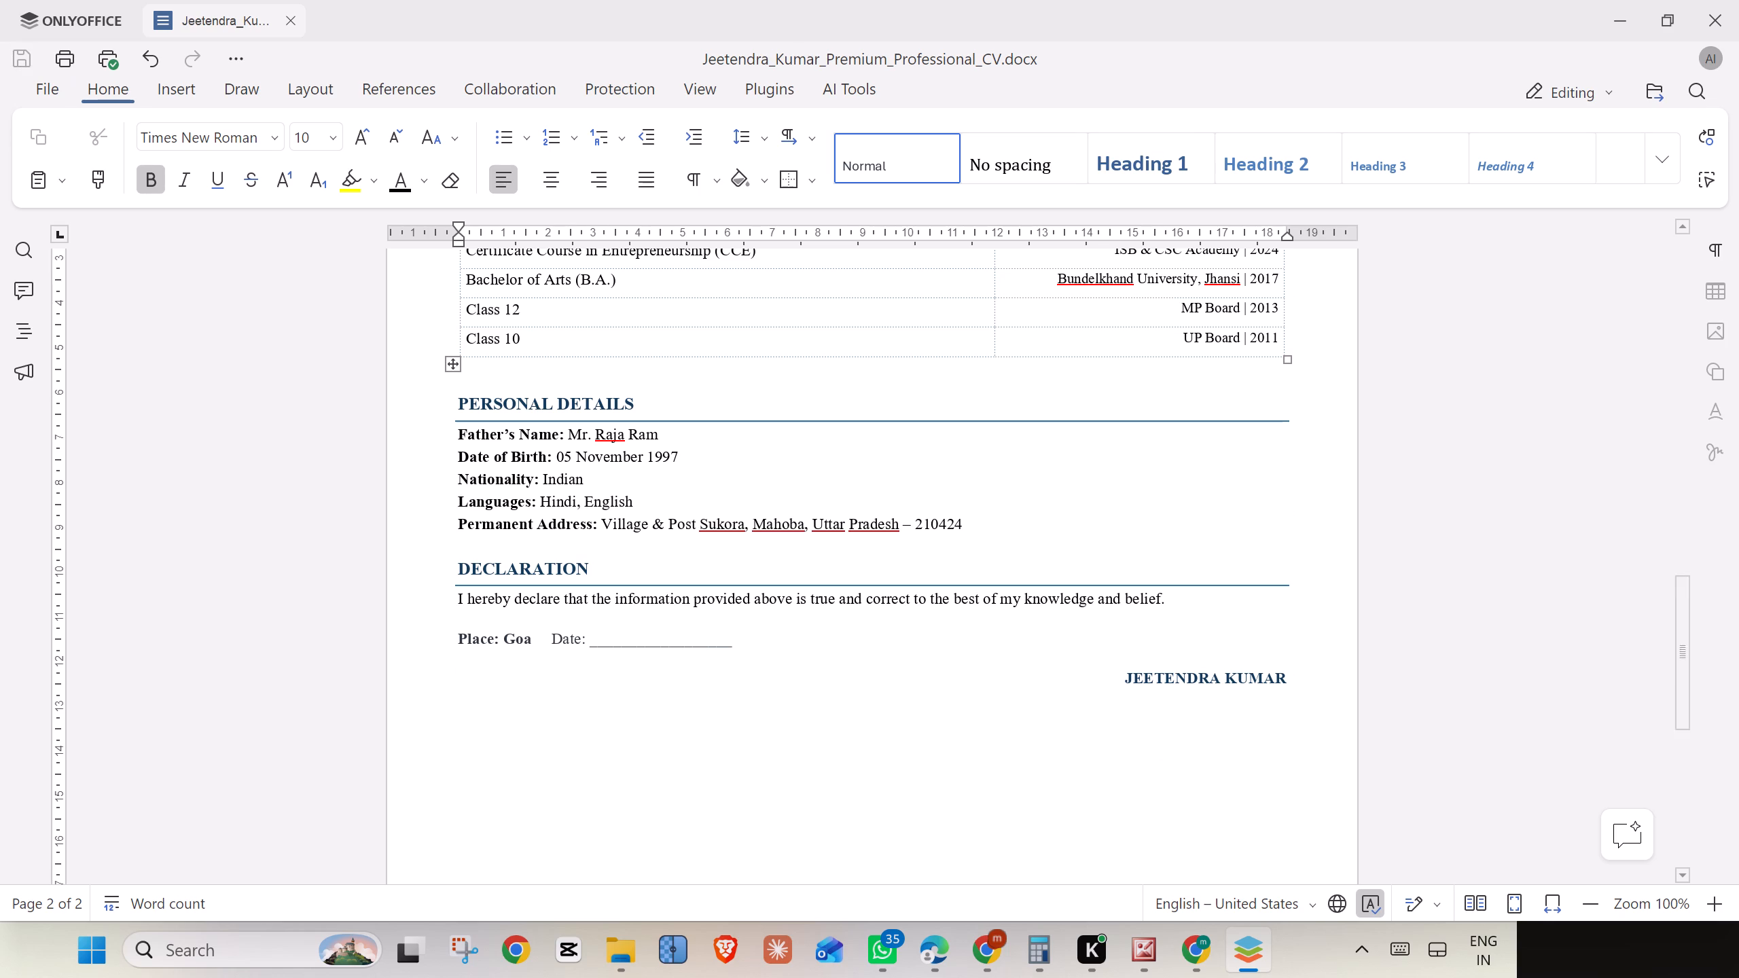
scroll(856, 644, "up", 8)
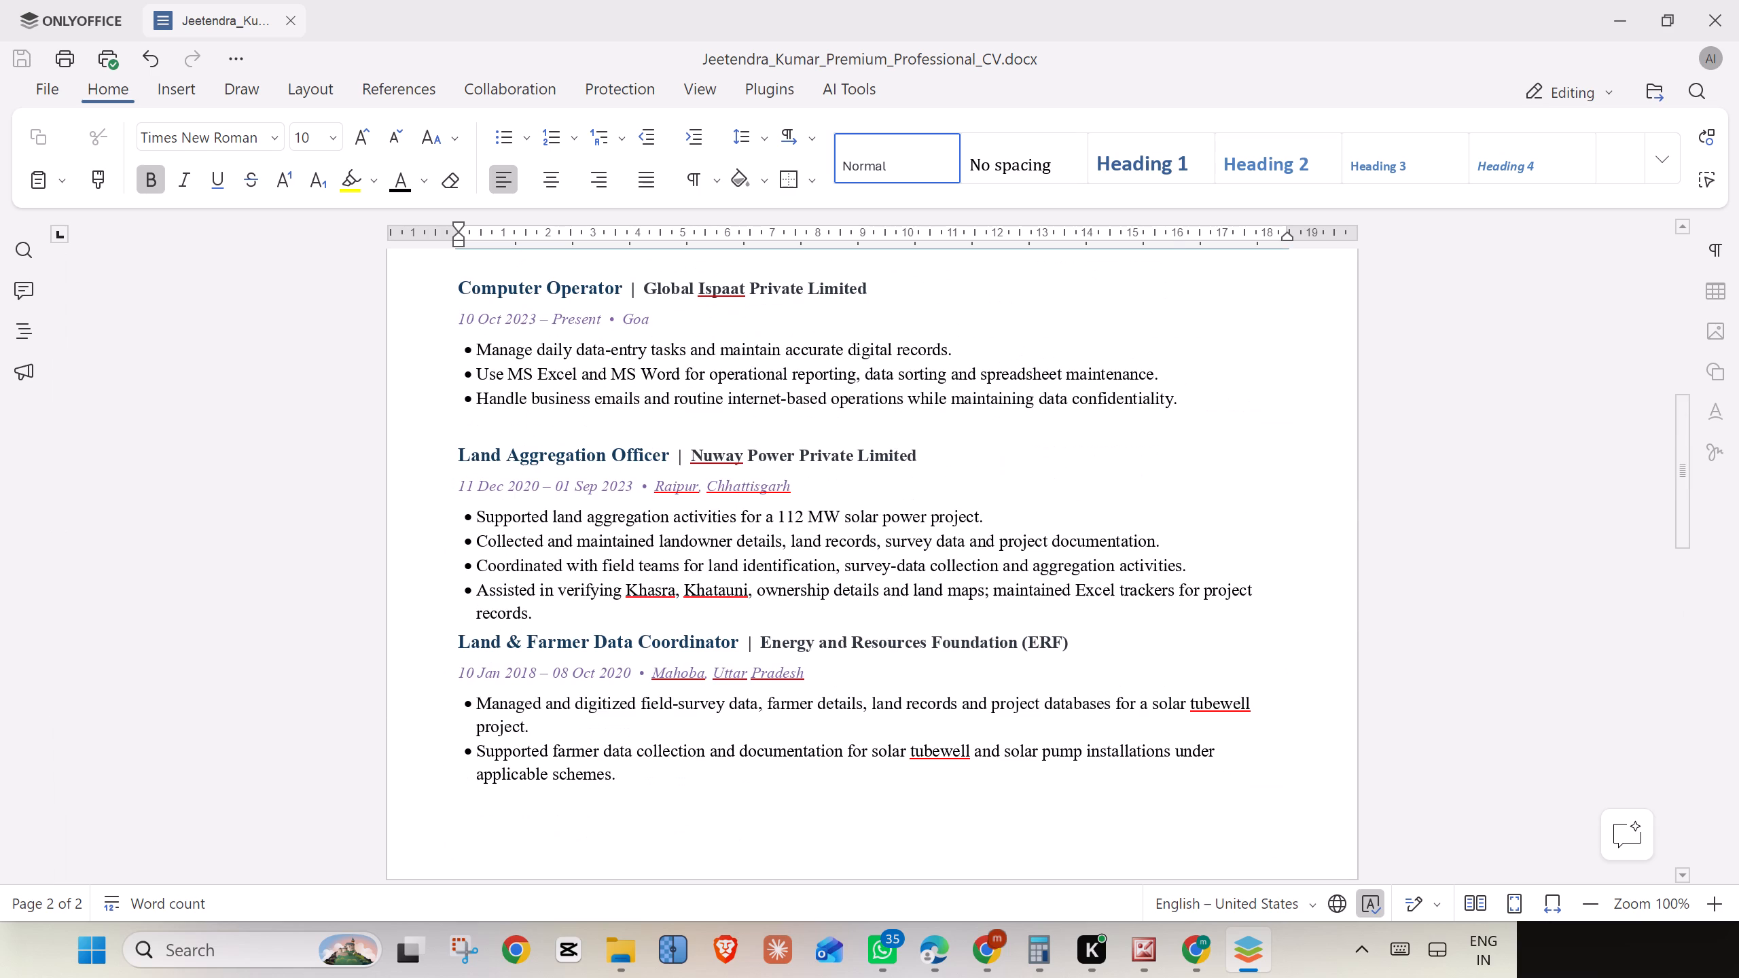
scroll(856, 644, "up", 1)
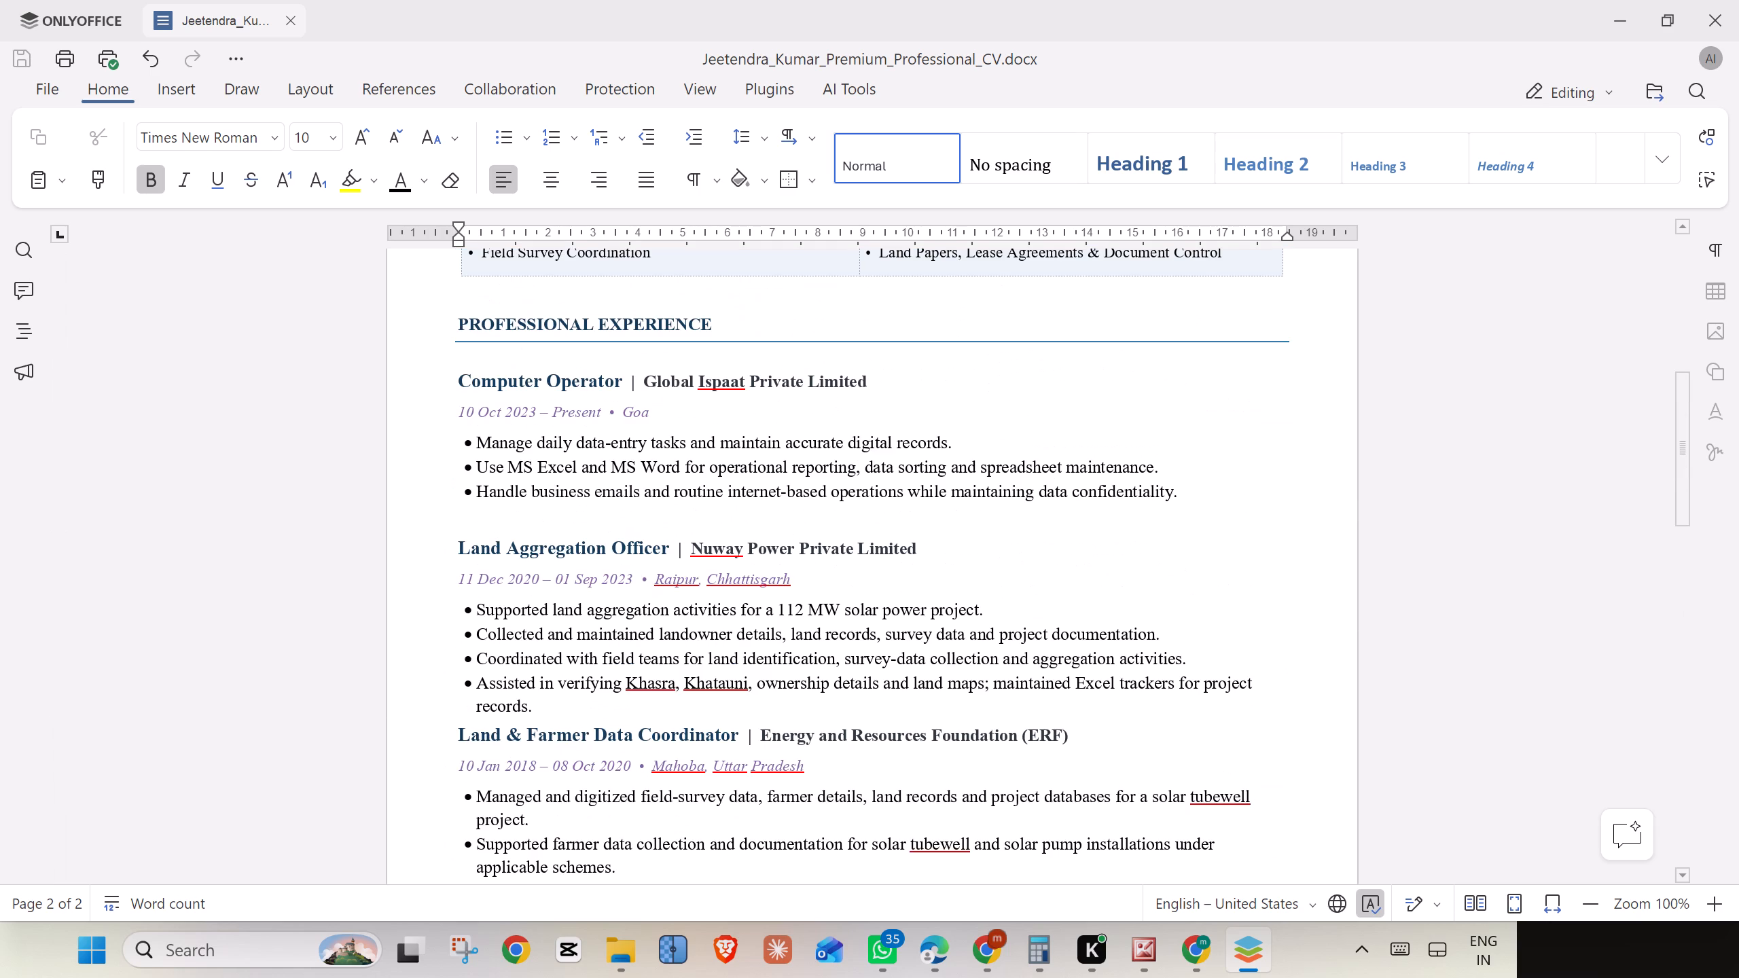
left_click_drag(442, 419, 681, 418)
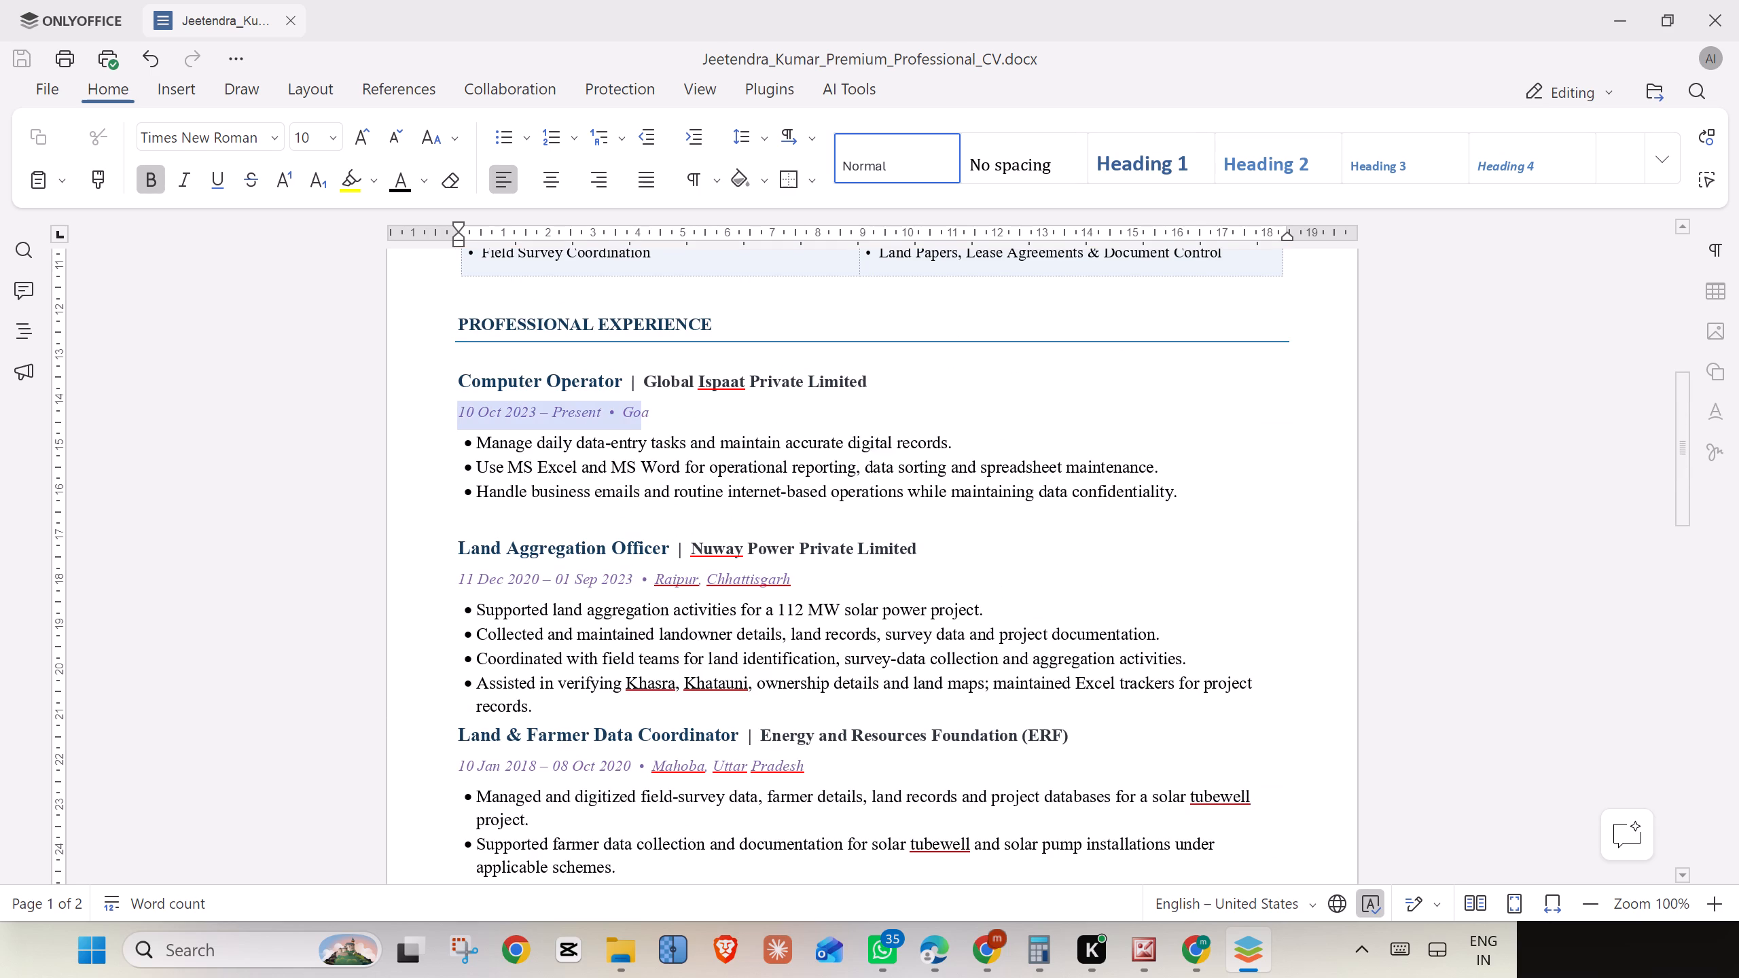
left_click_drag(681, 418, 698, 418)
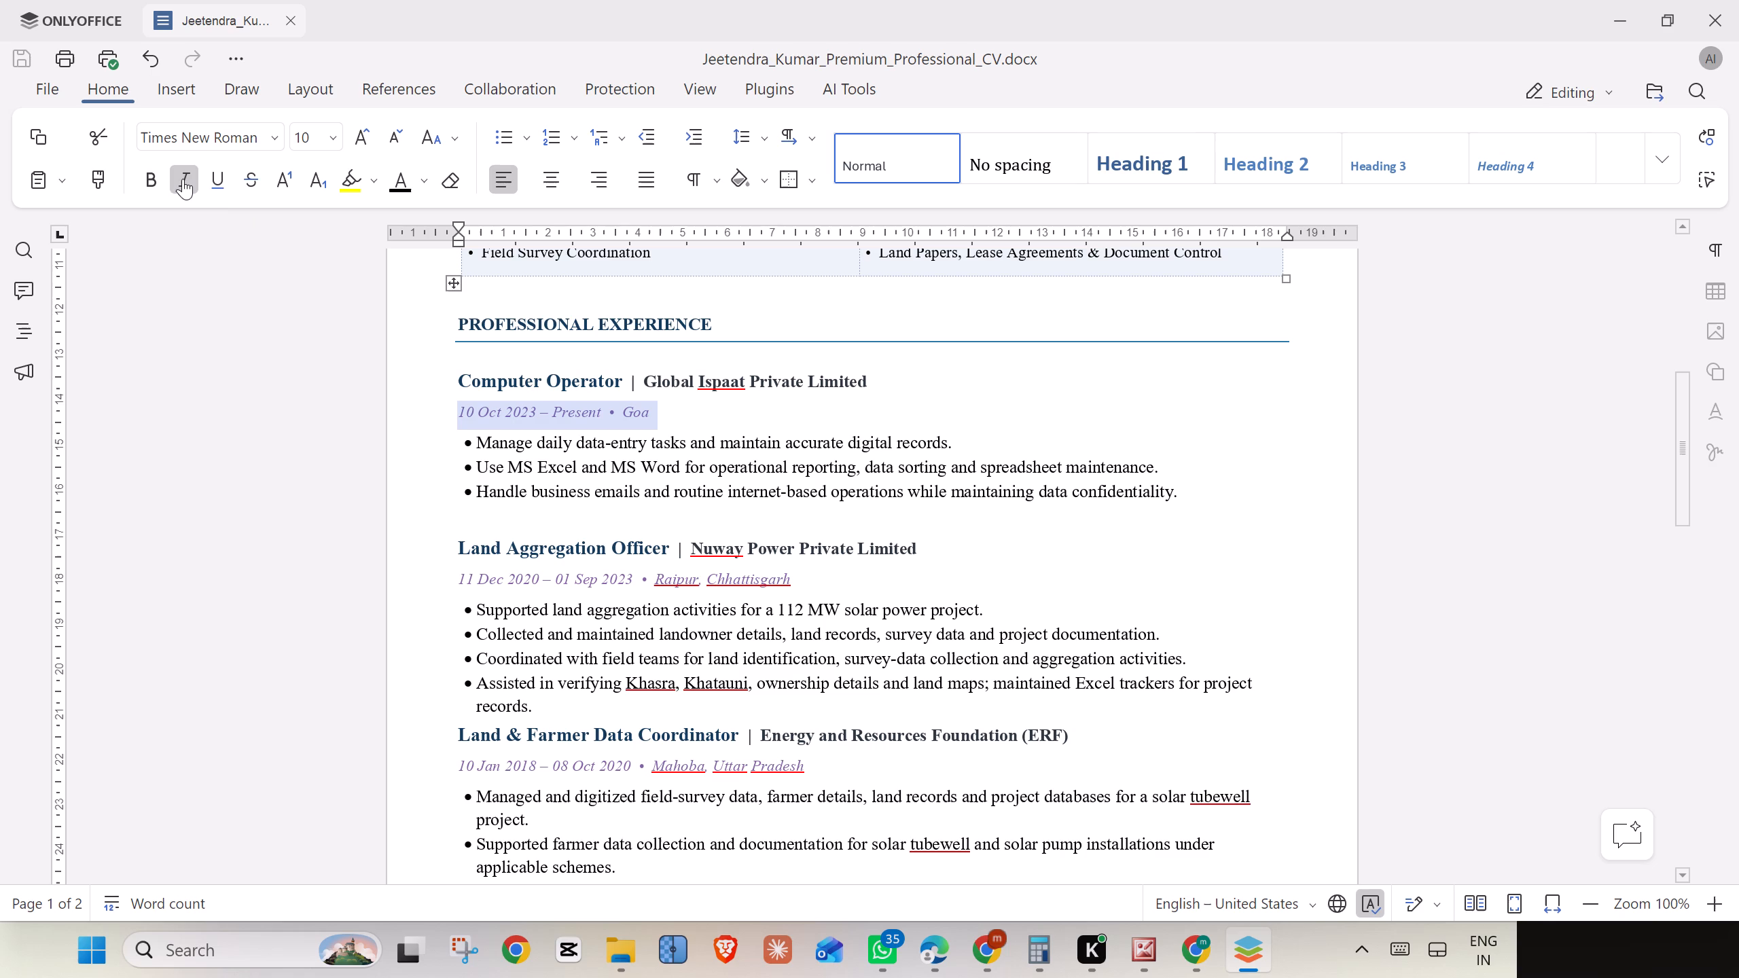
left_click(183, 179)
left_click(1002, 429)
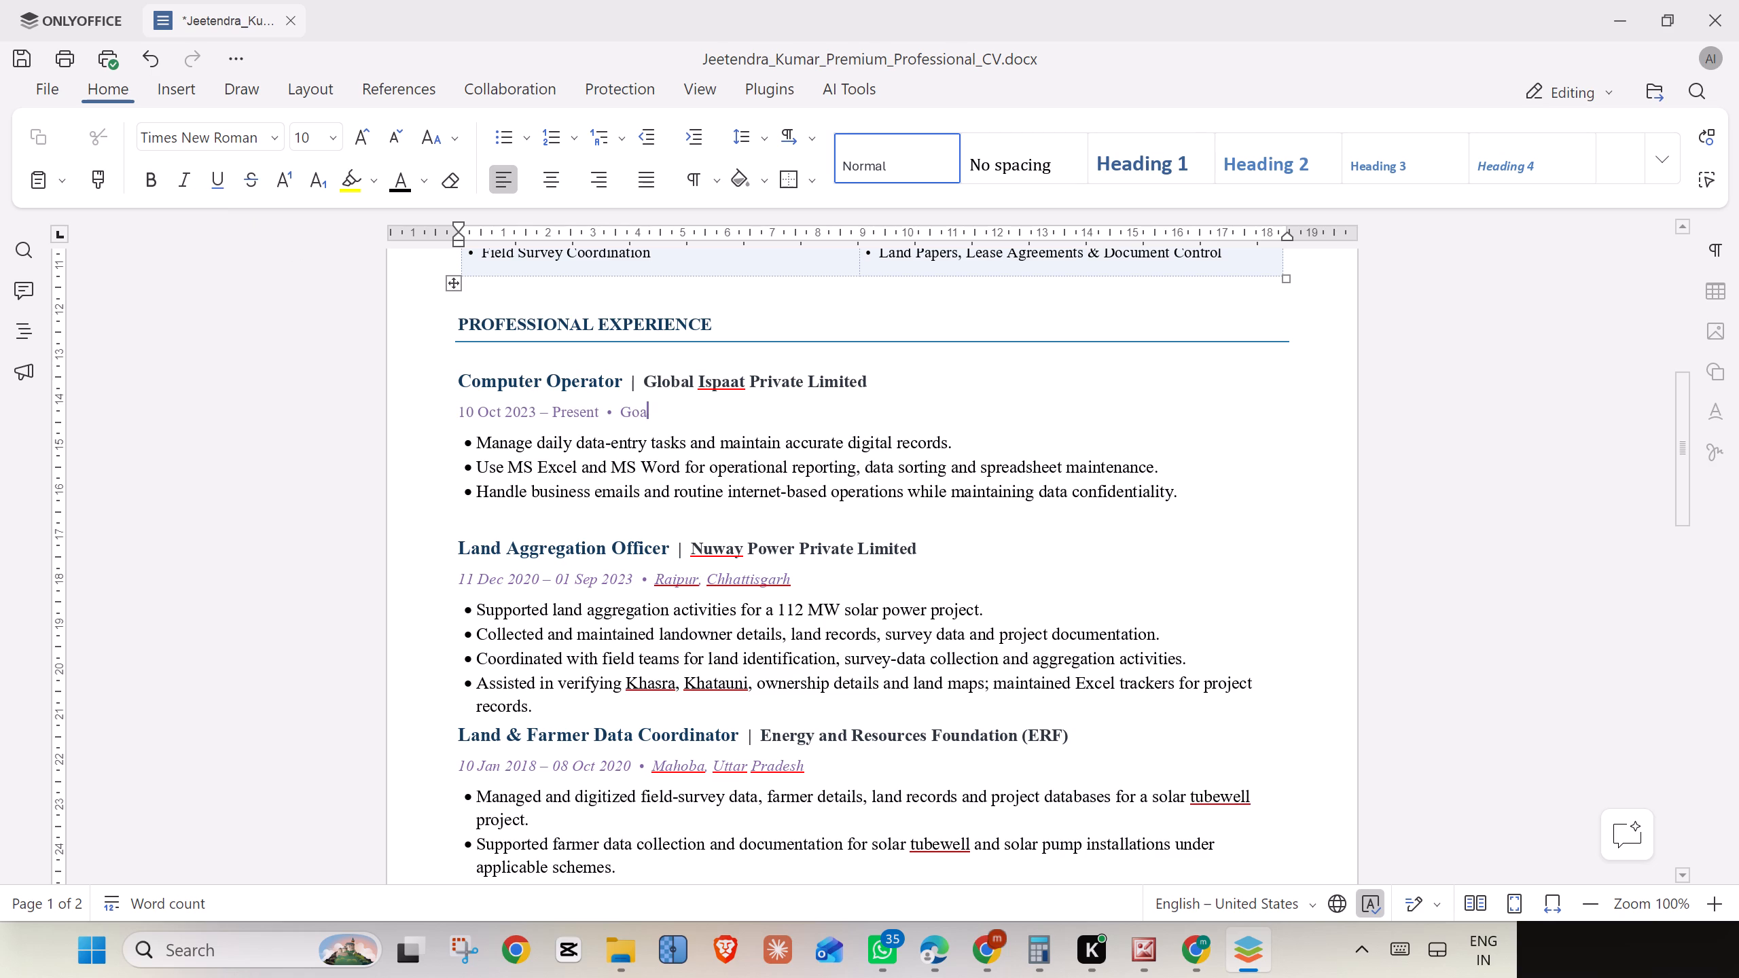
left_click_drag(454, 588, 814, 596)
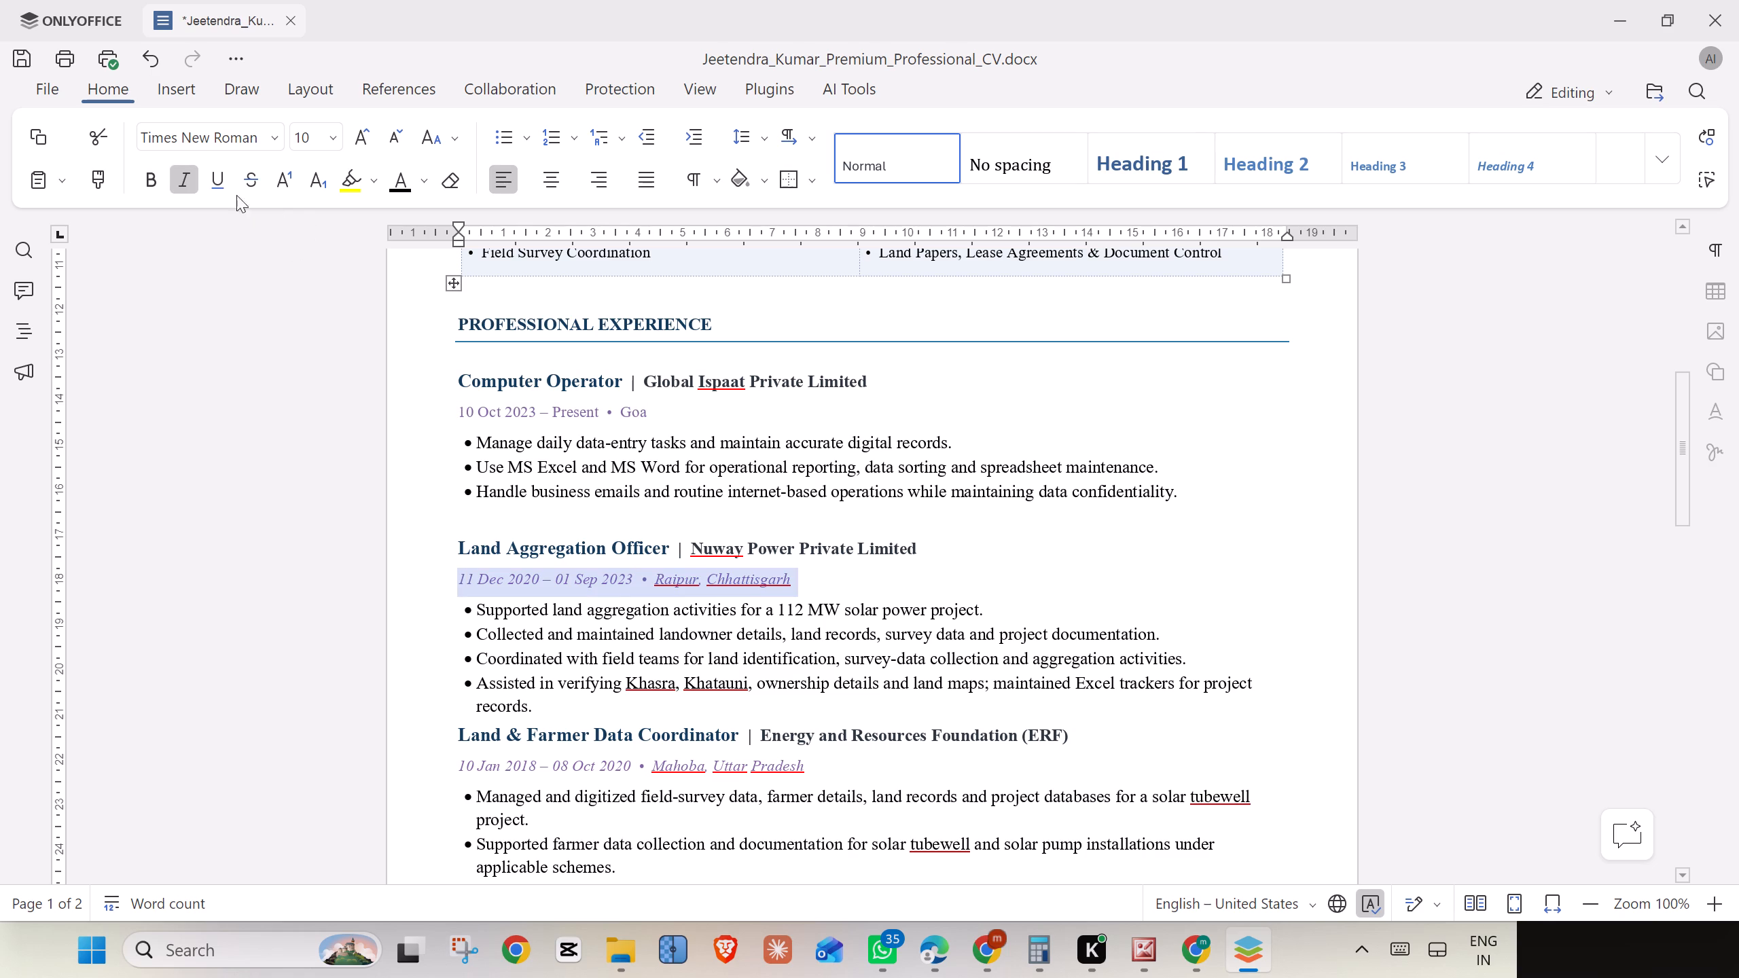
left_click(190, 182)
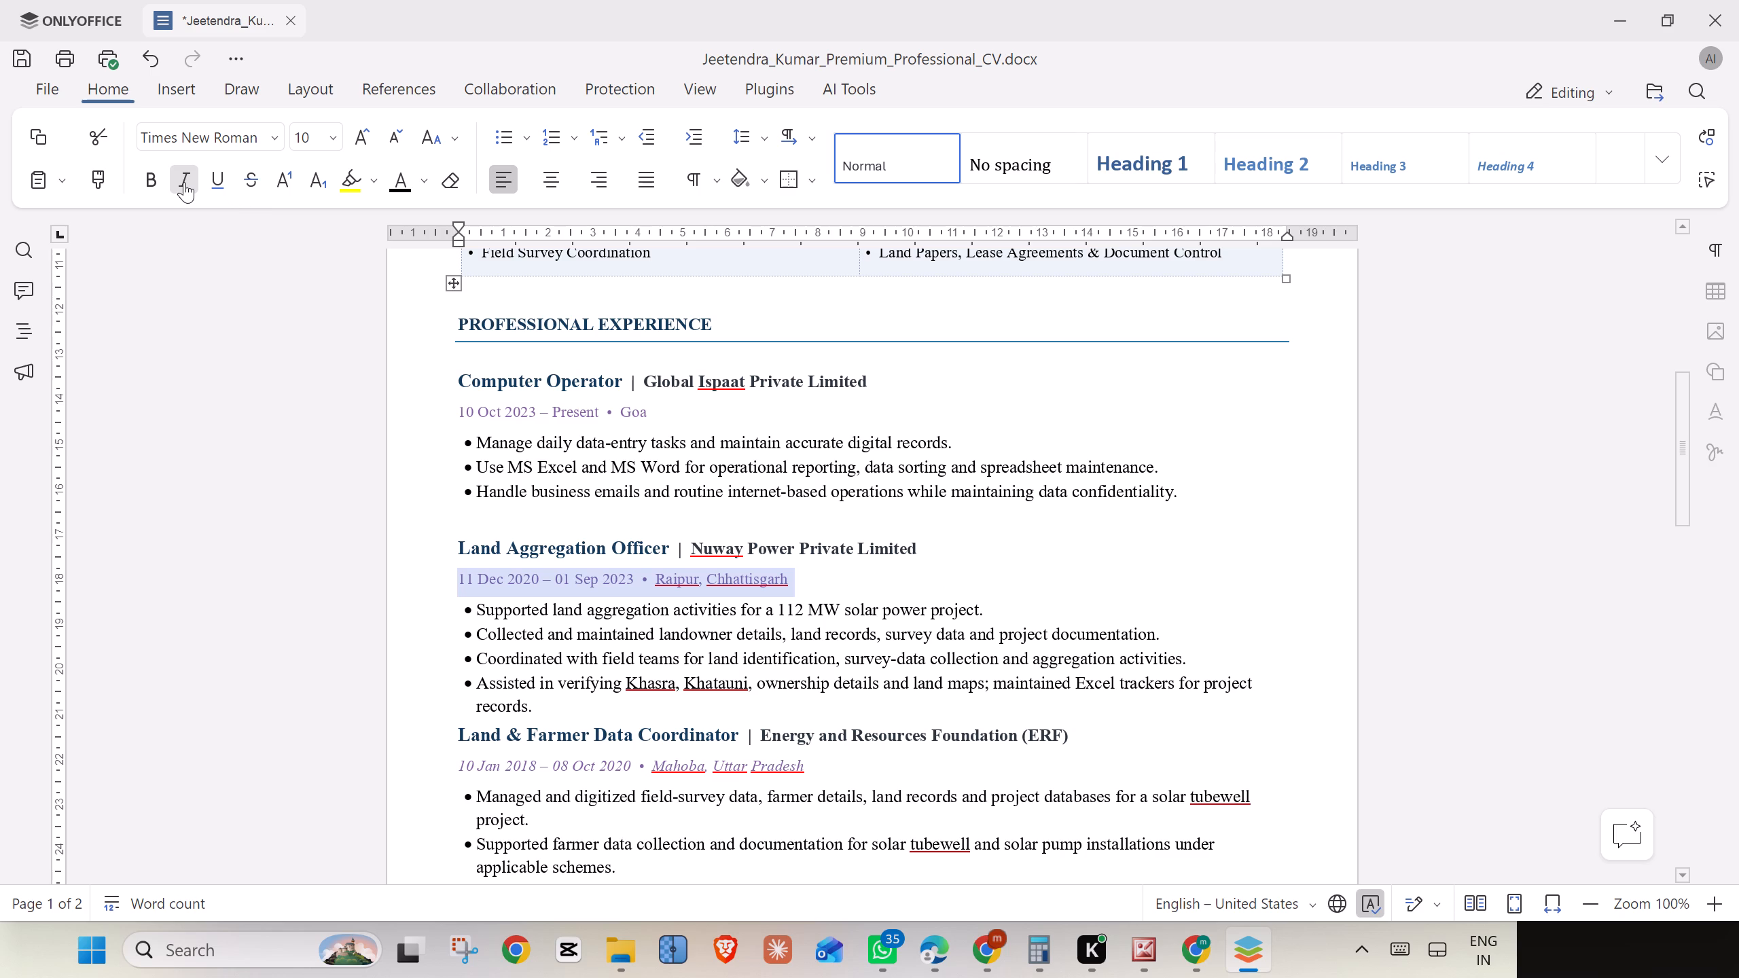
scroll(500, 643, "down", 1)
left_click_drag(452, 677, 465, 676)
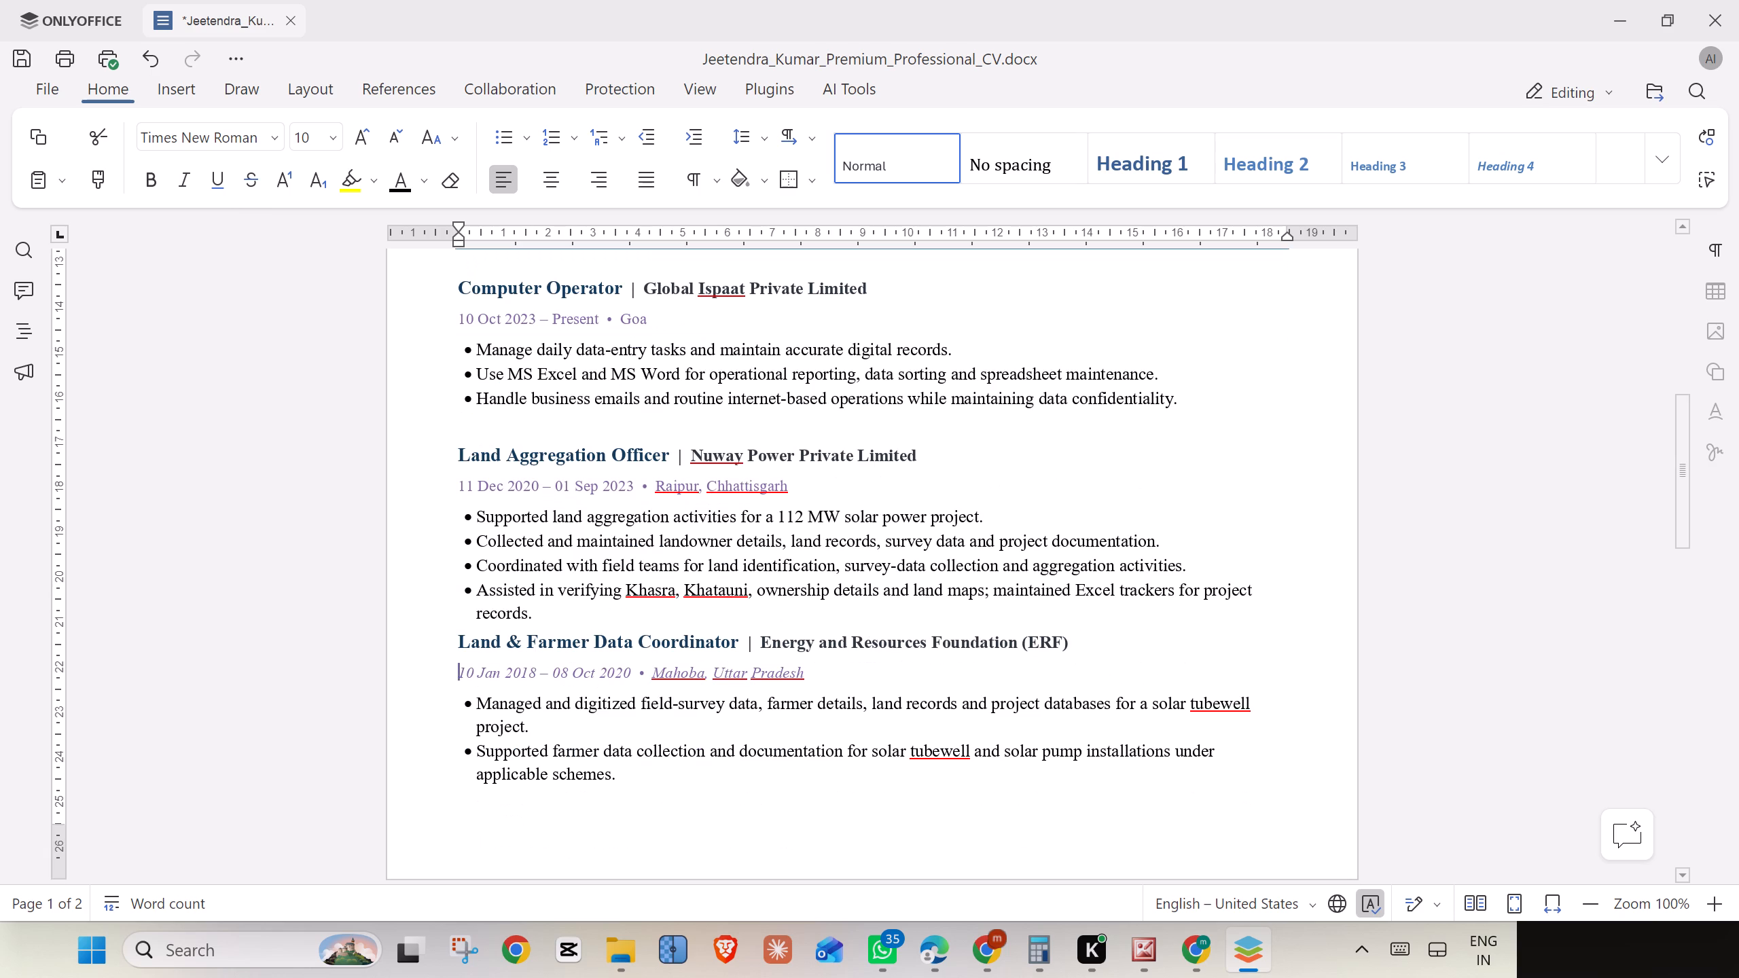
left_click_drag(465, 676, 846, 676)
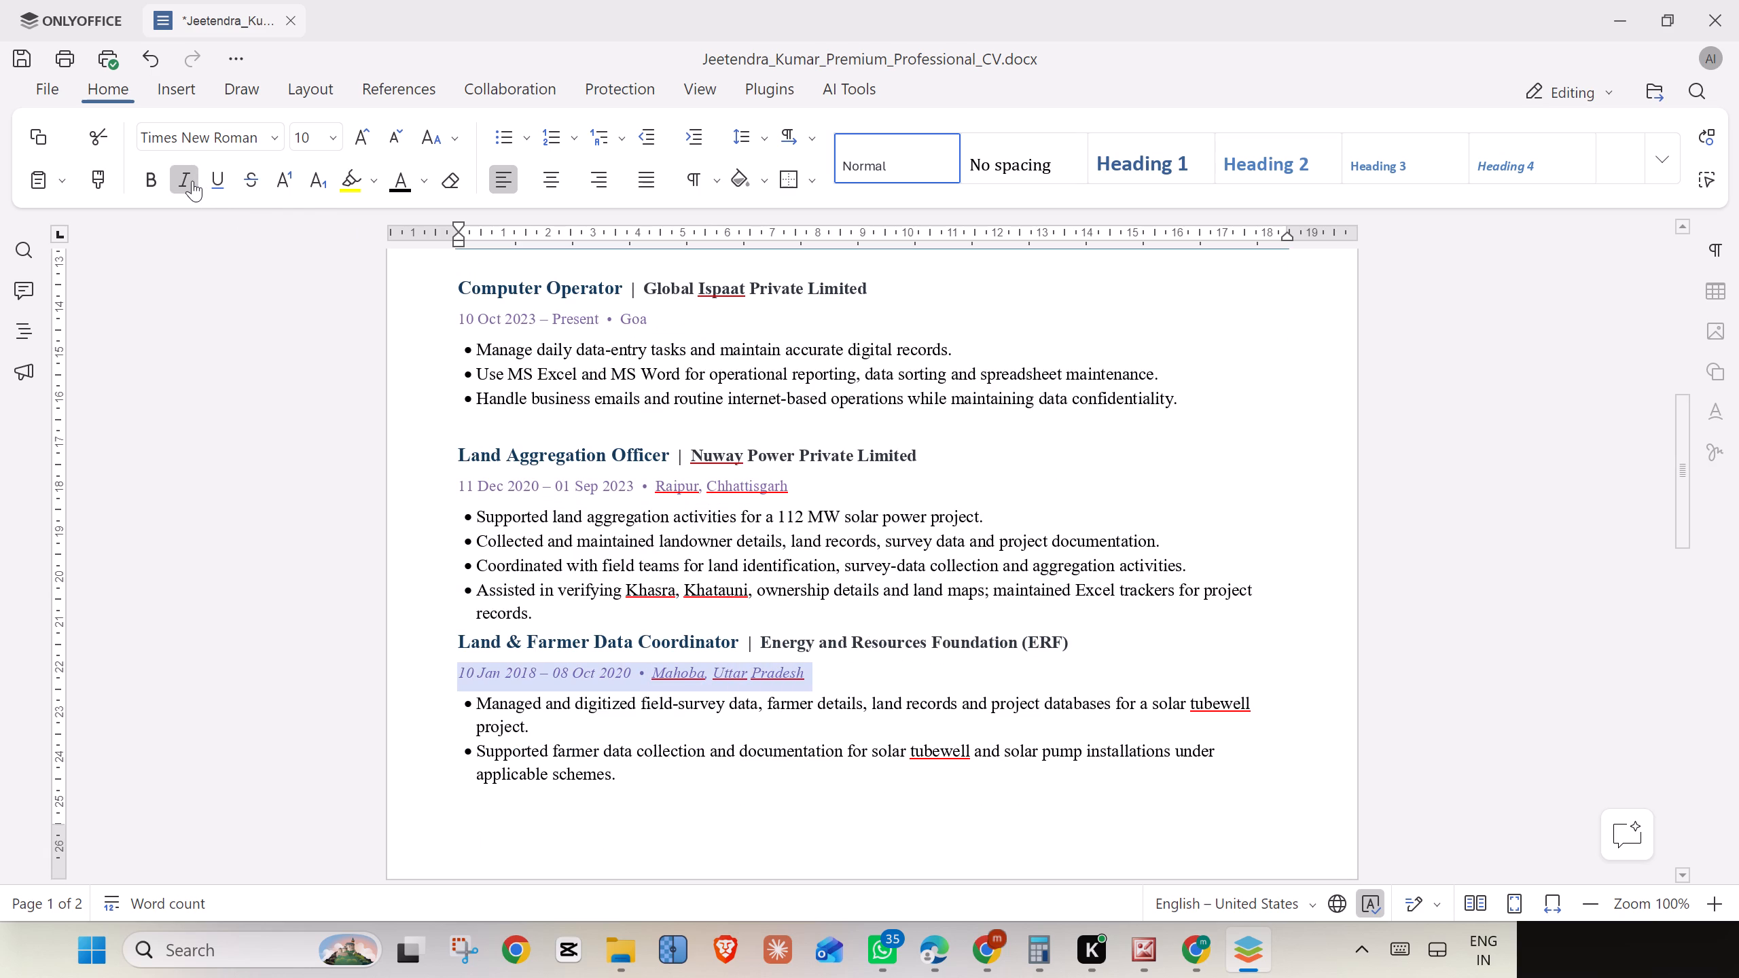
left_click(191, 181)
Add ", (M.H)" after Goa in the Computer Operator date and location line.
scroll(646, 525, "down", 2)
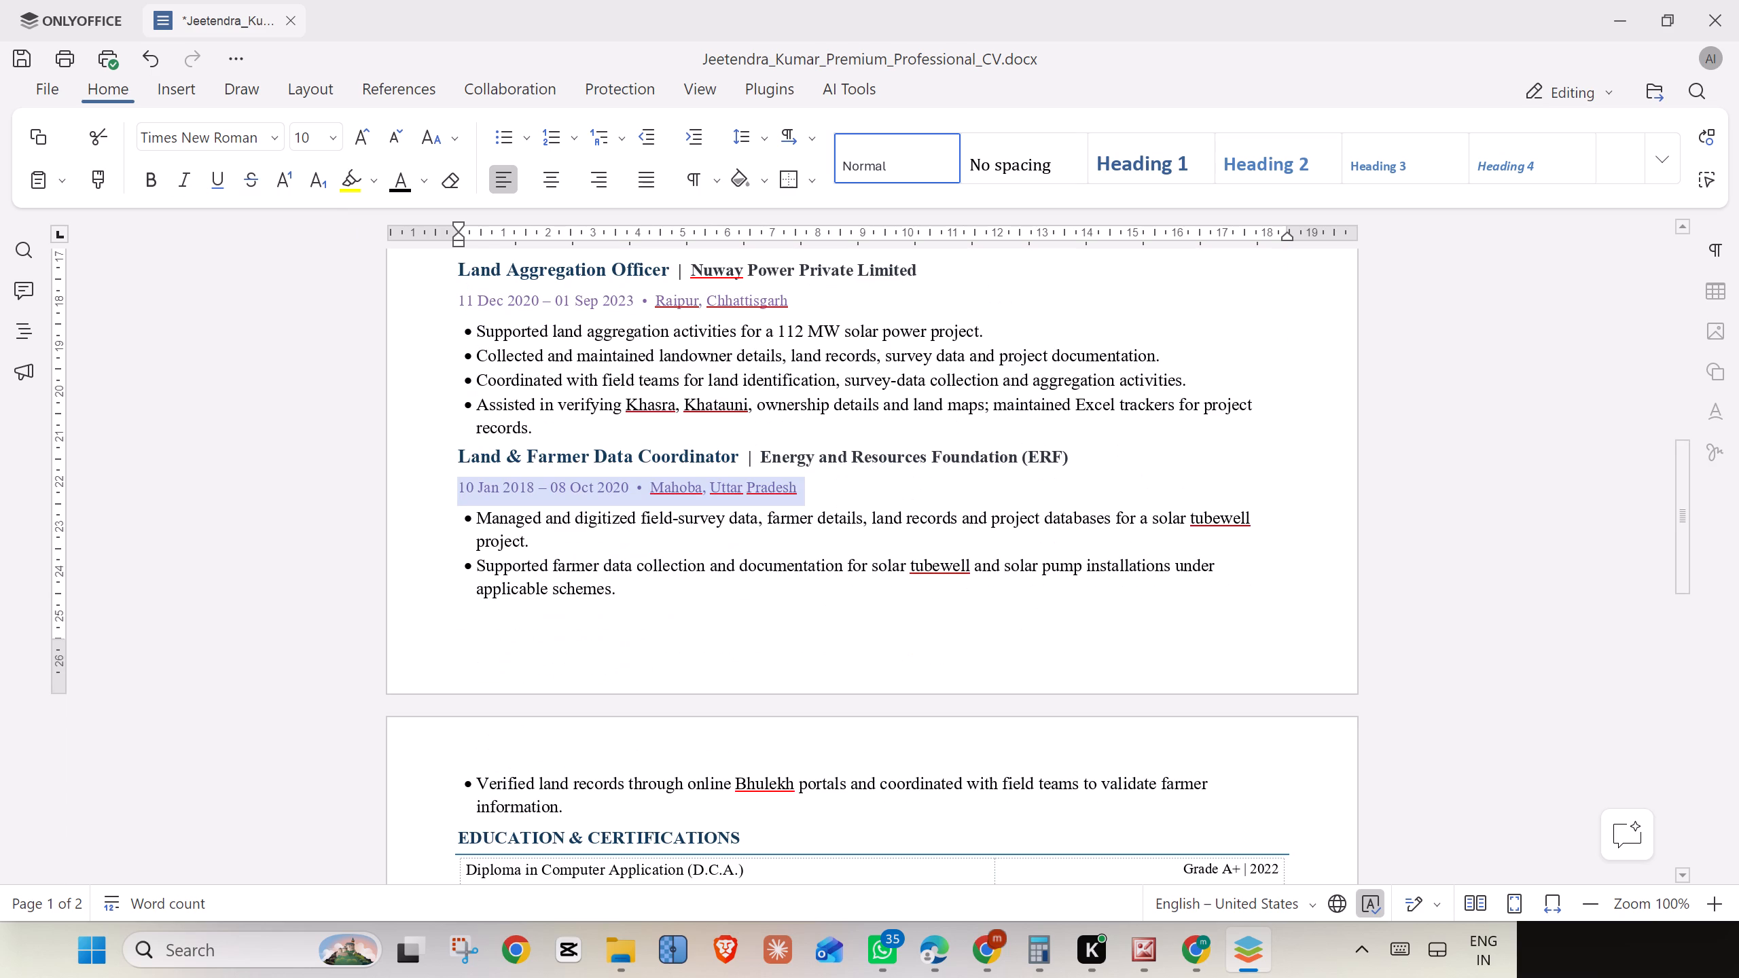
scroll(588, 631, "down", 3)
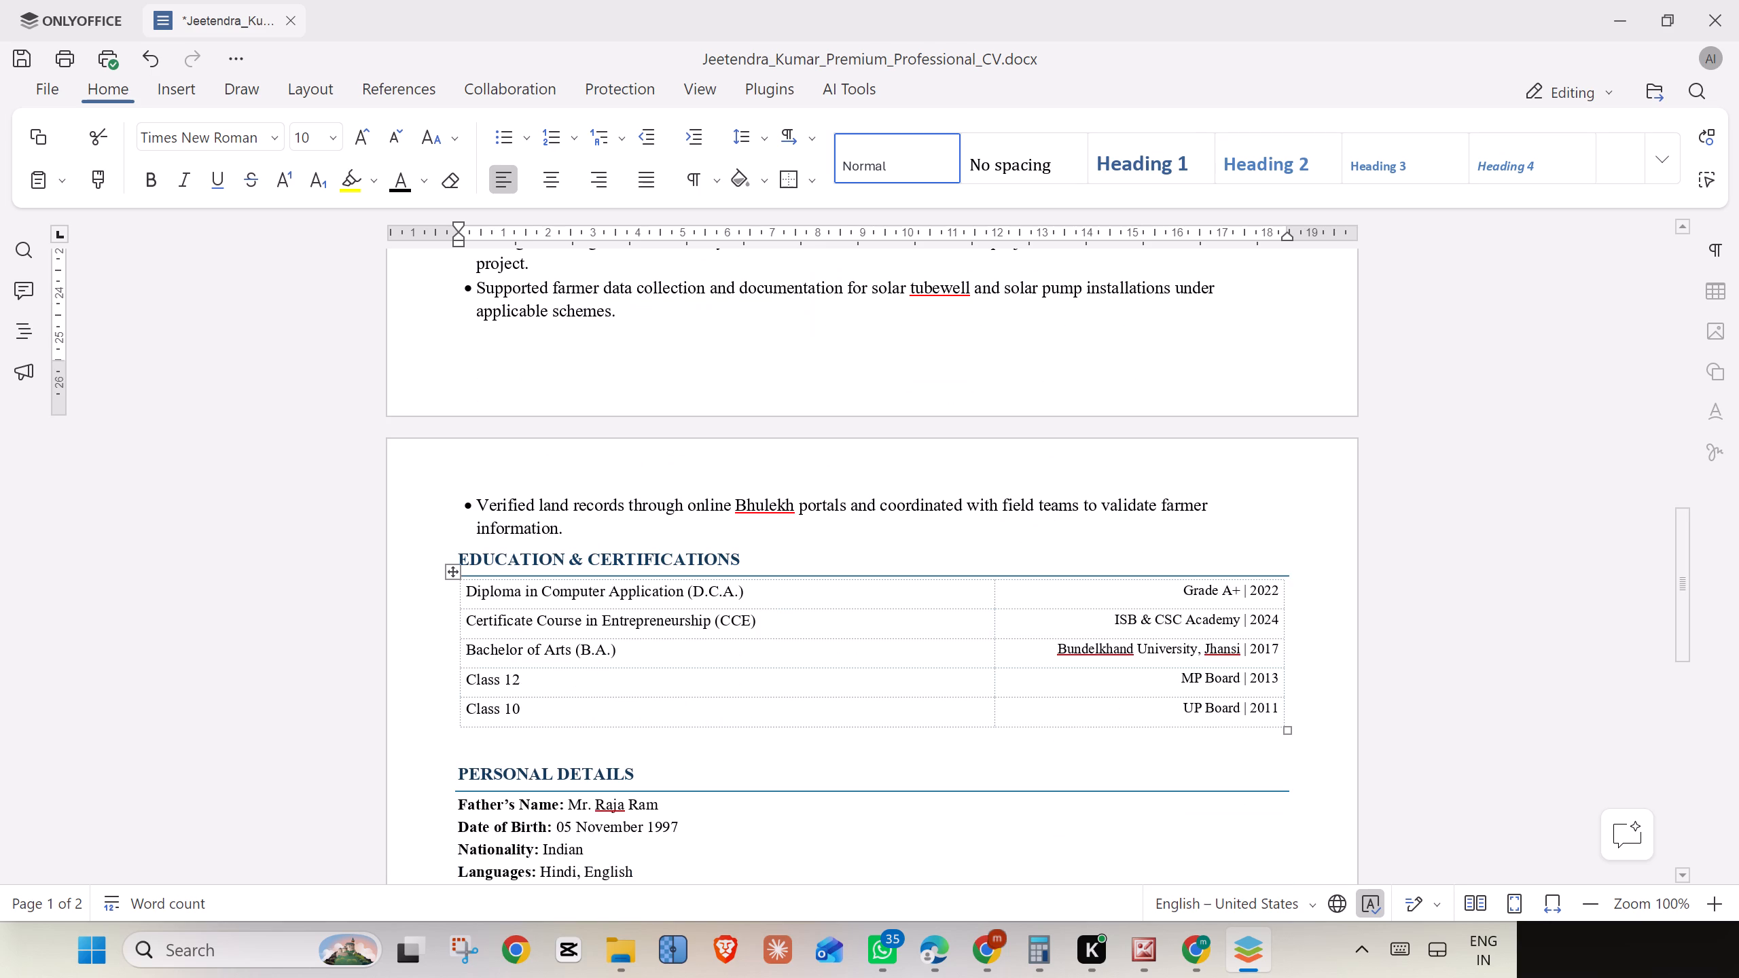
left_click(698, 530)
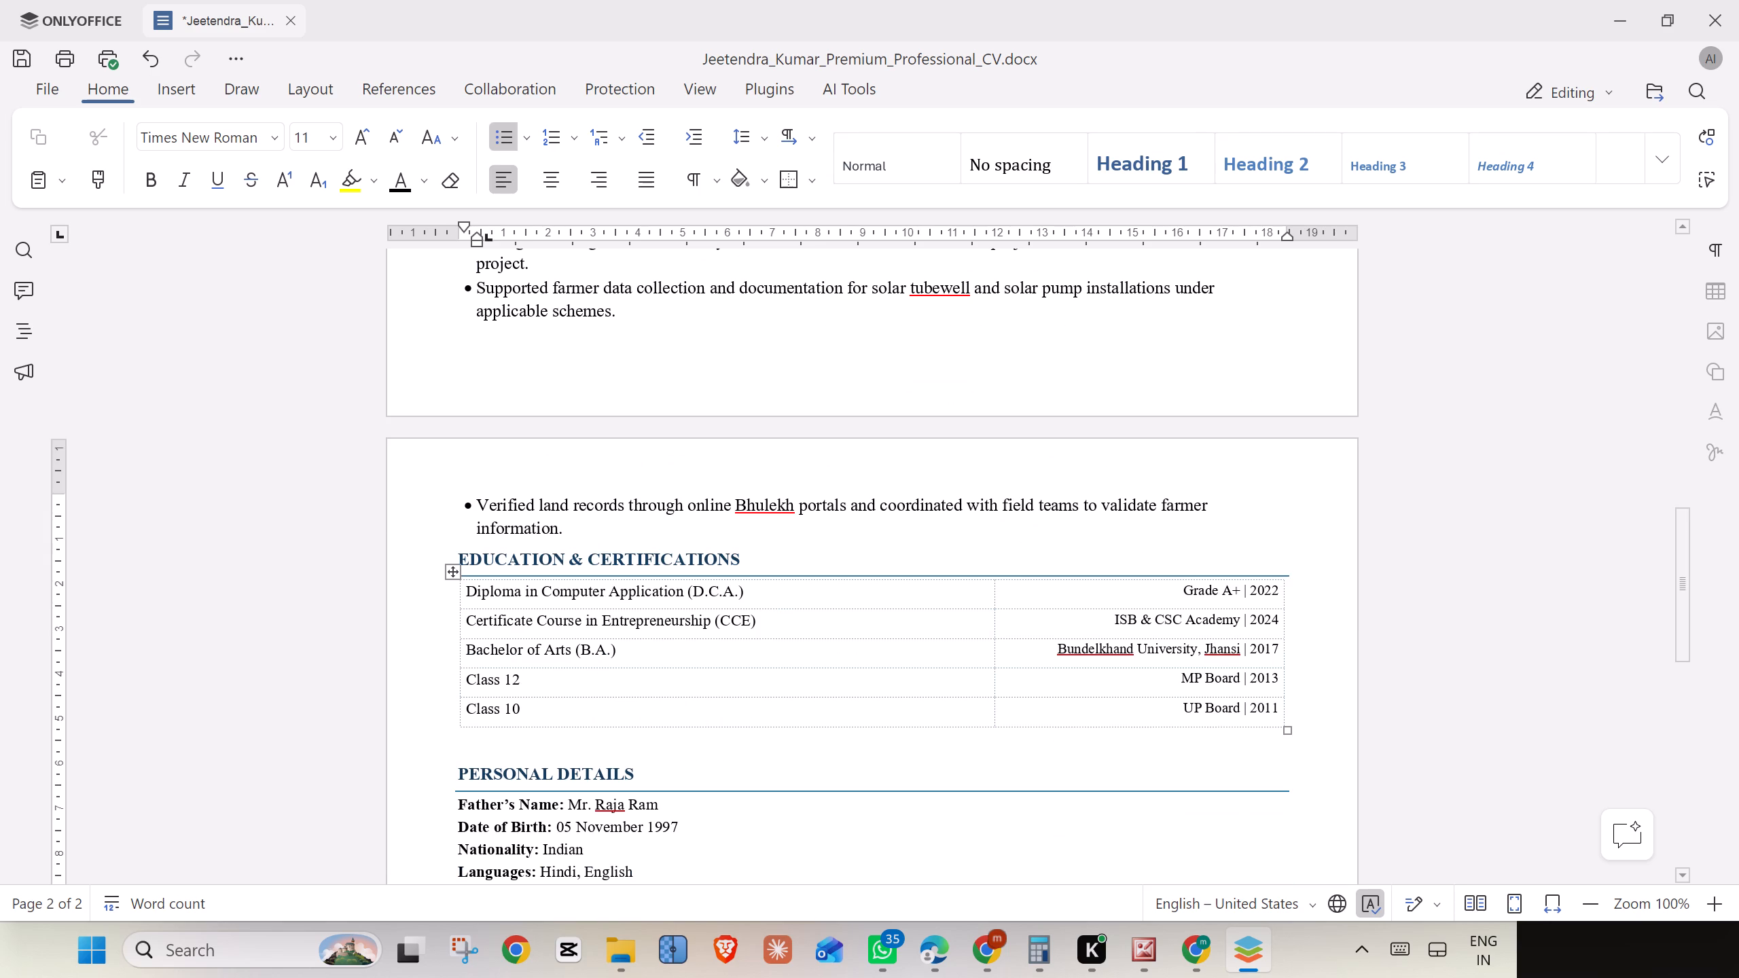
scroll(1092, 726, "up", 6)
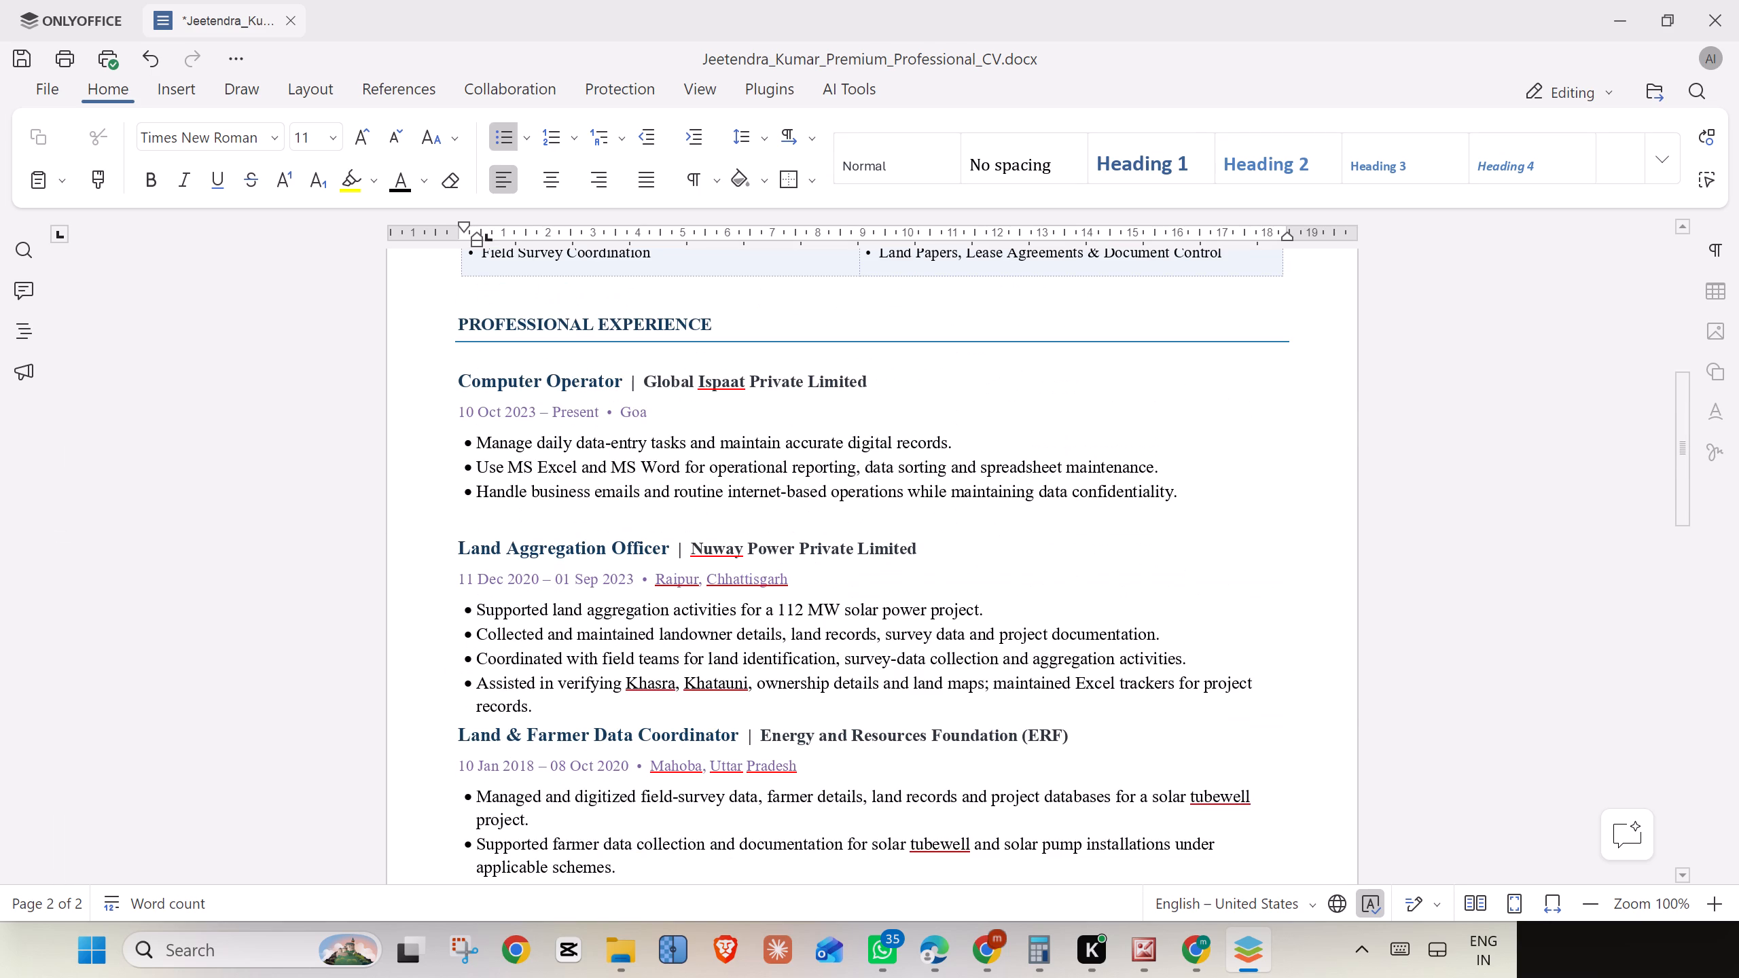
left_click(664, 414)
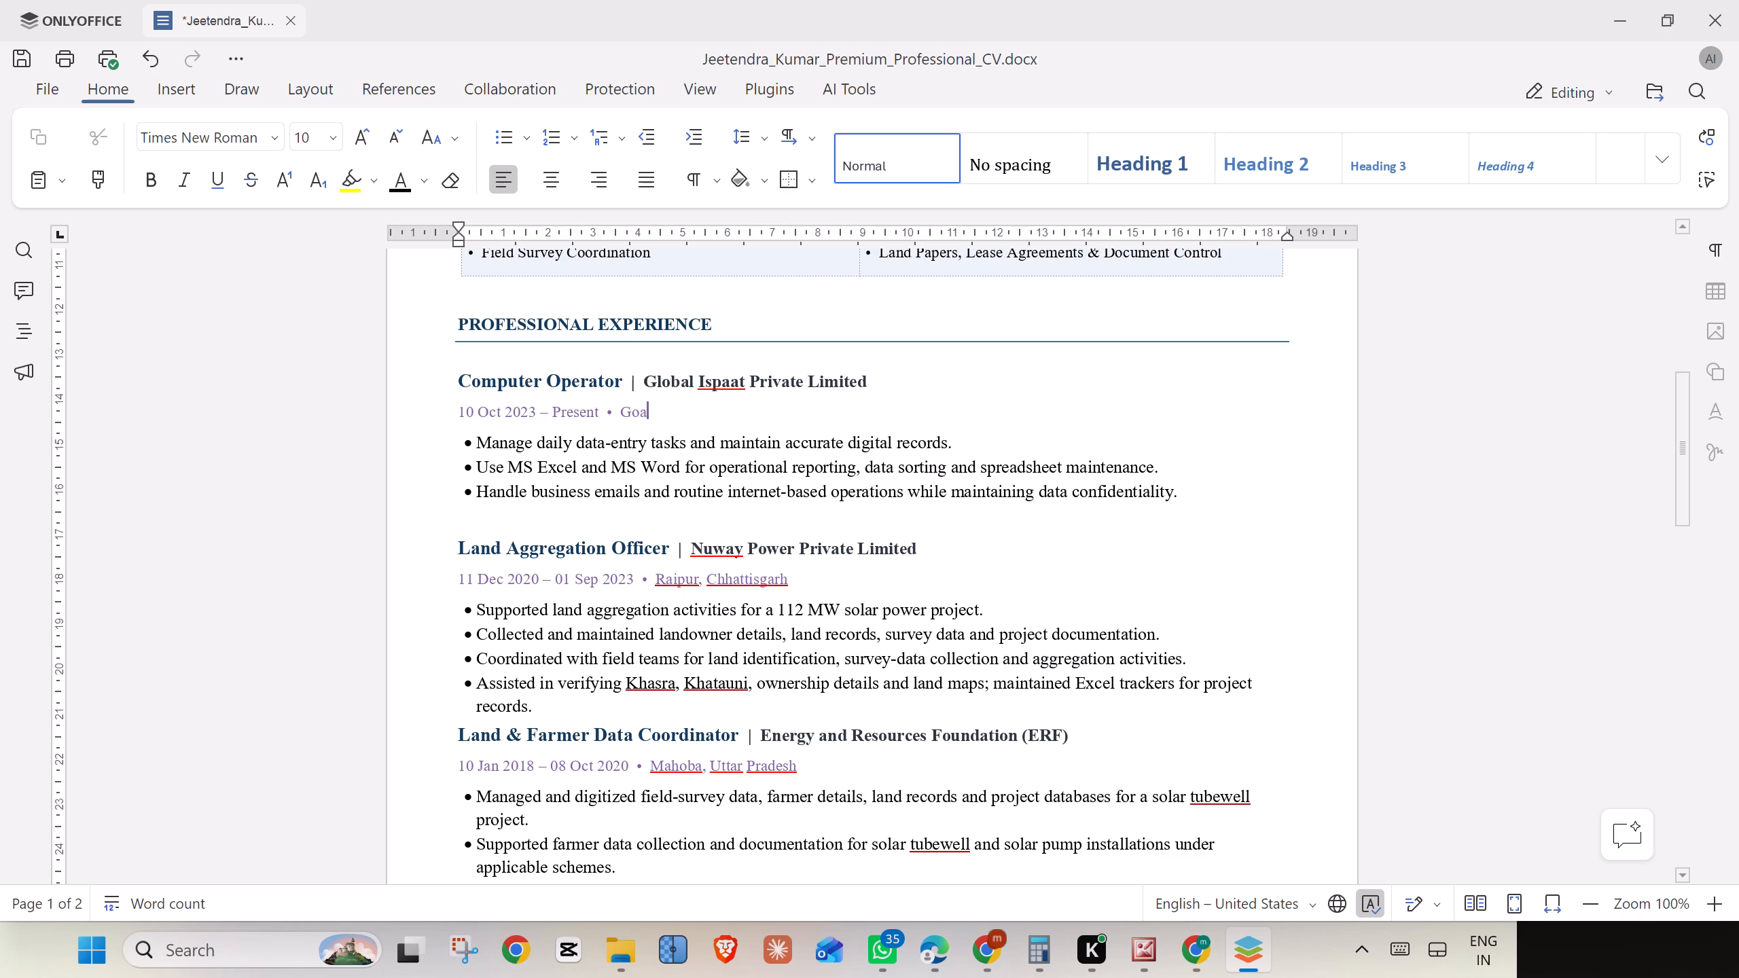
key("comma")
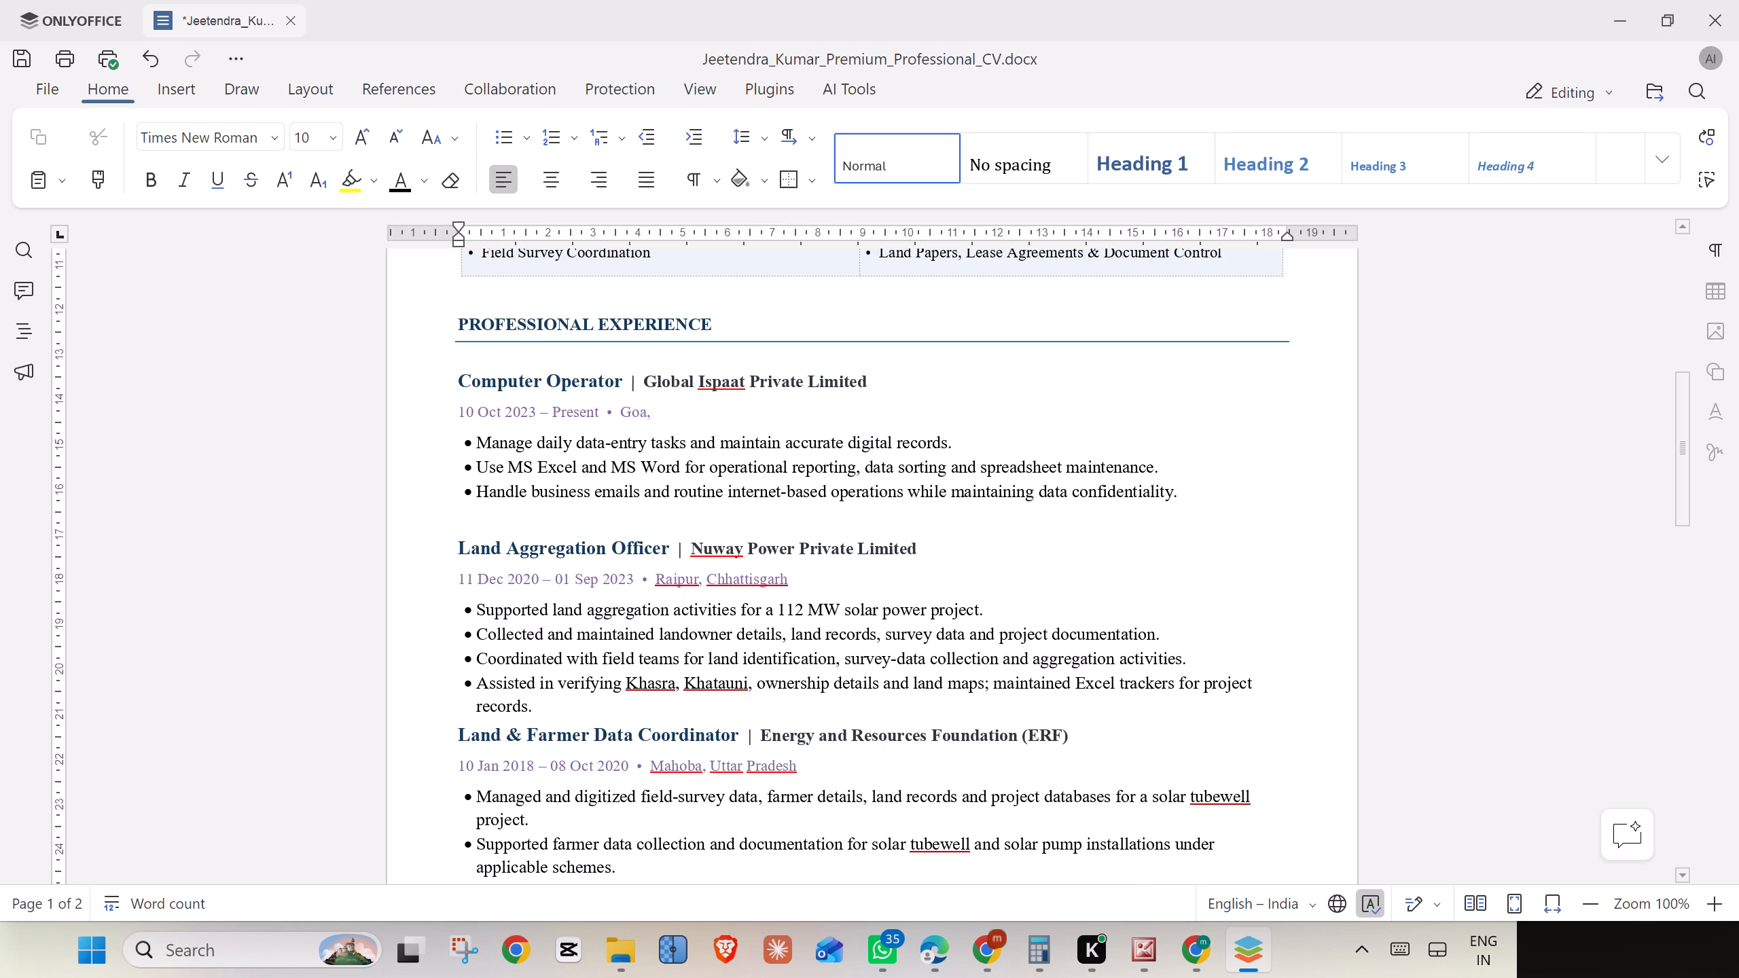
key("Up")
key("space")
key("shift+m")
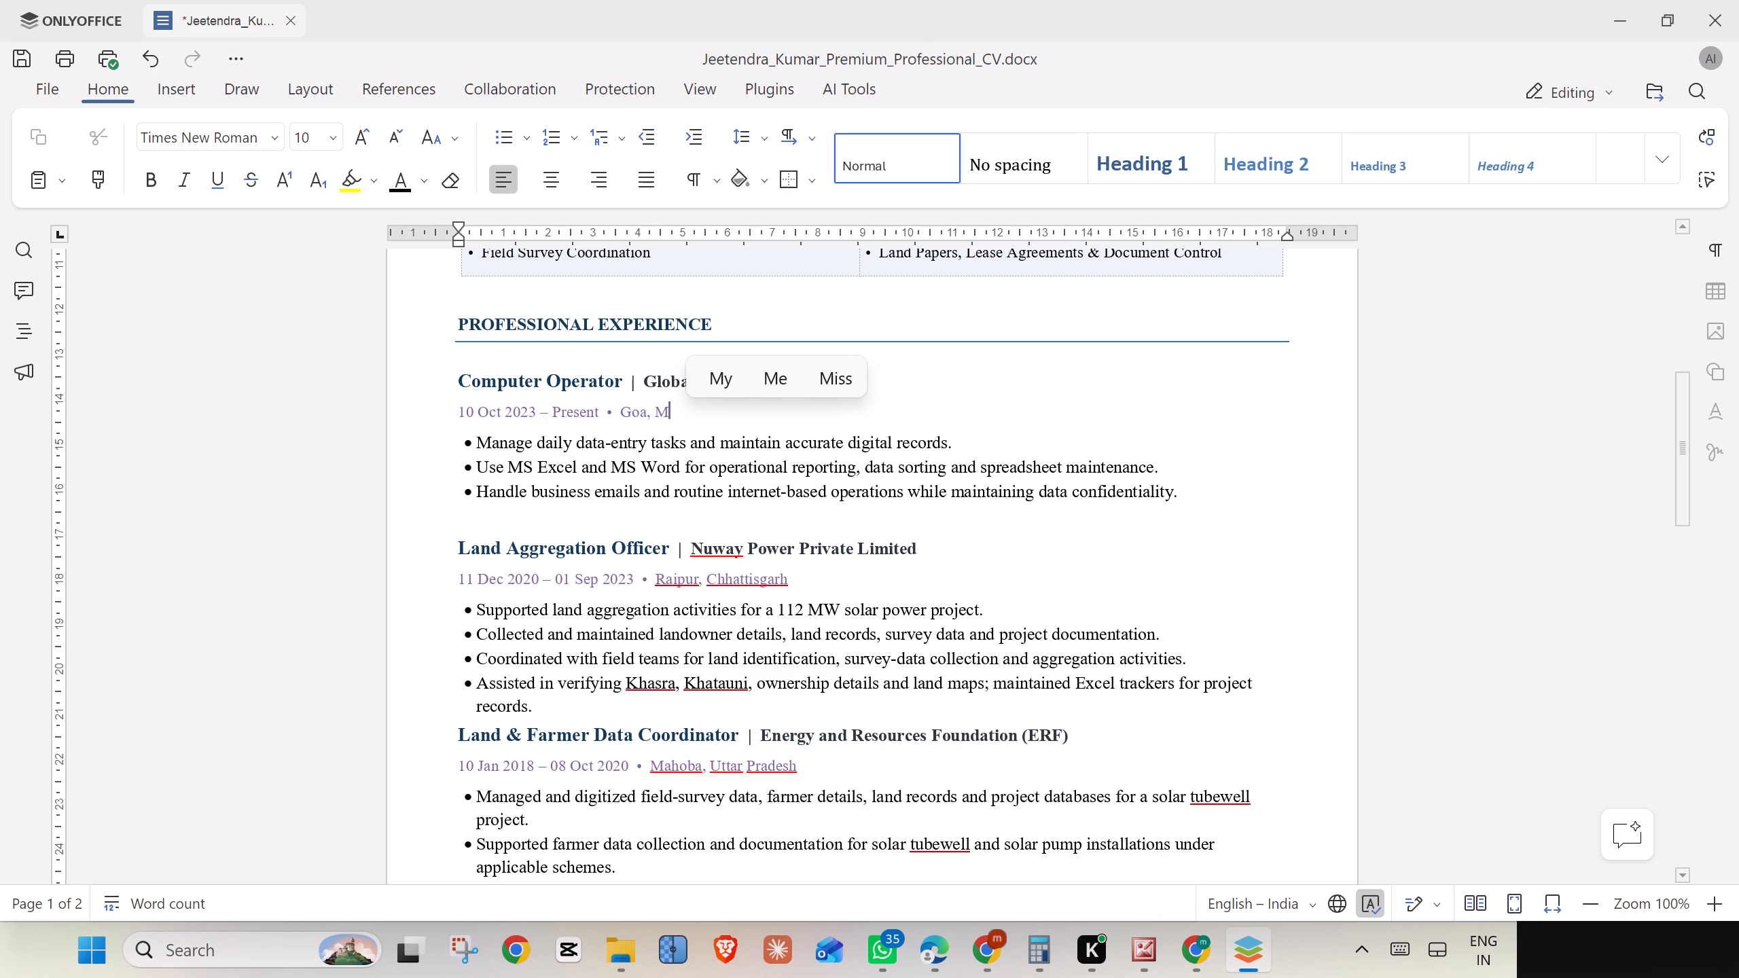
key("BackSpace")
key("shift+parenright")
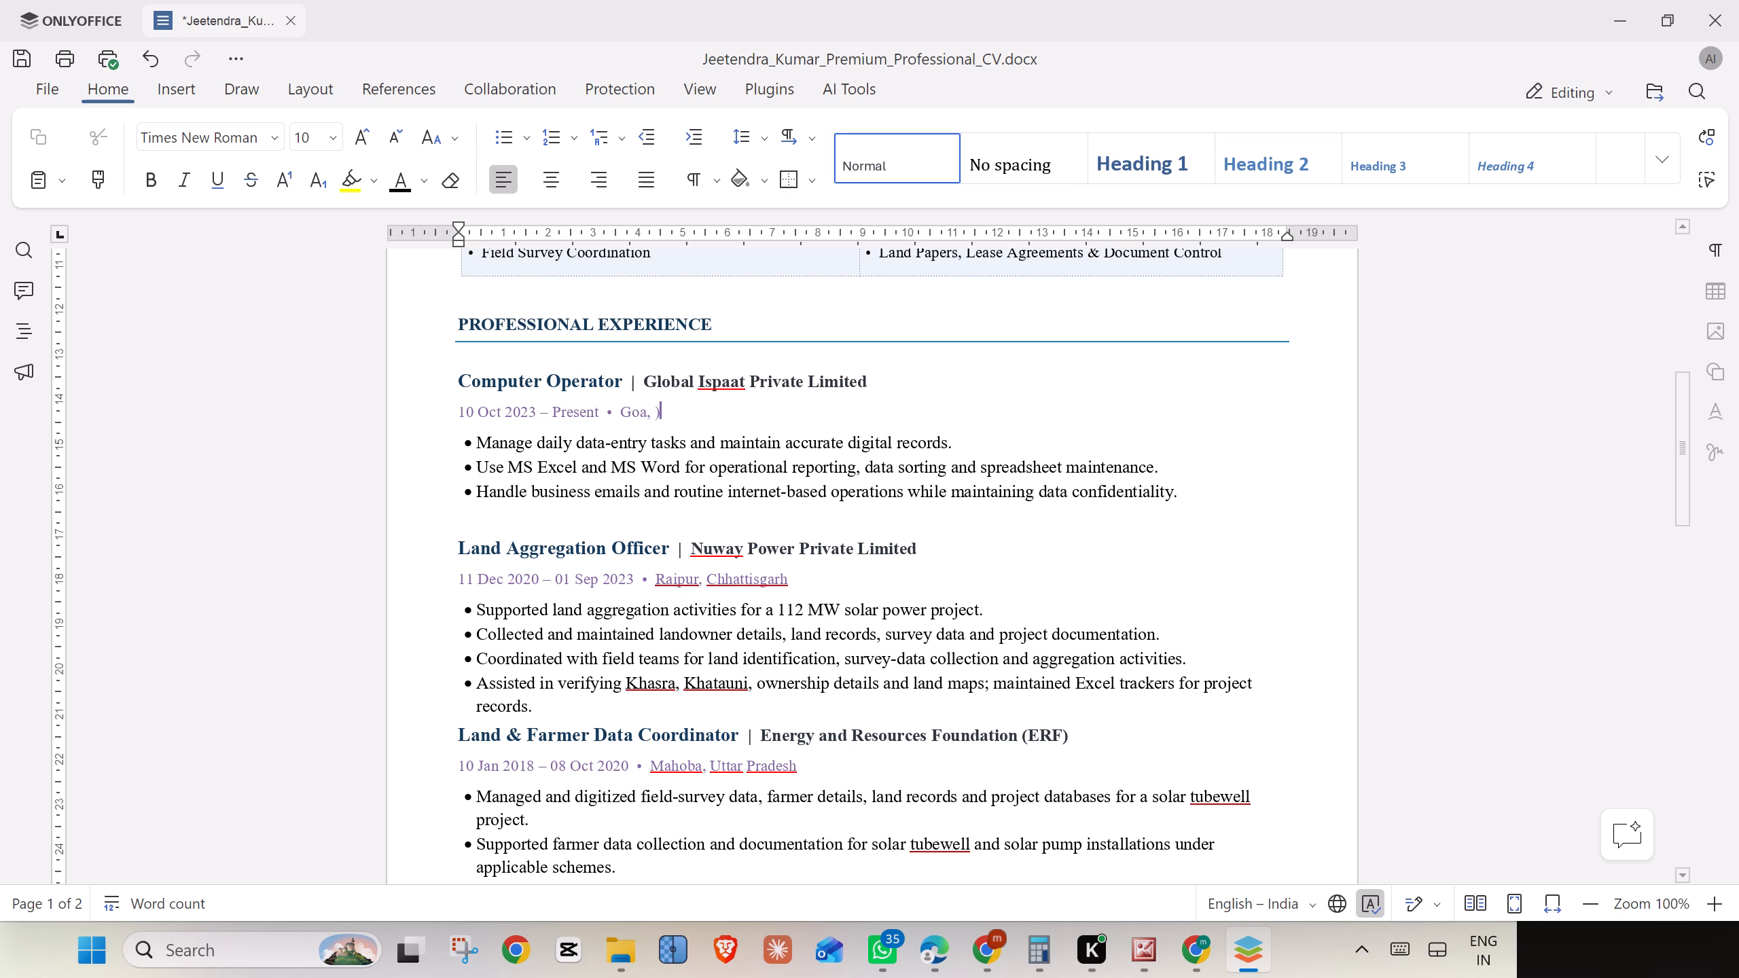
key("BackSpace")
key("shift+parenleft")
key("shift+parenright")
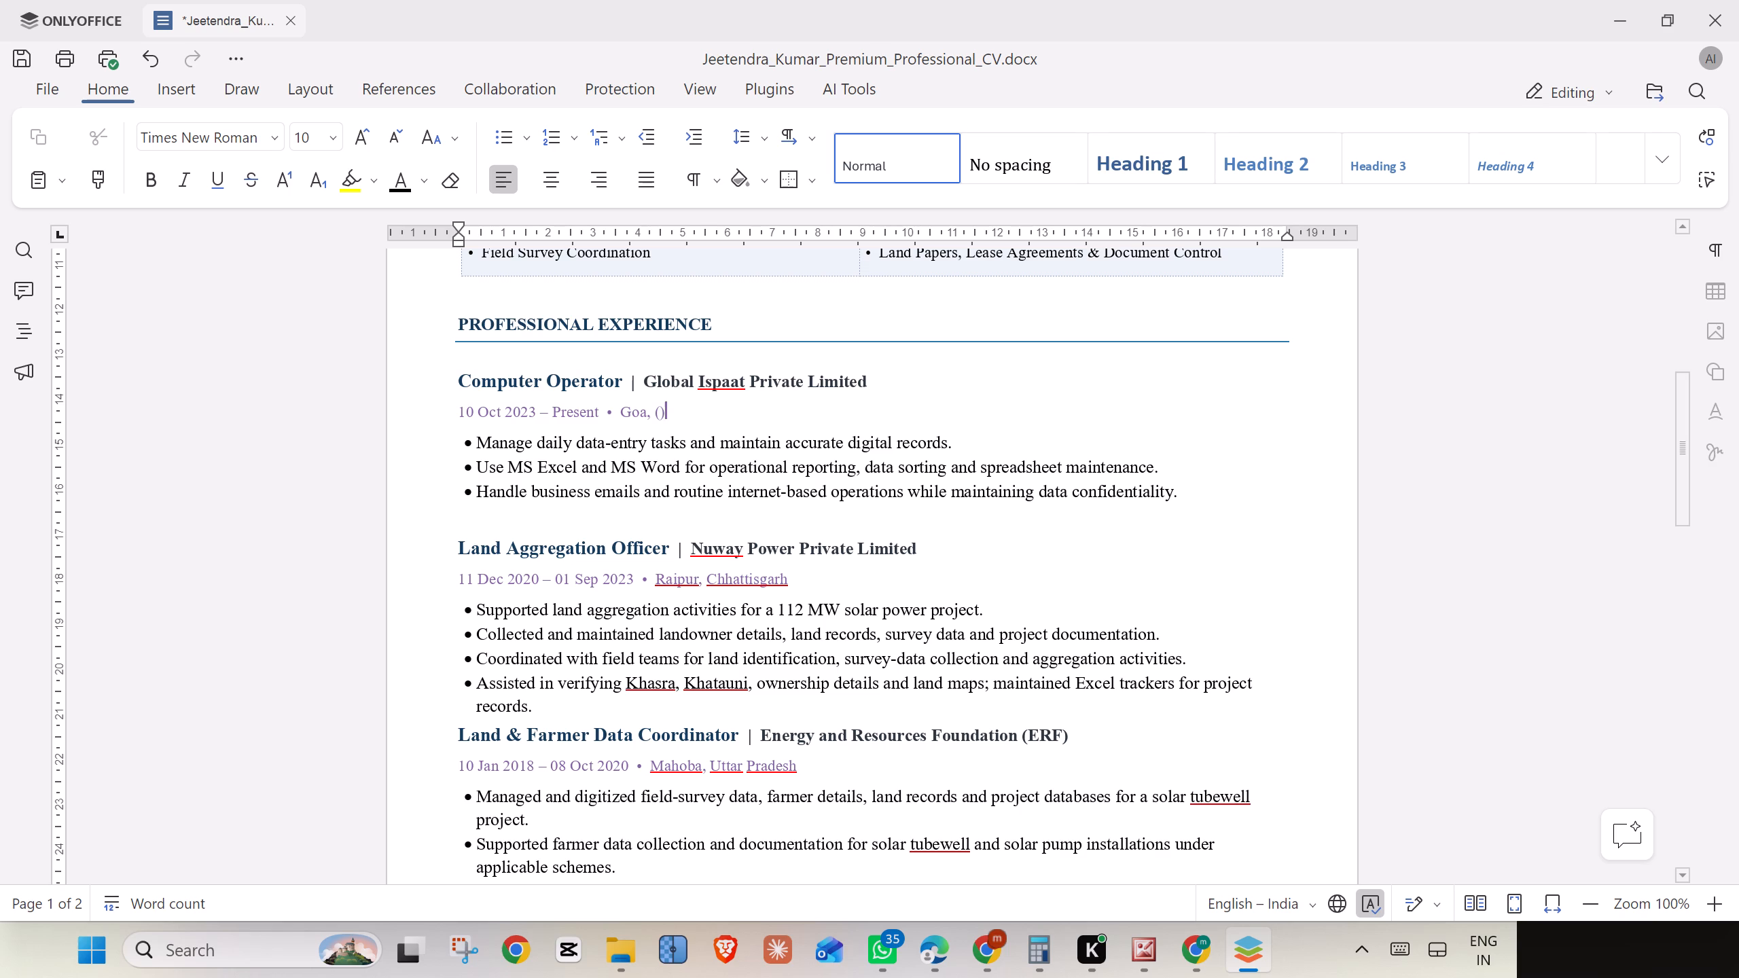
left_click(658, 417)
left_click(659, 410)
key("shift+m")
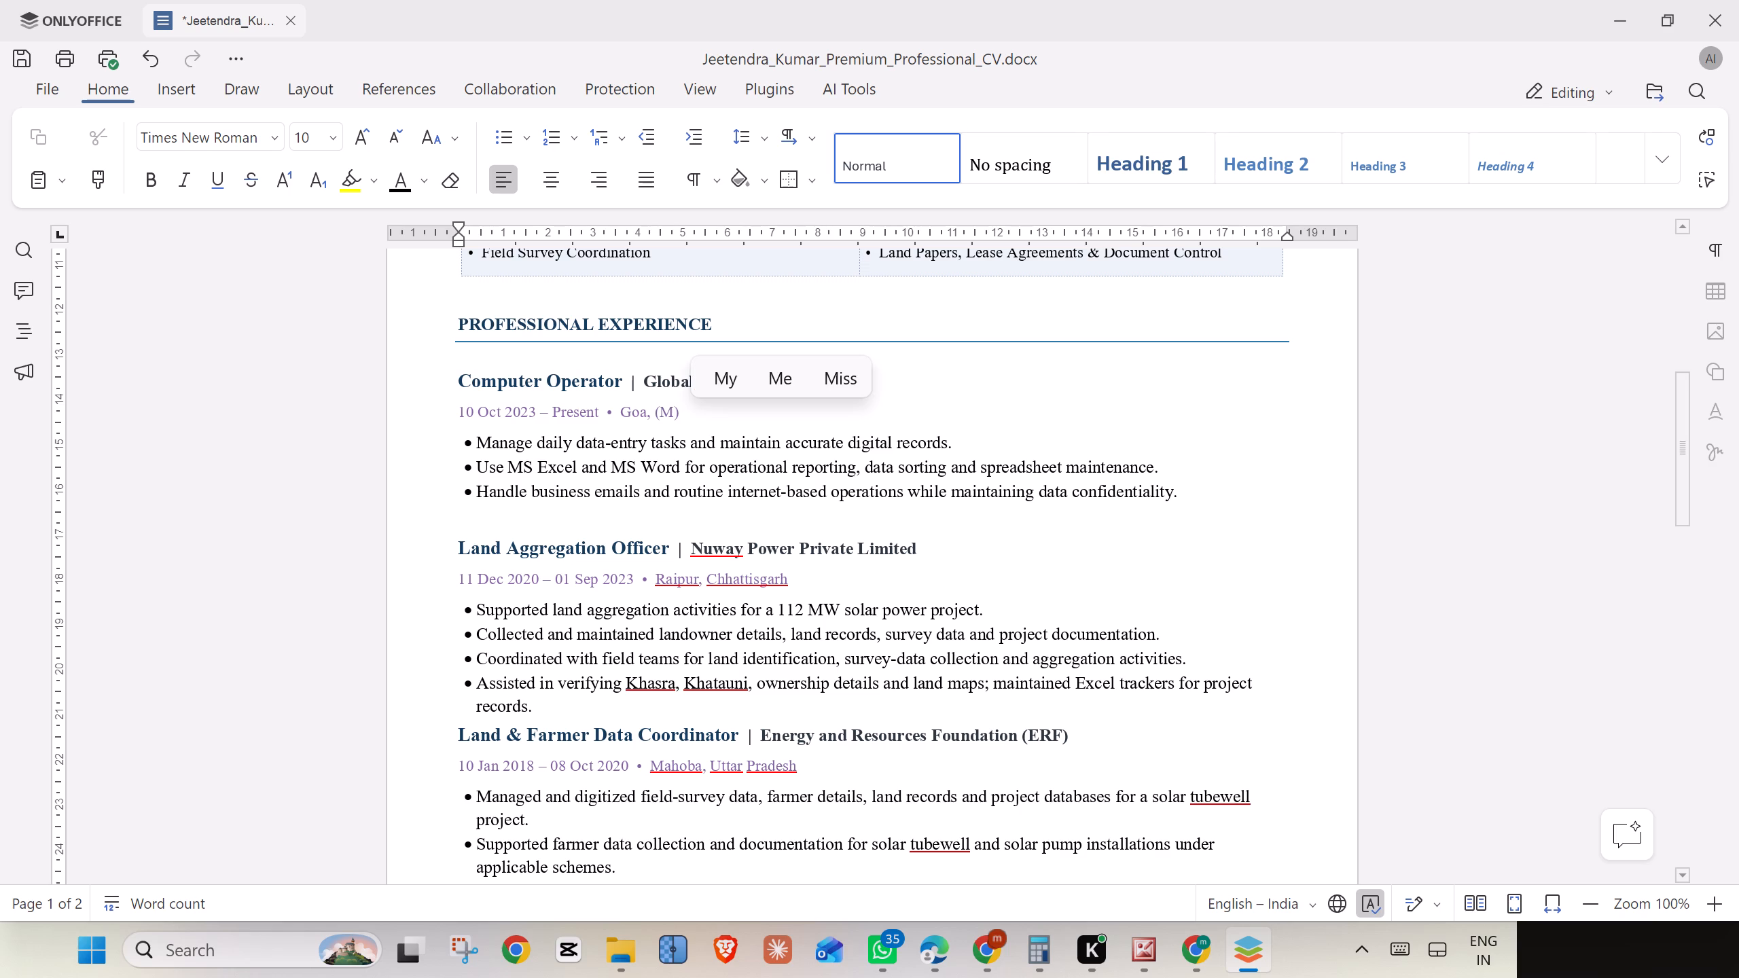
key("period")
key("shift+h")
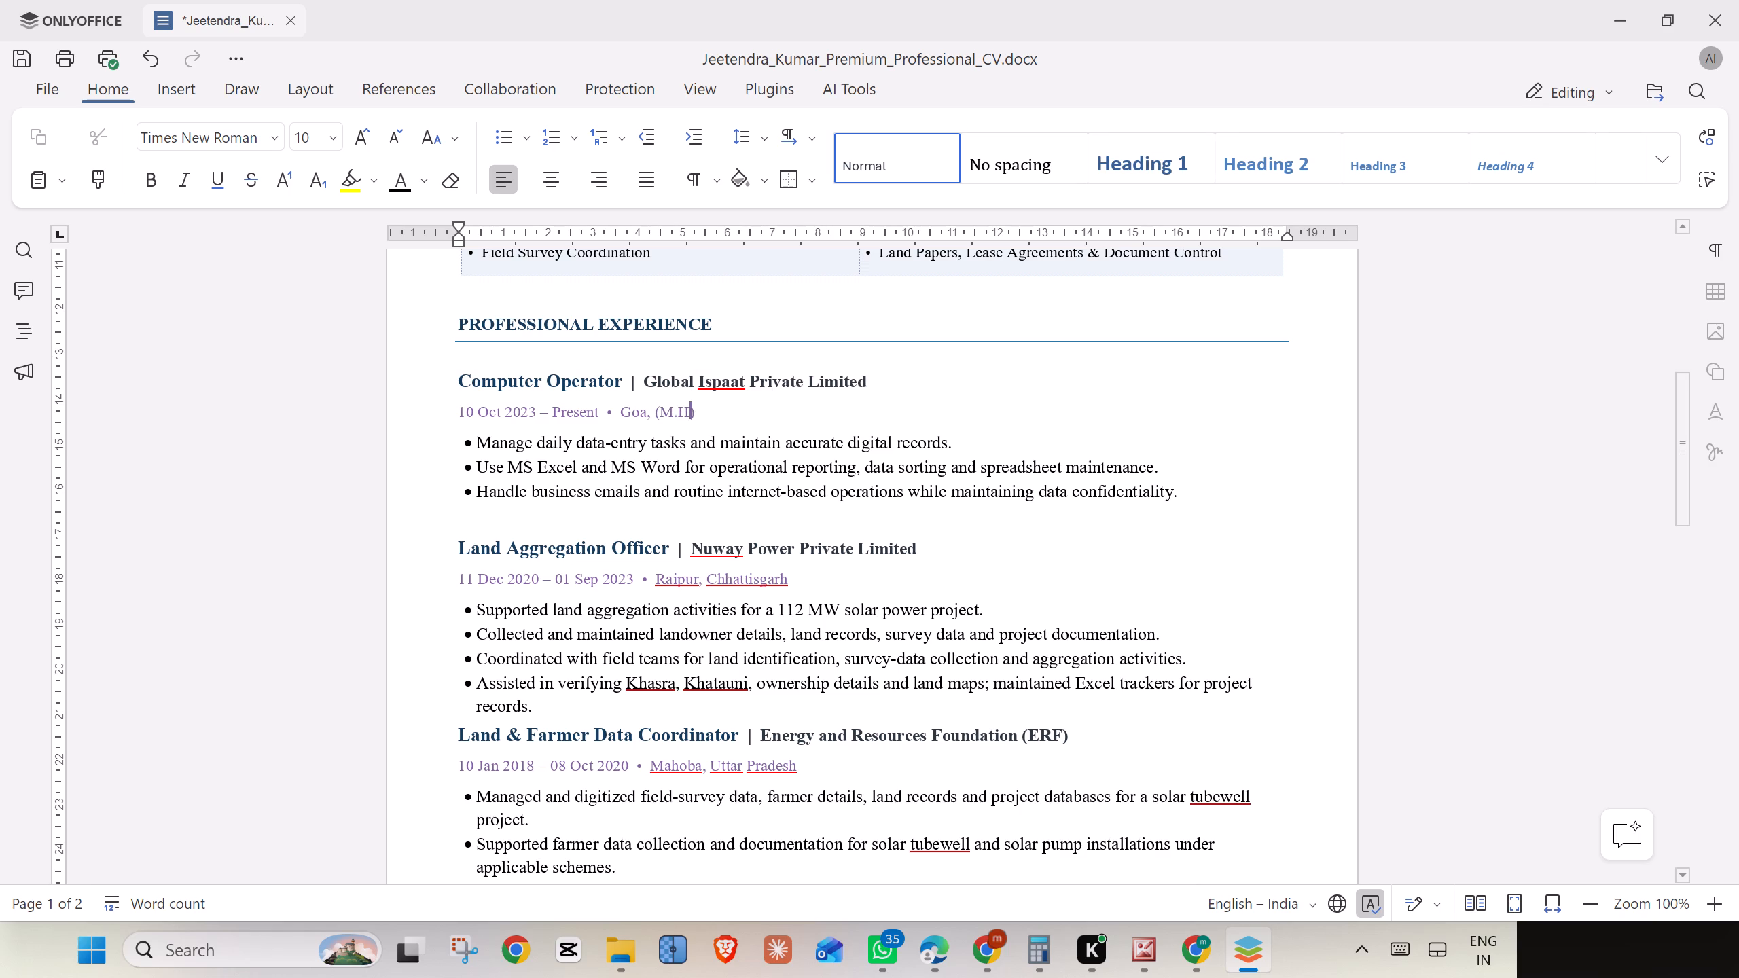
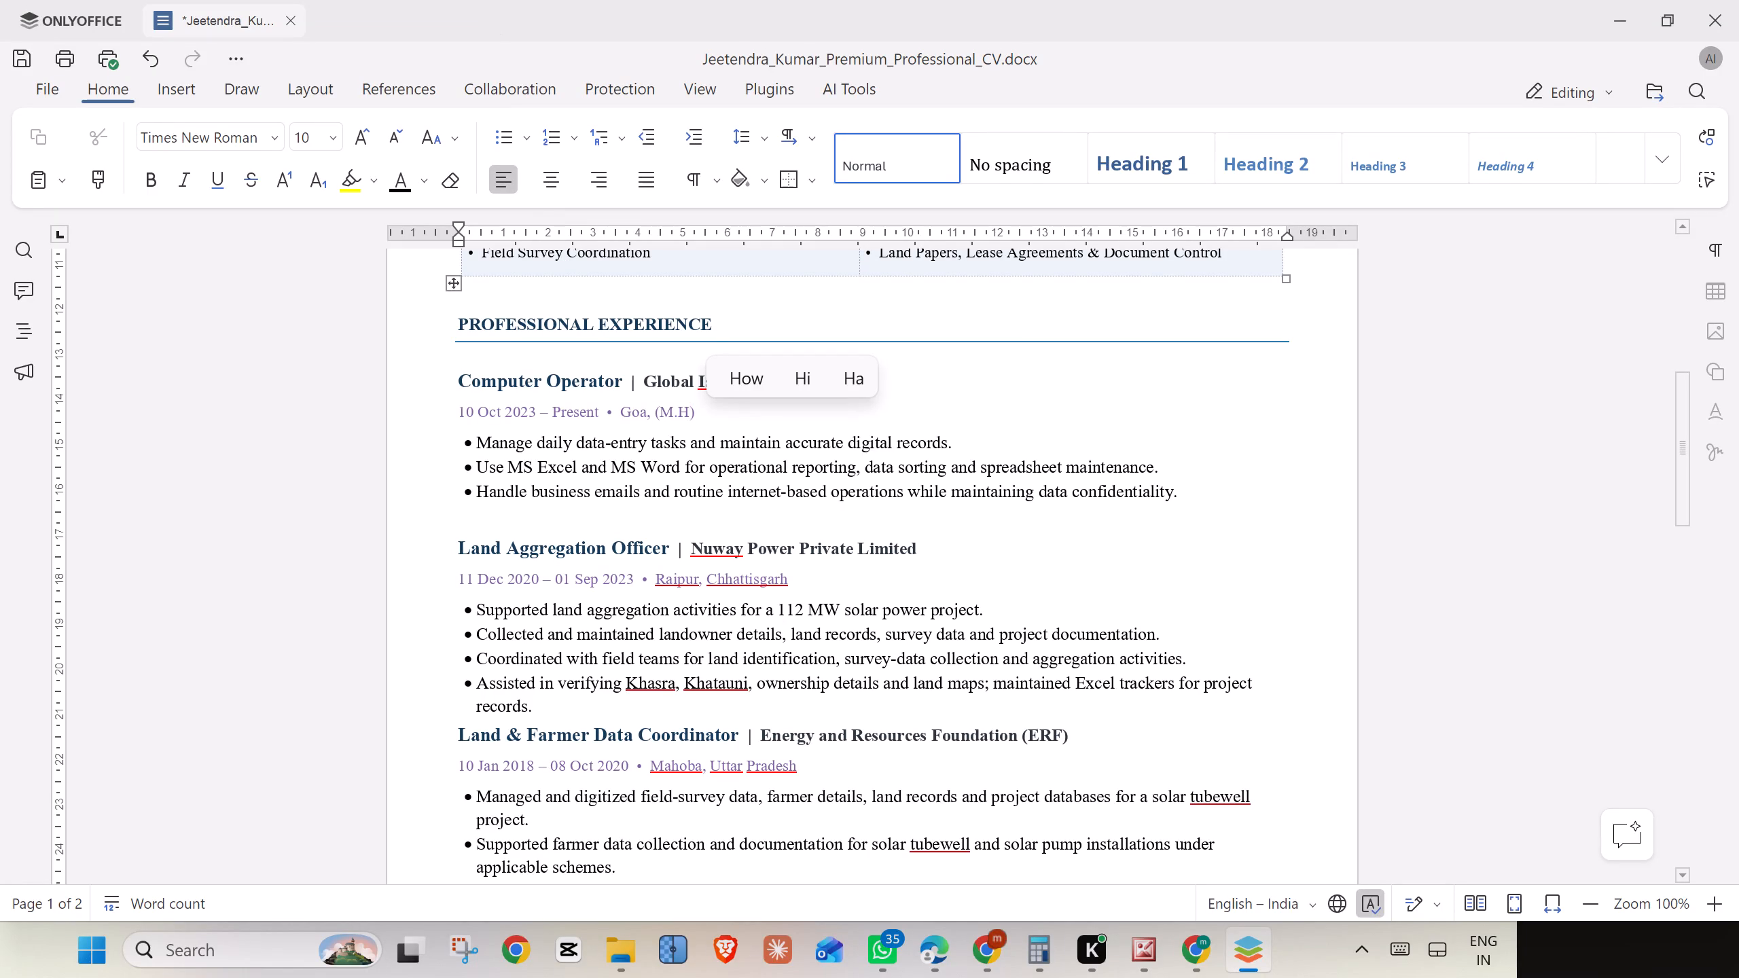
Correct "tubewell" to "tube well" in the first two bullets under Land & Farmer Data Coordinator.
right_click(1209, 804)
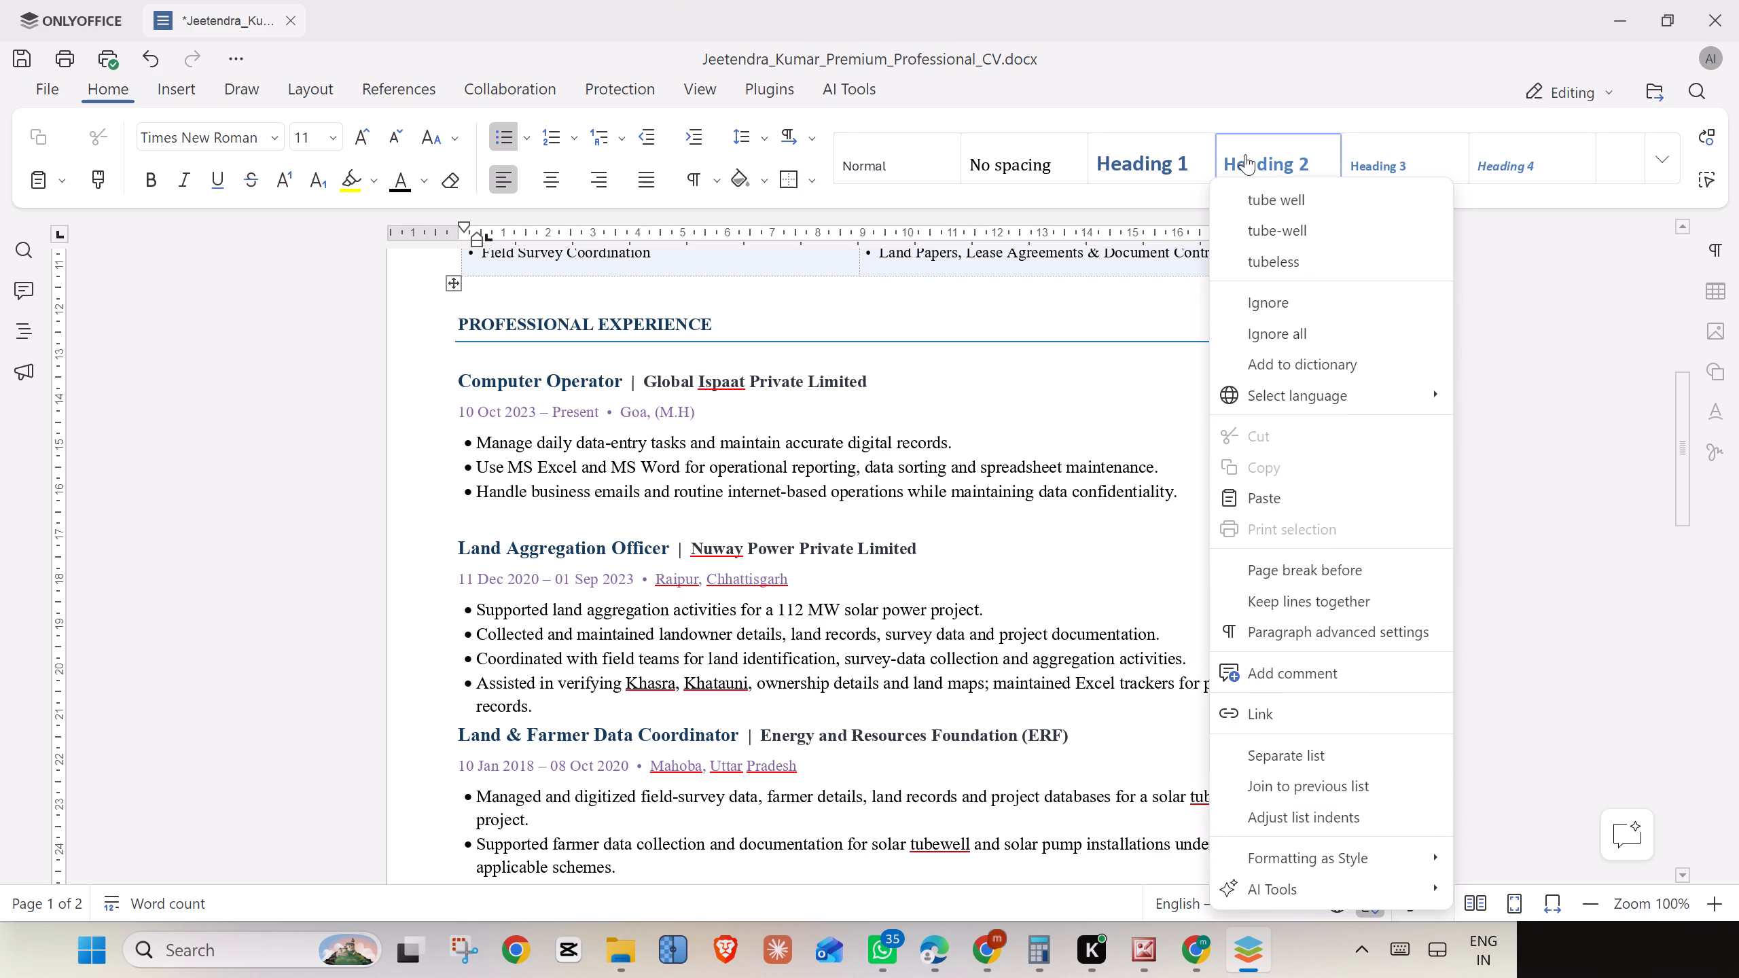
left_click(1260, 201)
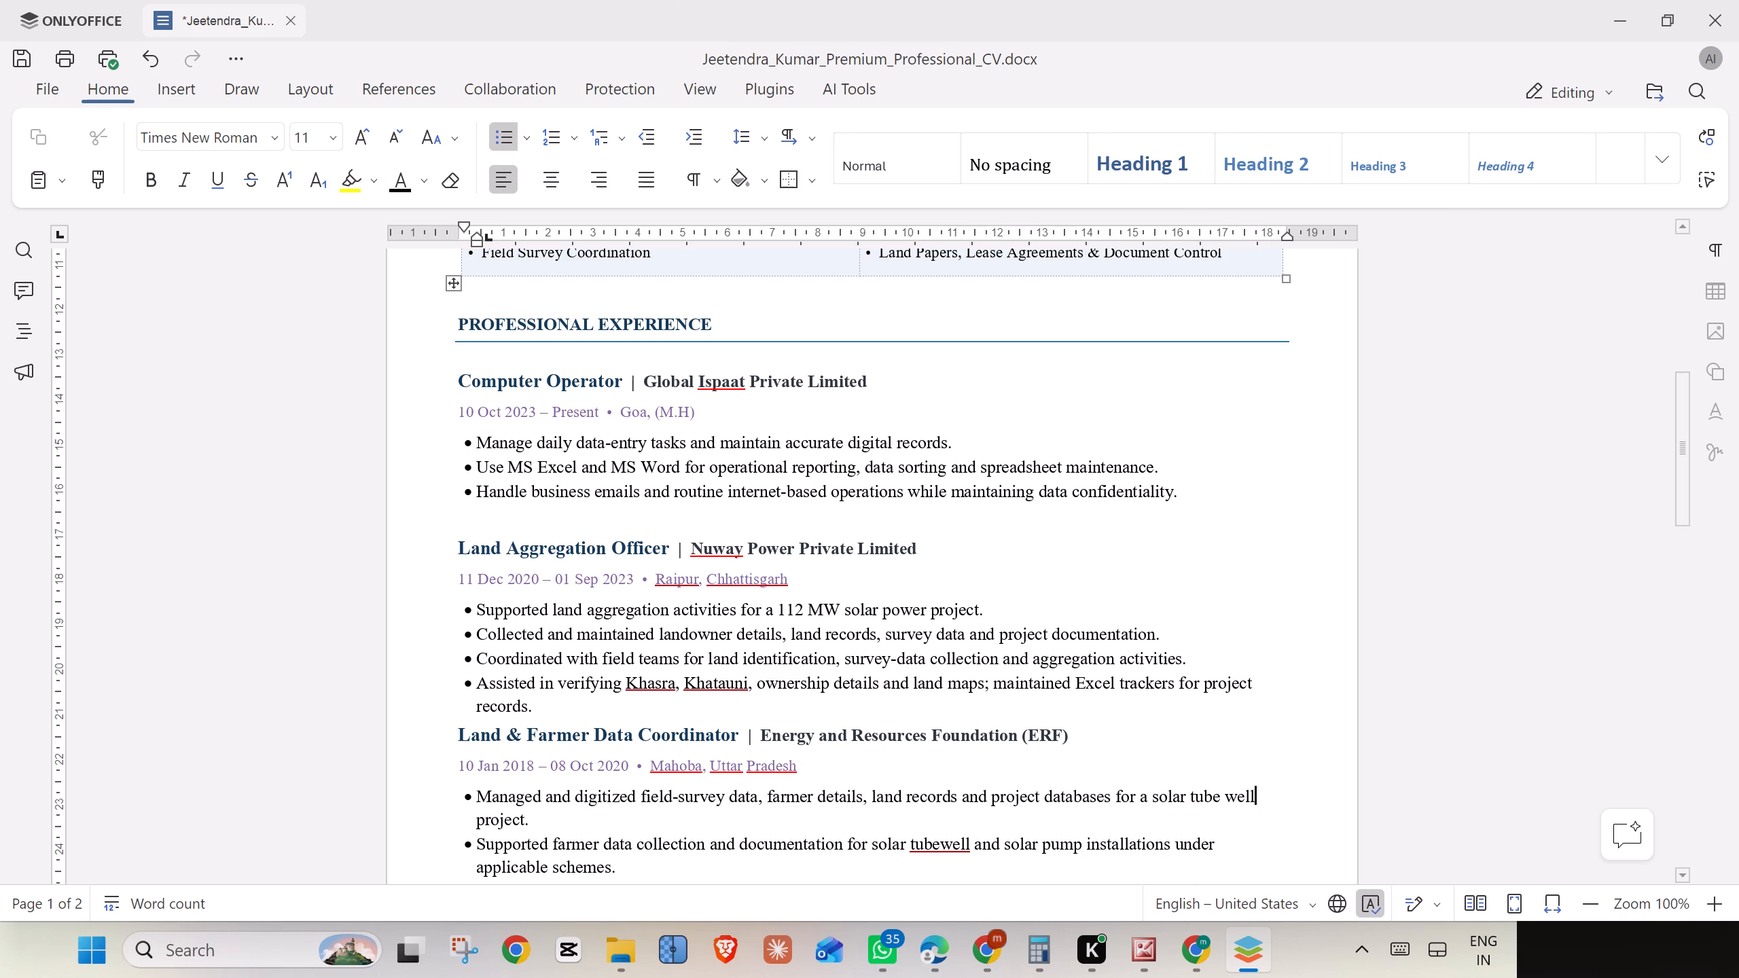
right_click(953, 846)
left_click(1003, 205)
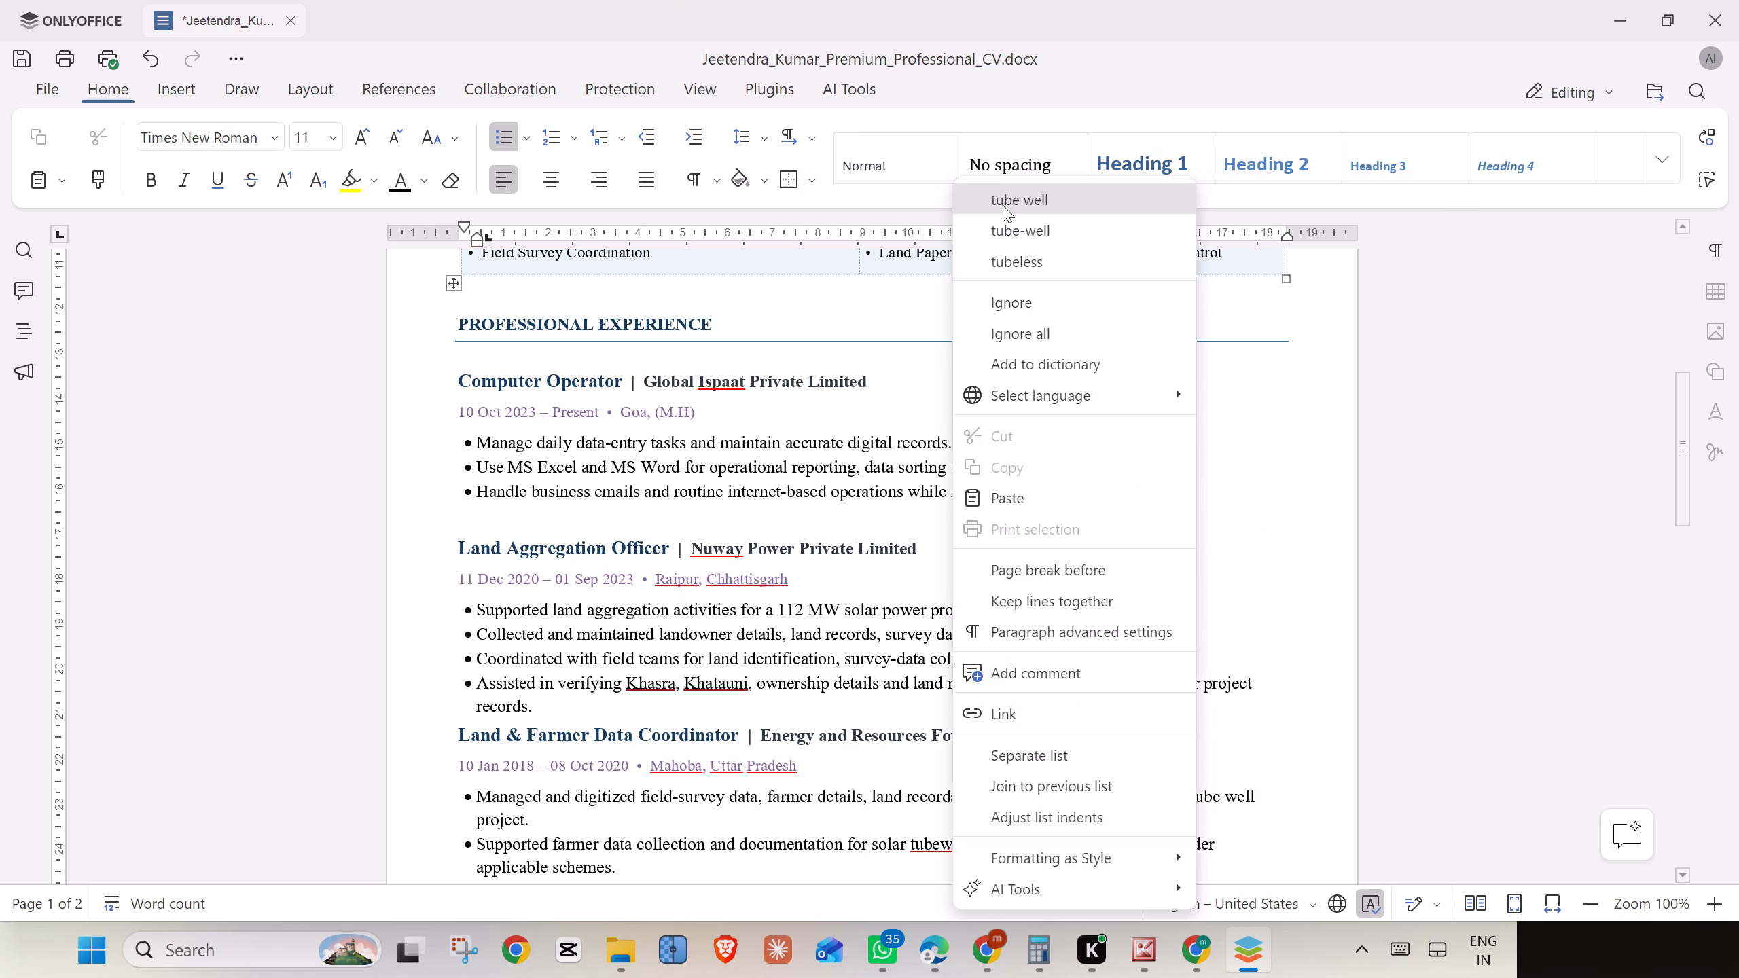
Review the second-page sections, and examine the name, job title and contact lines in the CV's header block.
scroll(902, 645, "down", 4)
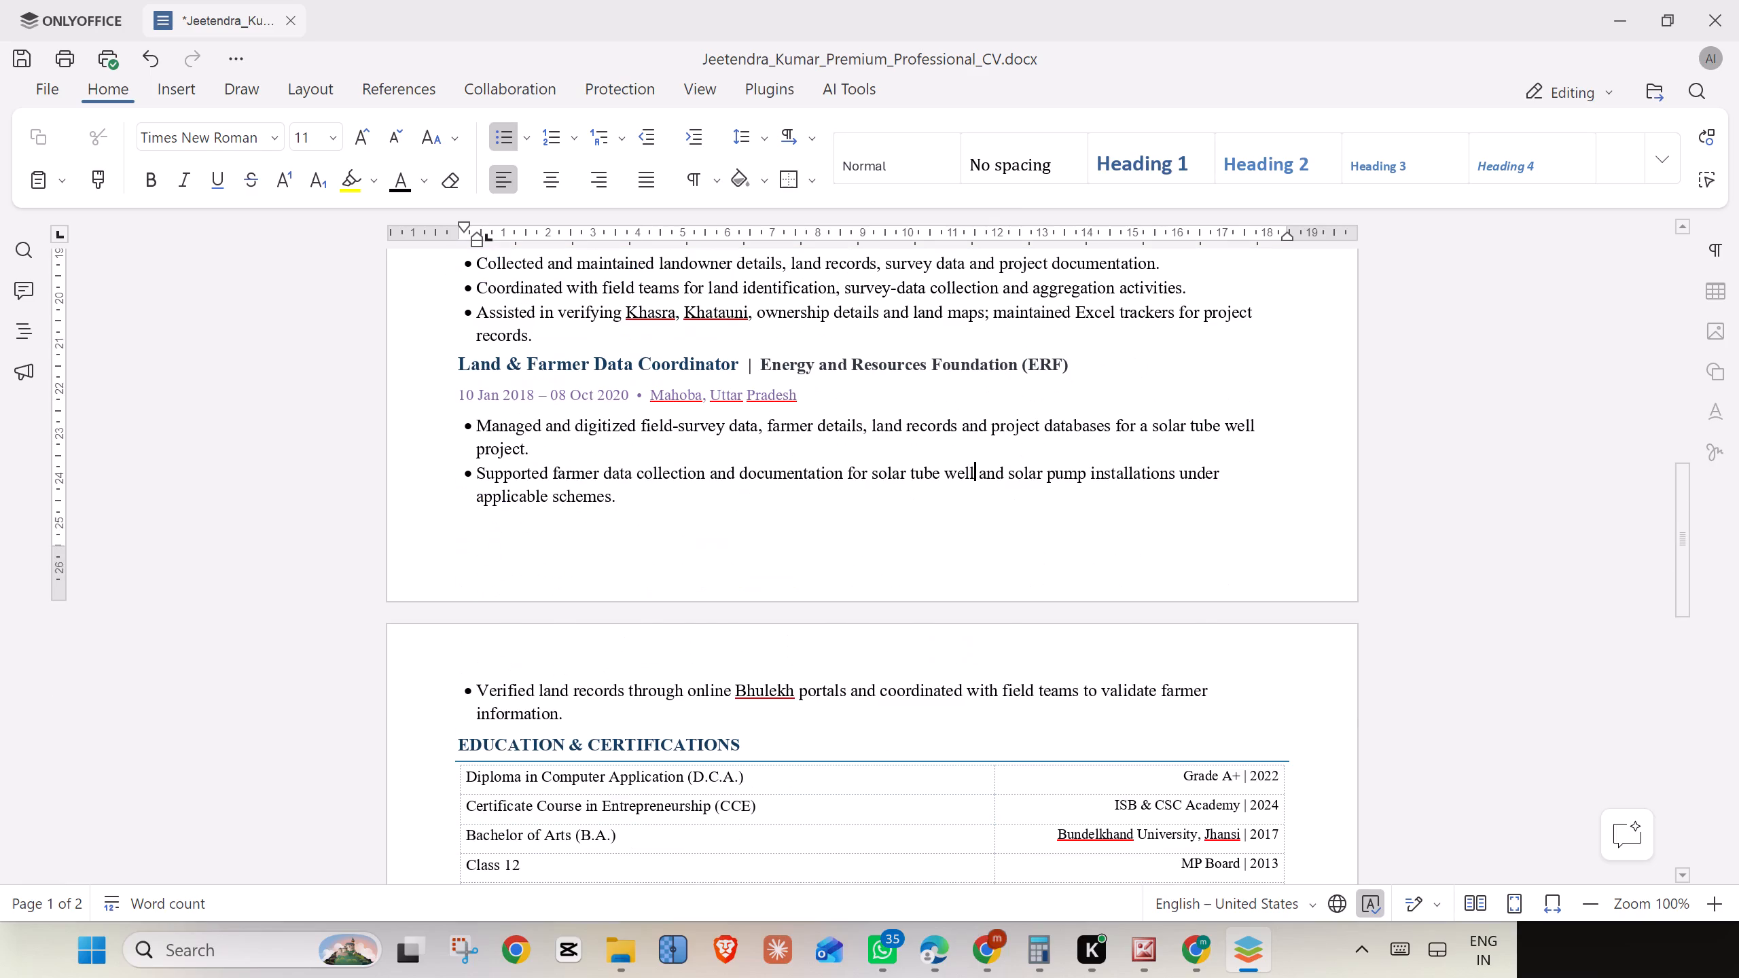
scroll(903, 663, "down", 7)
scroll(905, 671, "up", 6)
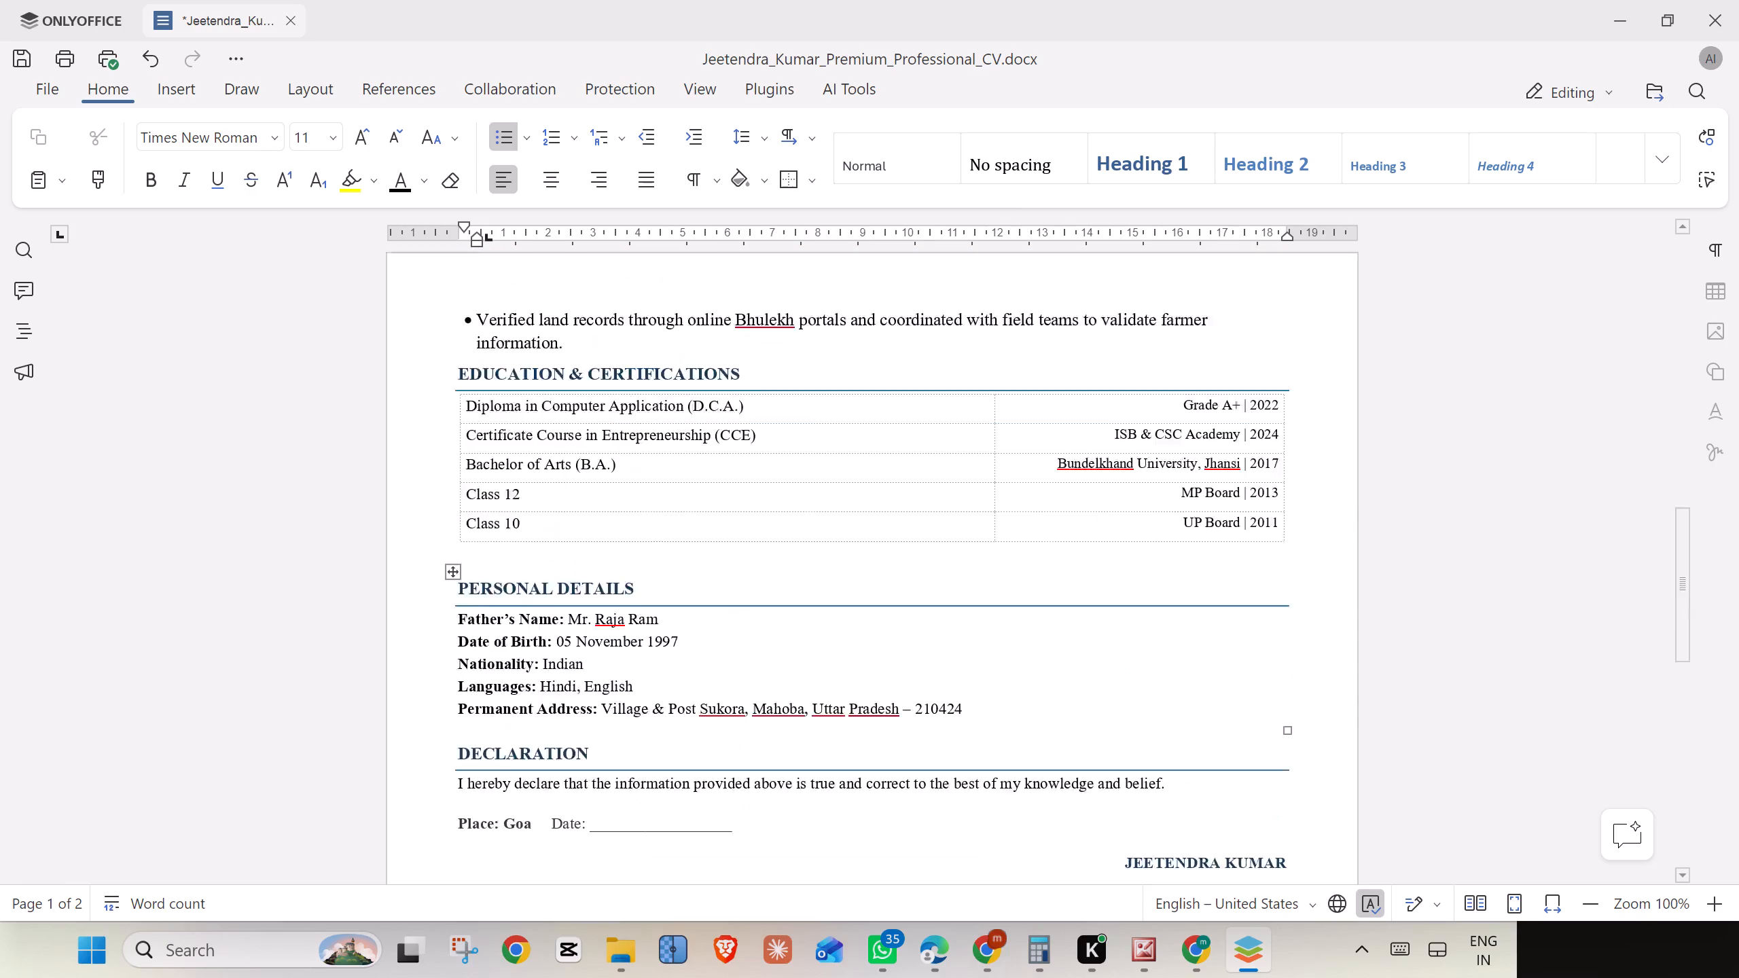
scroll(905, 671, "up", 16)
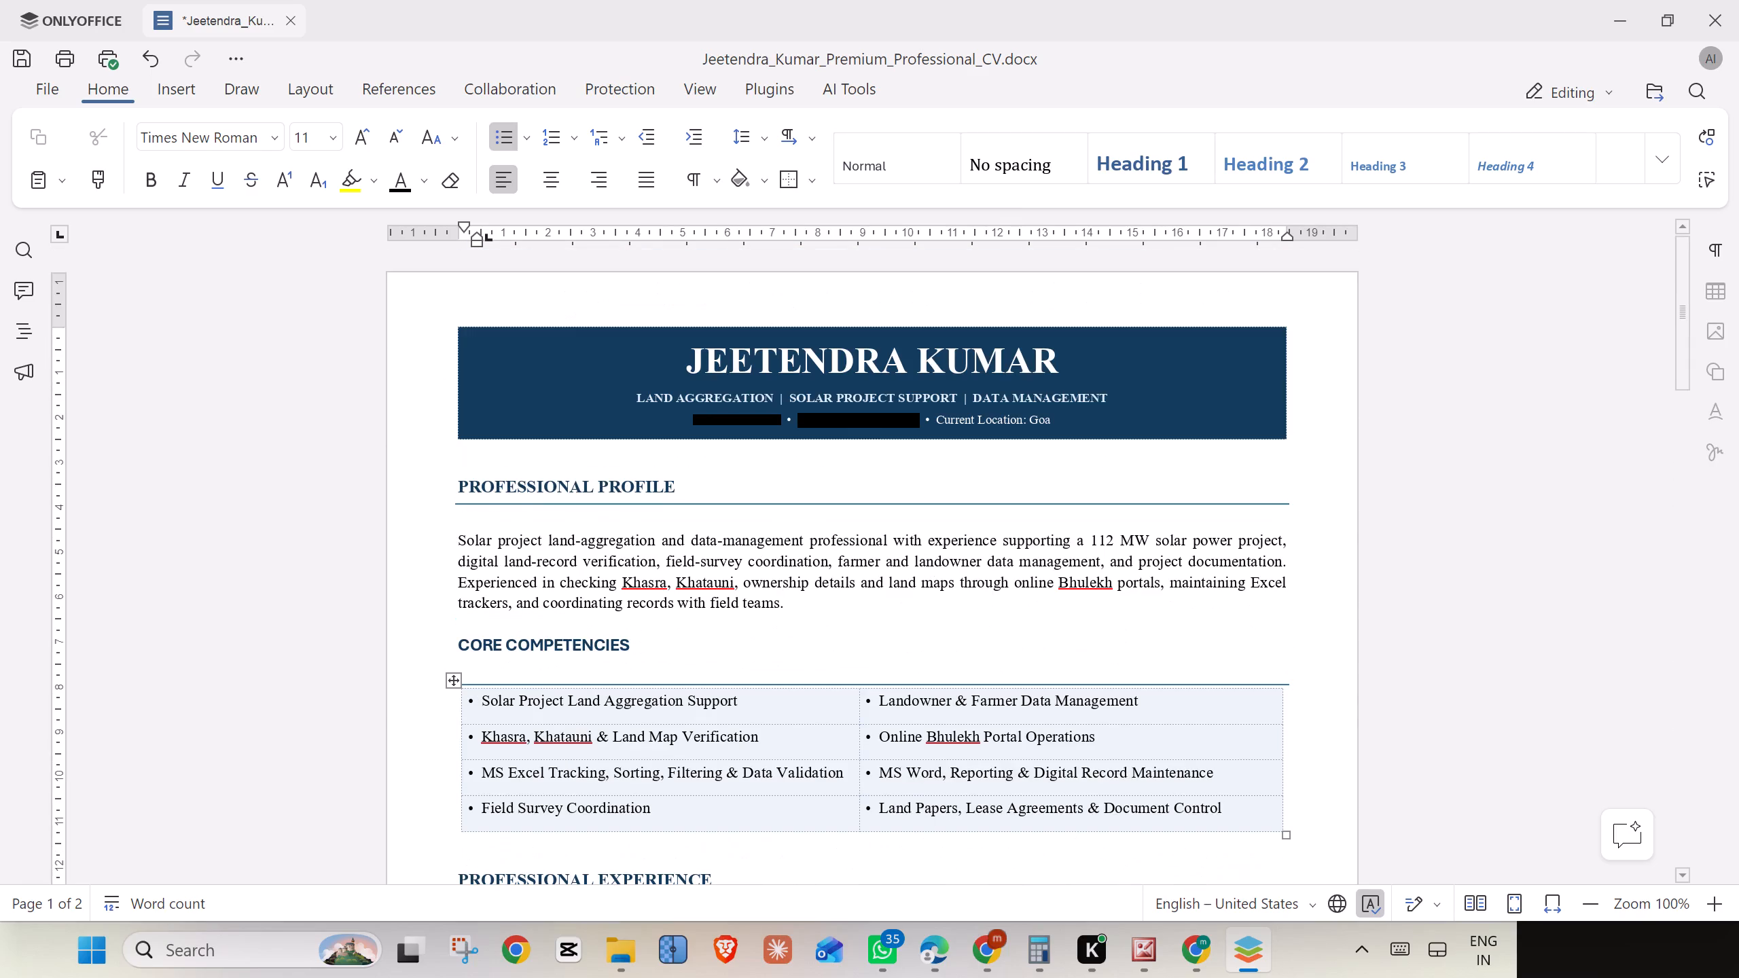
left_click(728, 431)
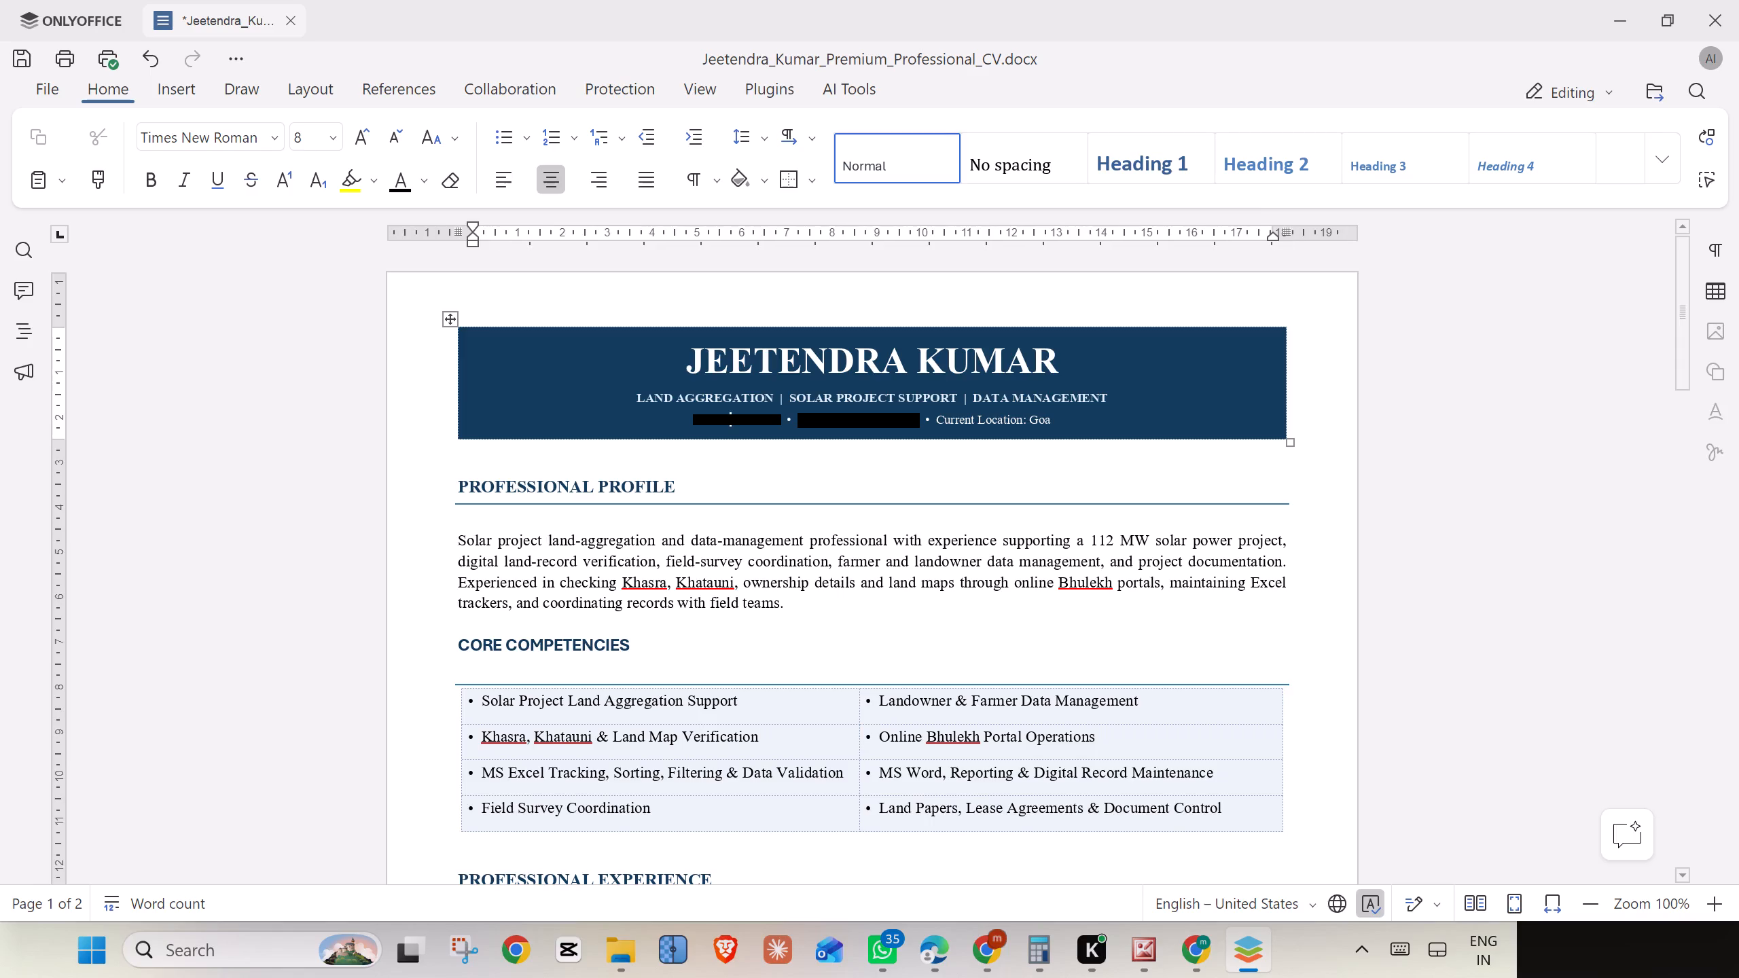
left_click(793, 407)
left_click(863, 422)
left_click(837, 396)
left_click(810, 399)
left_click(759, 370)
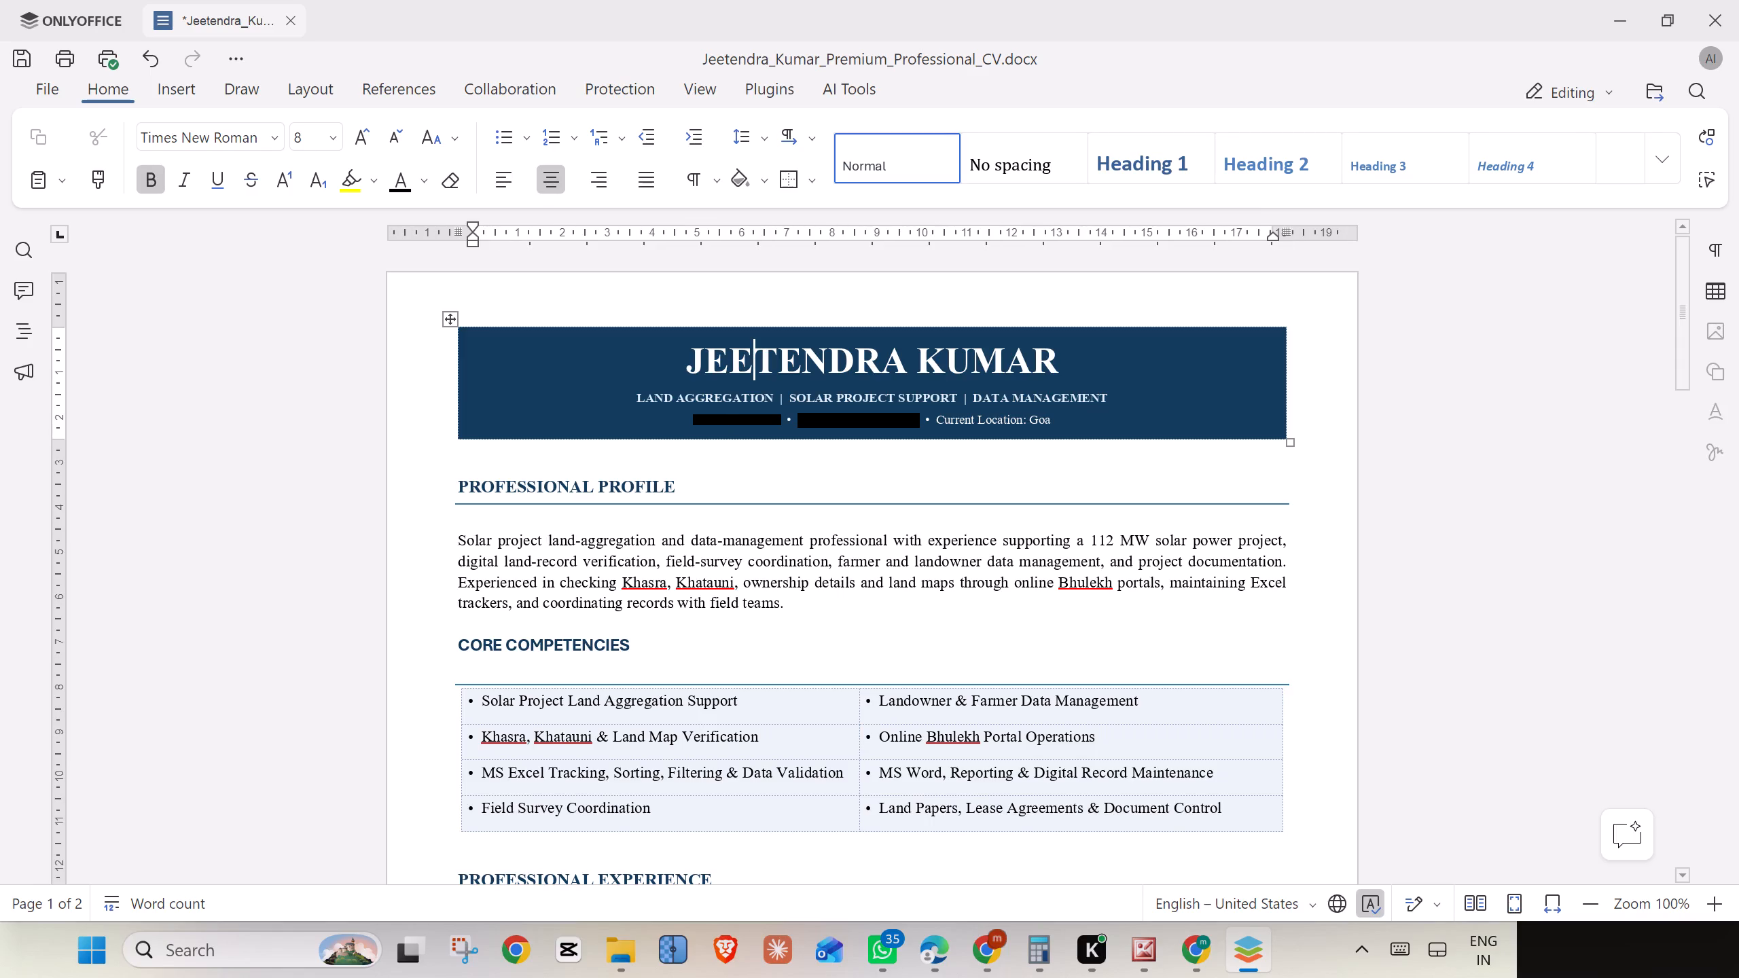
left_click(687, 401)
Examine the layout and page break across both pages of the CV, from the header to the end.
scroll(694, 520, "down", 4)
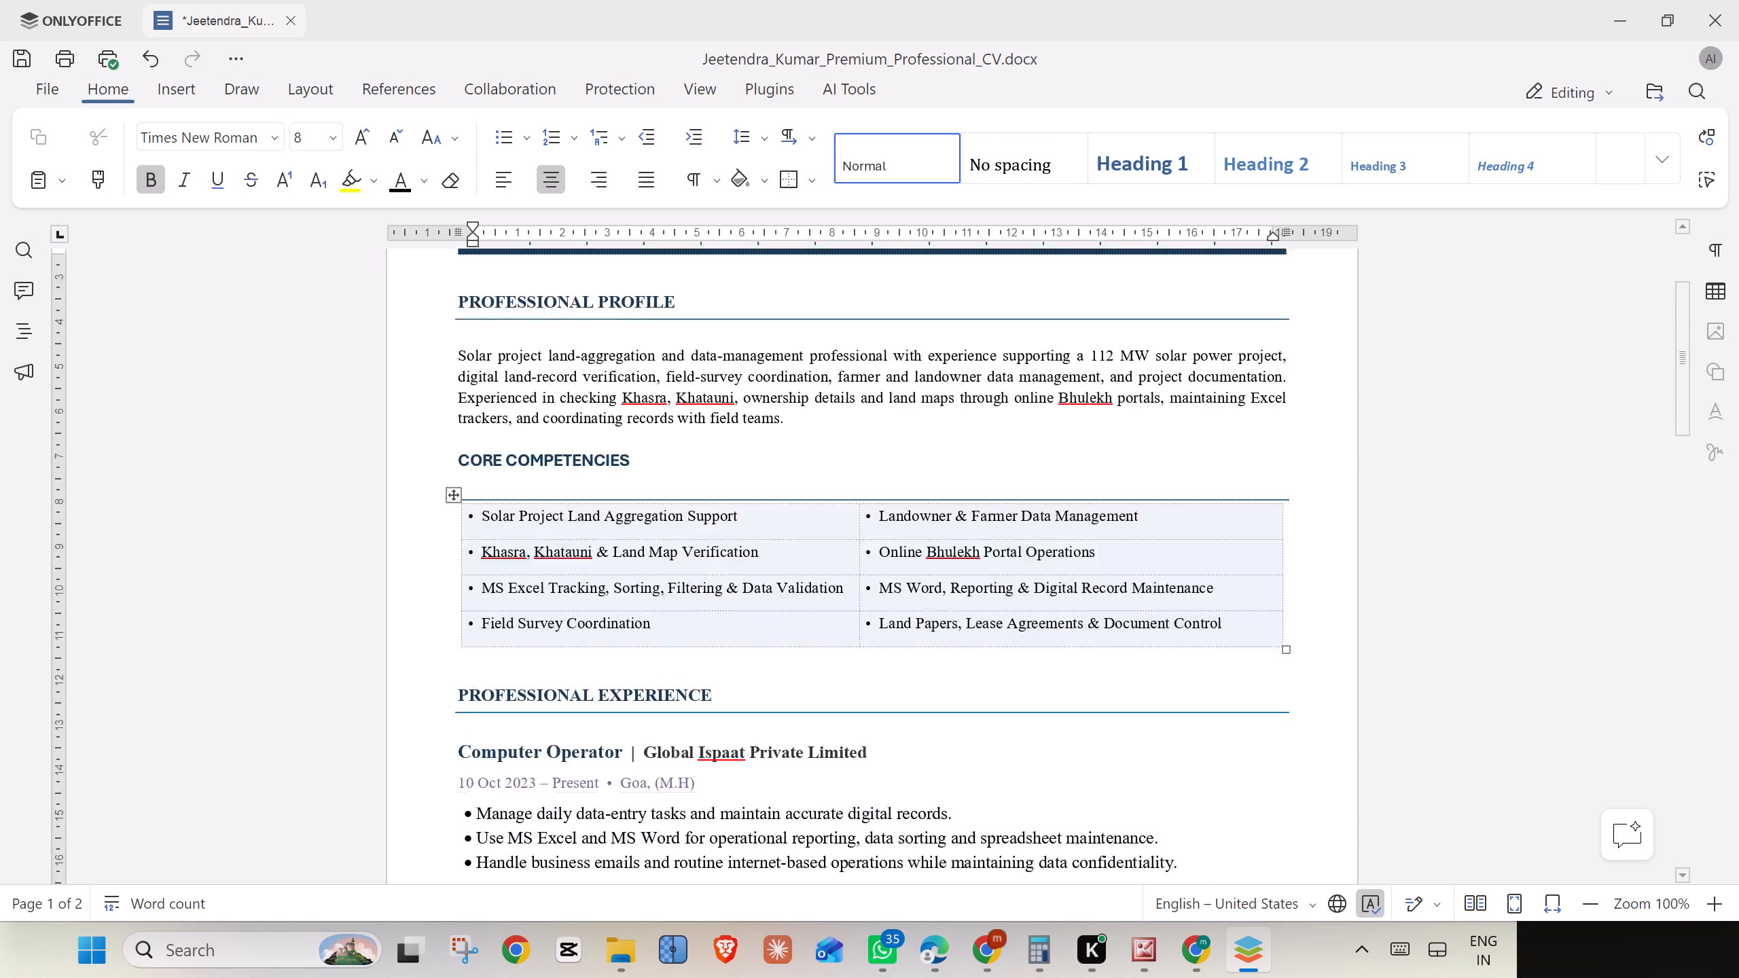
scroll(685, 530, "down", 9)
scroll(686, 530, "up", 2)
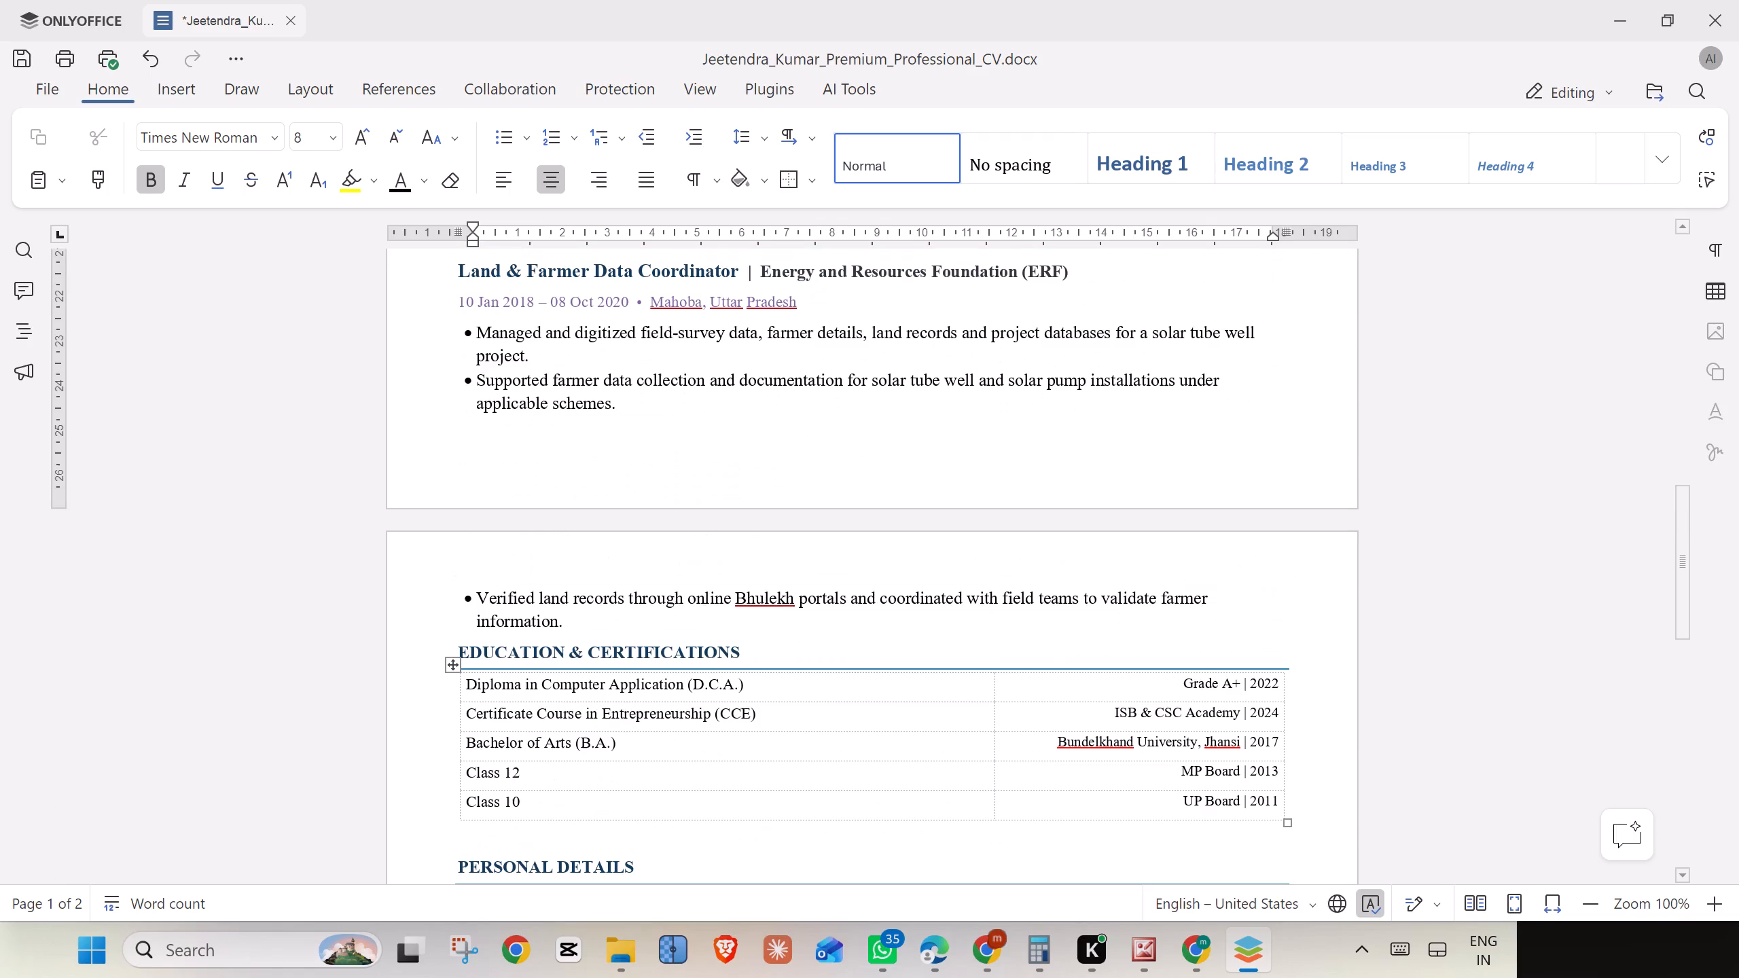
scroll(686, 530, "up", 7)
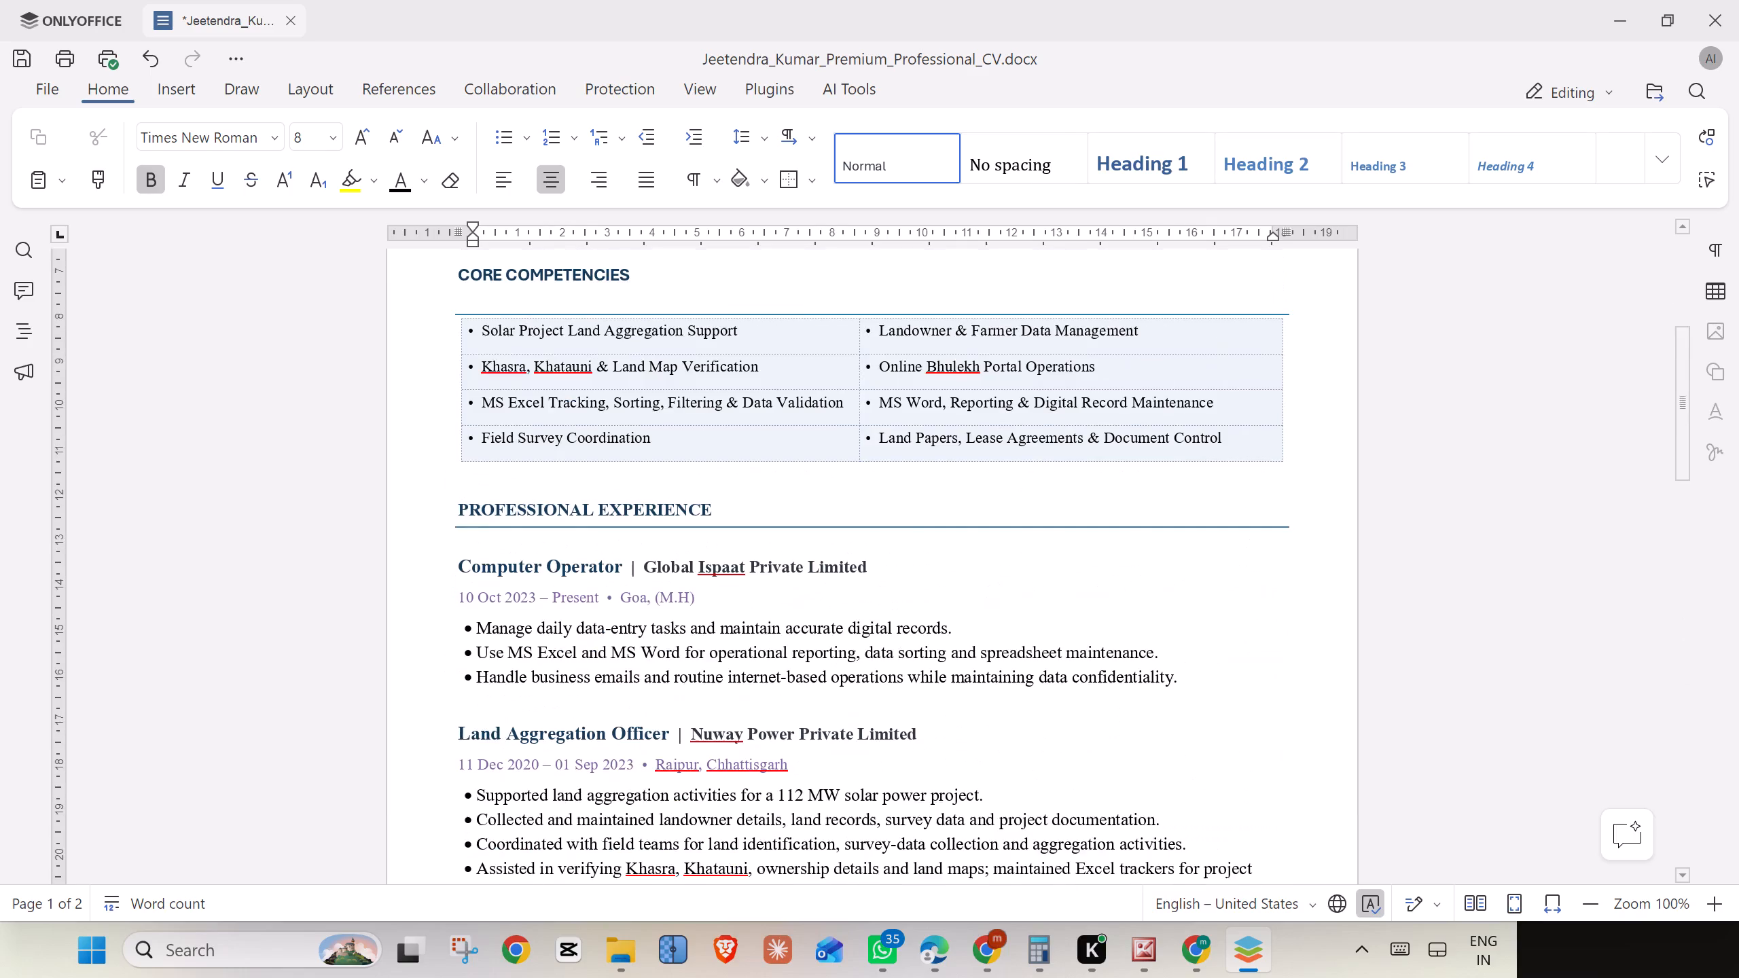
scroll(686, 530, "up", 5)
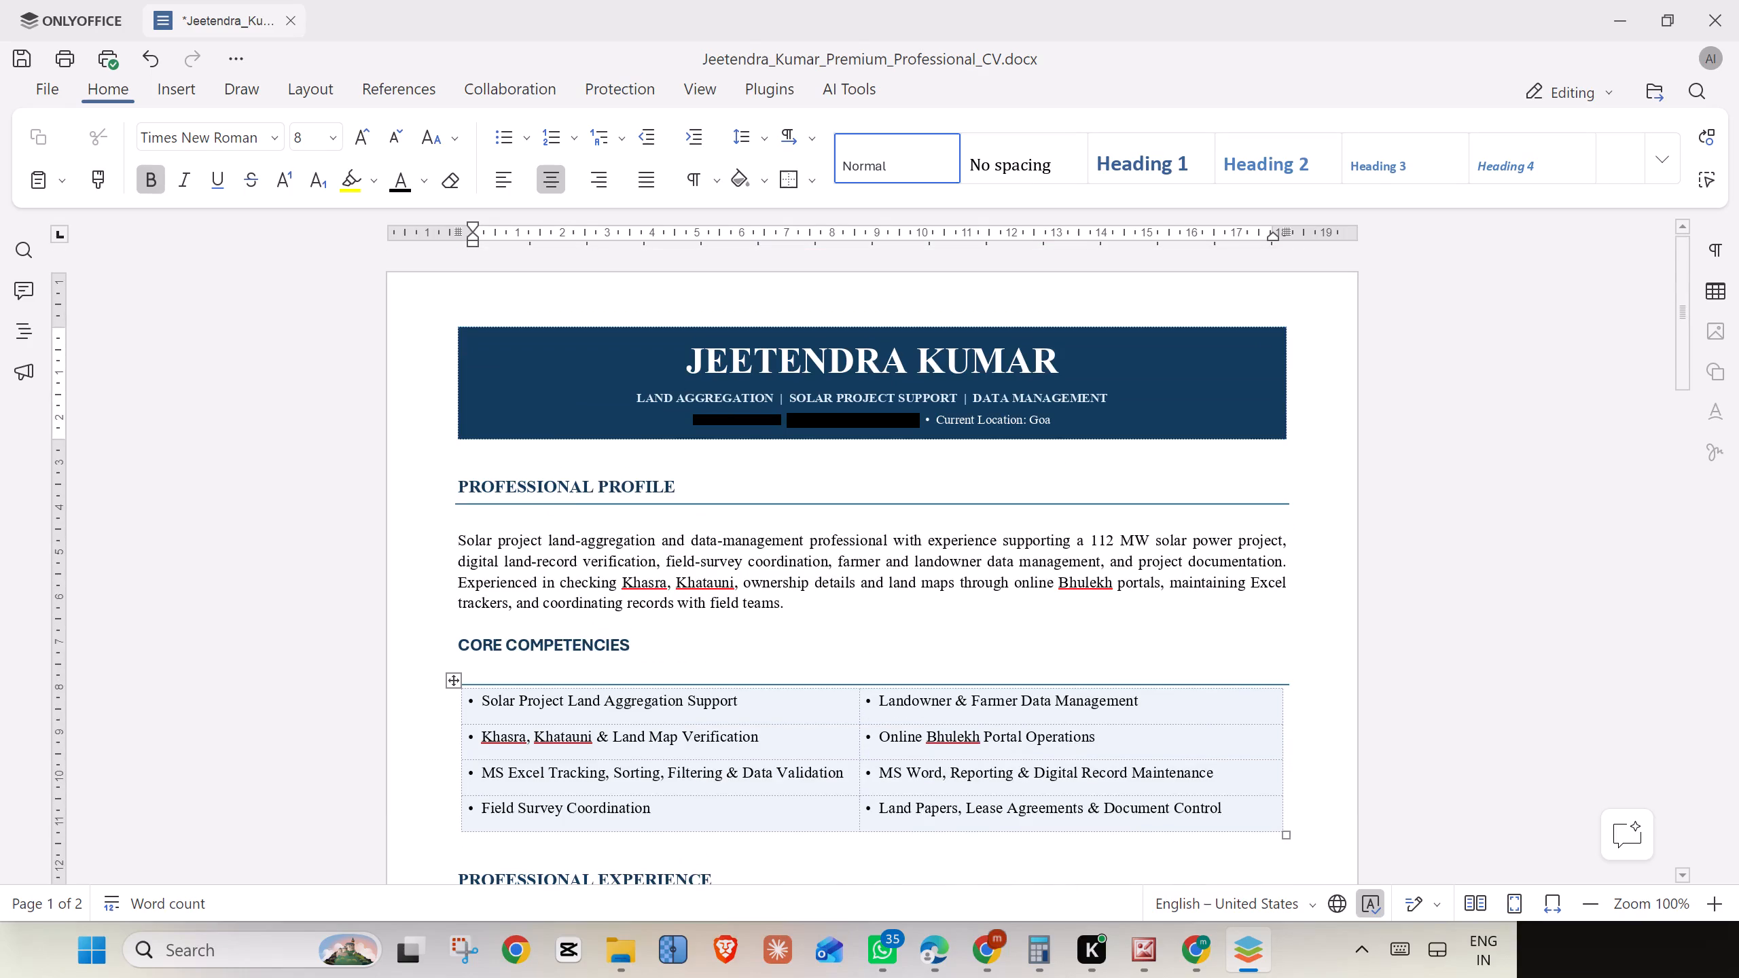
scroll(688, 541, "down", 20)
scroll(700, 584, "down", 2)
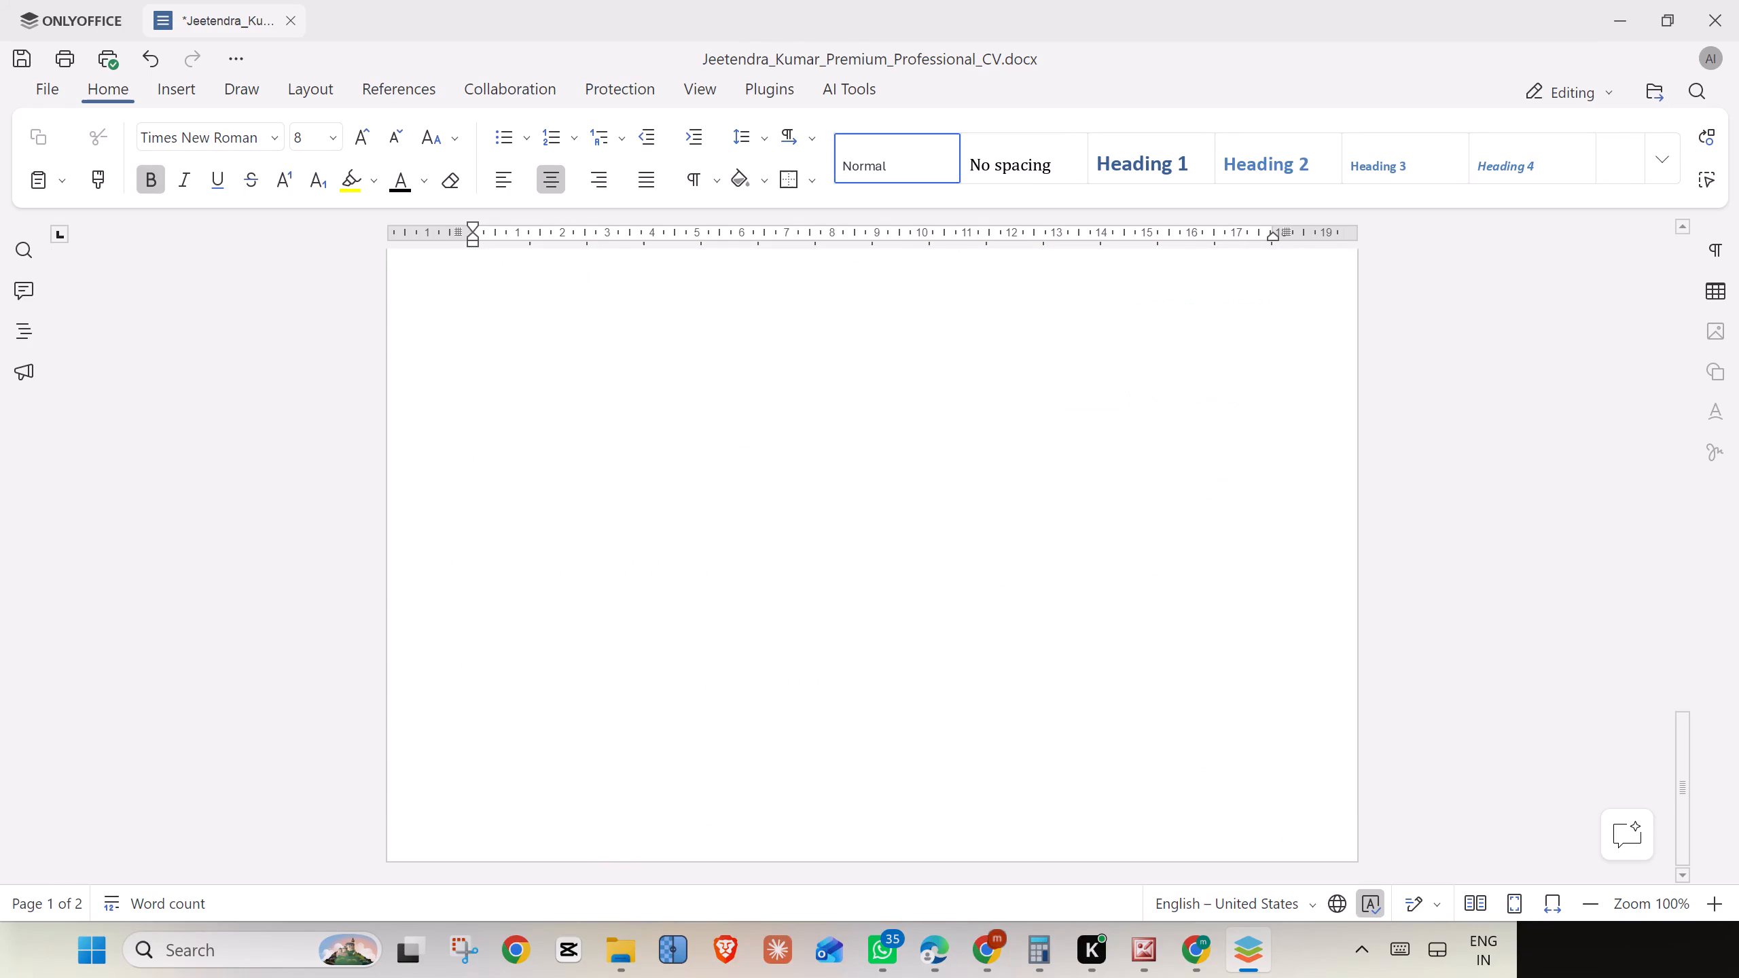
scroll(700, 584, "down", 2)
Reduce the font size of the blank line above the Land Aggregation Officer heading to 7.
scroll(700, 584, "up", 3)
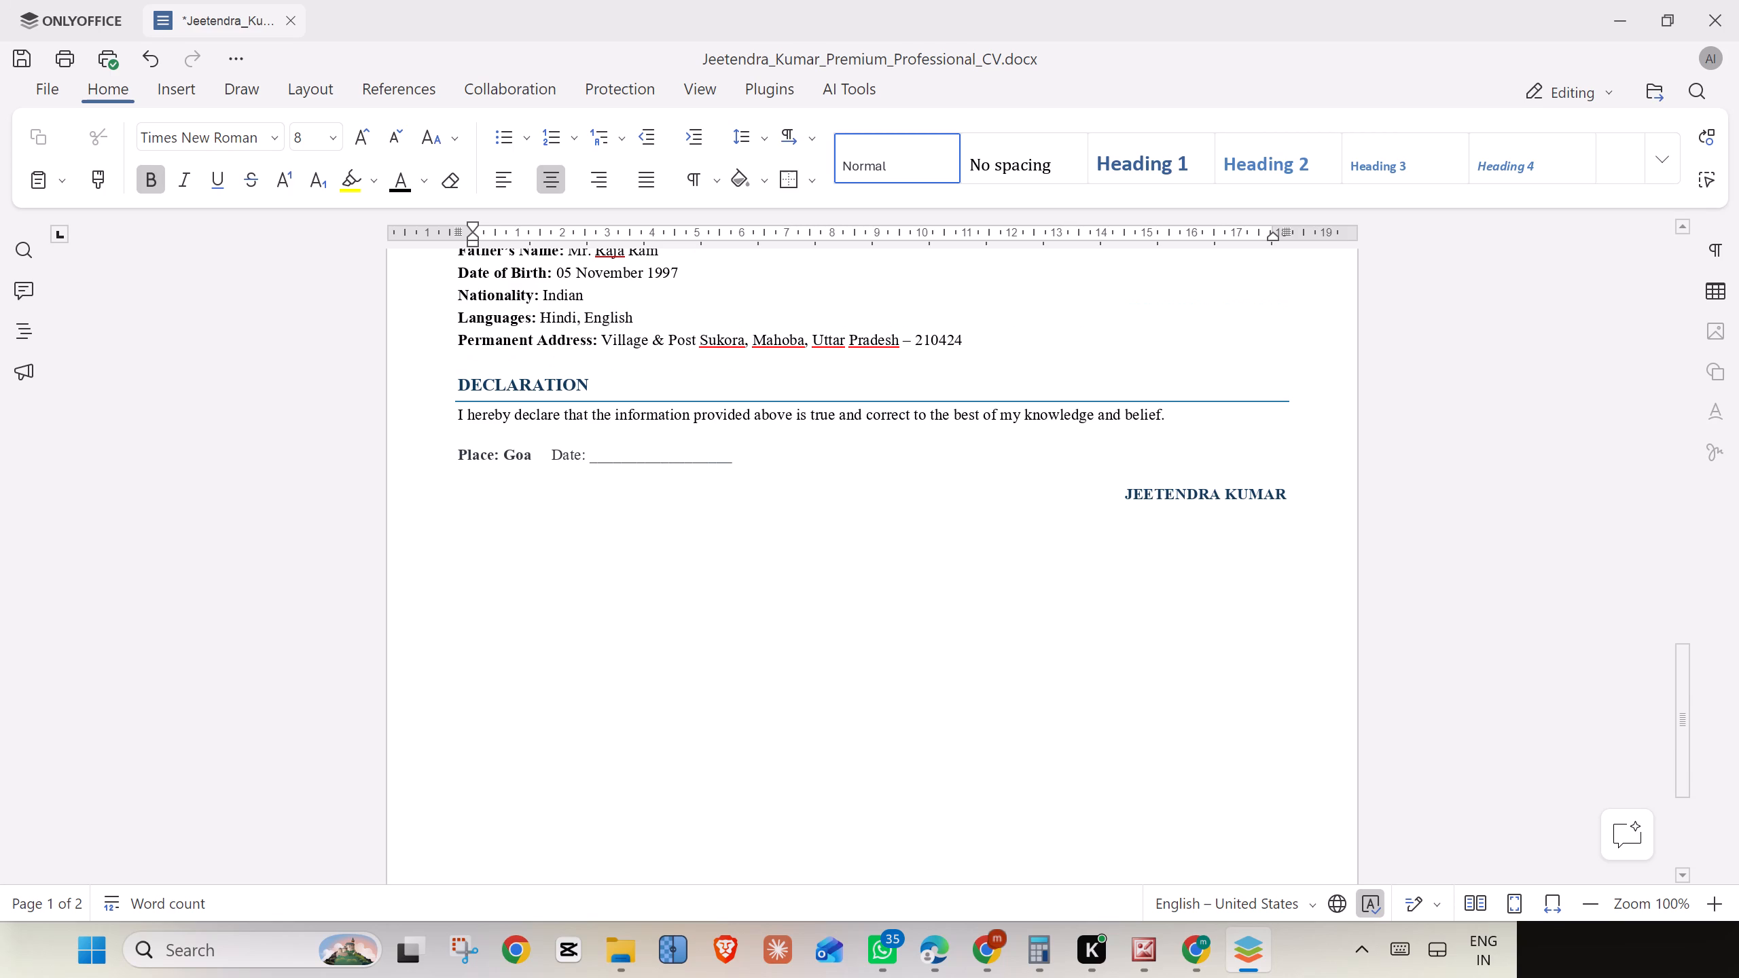
scroll(528, 435, "up", 6)
scroll(605, 444, "up", 2)
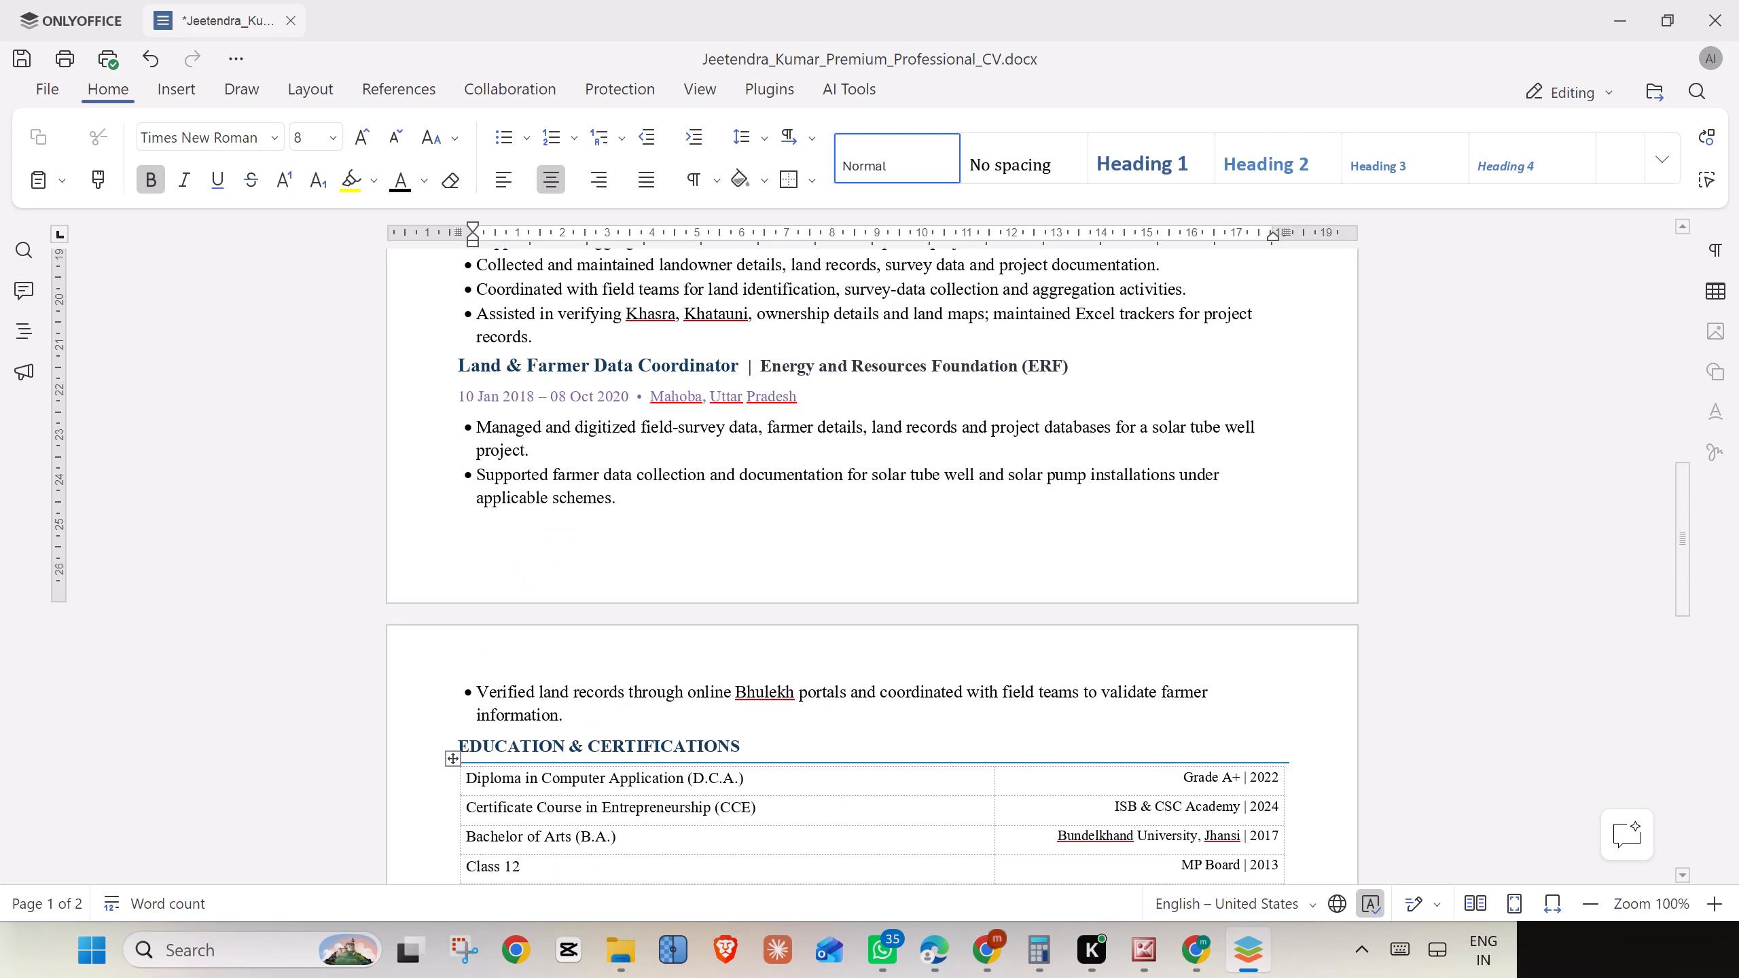
scroll(649, 613, "up", 4)
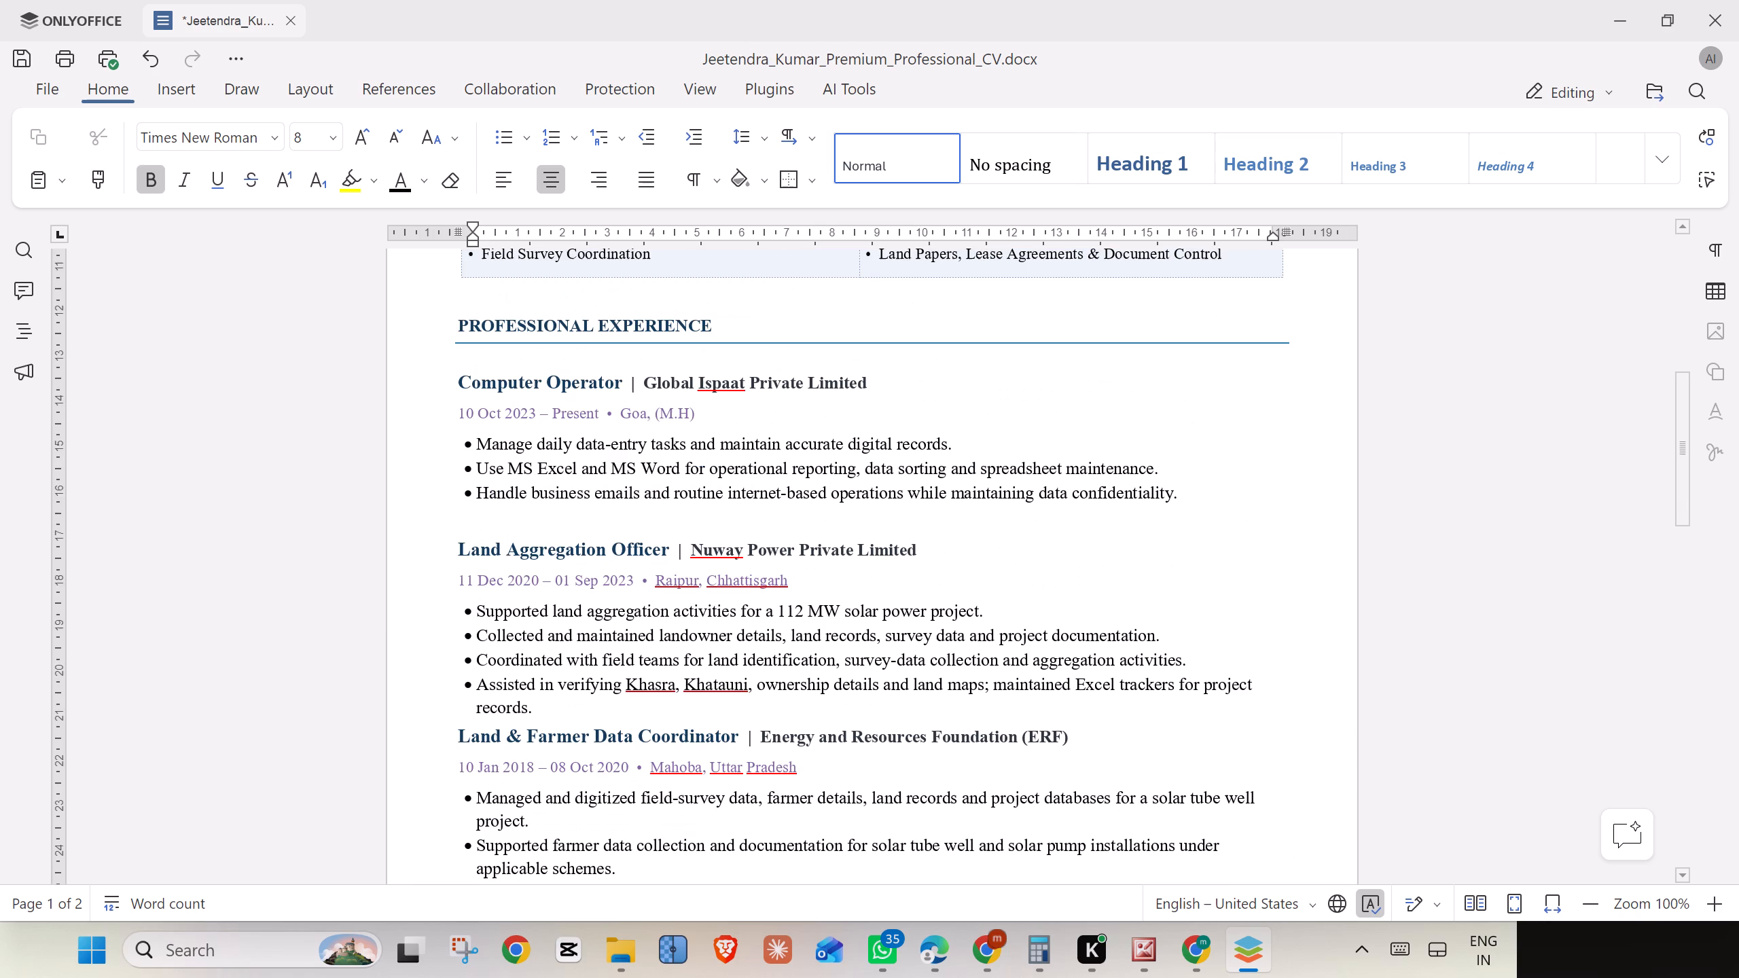
left_click(498, 529)
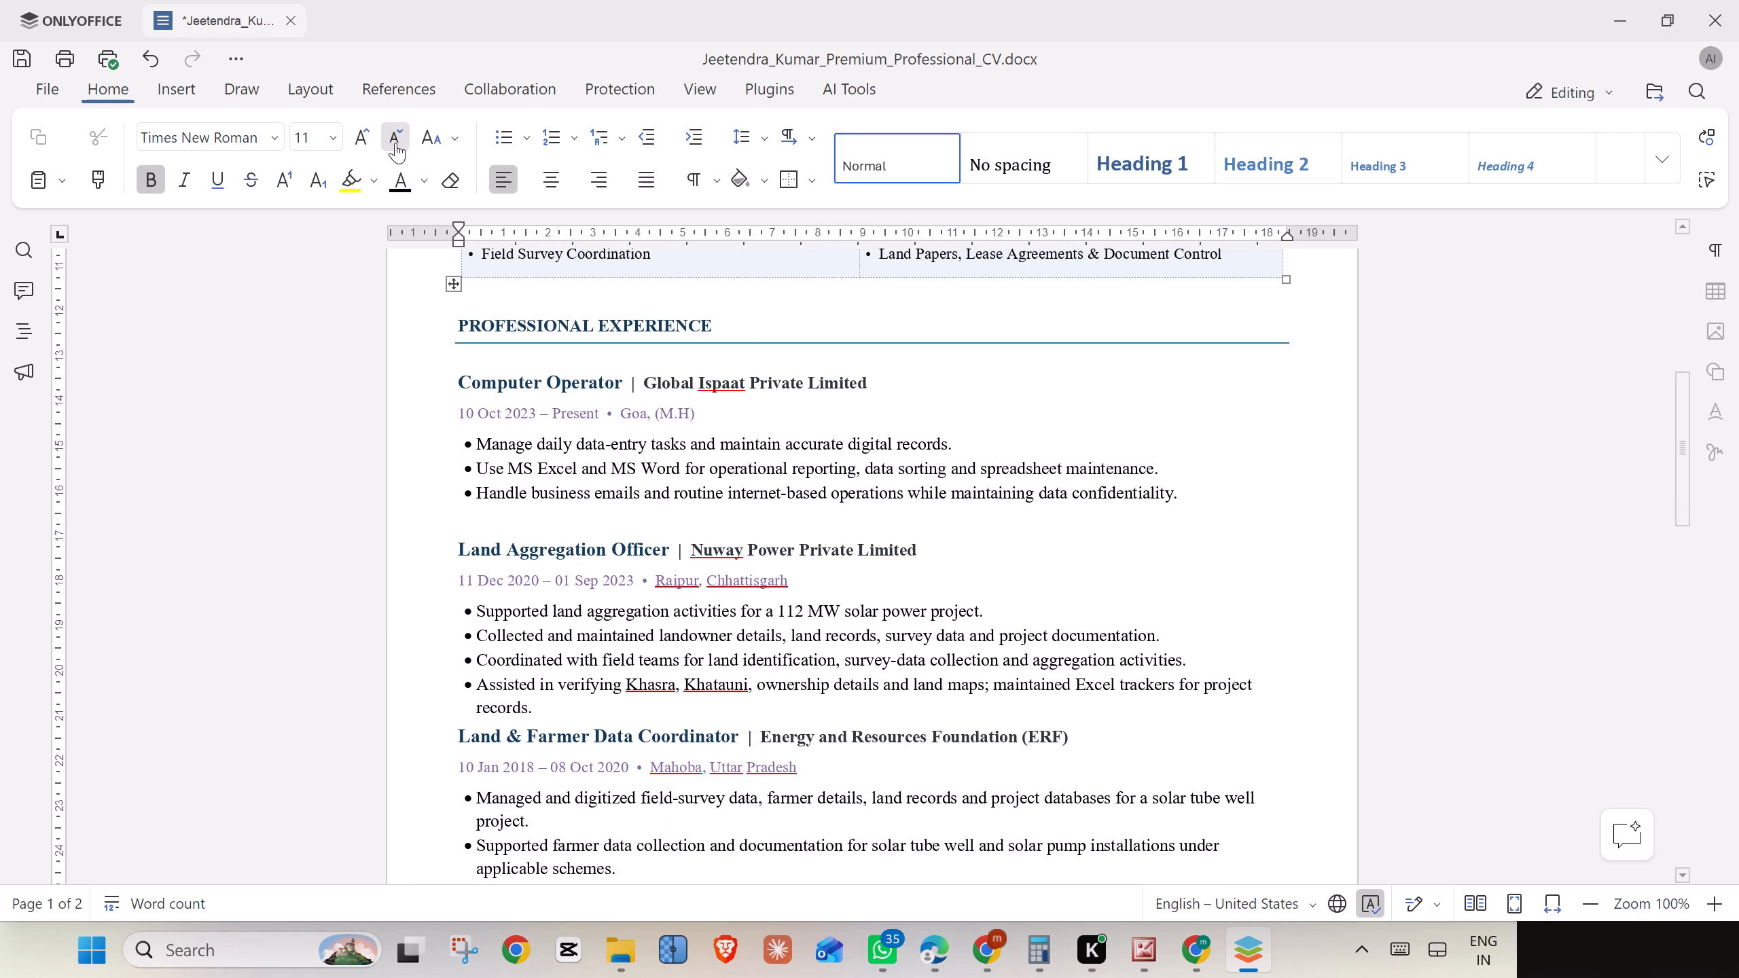
left_click(395, 143)
left_click(395, 143)
left_click(395, 143)
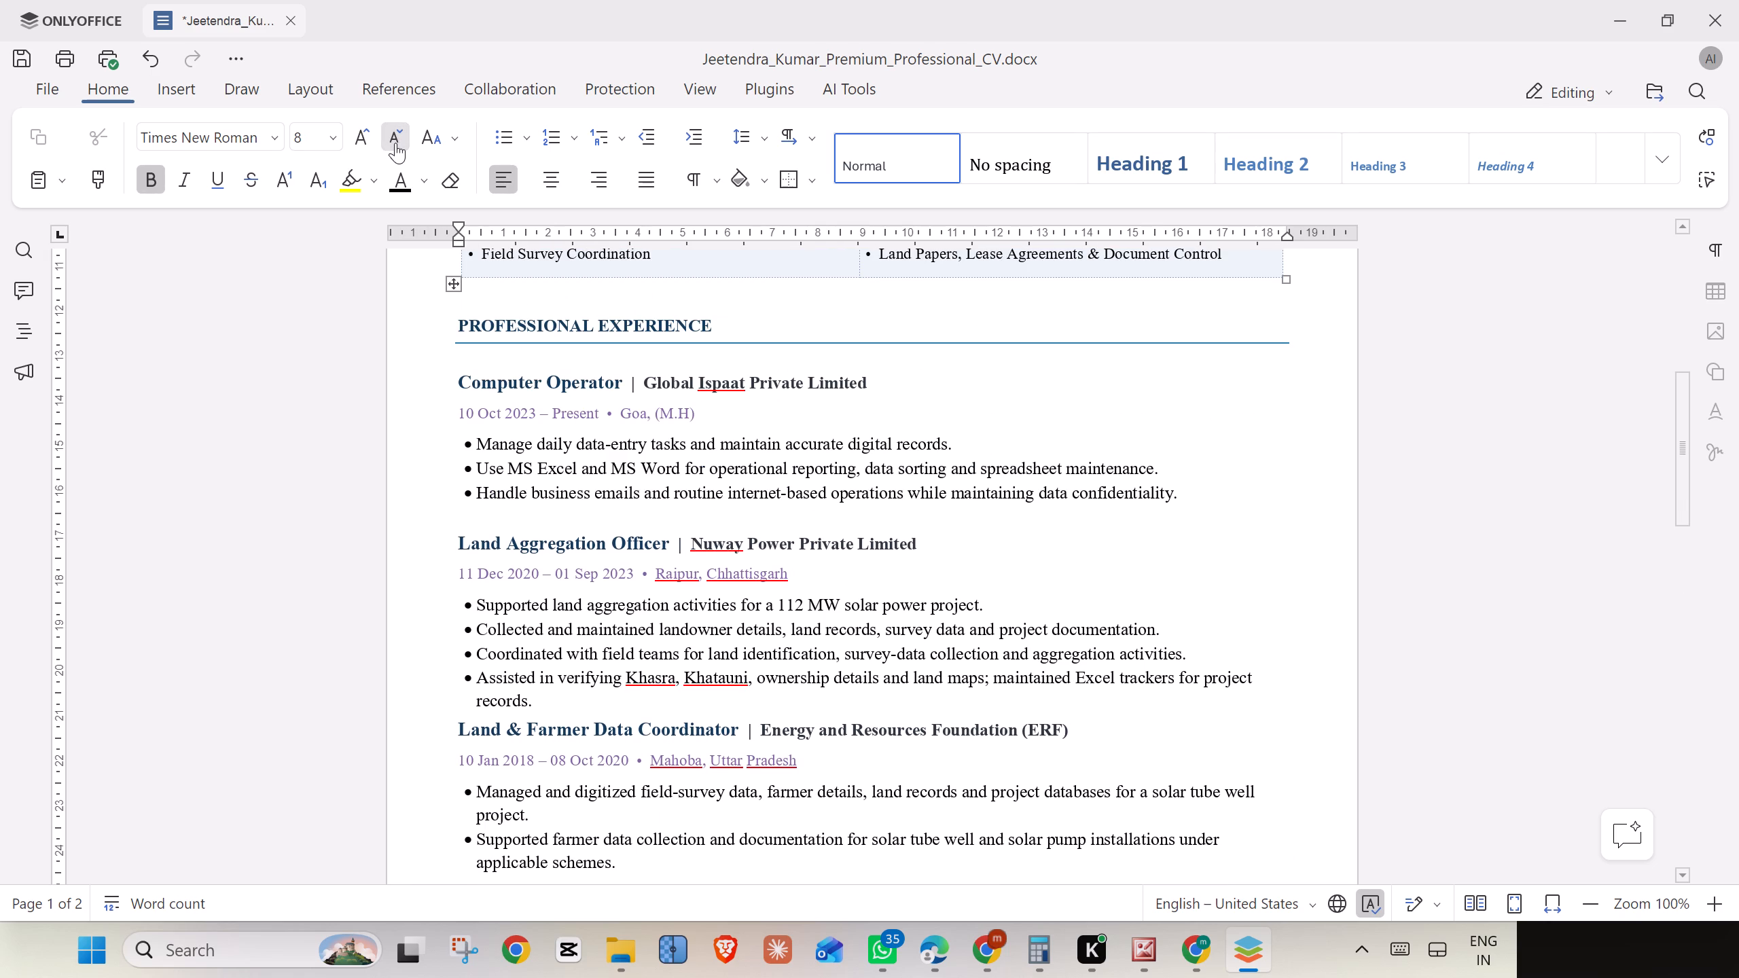
left_click(395, 143)
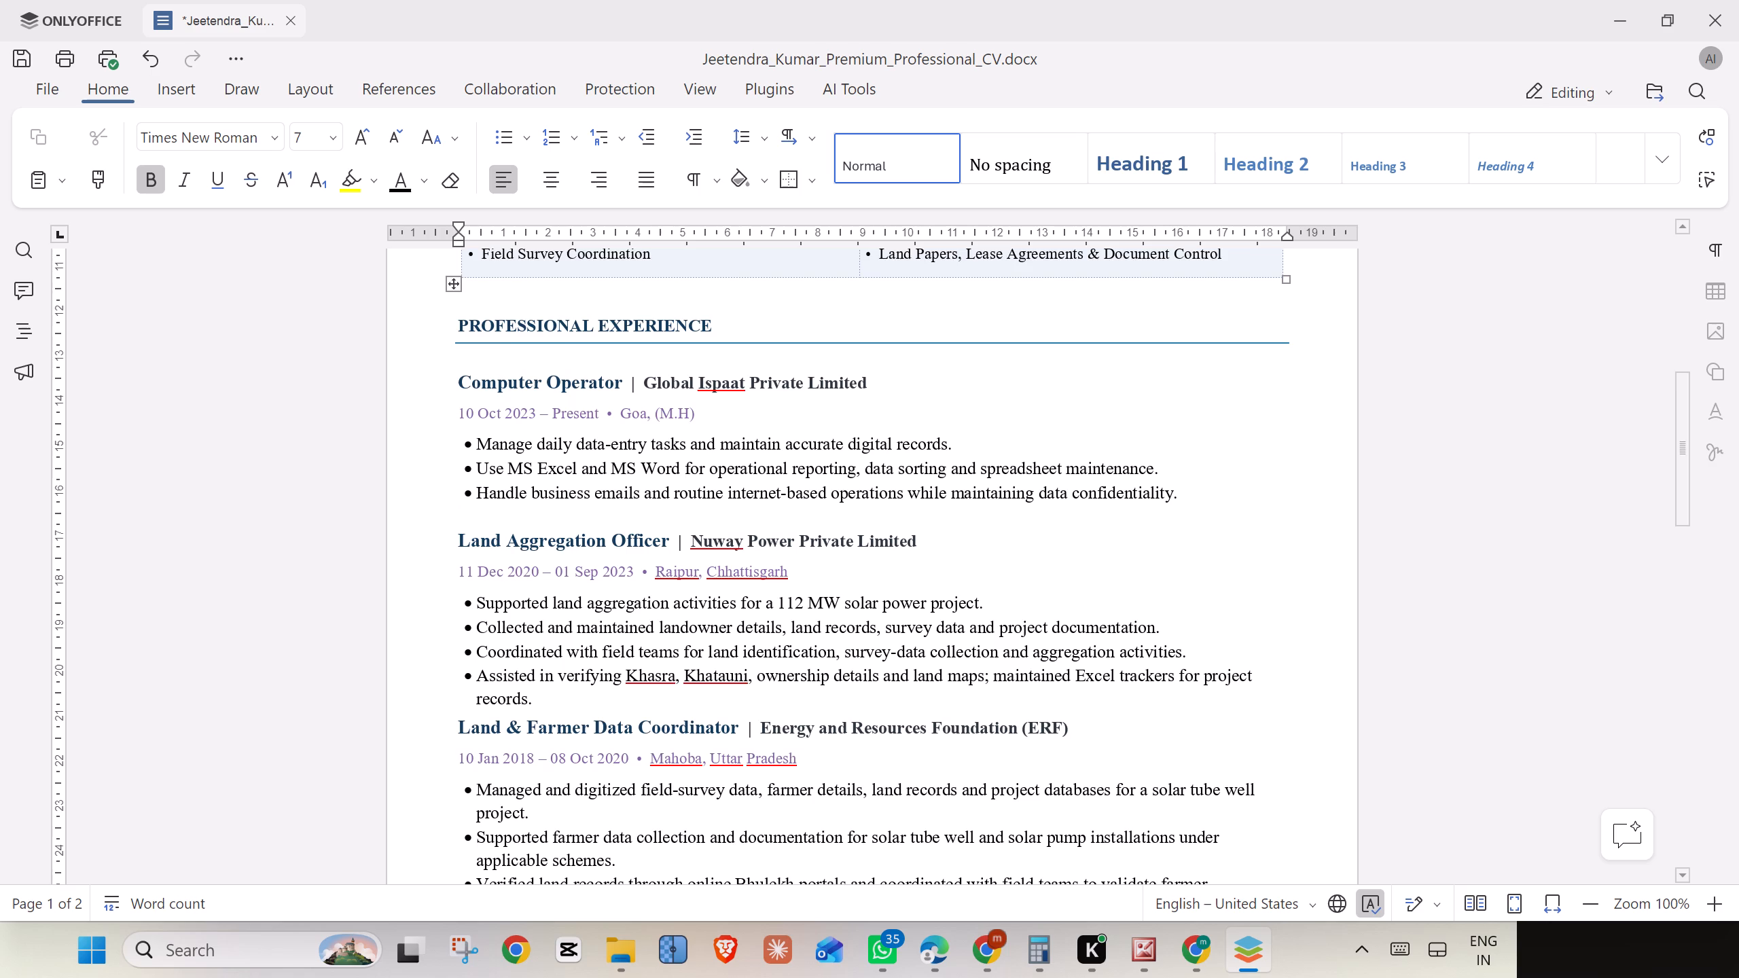
Check the page break between Professional Experience and Education & Certifications, and save the CV document.
scroll(544, 737, "down", 4)
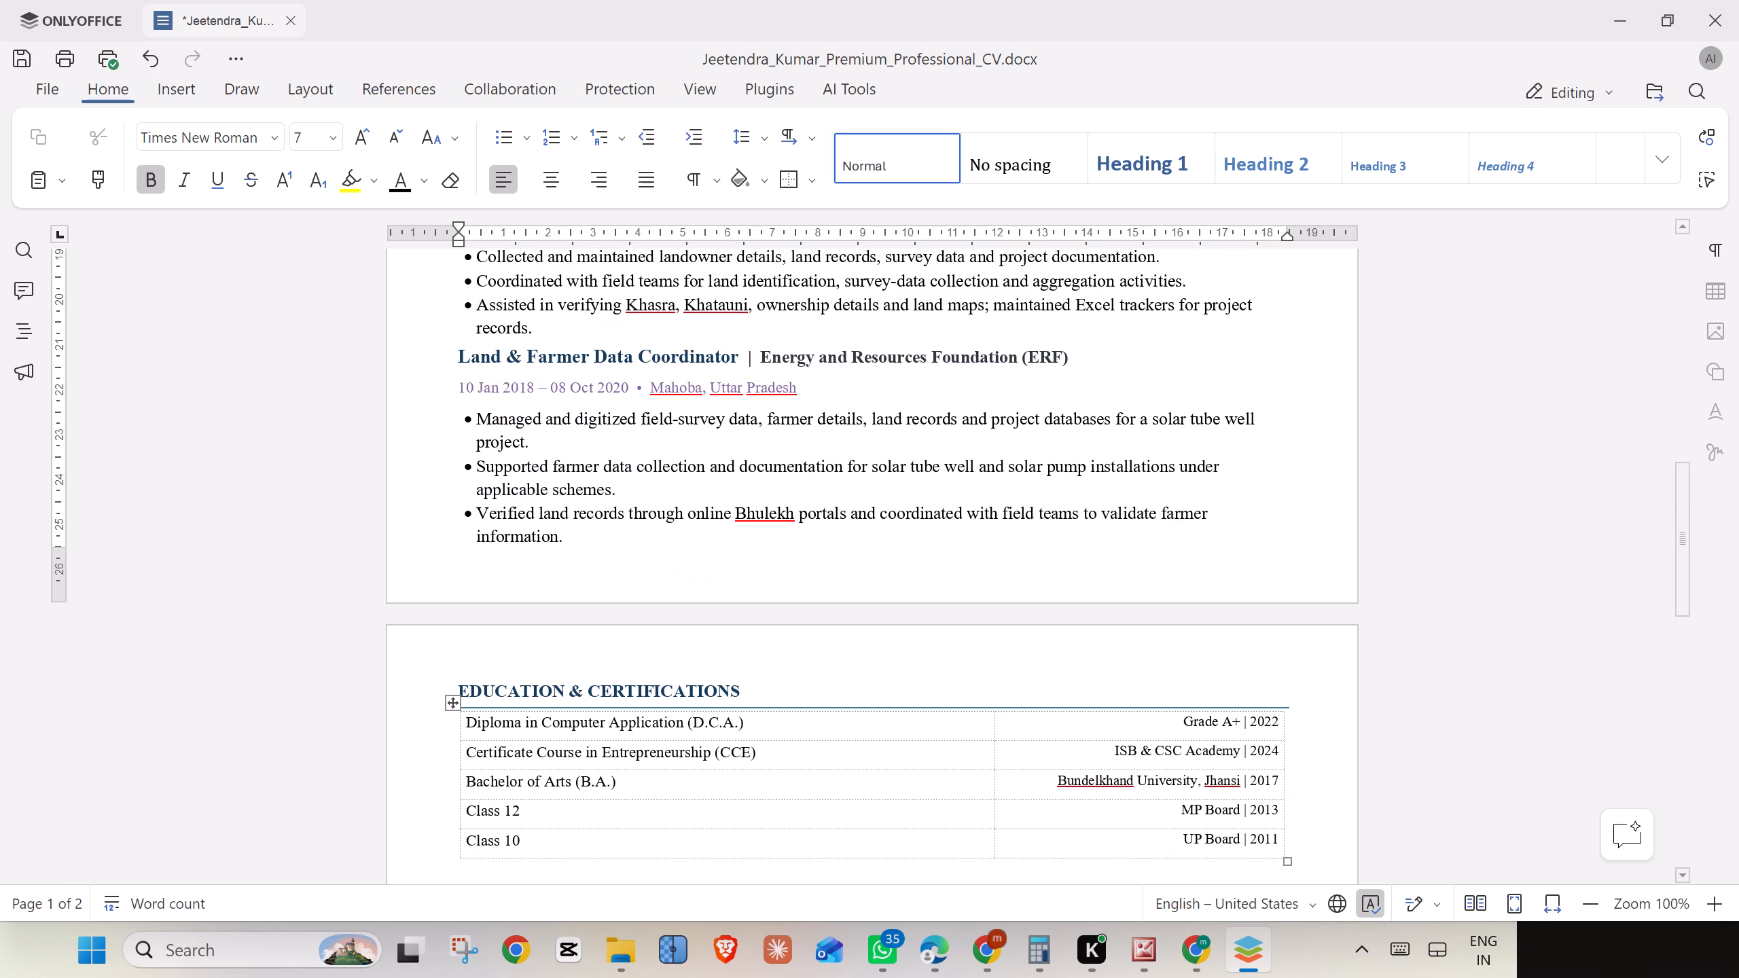
scroll(550, 749, "down", 9)
scroll(552, 750, "up", 5)
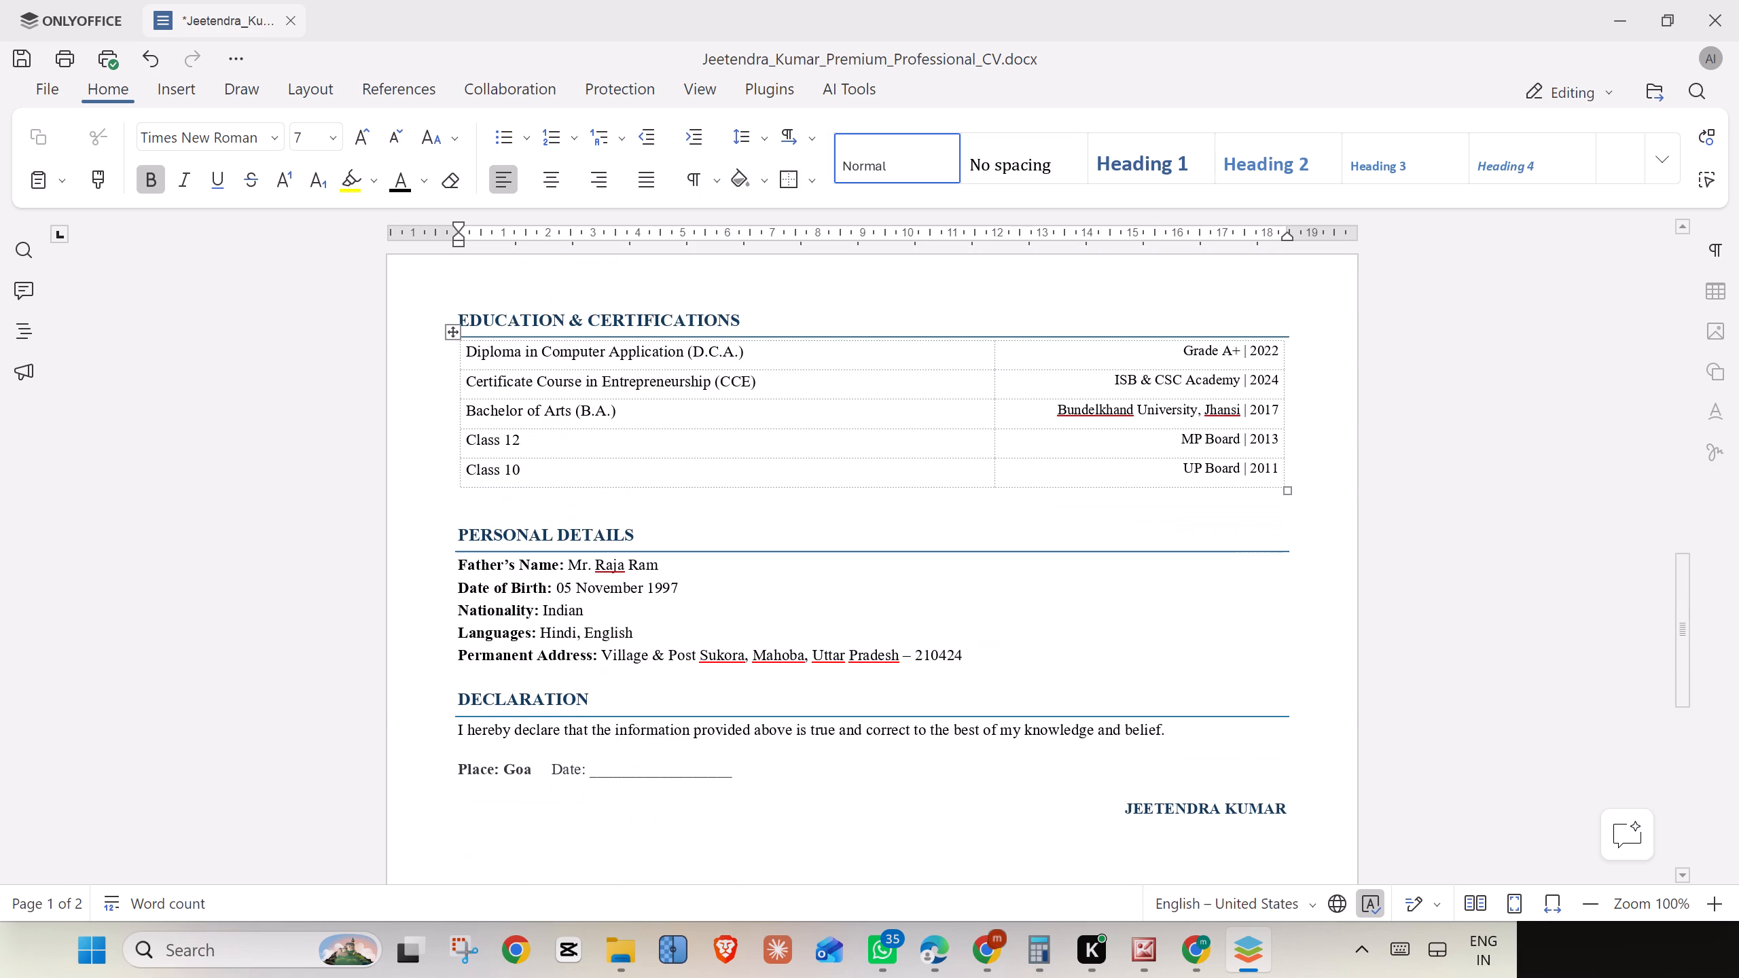
scroll(557, 751, "up", 5)
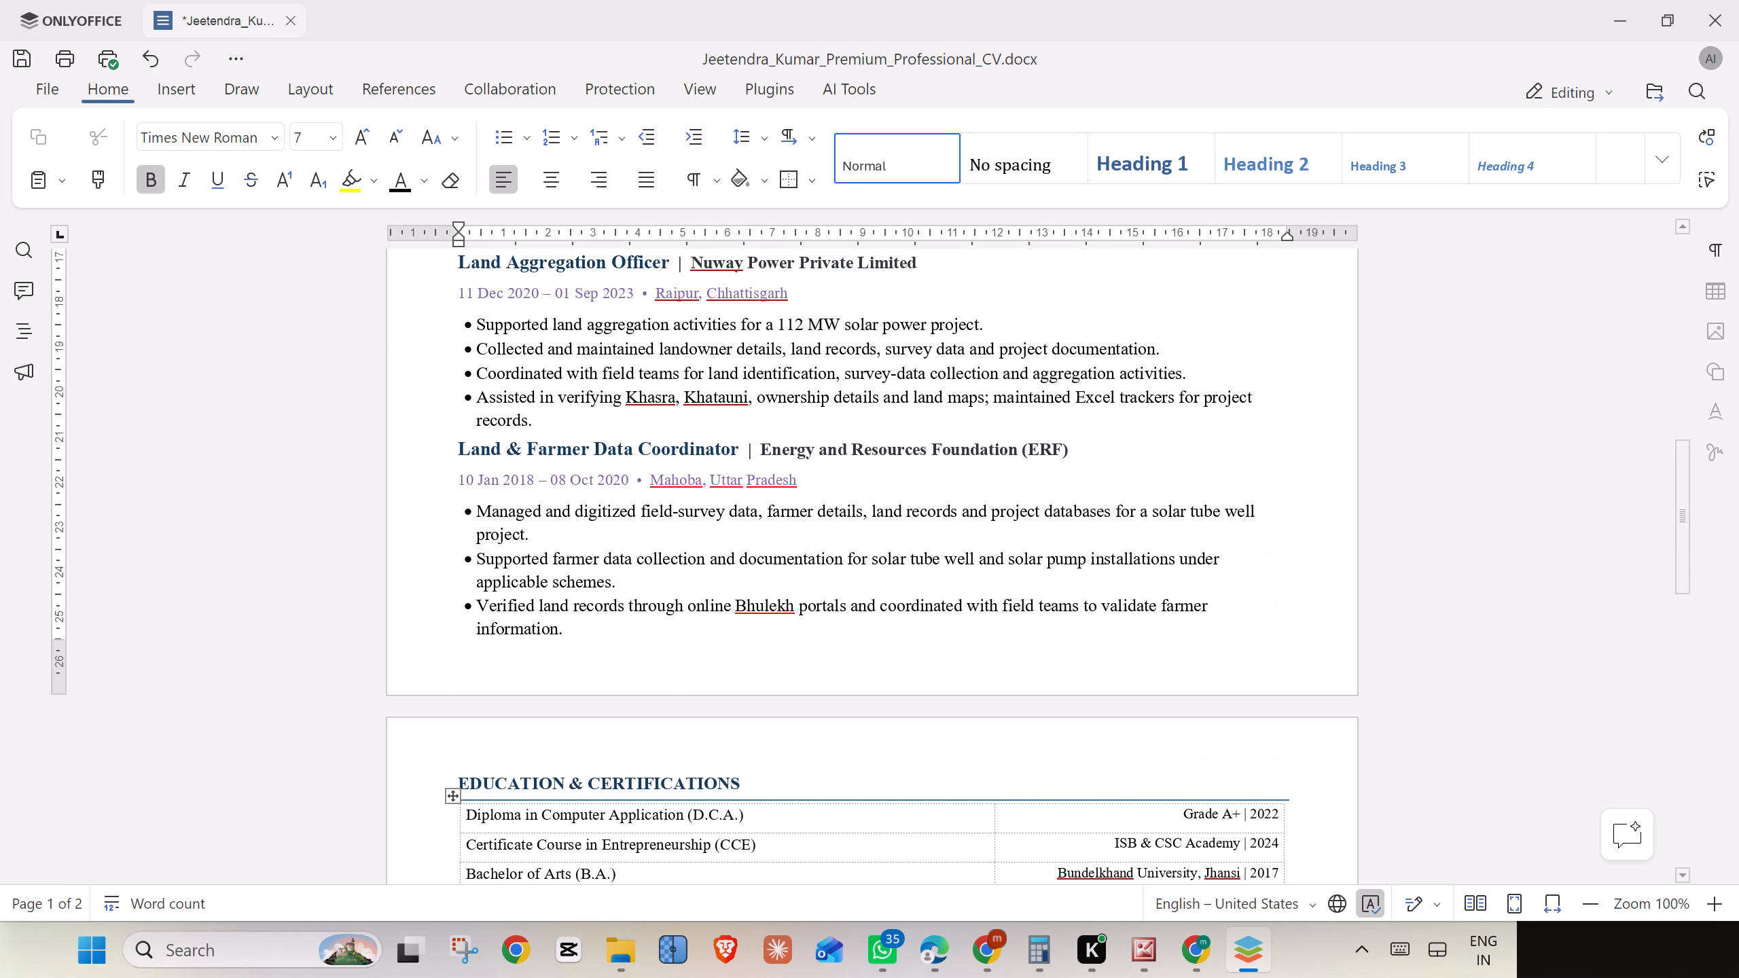
scroll(573, 763, "down", 2)
left_click(24, 57)
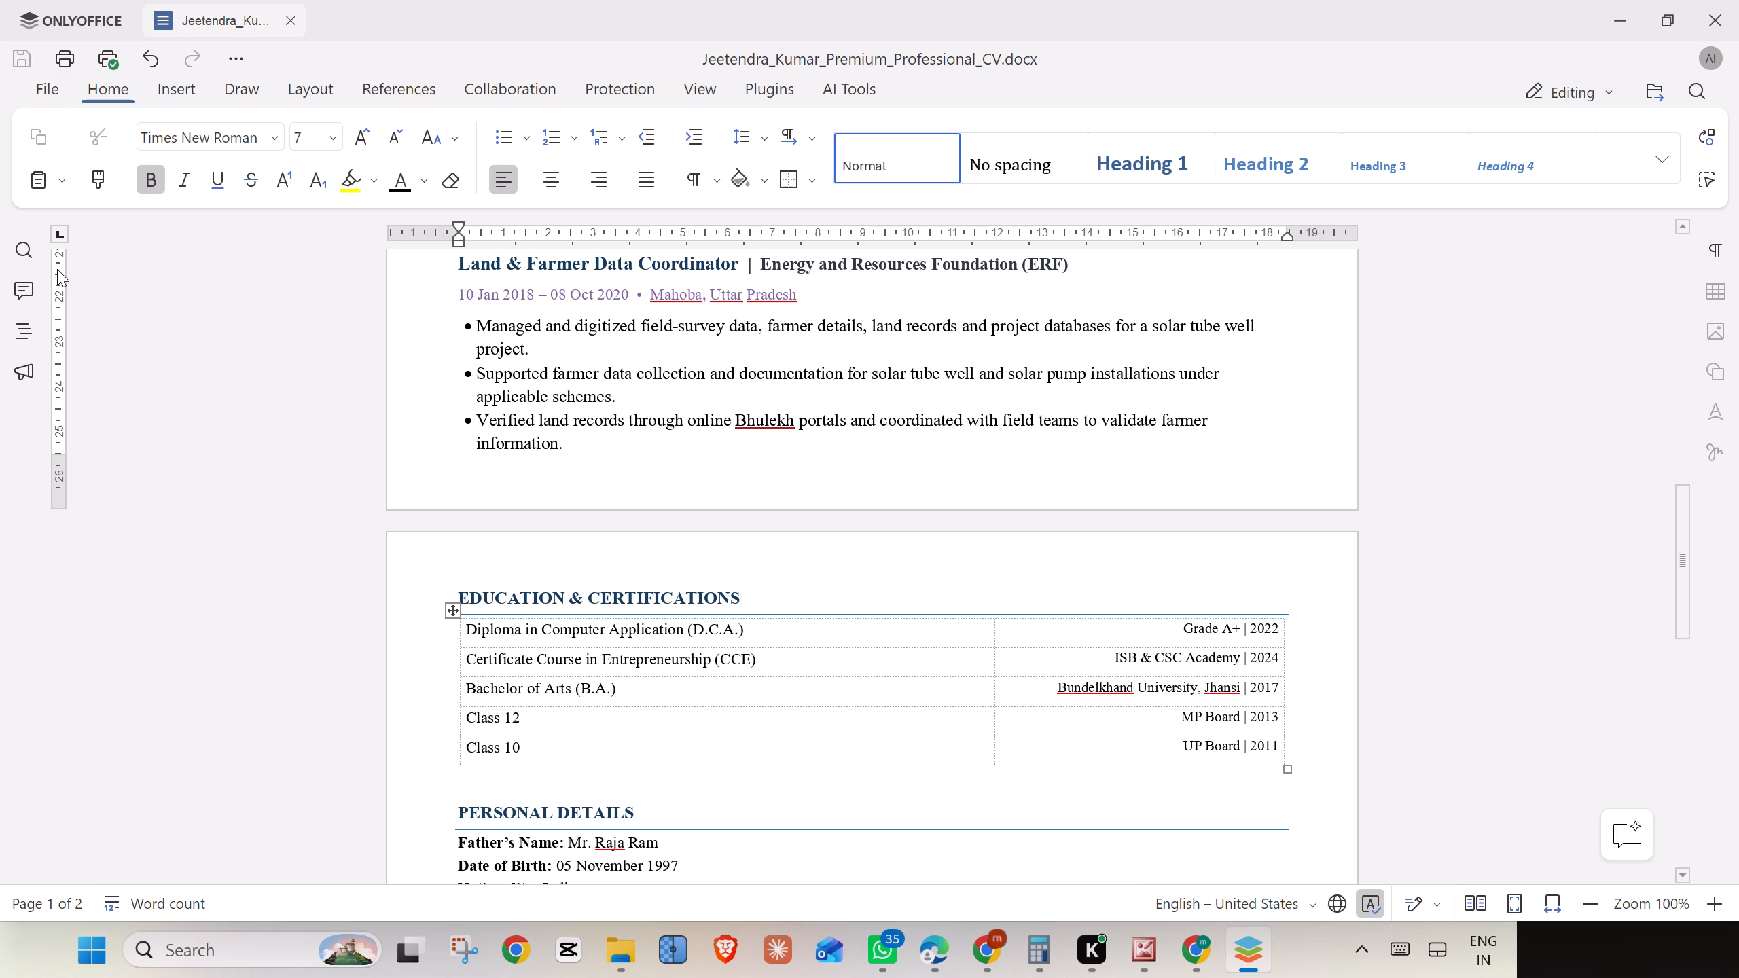
Save a copy of the CV to the Desktop in Portable Document (*.pdf) format, keeping the file name.
left_click(45, 86)
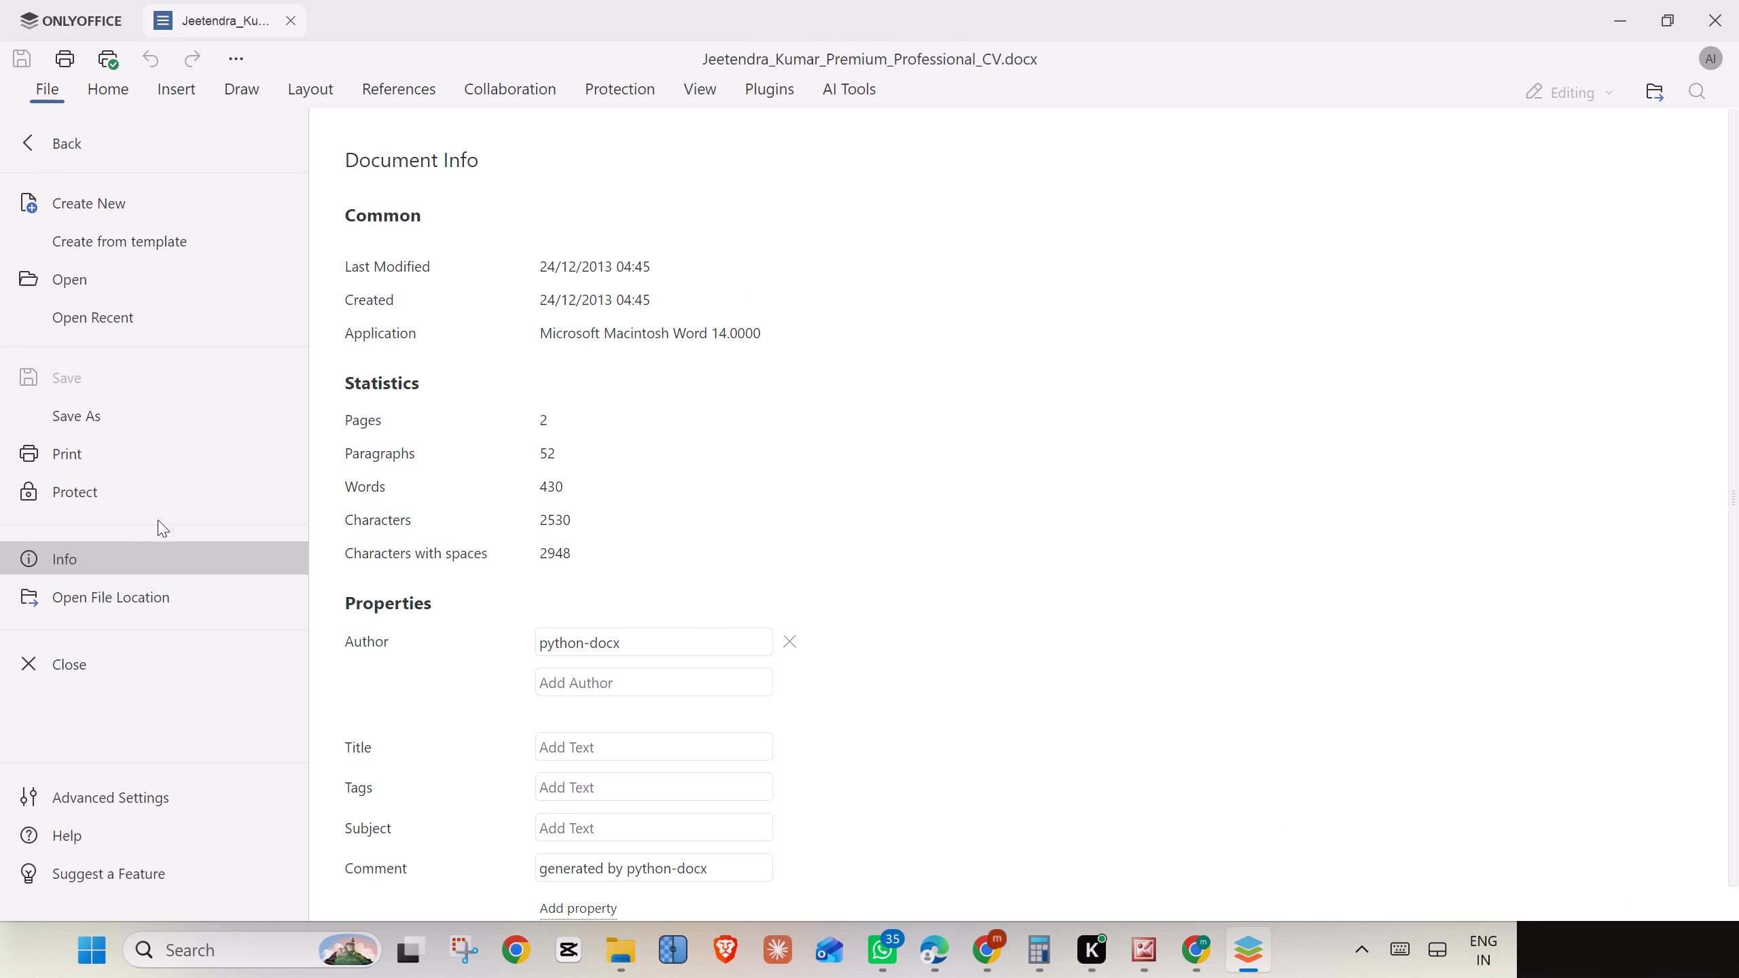
scroll(156, 540, "down", 2)
left_click(71, 422)
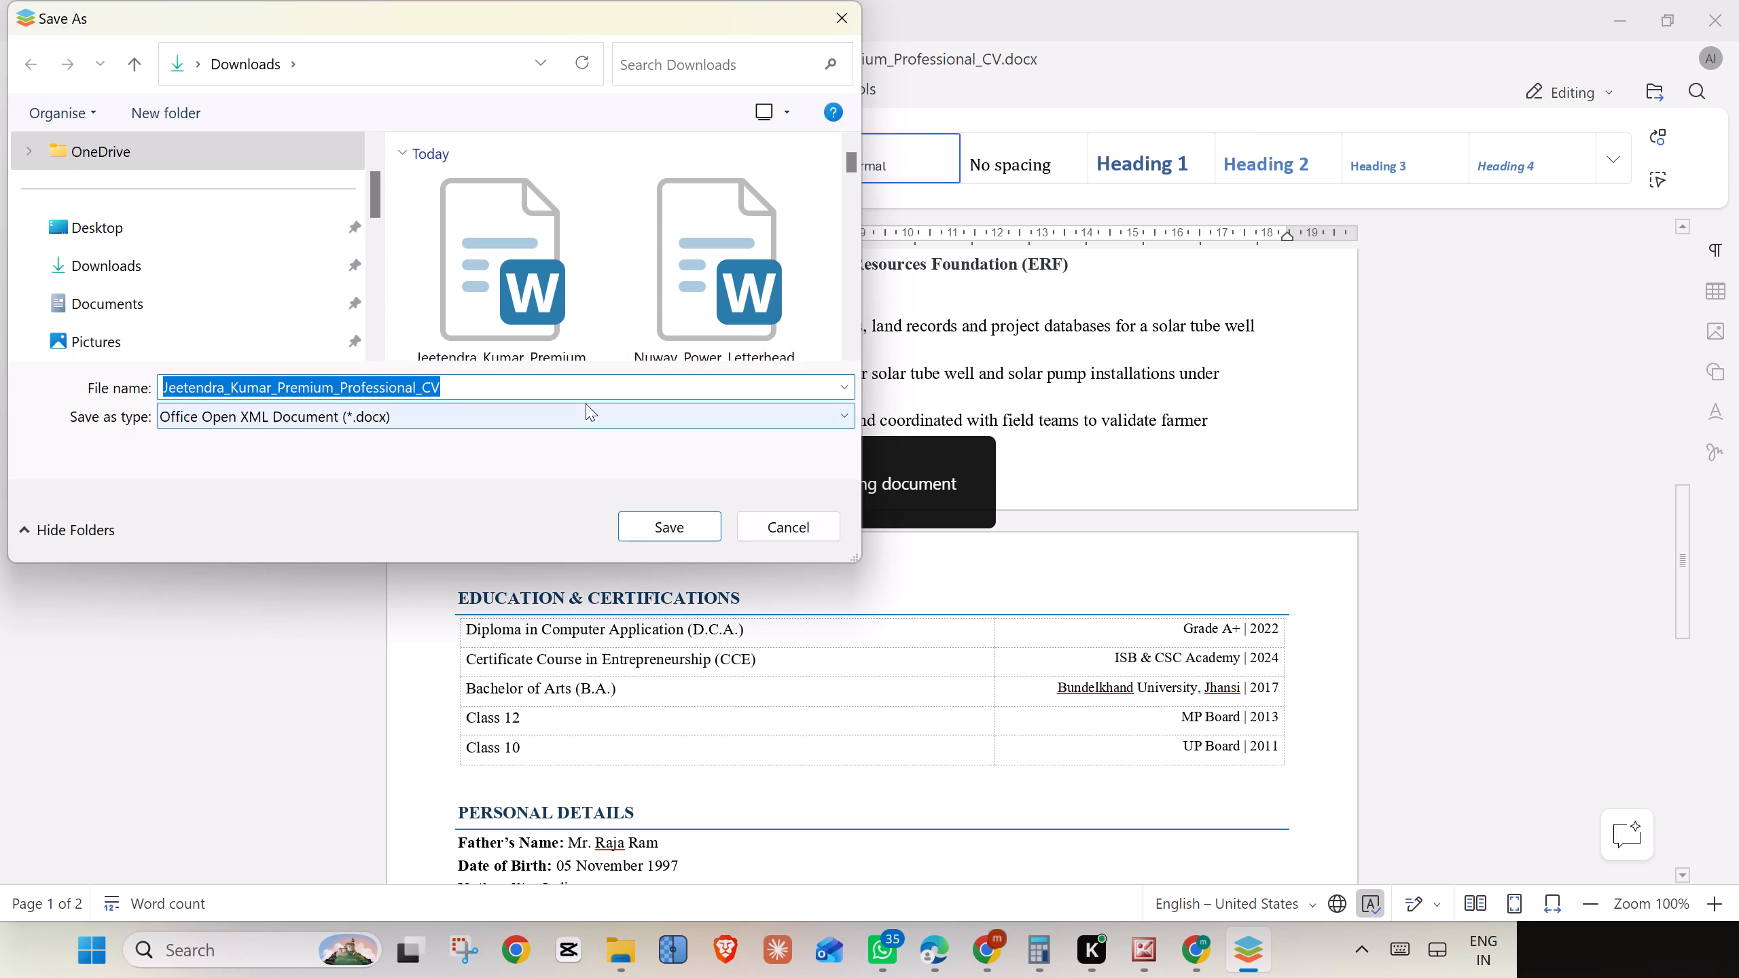
left_click(584, 414)
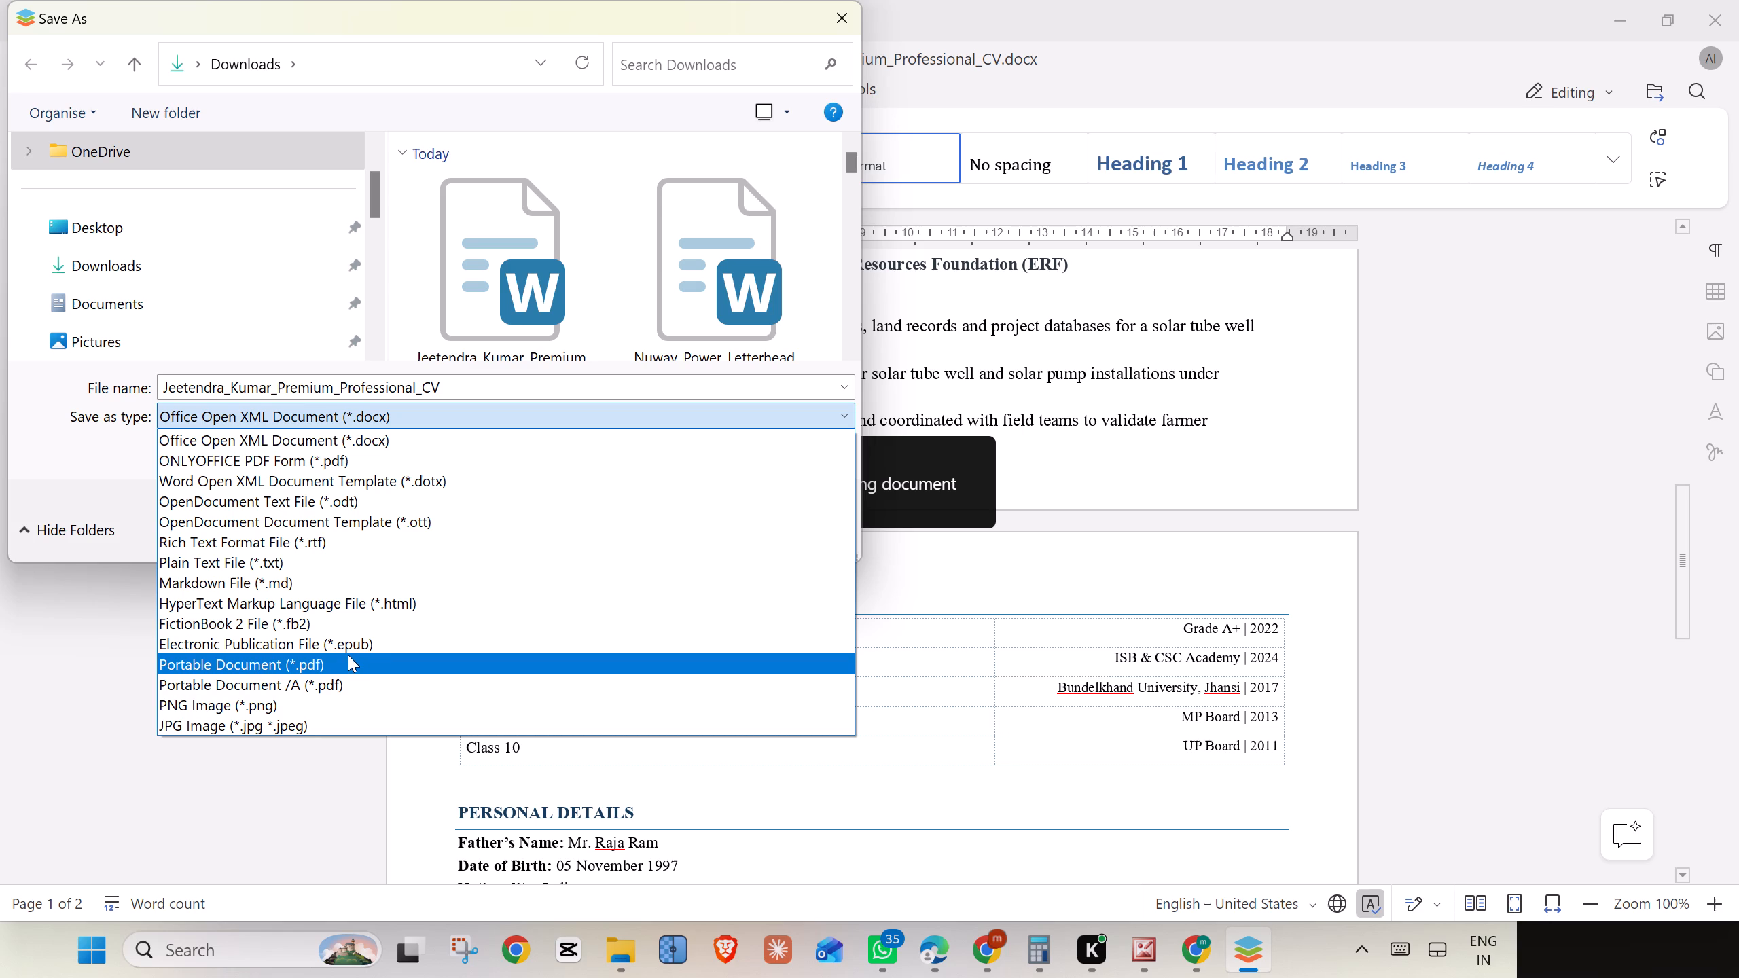
scroll(348, 647, "up", 4)
scroll(303, 663, "down", 4)
left_click(401, 665)
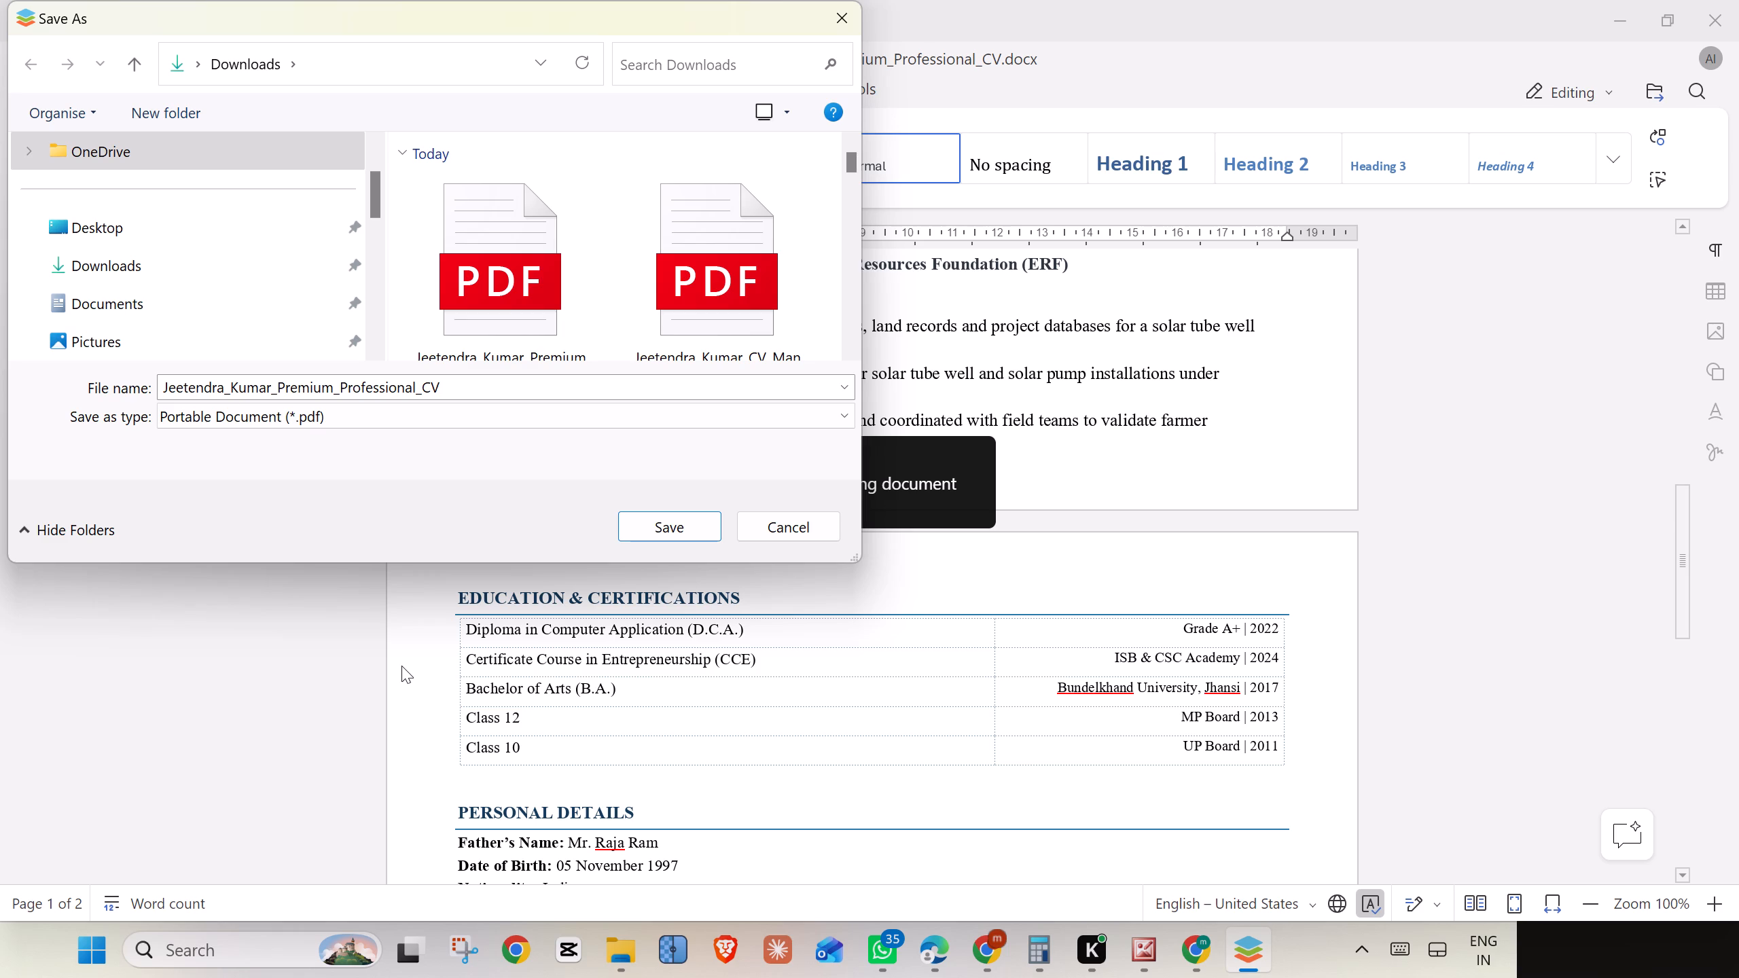
left_click(92, 232)
left_click(662, 525)
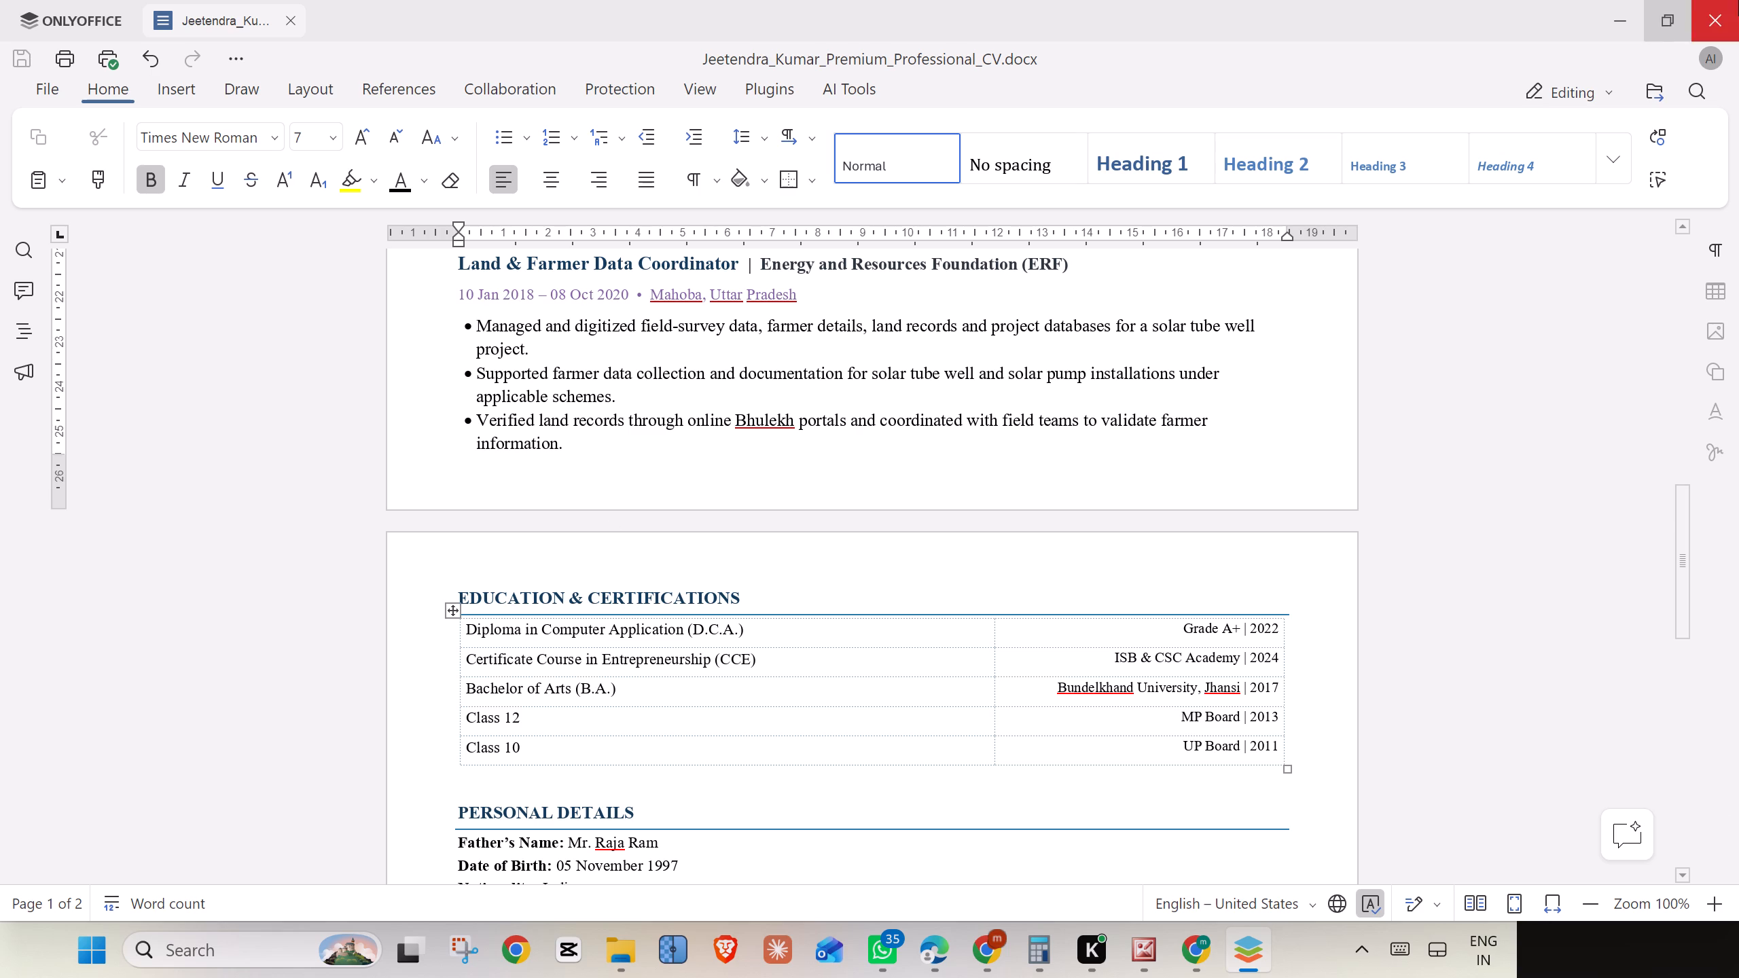
Minimize the document editor and the Downloads folder window to get to the desktop.
left_click(1585, 17)
left_click(1600, 17)
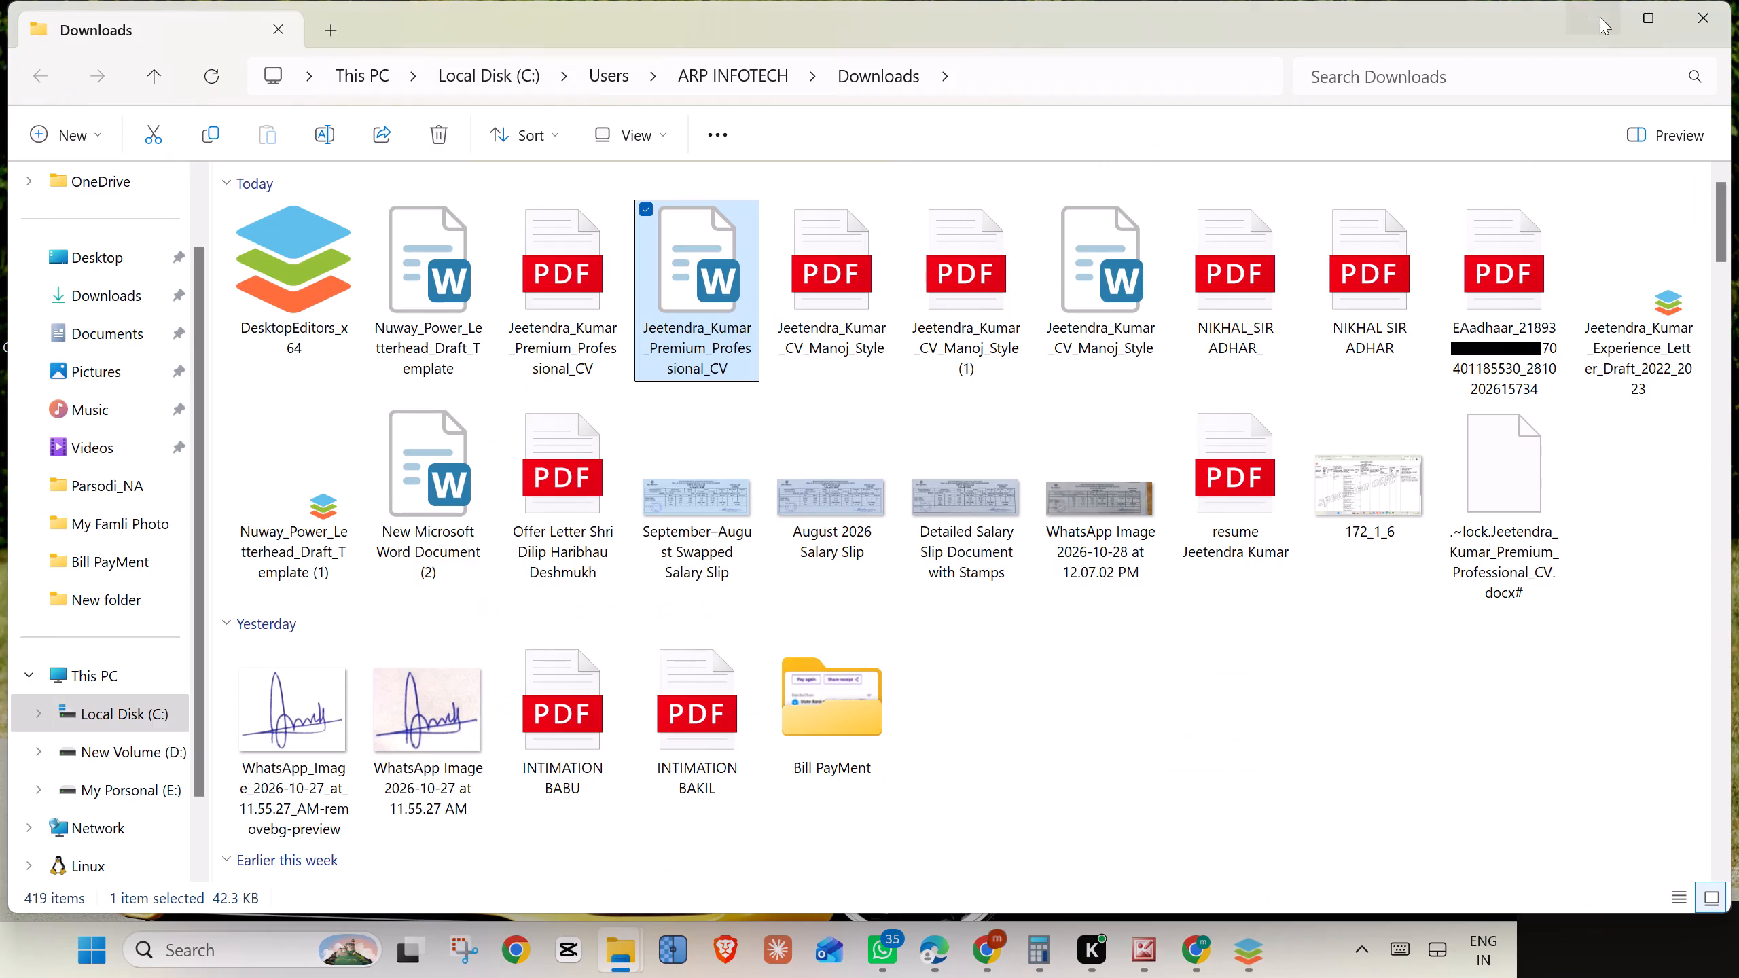
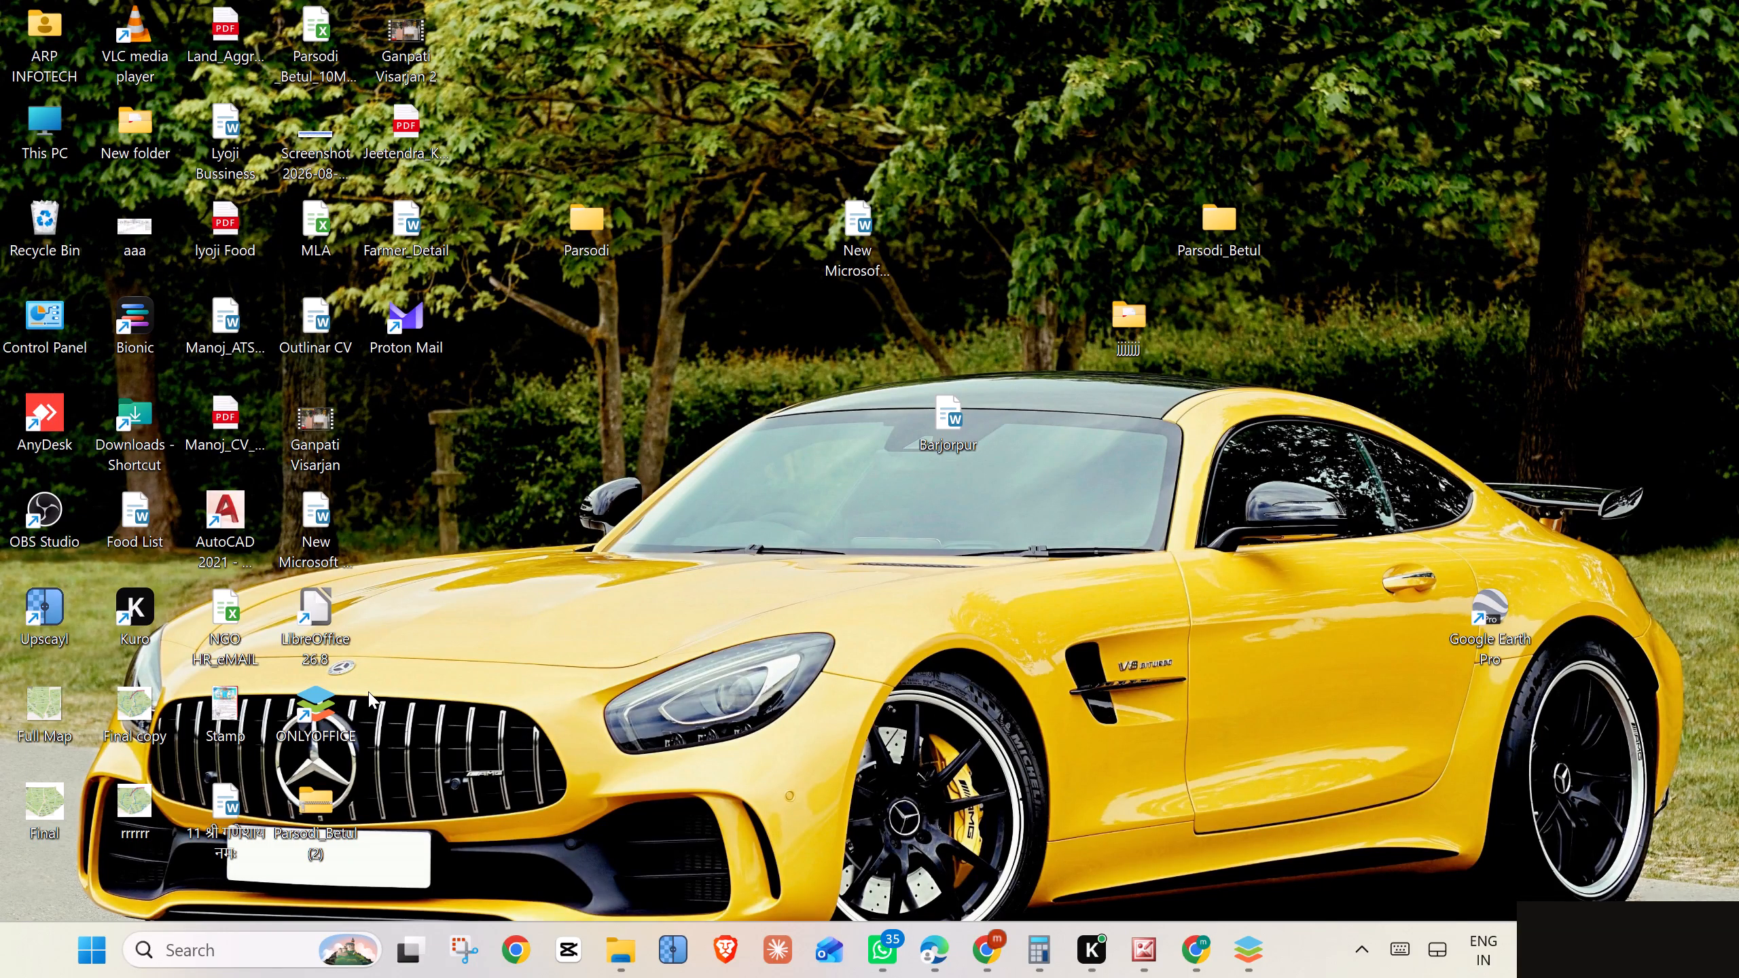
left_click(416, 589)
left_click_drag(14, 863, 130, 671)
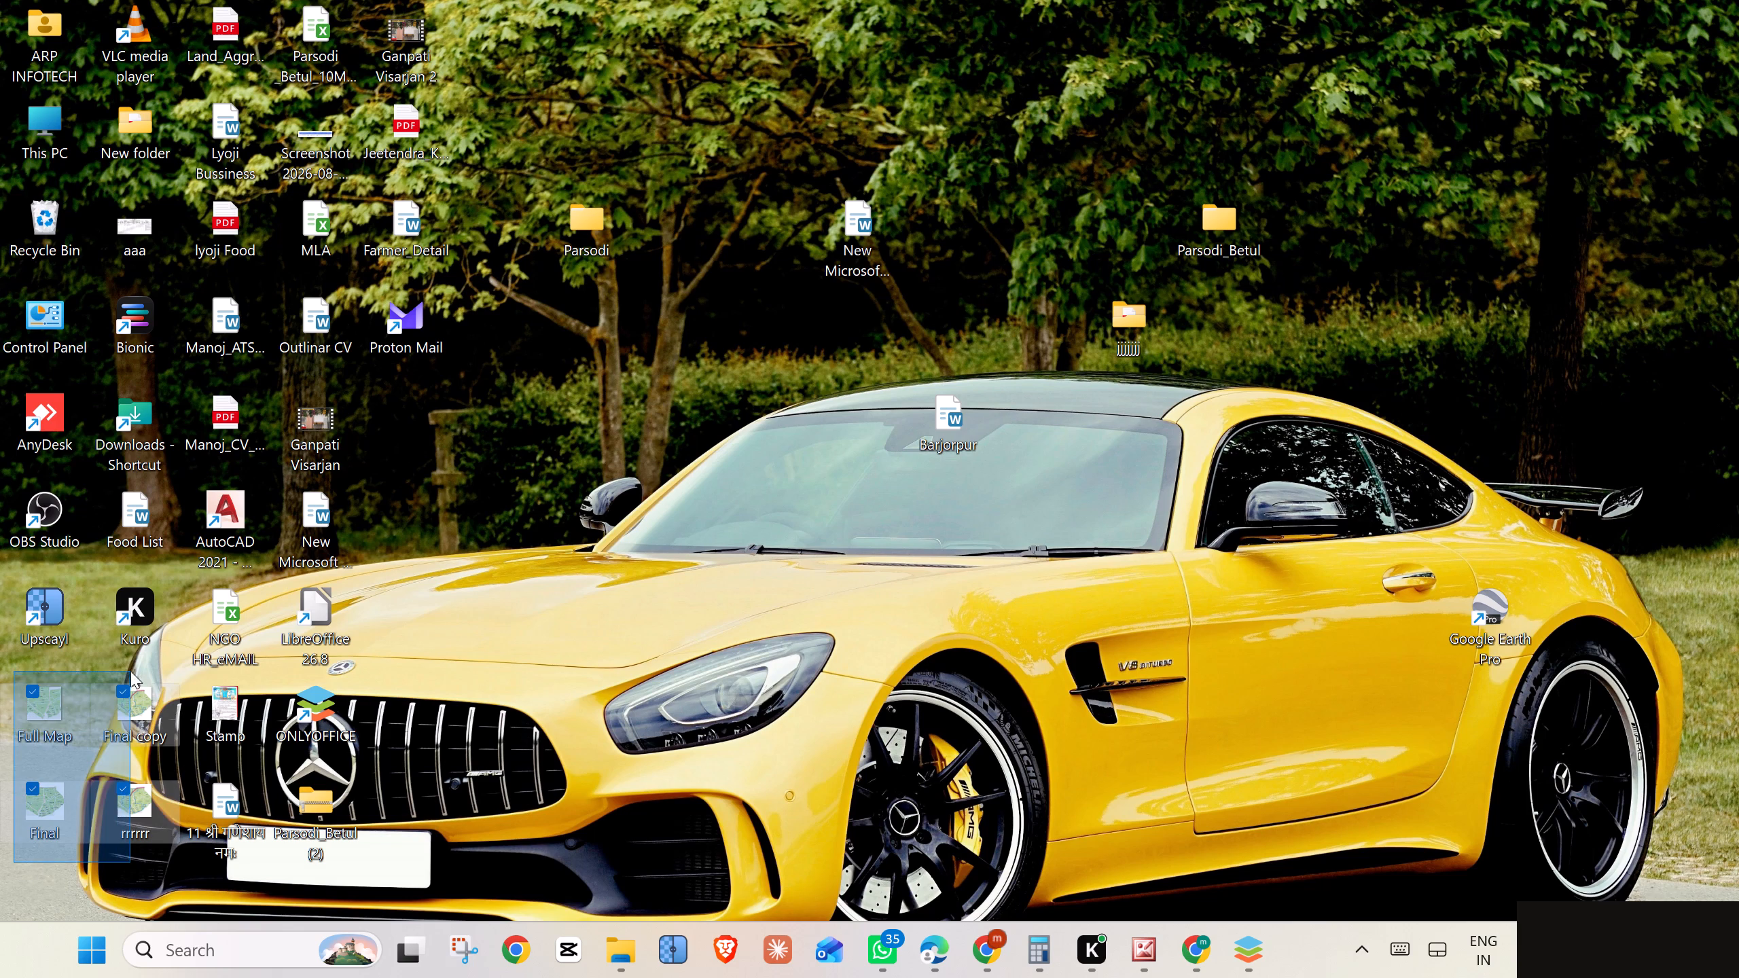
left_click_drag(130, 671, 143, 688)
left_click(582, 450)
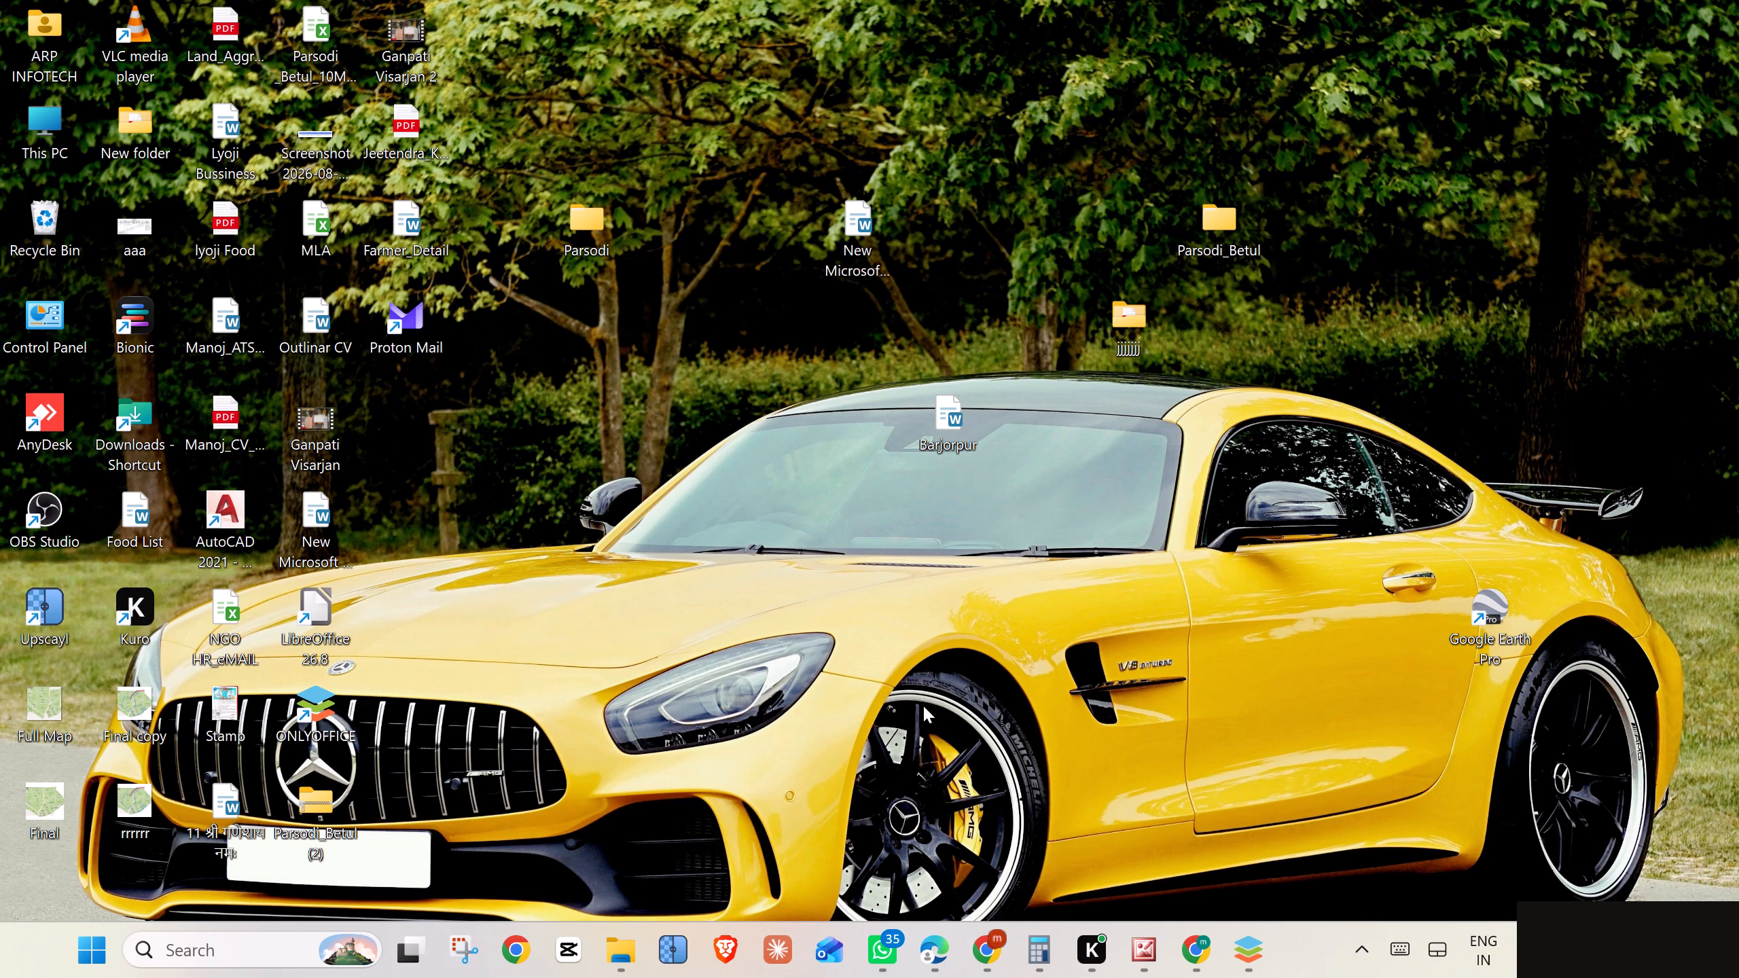
Switch to ONLYOFFICE and save a DOCX copy of the CV to the Desktop, its file name shortened to the candidate's name followed by _2026.
left_click(1241, 951)
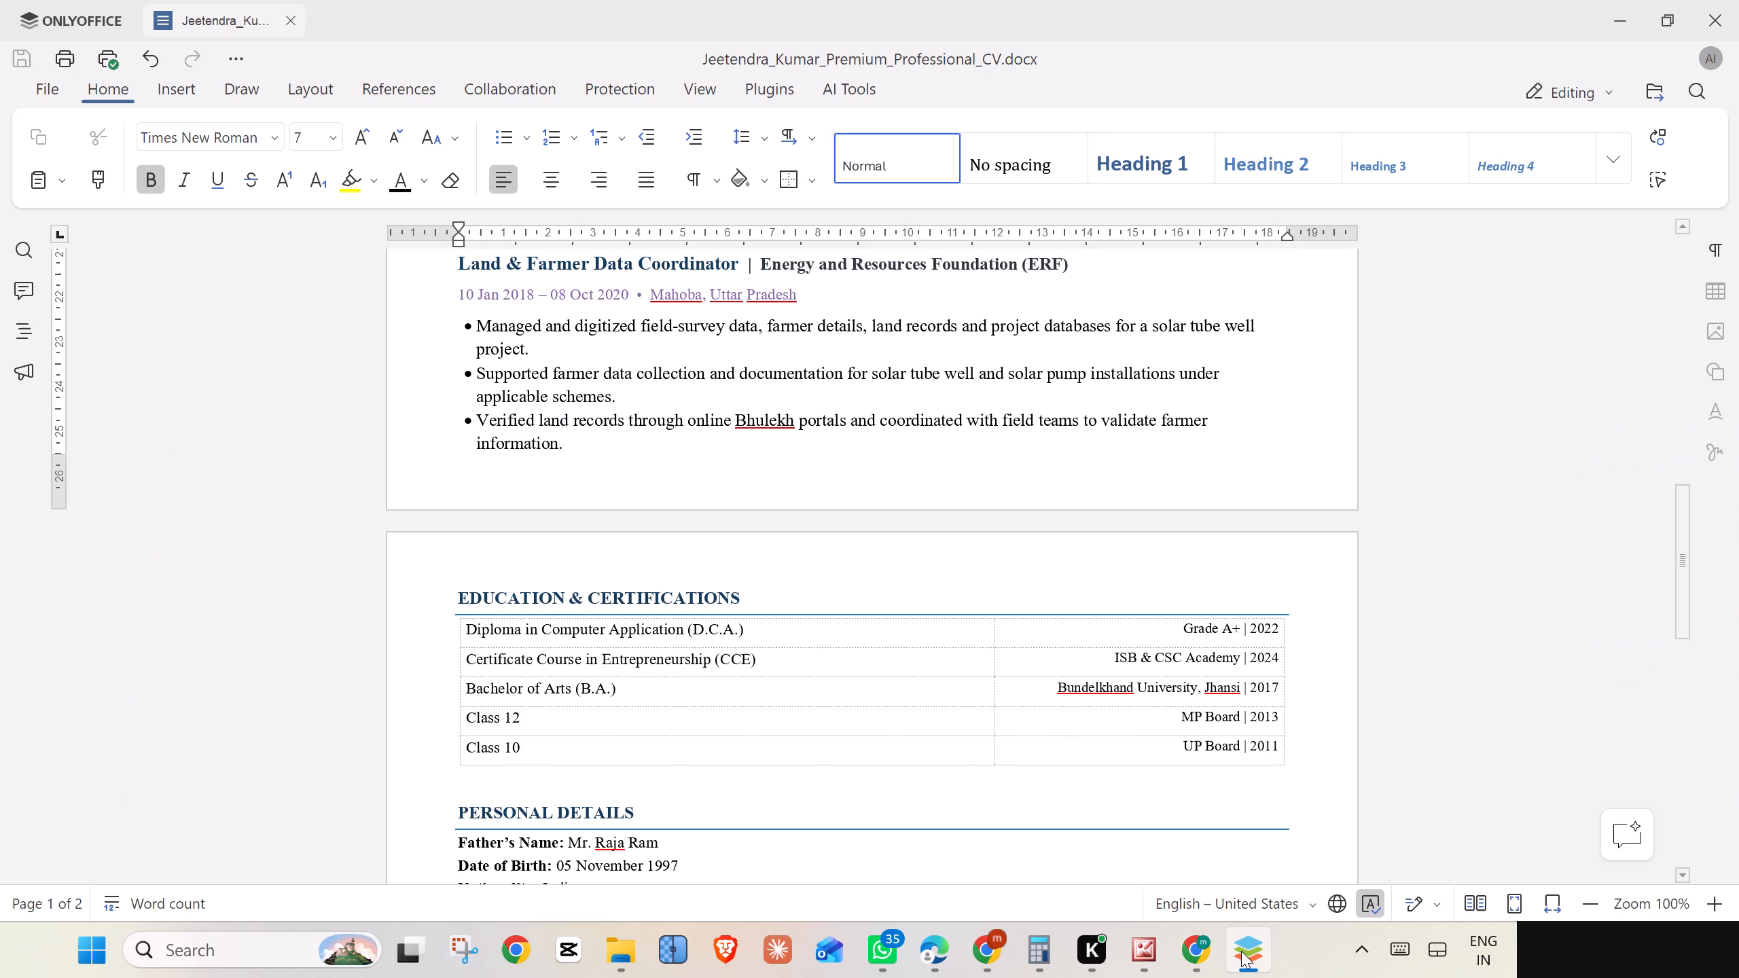
left_click(38, 92)
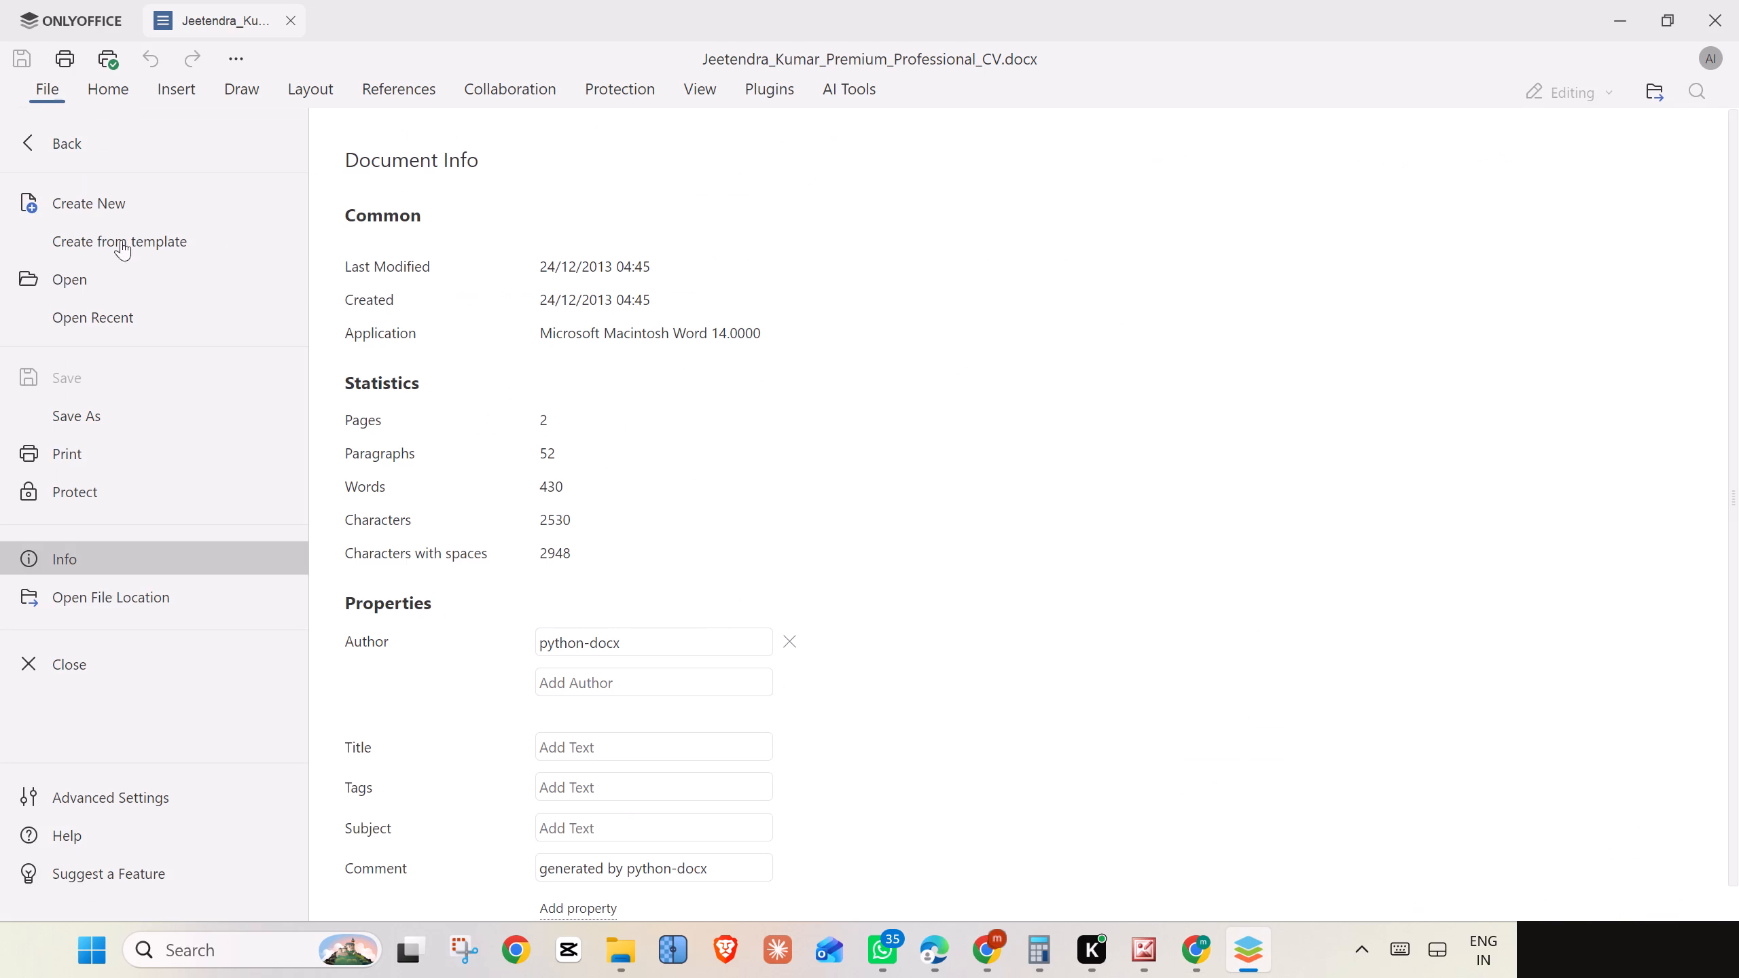
left_click(138, 426)
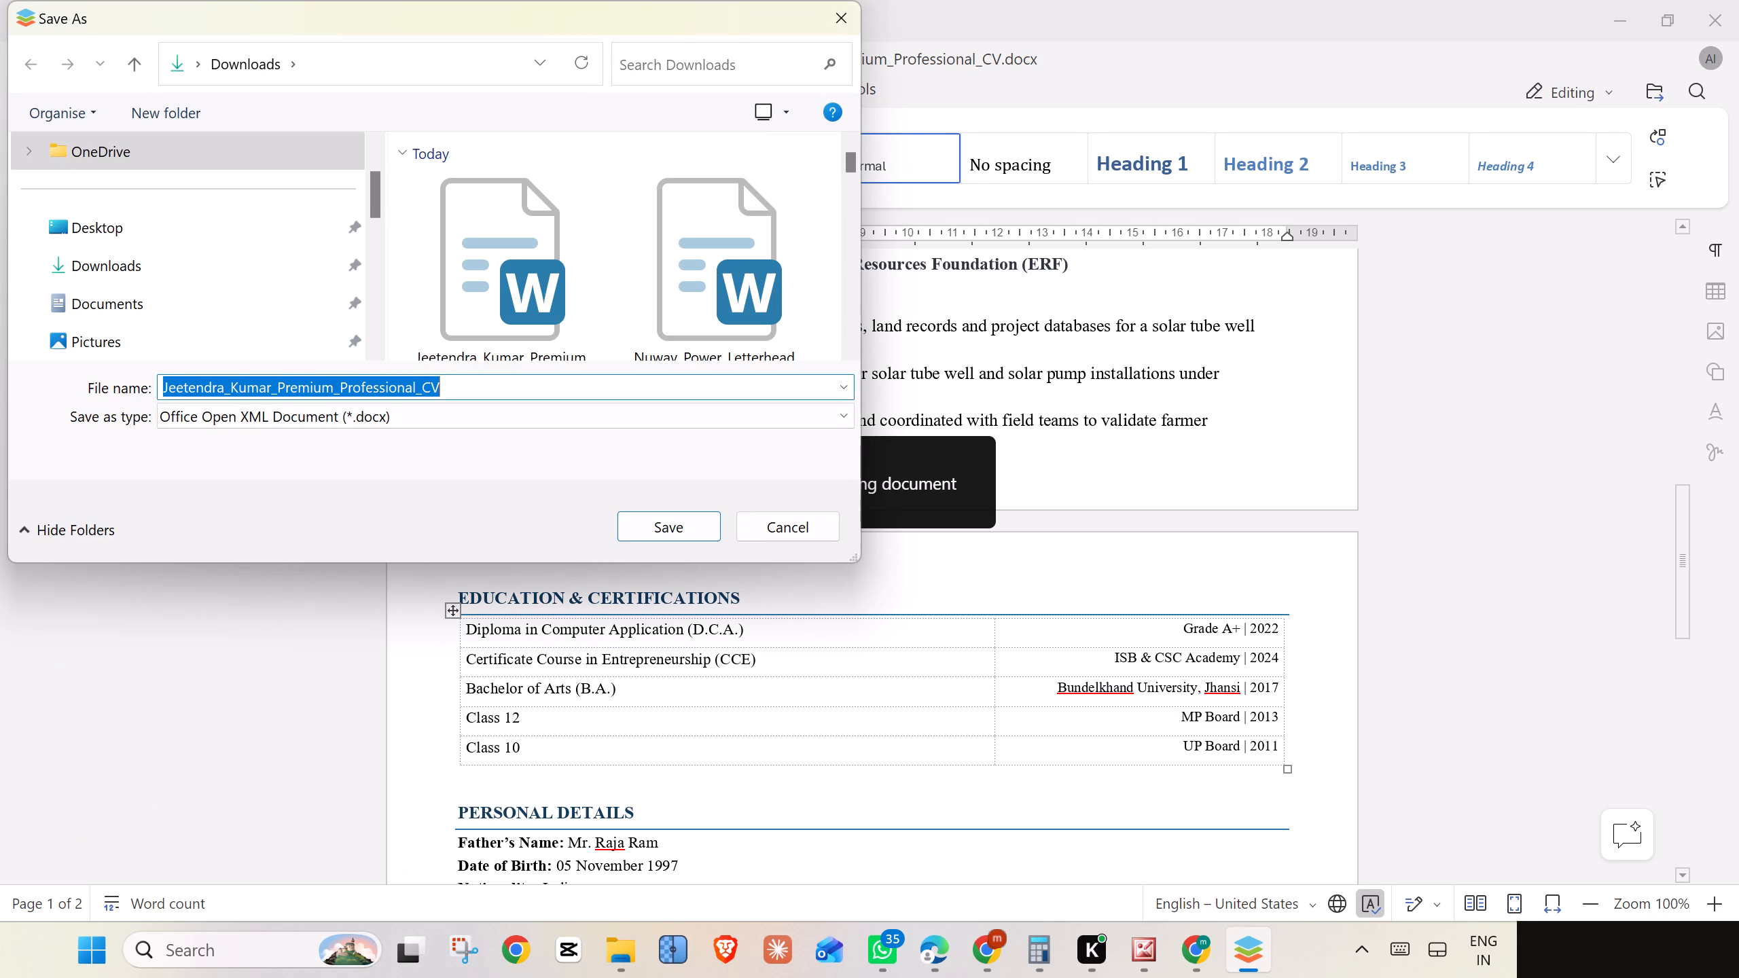
left_click(447, 389)
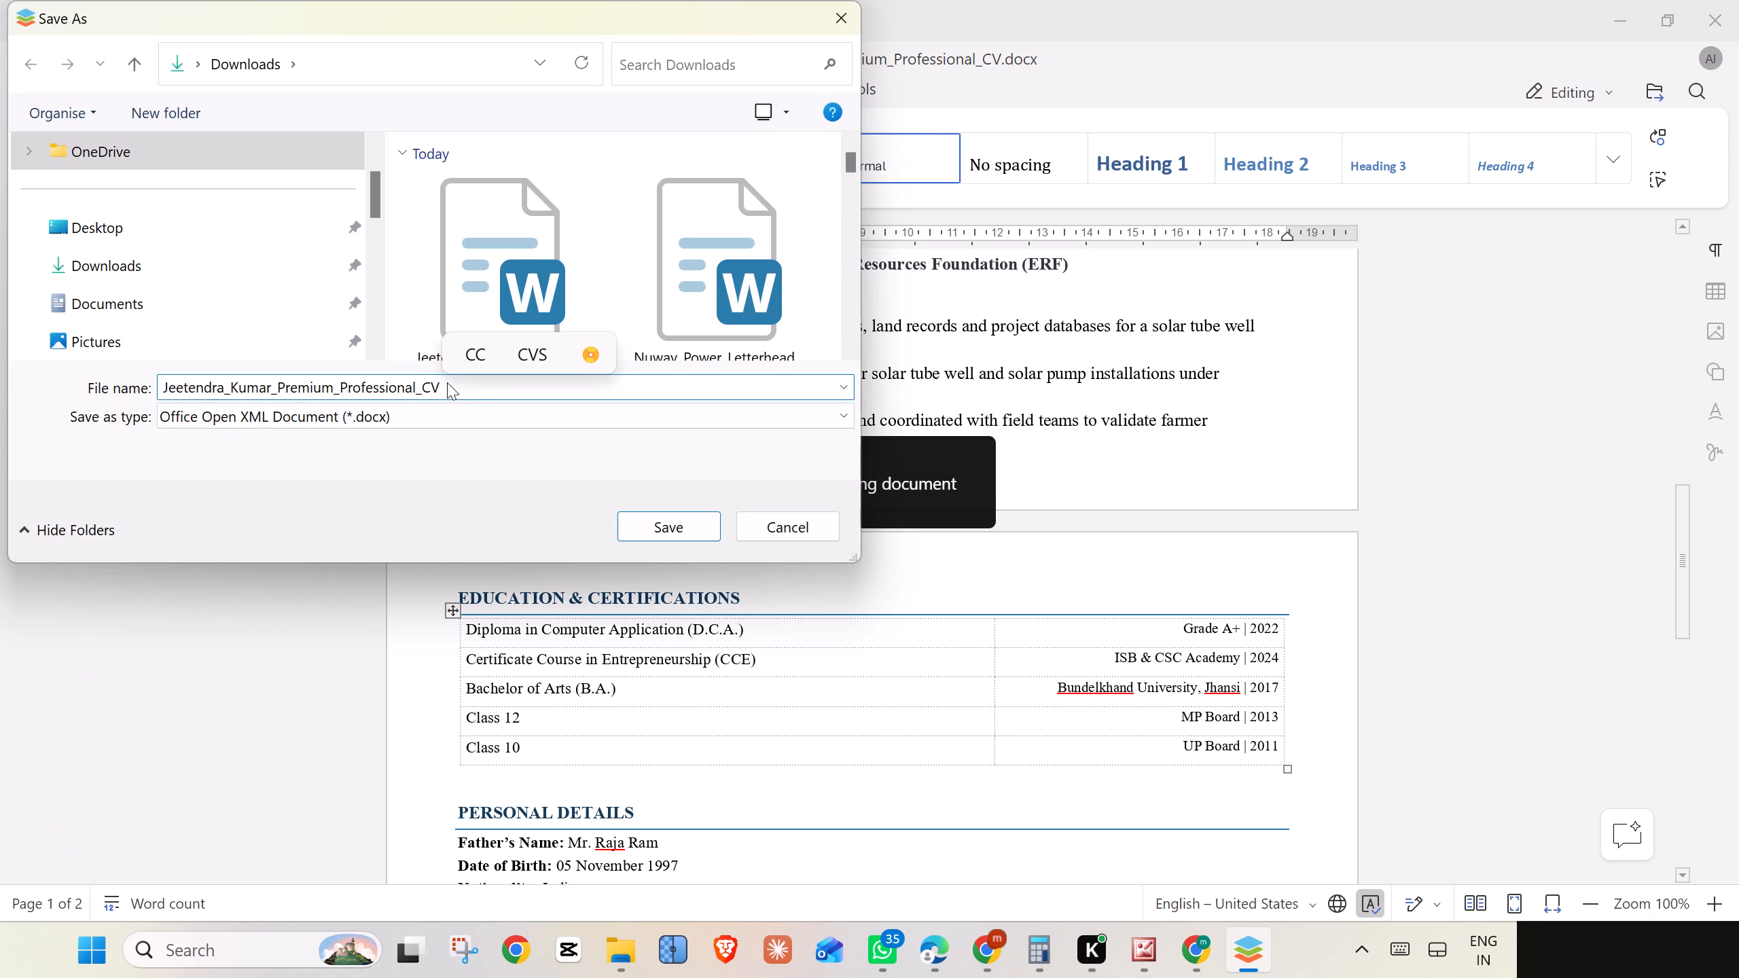
key("BackSpace")
key("BackSpace")
key("BackSpace")
key("BackSpace")
key("BackSpace")
key("BackSpace")
key("BackSpace")
key("BackSpace")
key("BackSpace")
key("BackSpace")
key("BackSpace")
key("BackSpace")
key("BackSpace")
key("BackSpace")
key("BackSpace")
key("BackSpace")
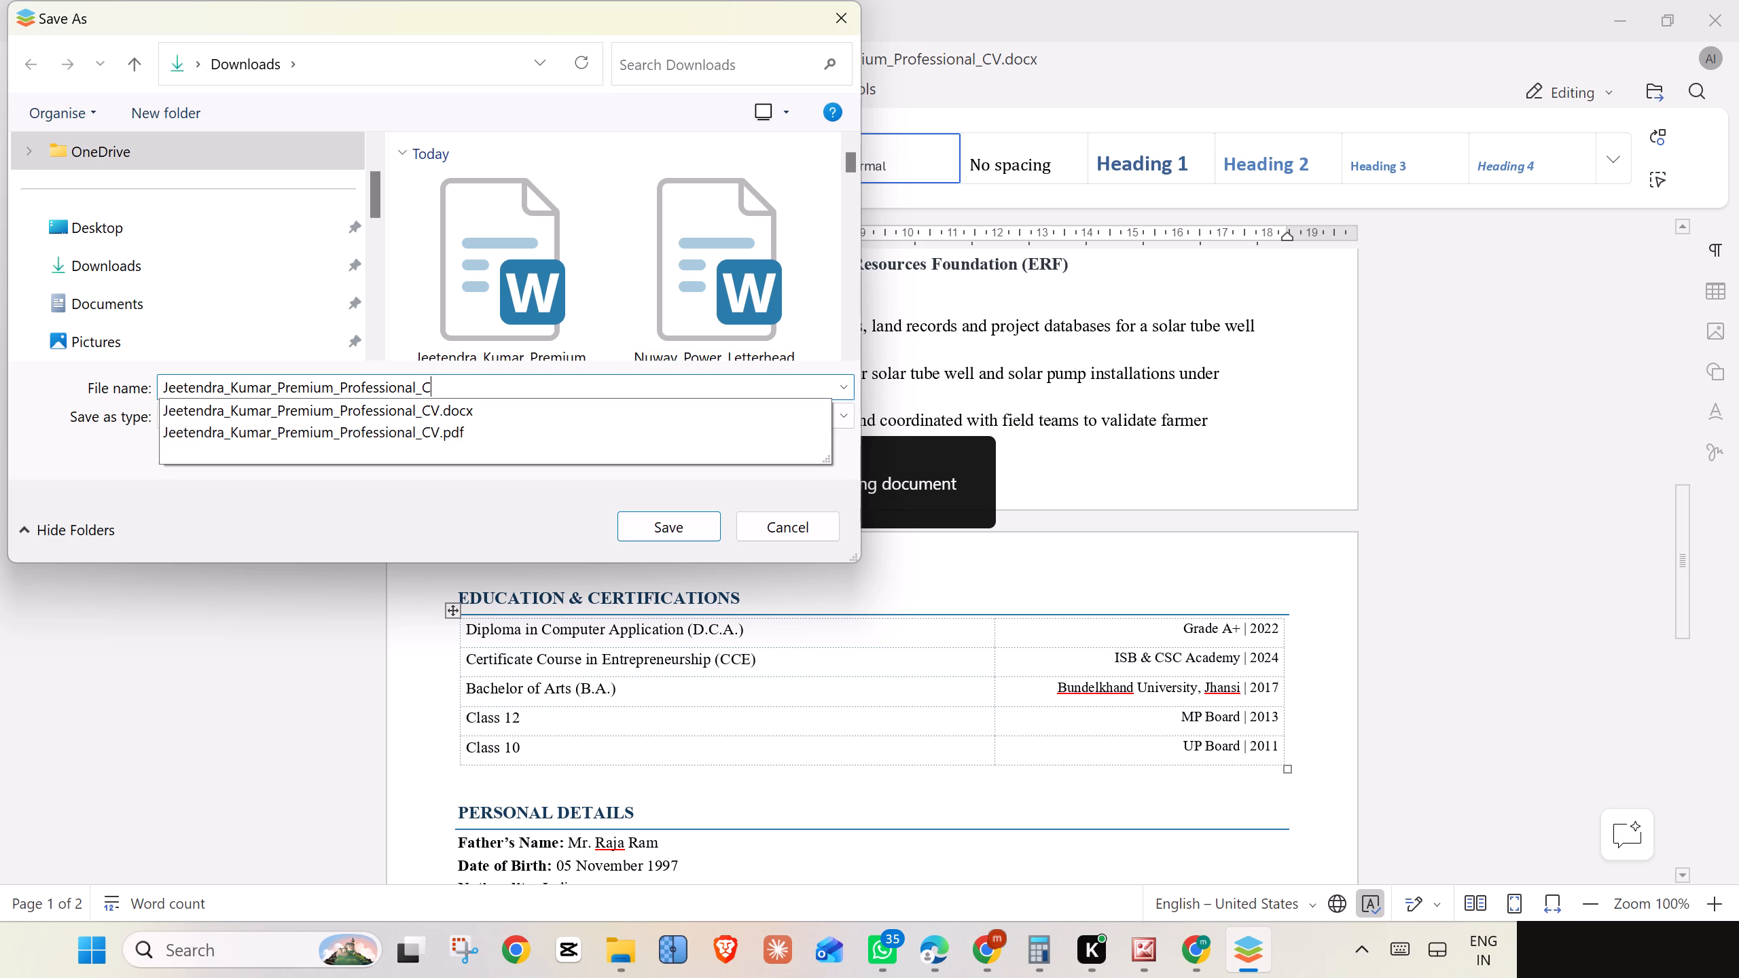
key("BackSpace")
key("BackSpace")
key("BackSpace")
key("BackSpace")
key("BackSpace")
key("BackSpace")
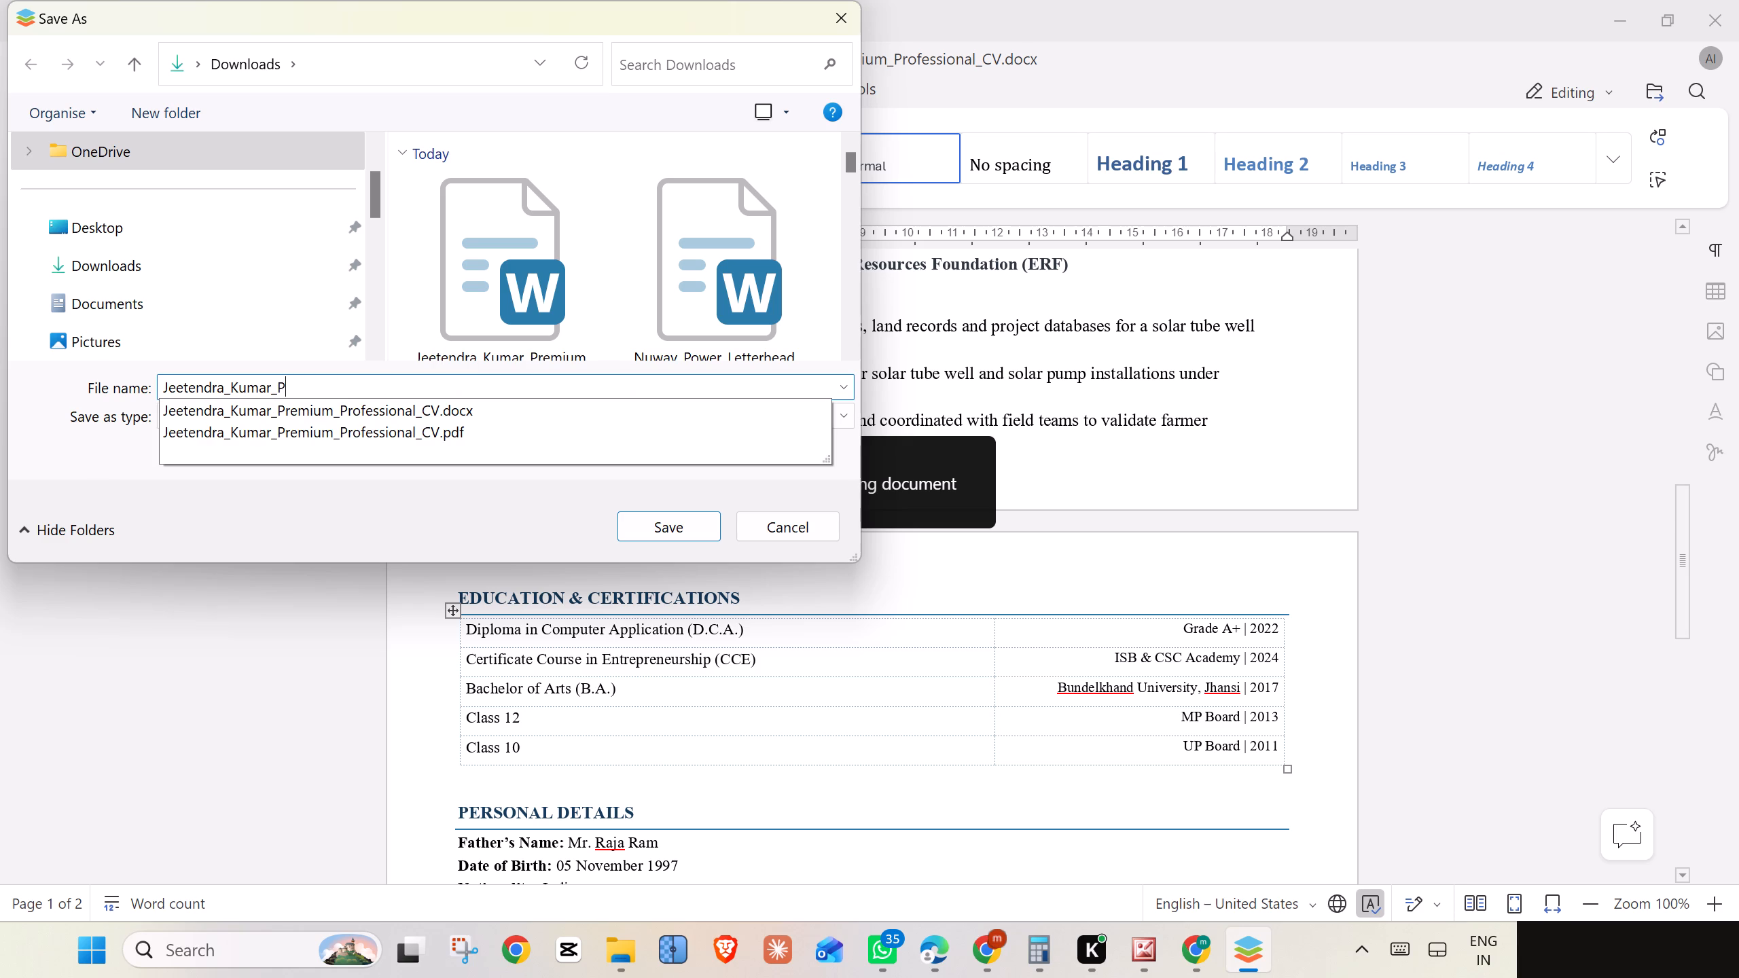
key("BackSpace")
type("202")
key("6")
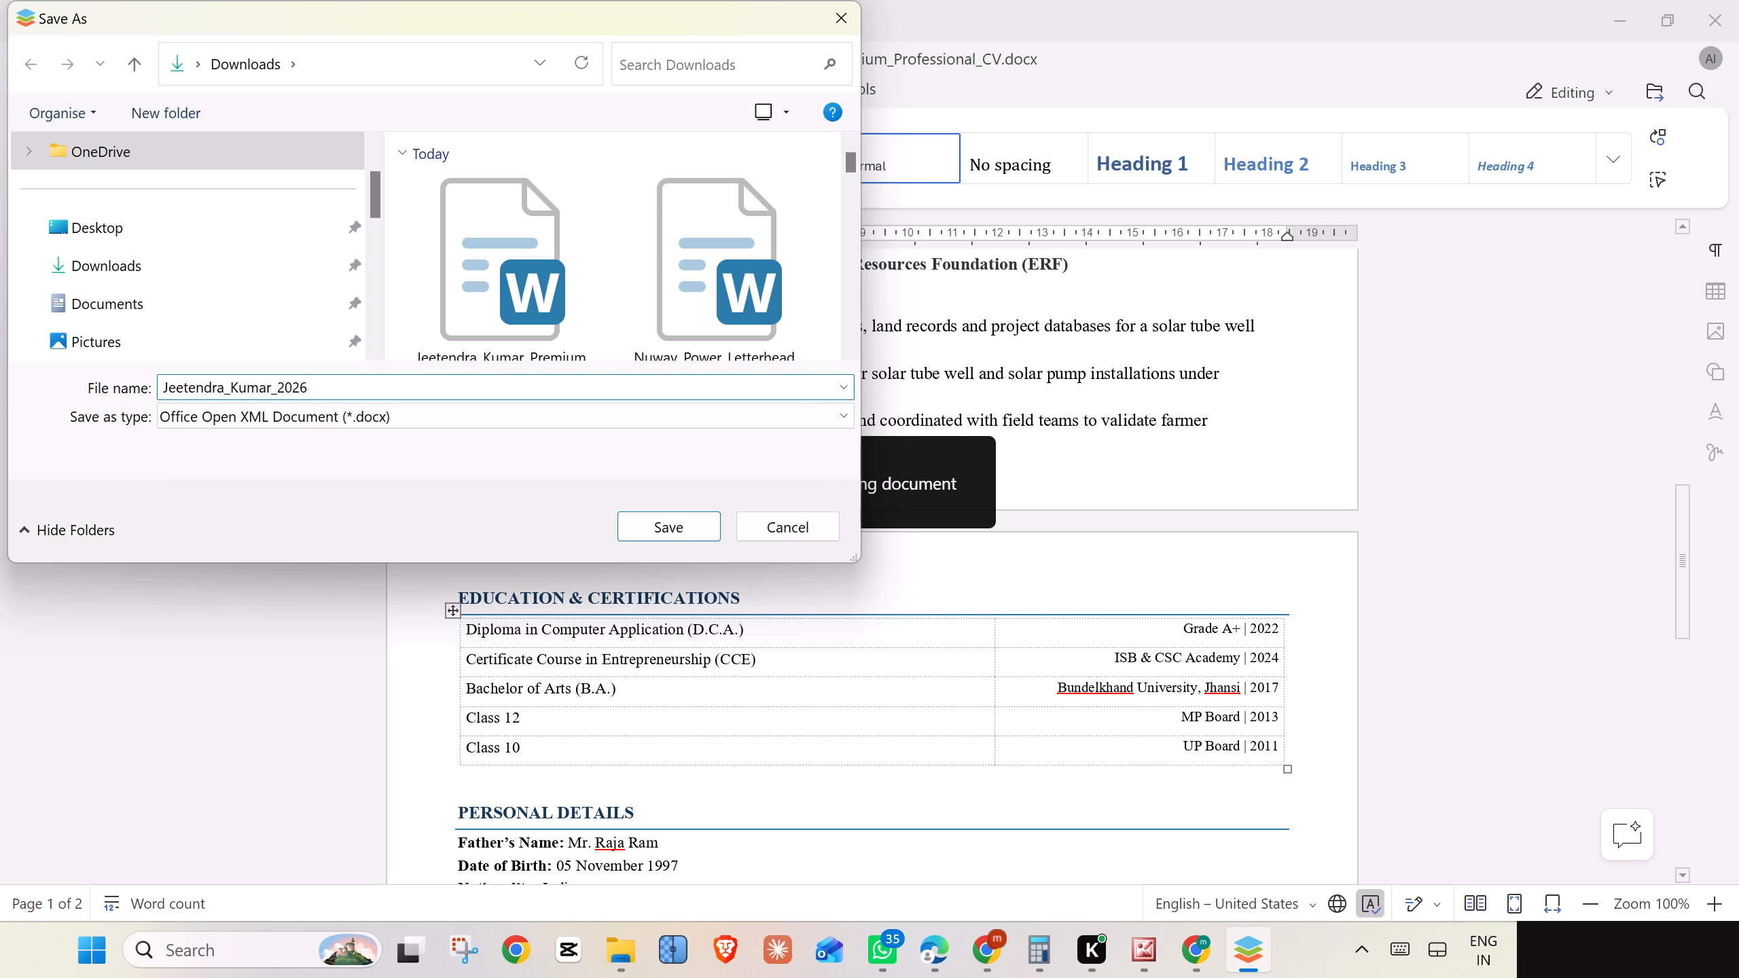
left_click(92, 220)
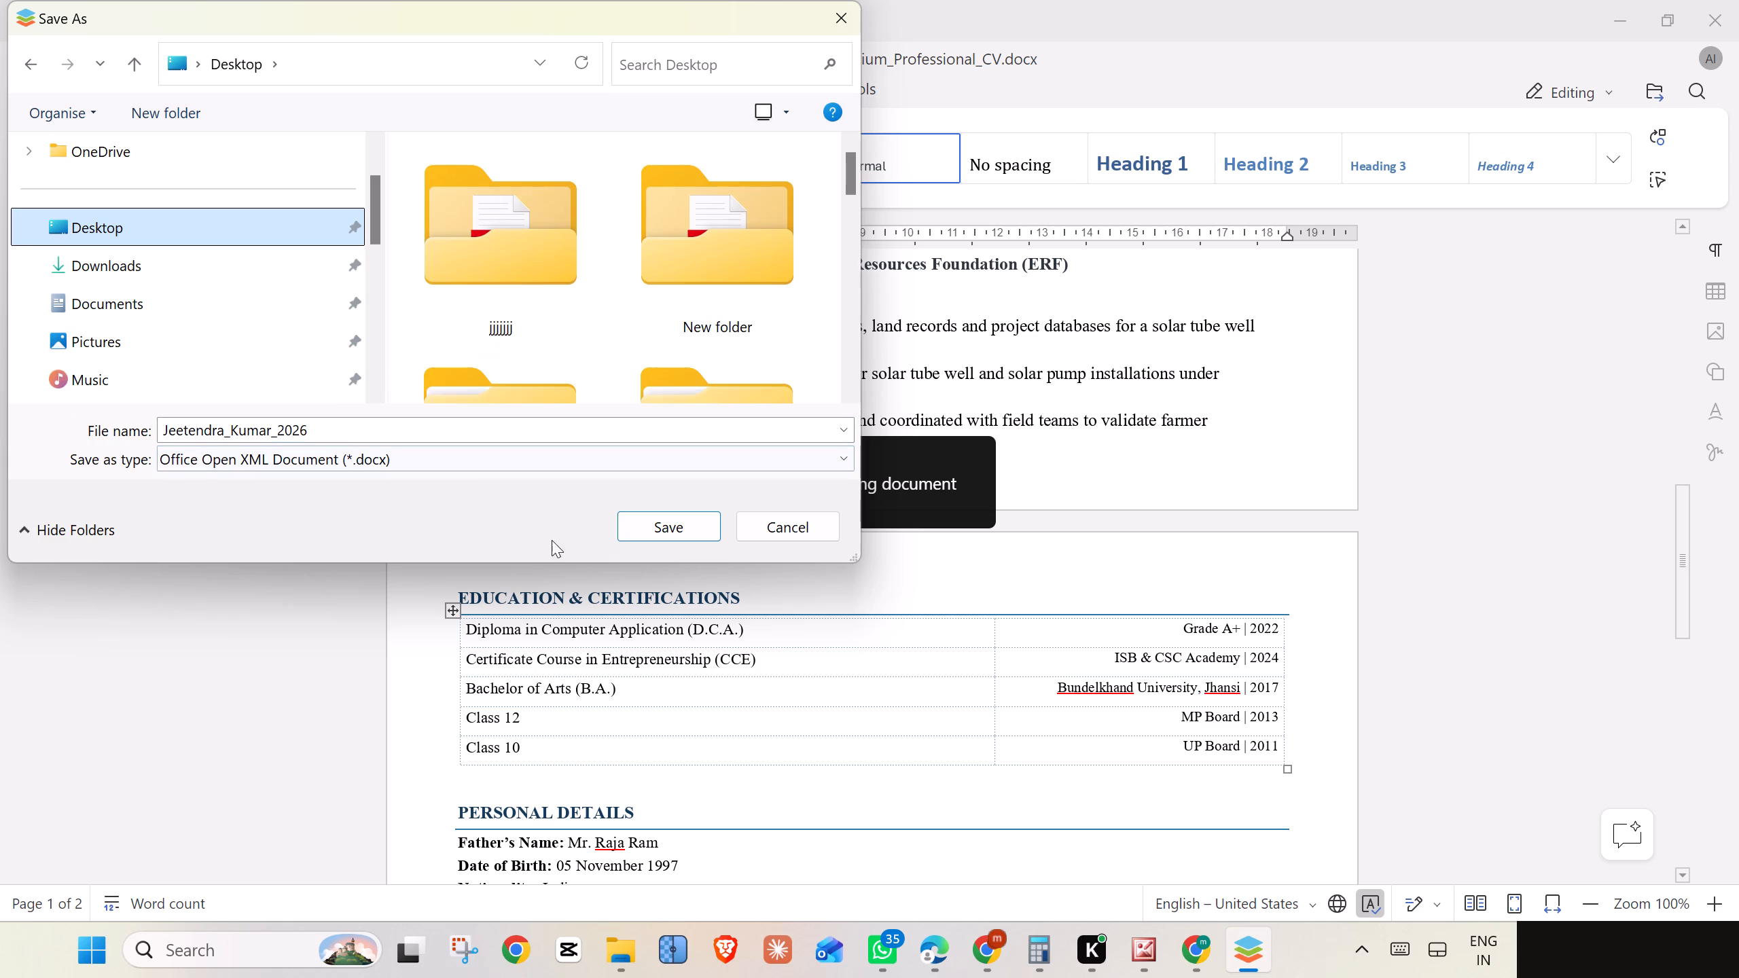
left_click(642, 530)
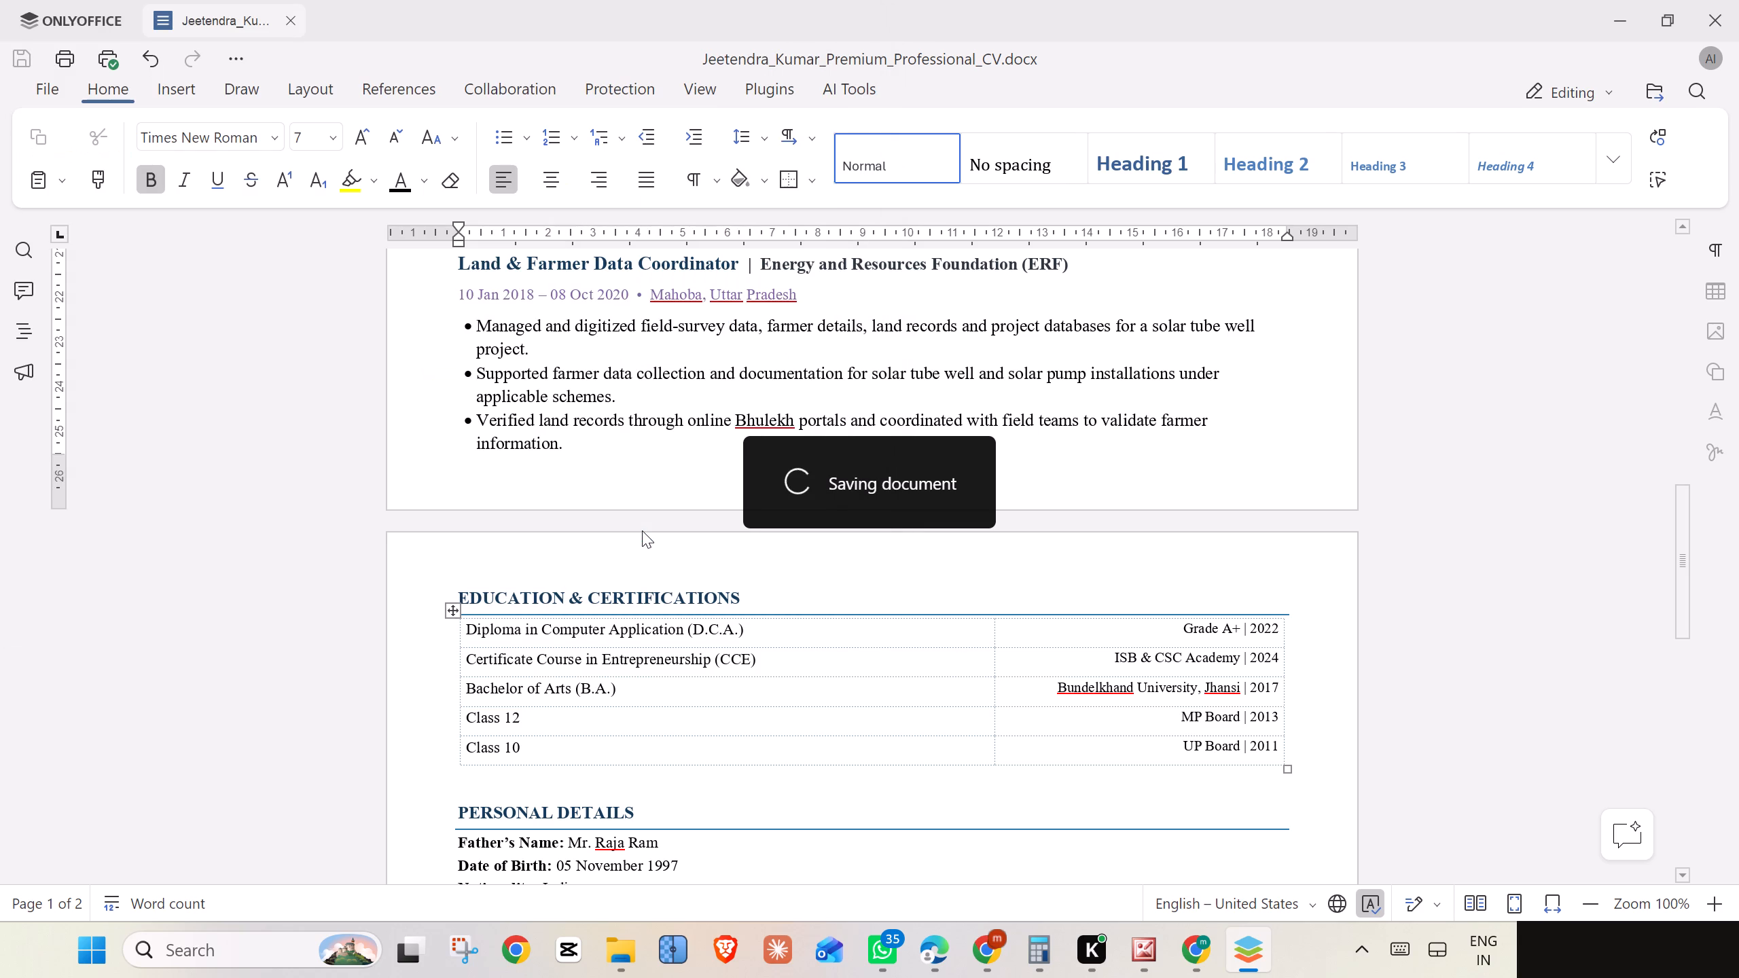
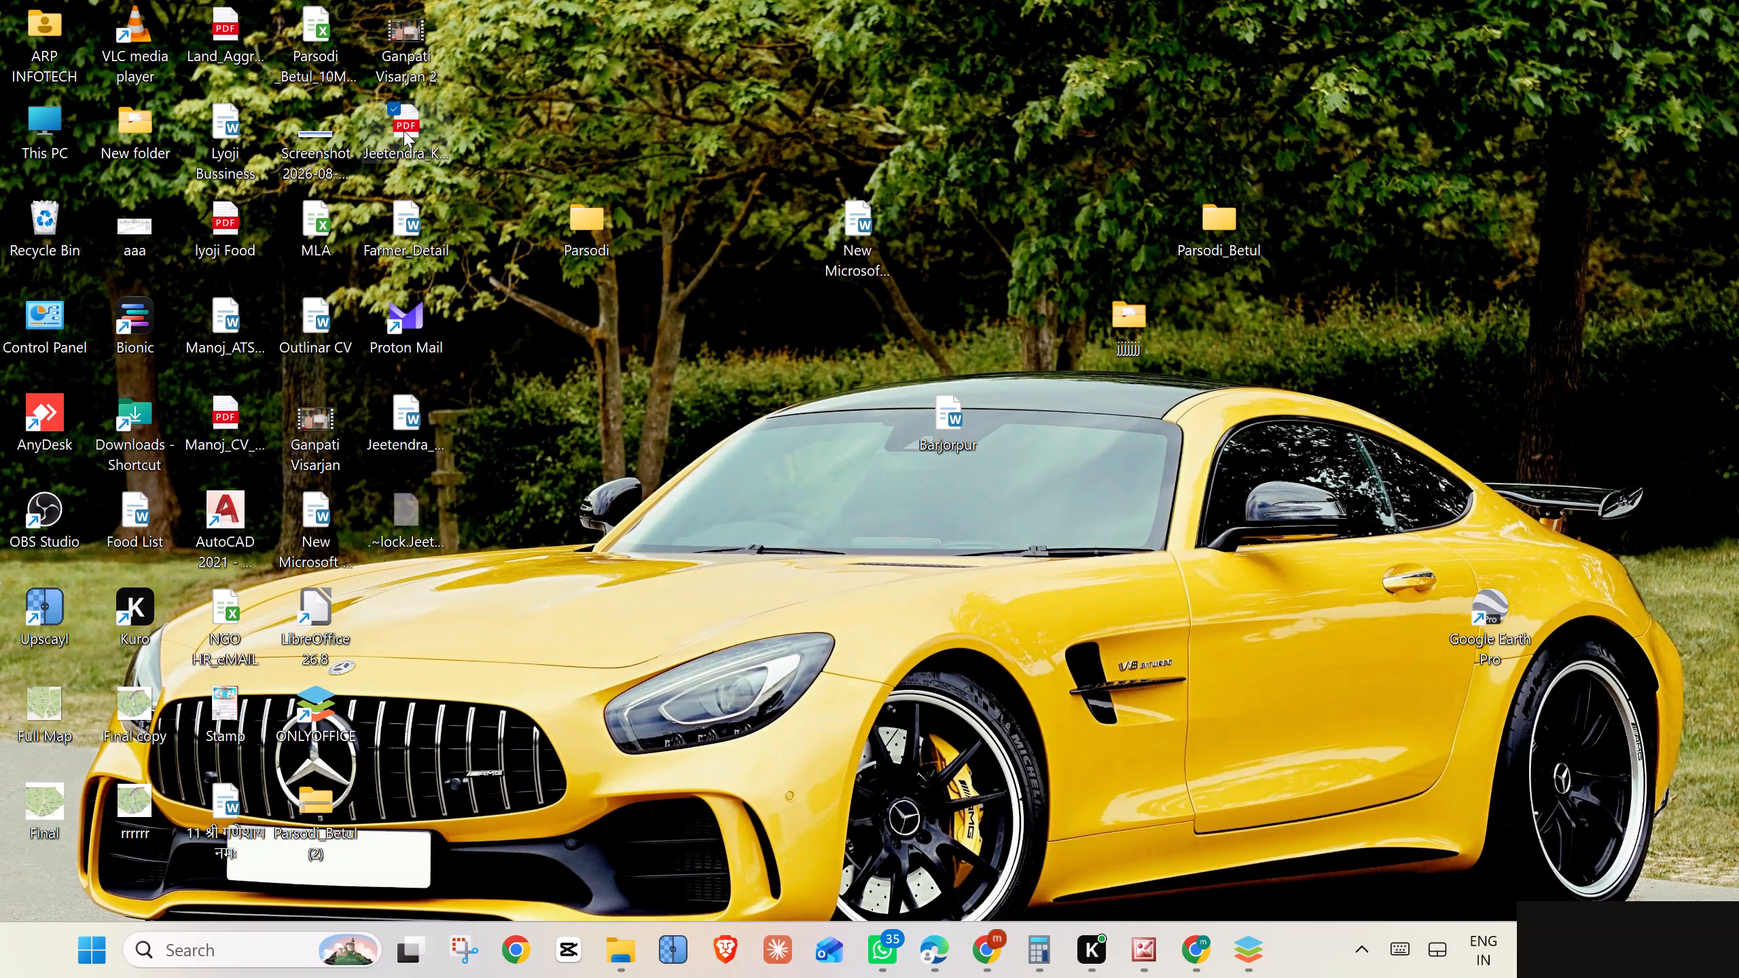
Open the CV's PDF copy from the Desktop in Microsoft Edge, setting Edge as the app always used for PDF files.
left_click(700, 289)
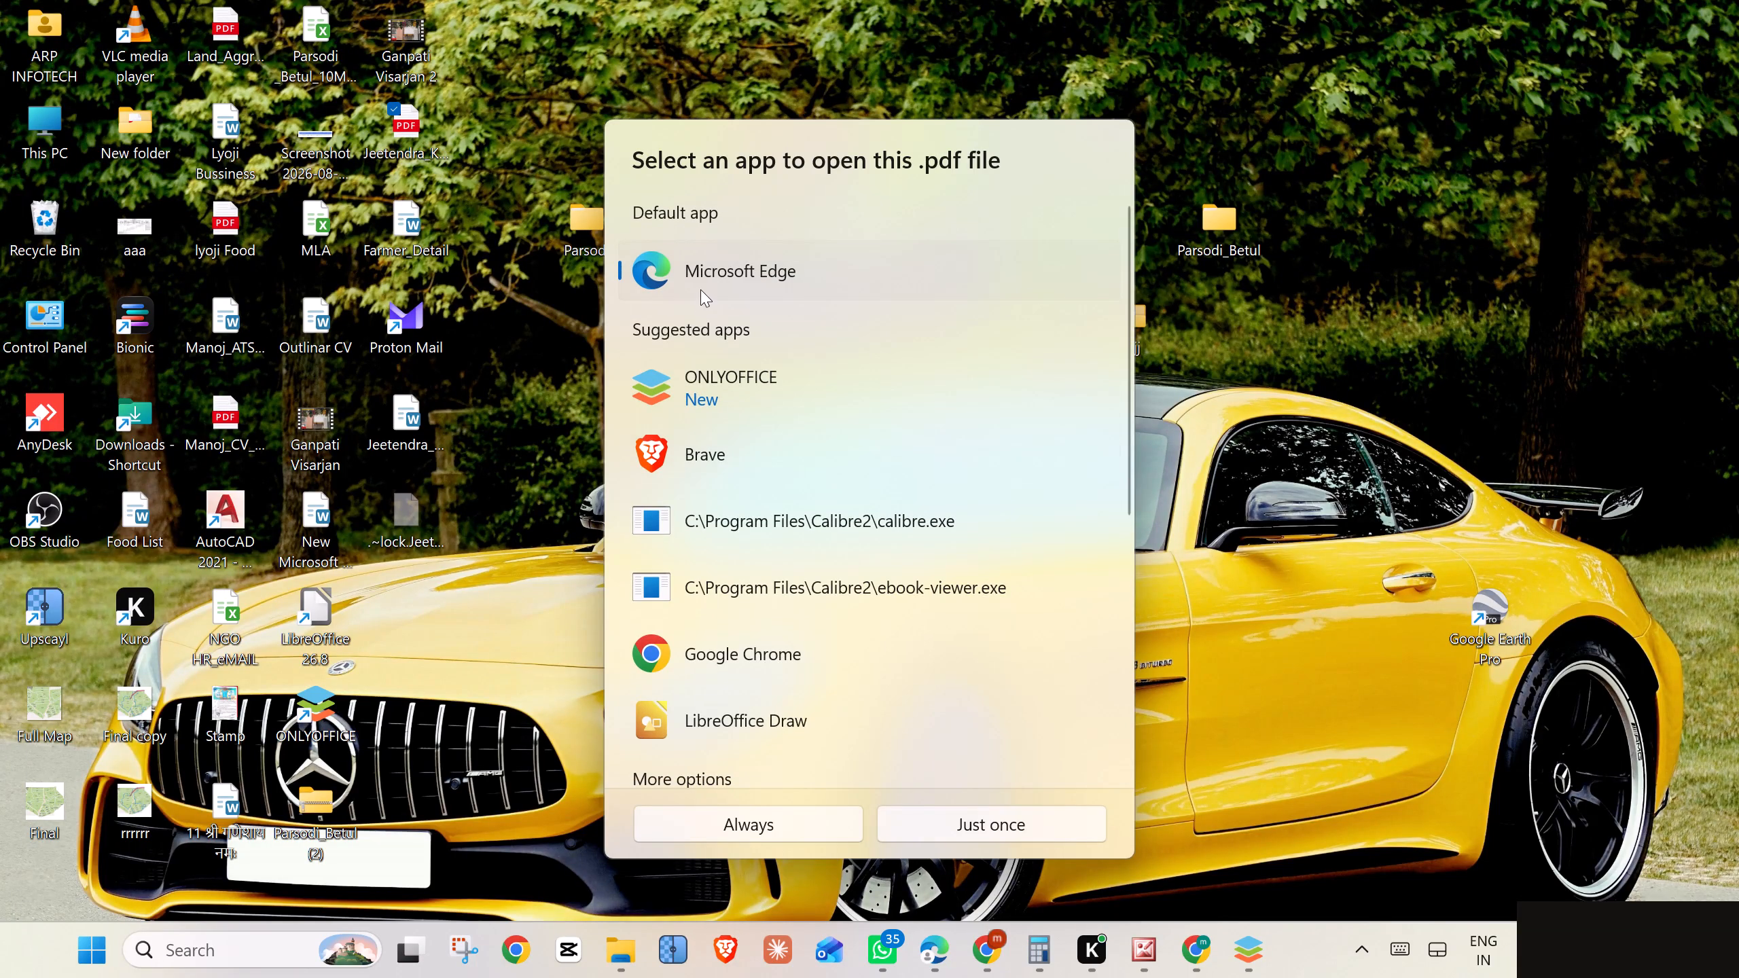
left_click(831, 818)
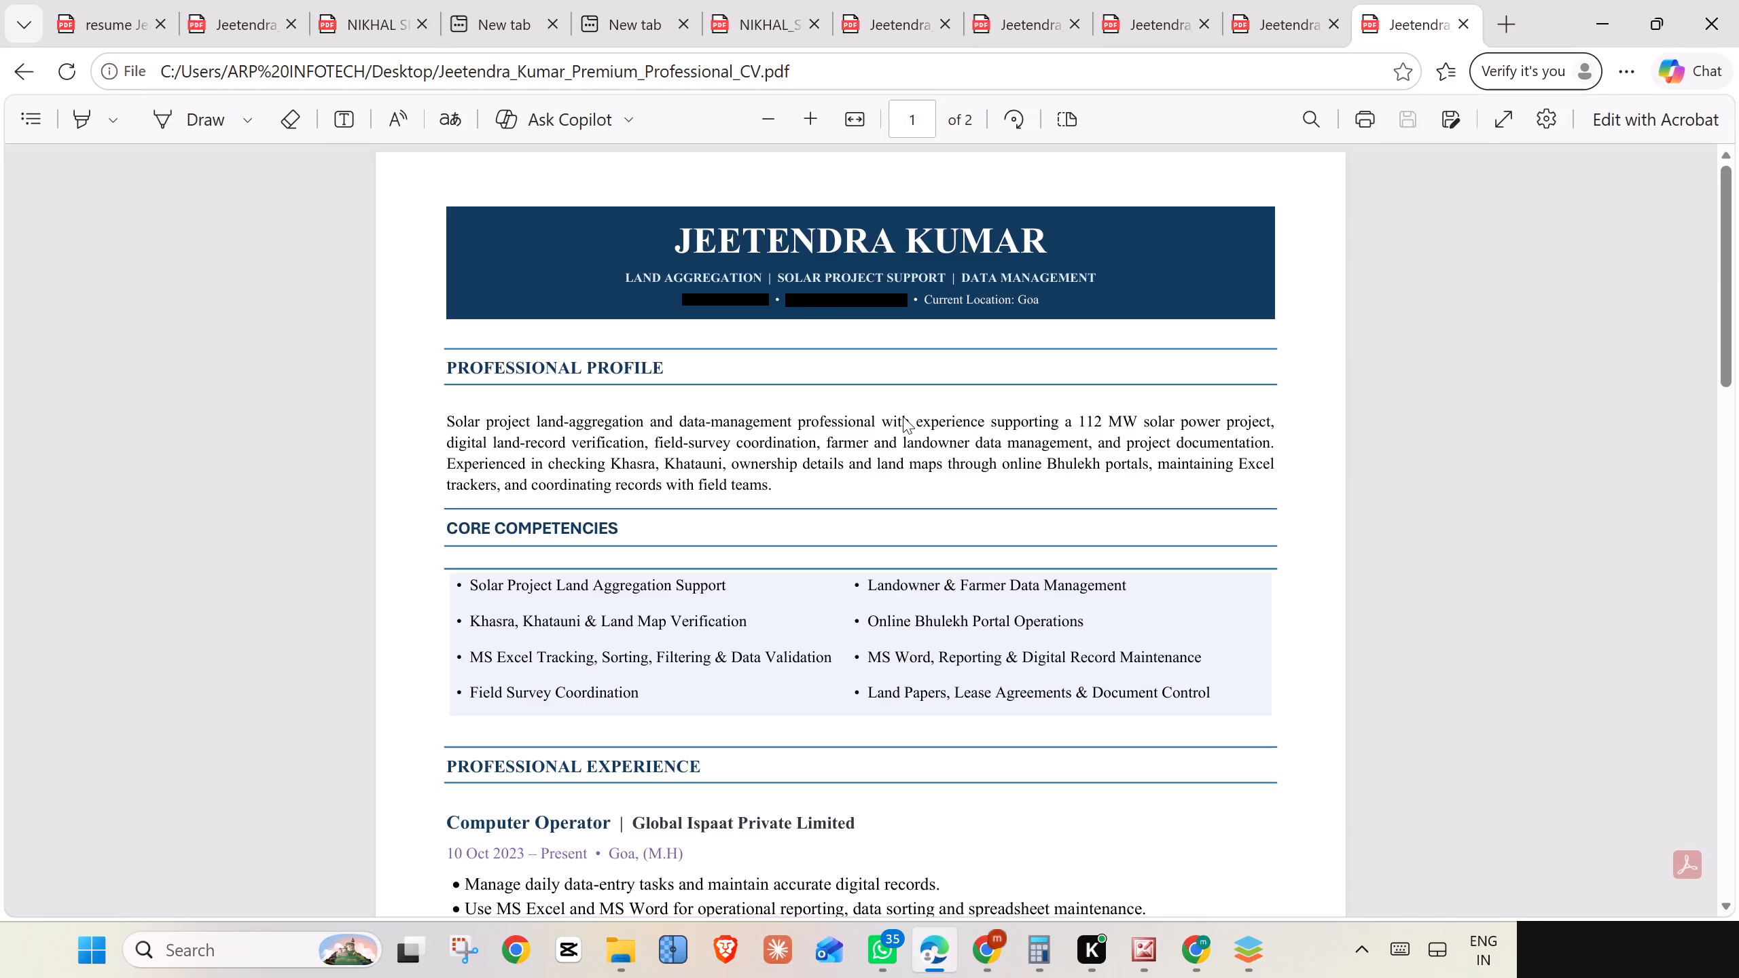
Review both pages of the exported CV PDF, checking headings, fonts, spacing and page breaks from the profile to the declaration.
scroll(905, 429, "down", 10)
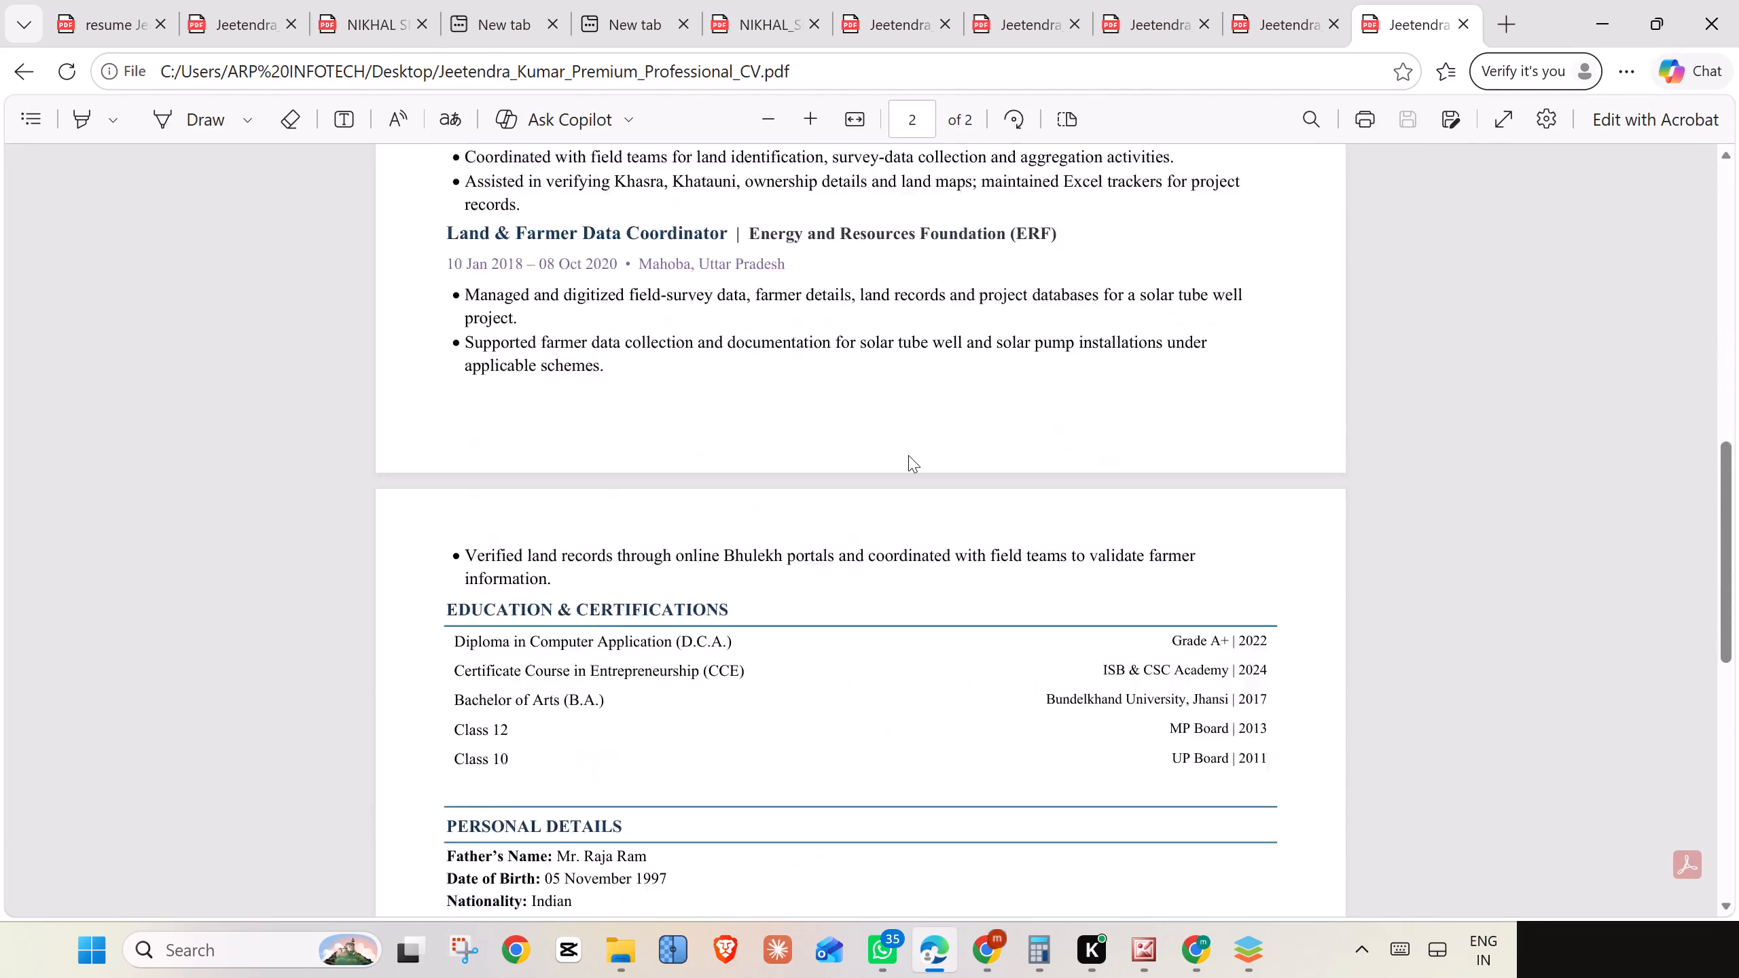
scroll(908, 455, "down", 3)
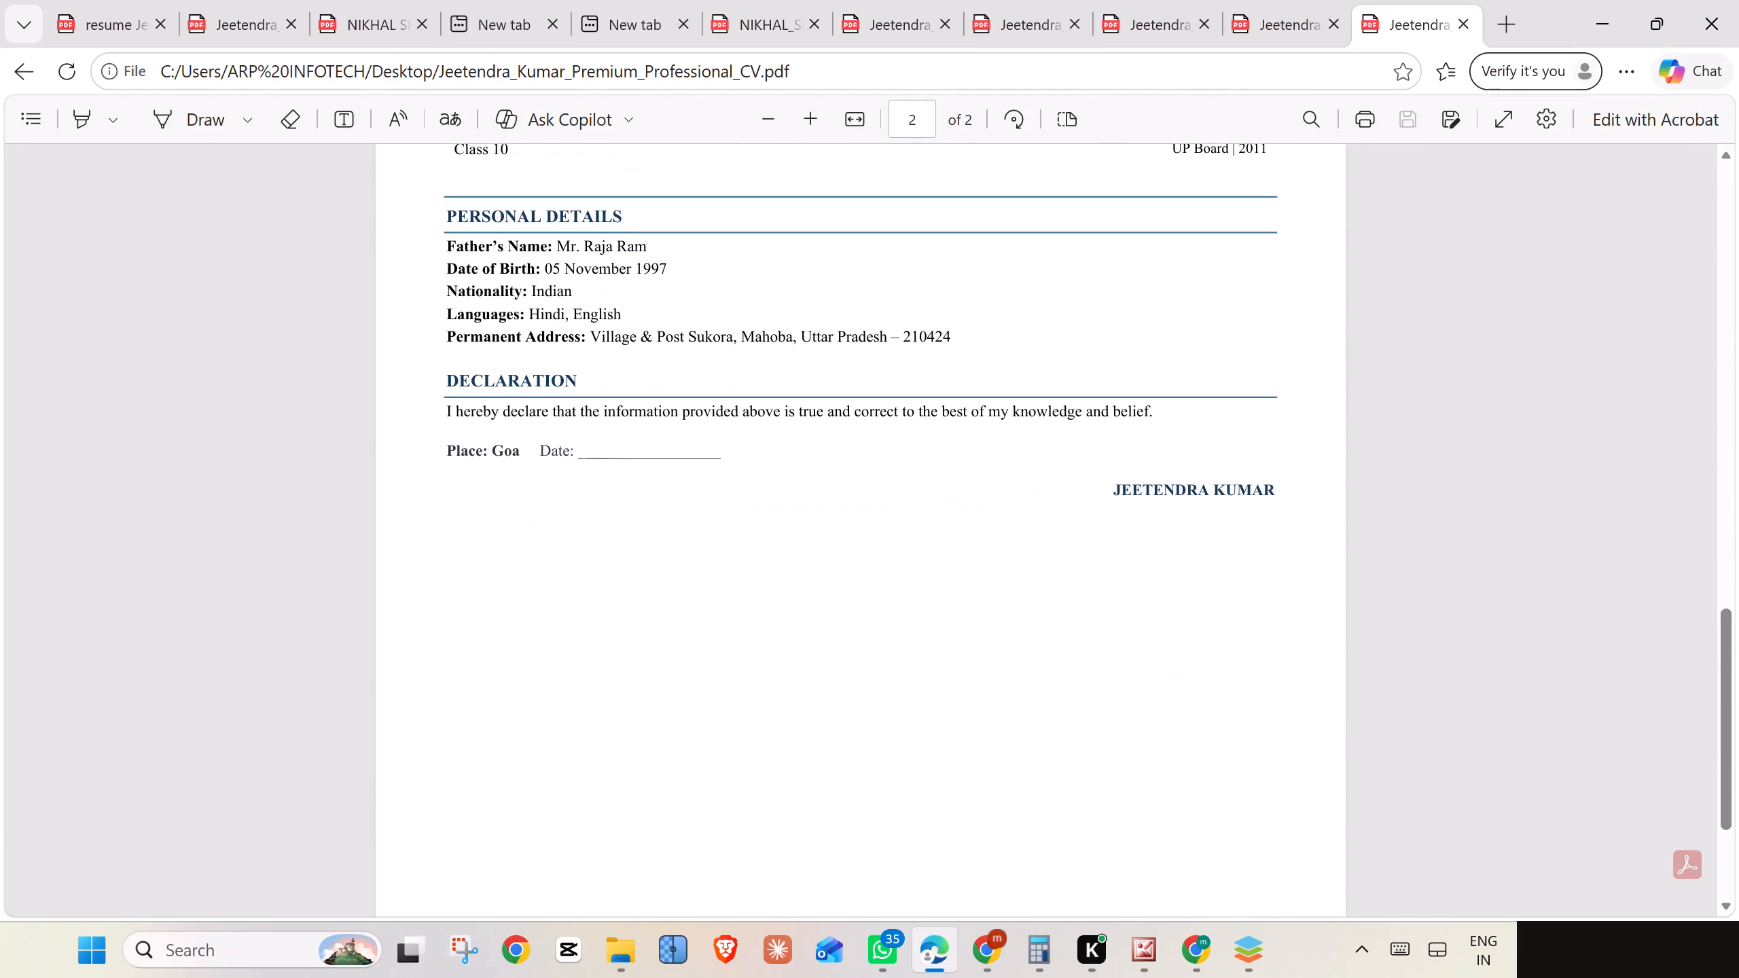
scroll(910, 458, "down", 2)
scroll(910, 458, "up", 7)
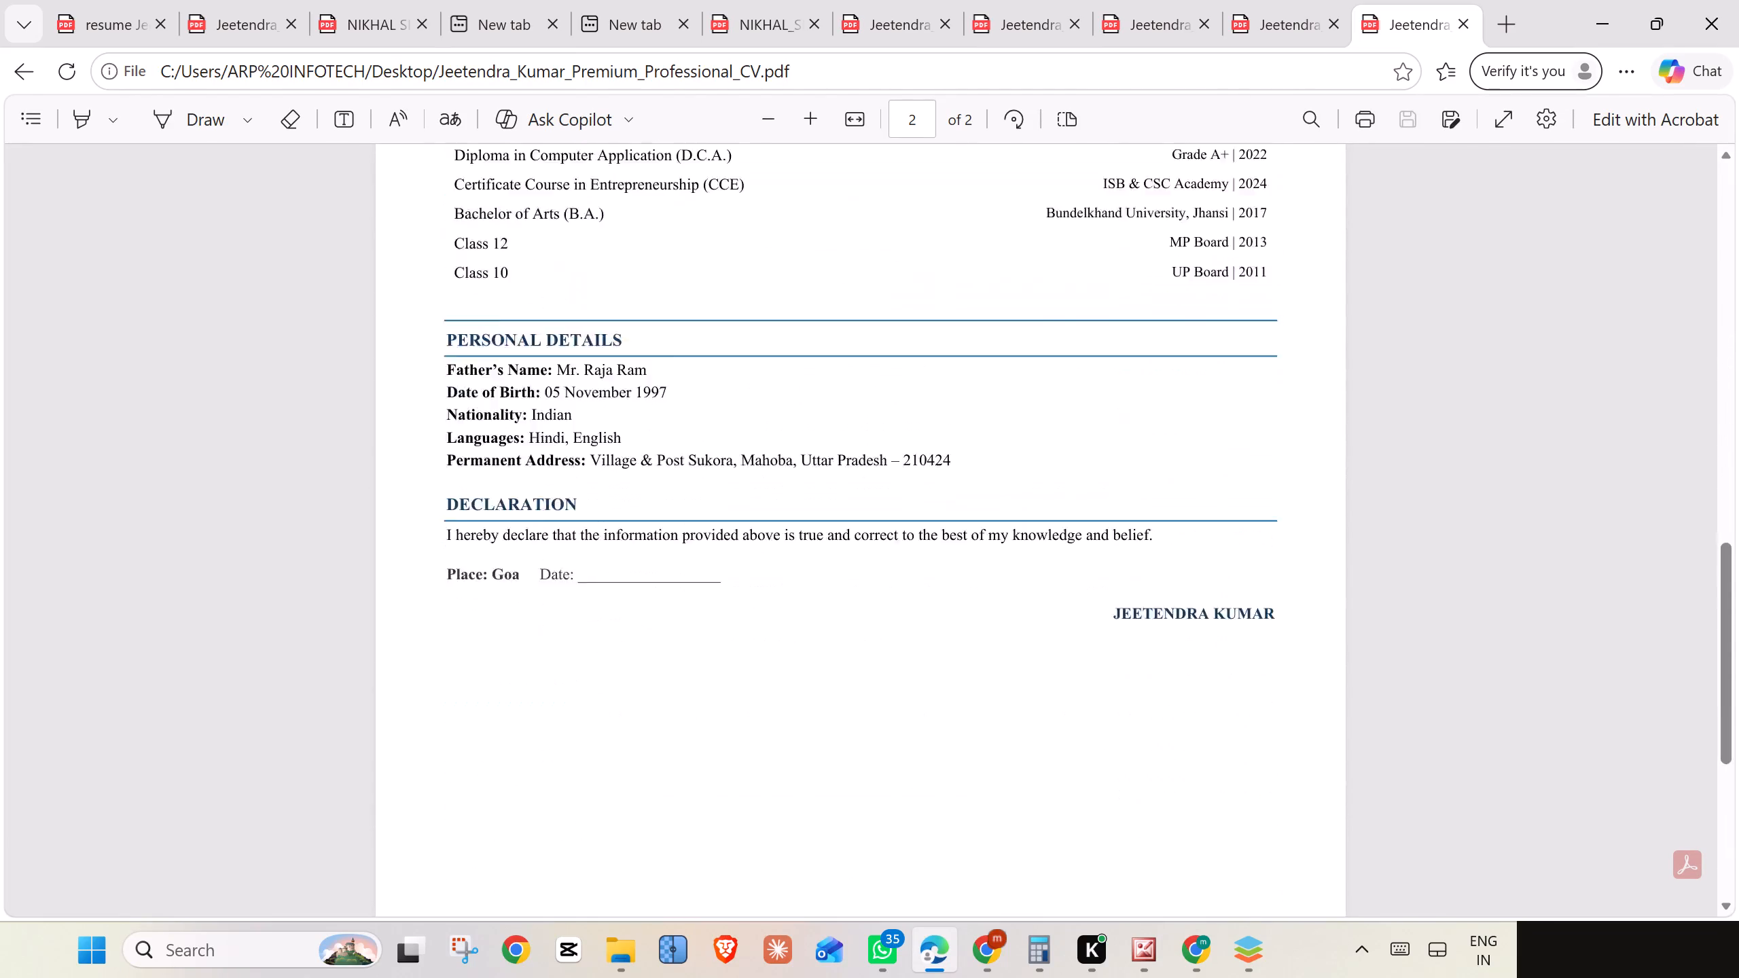
scroll(910, 458, "up", 8)
scroll(1454, 0, "up", 1)
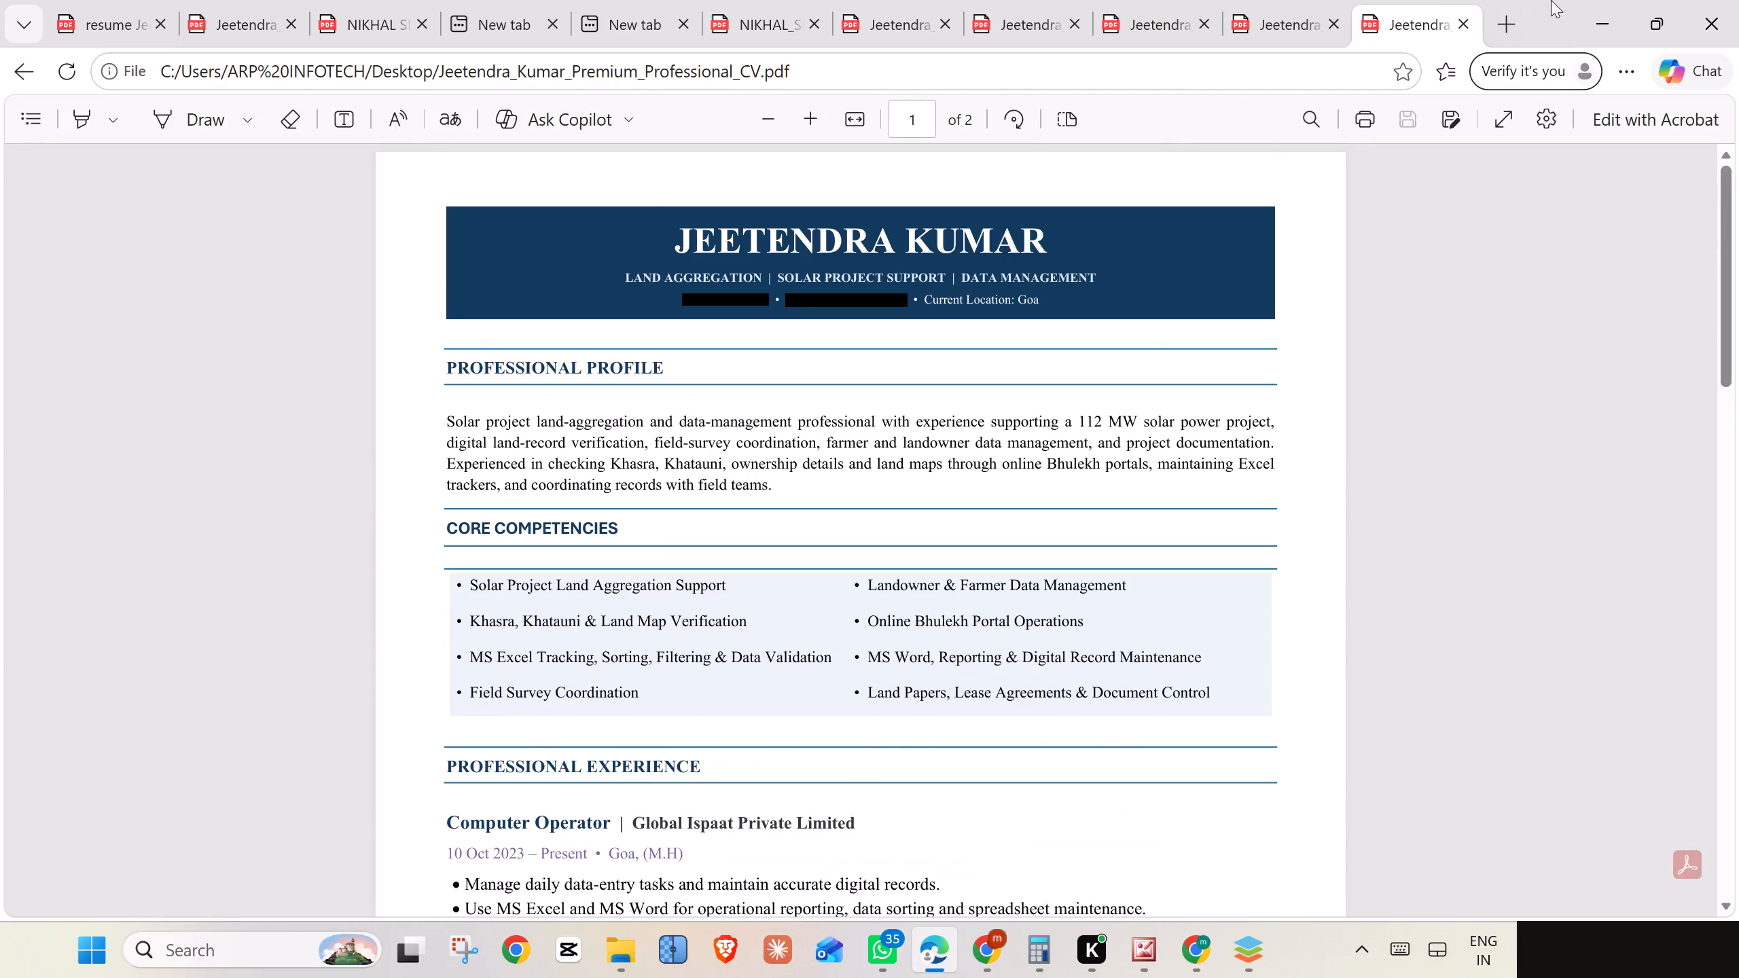